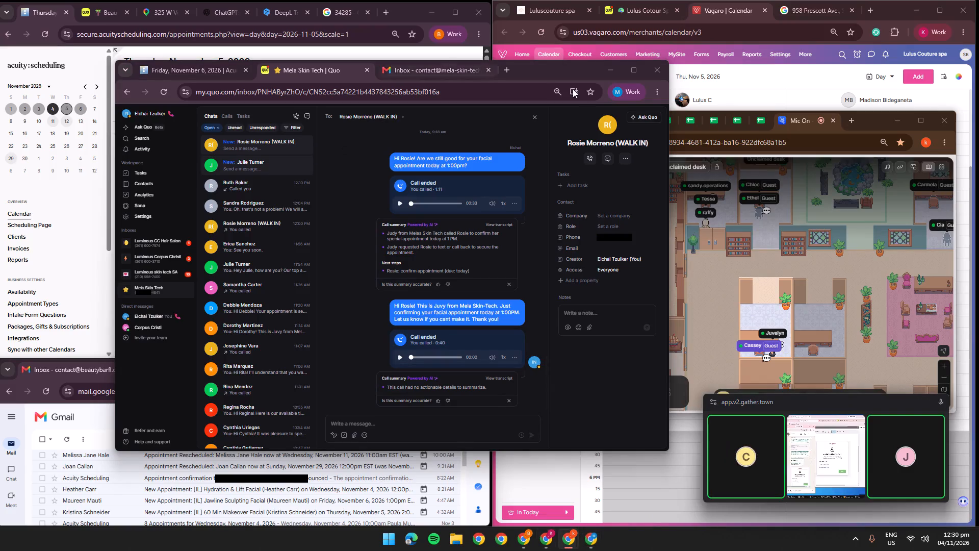
drag(566, 71, 501, 95)
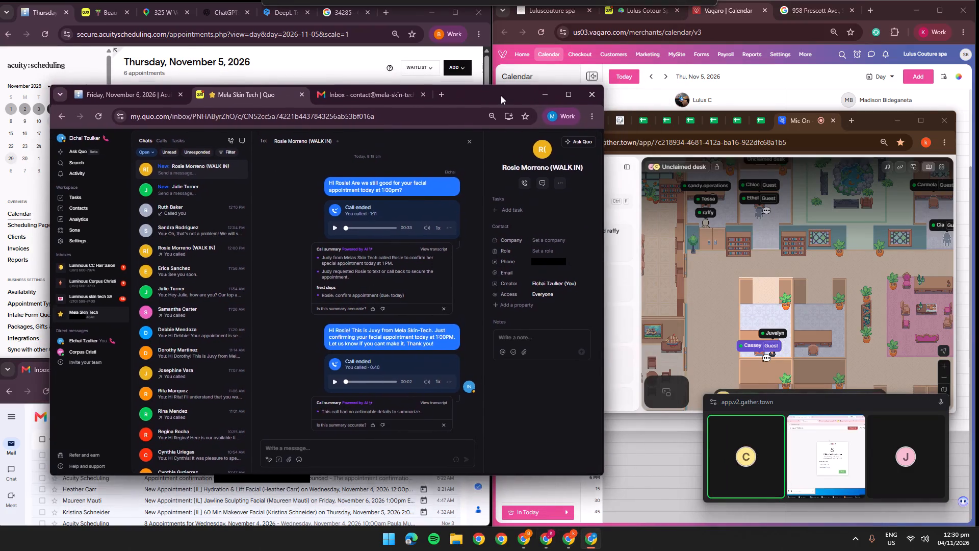
drag(501, 95, 502, 92)
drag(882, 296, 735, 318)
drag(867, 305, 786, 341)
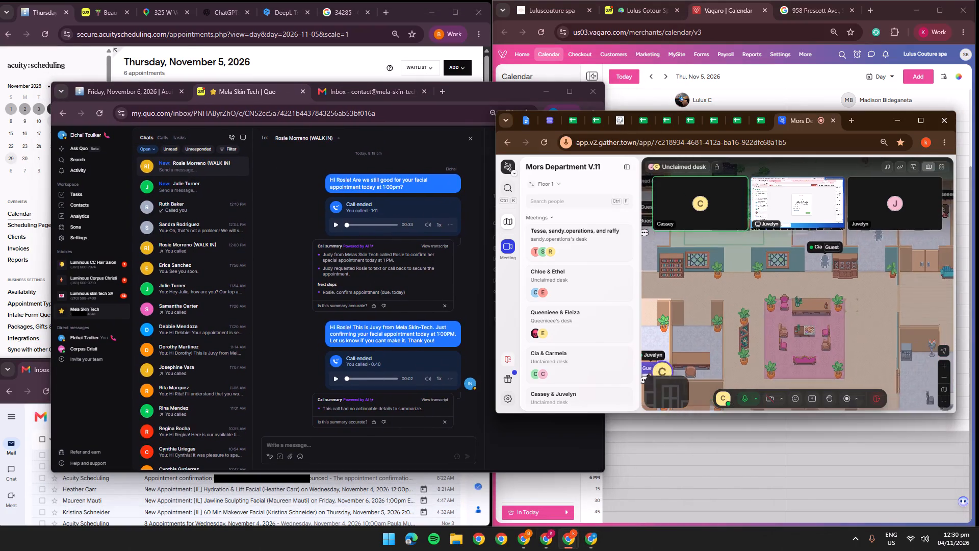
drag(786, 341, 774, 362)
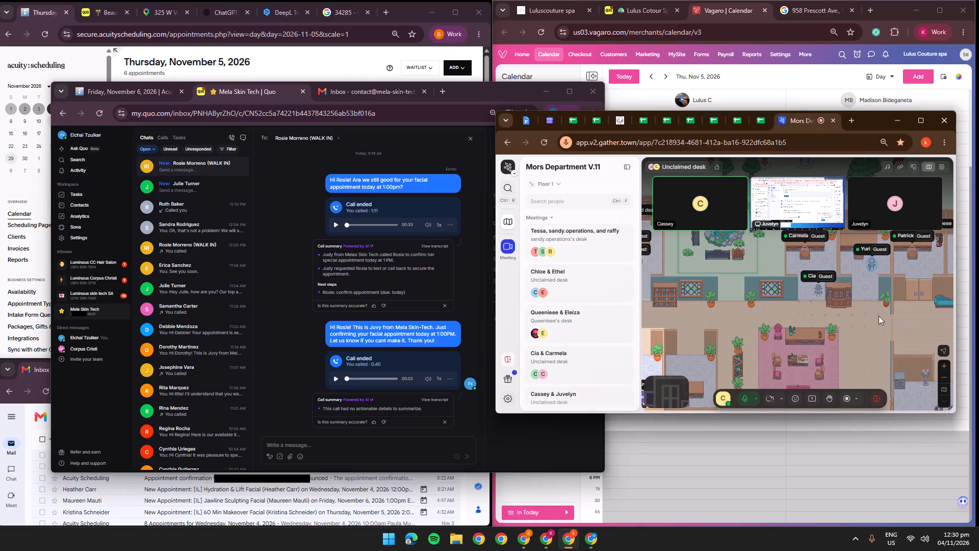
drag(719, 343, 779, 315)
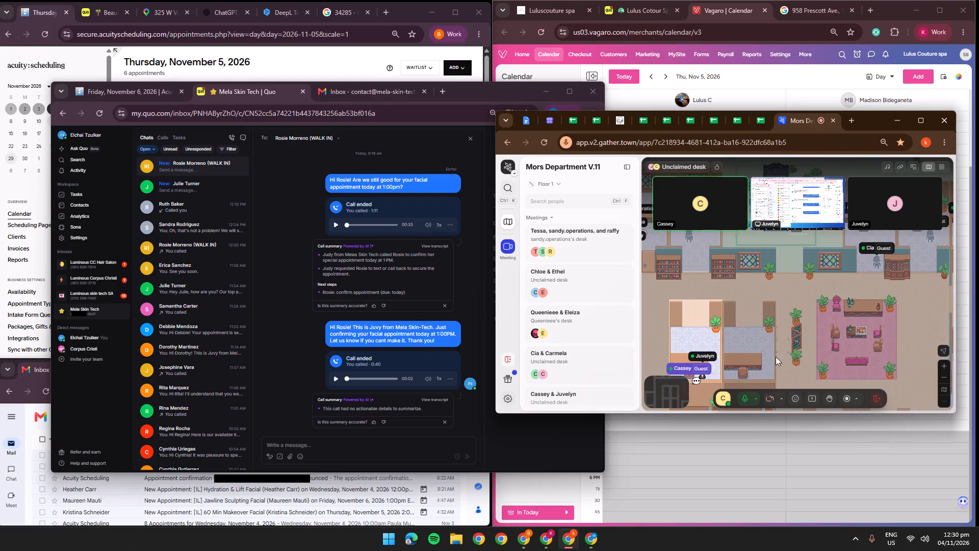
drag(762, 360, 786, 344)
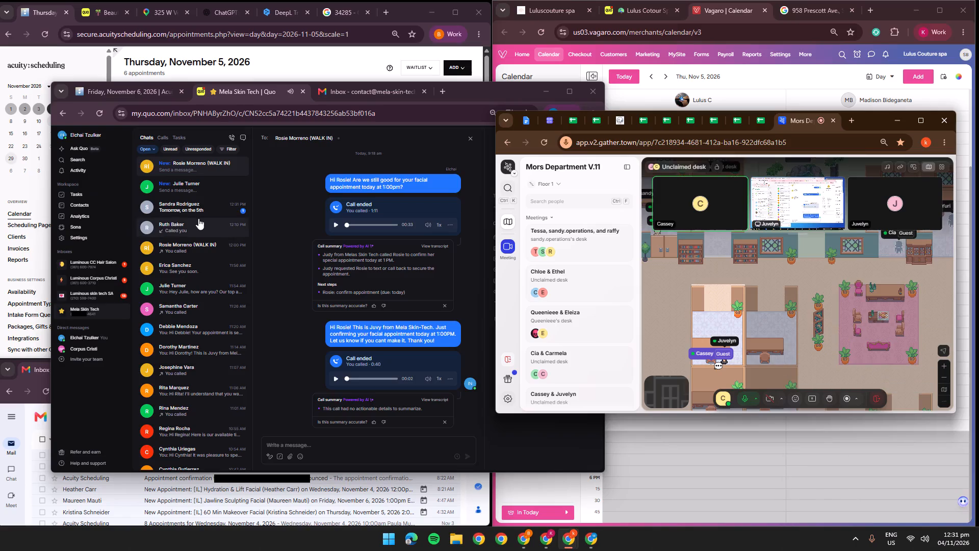
Open the Mela Skin Tech client chat with the newest unread text, "Tomorrow, on the 5th".
click(200, 216)
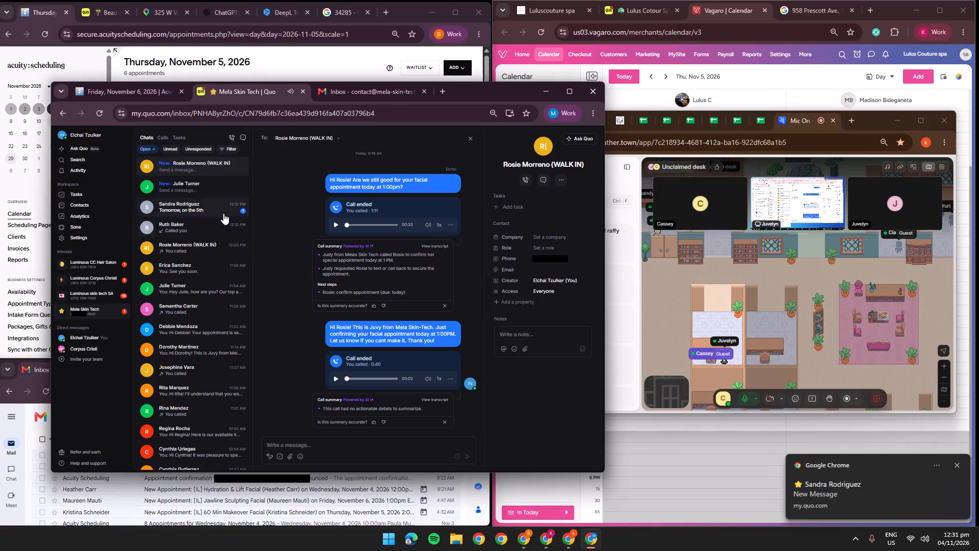
click(223, 213)
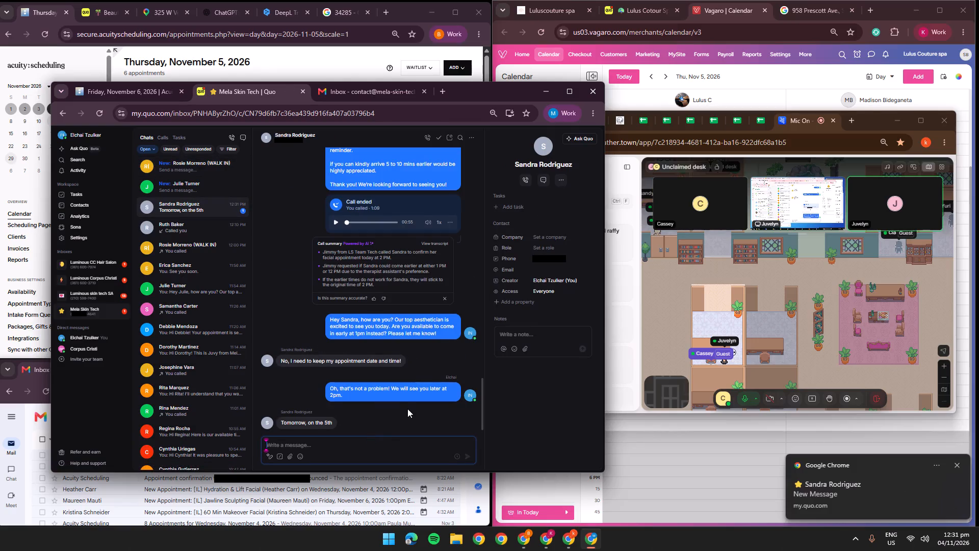
Switch to the Luluscouture spa calendar in GoHighLevel and close the open appointment details to view the week.
click(638, 7)
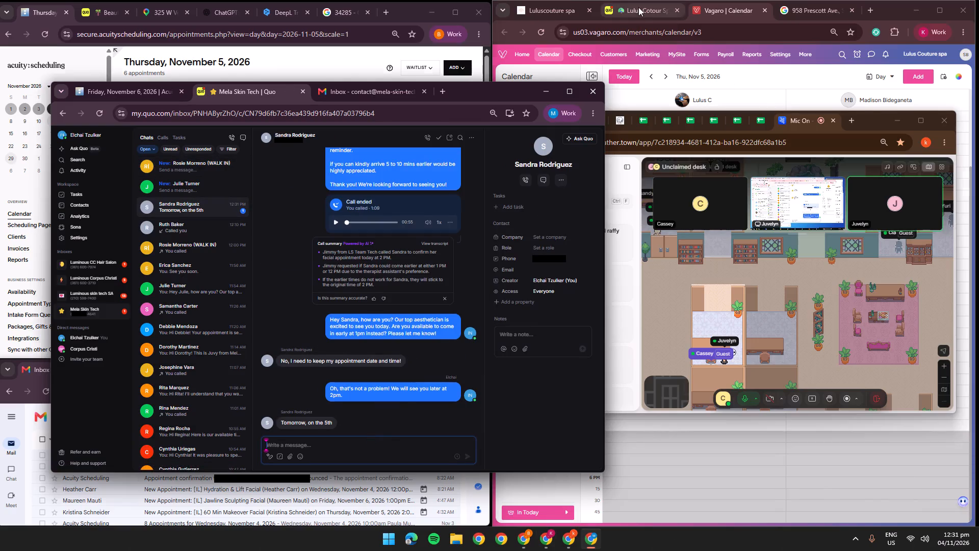
click(532, 7)
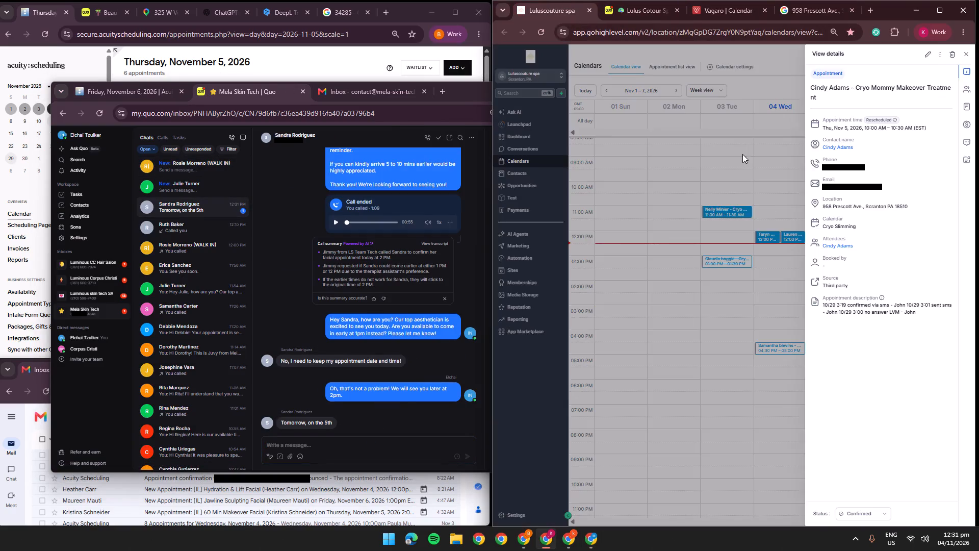
click(968, 56)
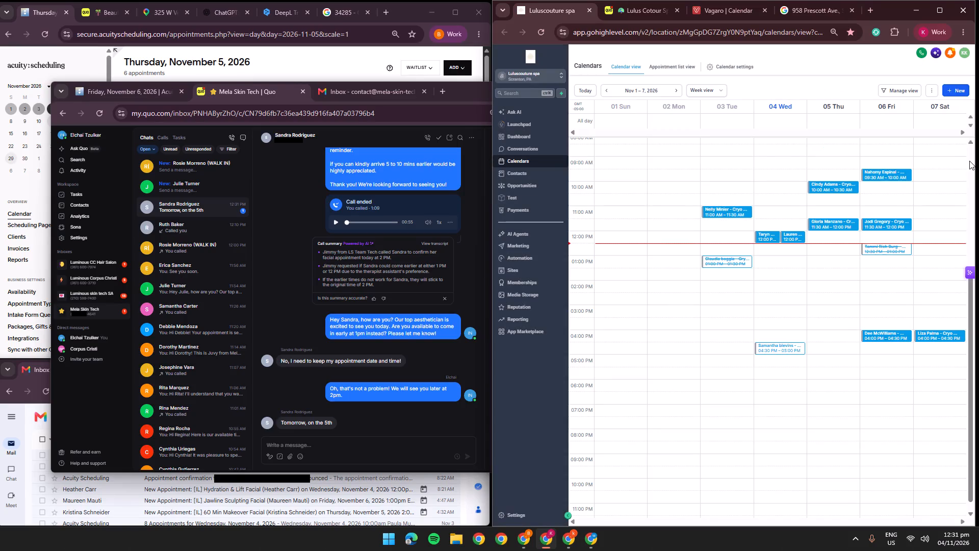
Return to the client's Quo chat and reread the last outgoing message about 2pm and the client's answer before replying.
click(411, 385)
click(357, 402)
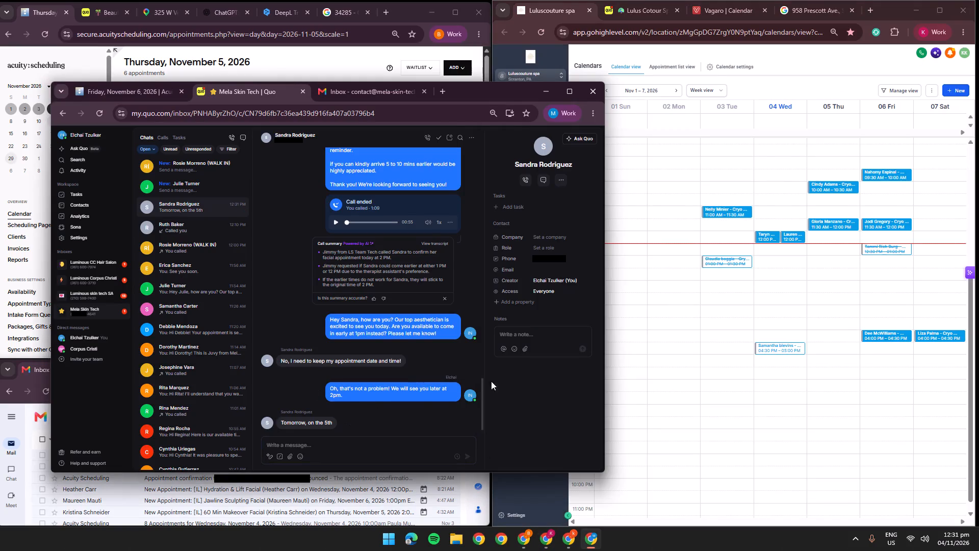
drag(336, 393, 392, 393)
click(400, 400)
drag(378, 395, 431, 394)
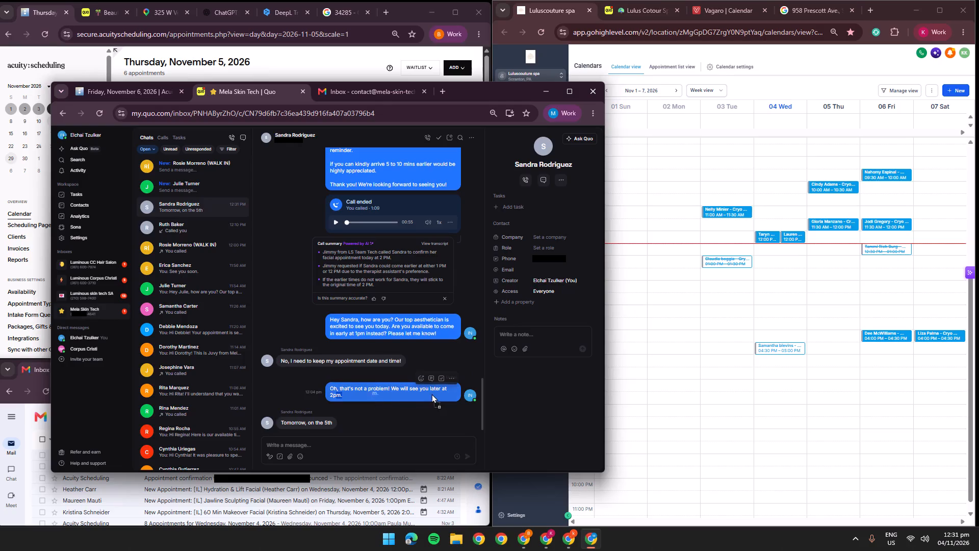
drag(431, 394, 434, 394)
click(436, 408)
click(433, 423)
click(406, 444)
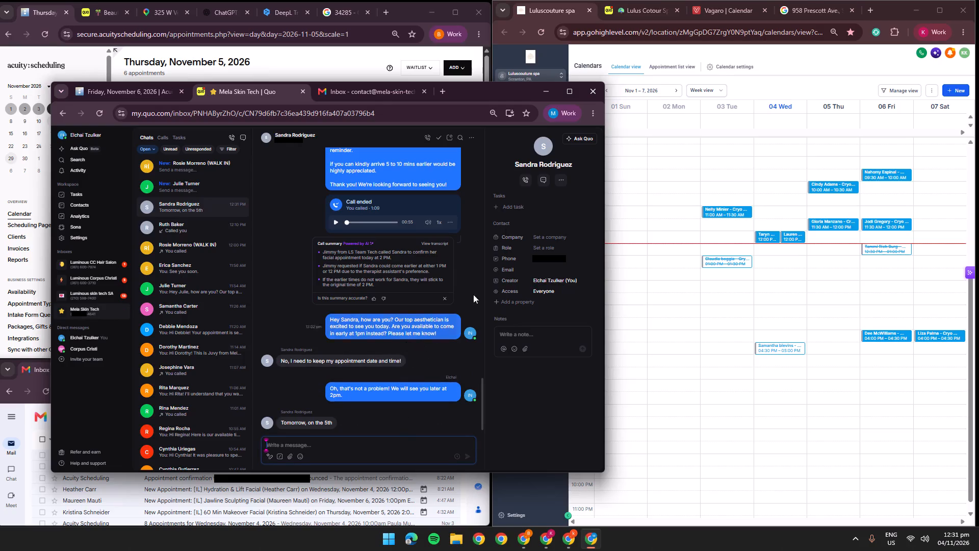
Copy the client's full name from the contact details of the open Mela Skin Tech chat.
click(558, 166)
key(ctrl+a)
key(ctrl+c)
key(ctrl+c)
key(ctrl+c)
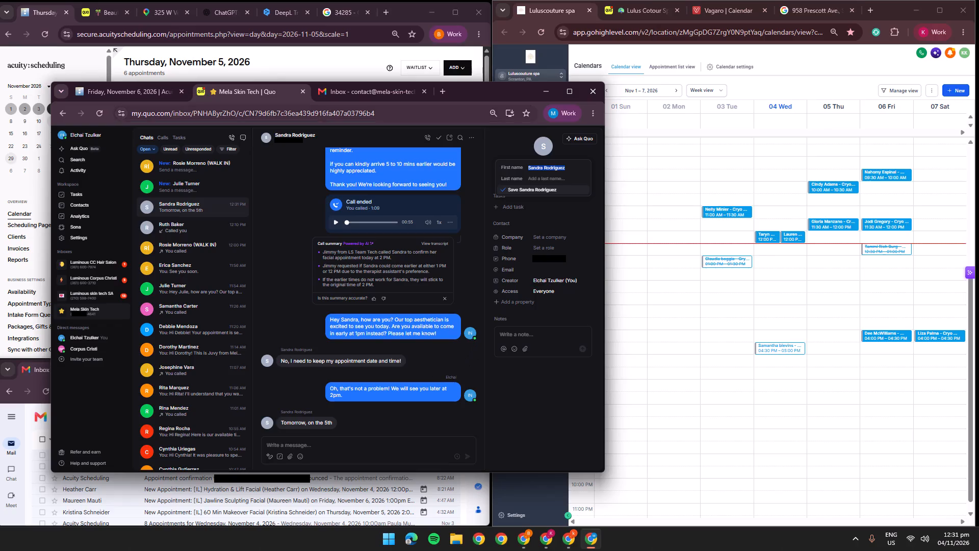
Switch to the Mela Skin Tech Acuity calendar and check the appointments for Thursday, November 5, 2026.
click(132, 94)
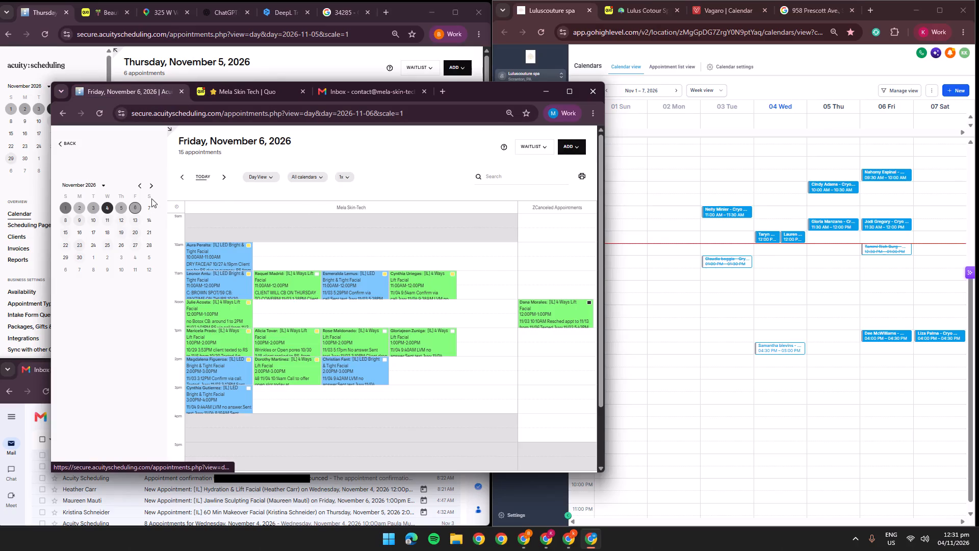
click(119, 209)
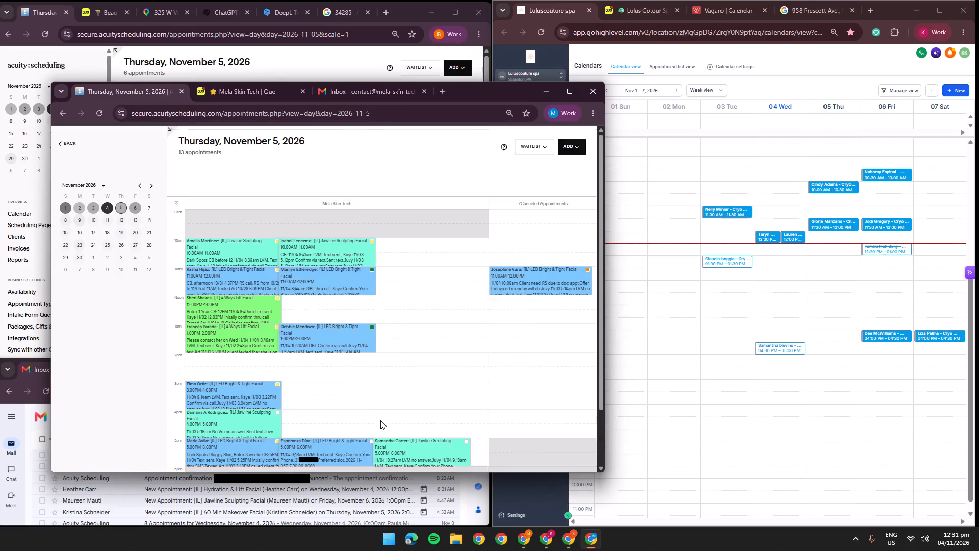
scroll(326, 371, up, 1)
Return to the client's Quo chat, close the name editor unchanged, and review the earlier appointment reminder and call summary.
click(226, 93)
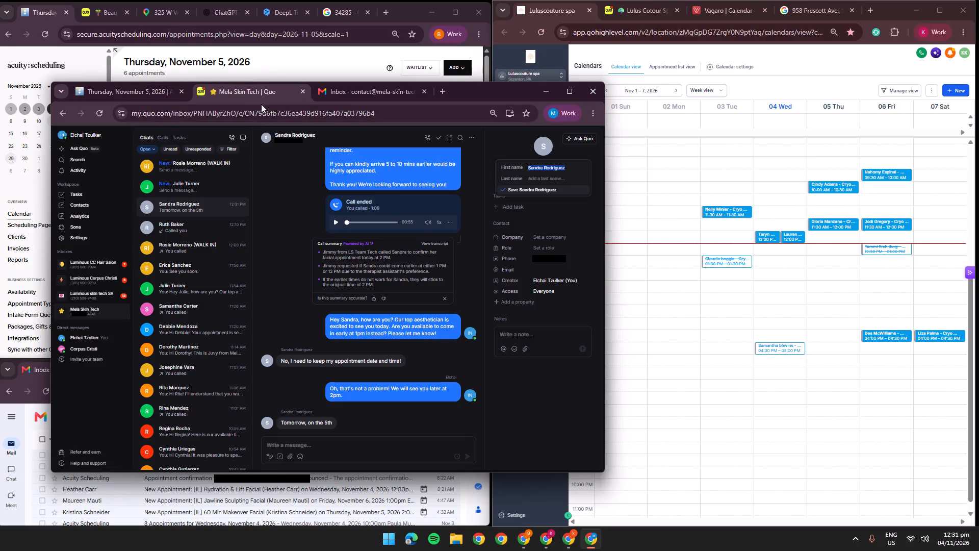
scroll(392, 415, down, 1)
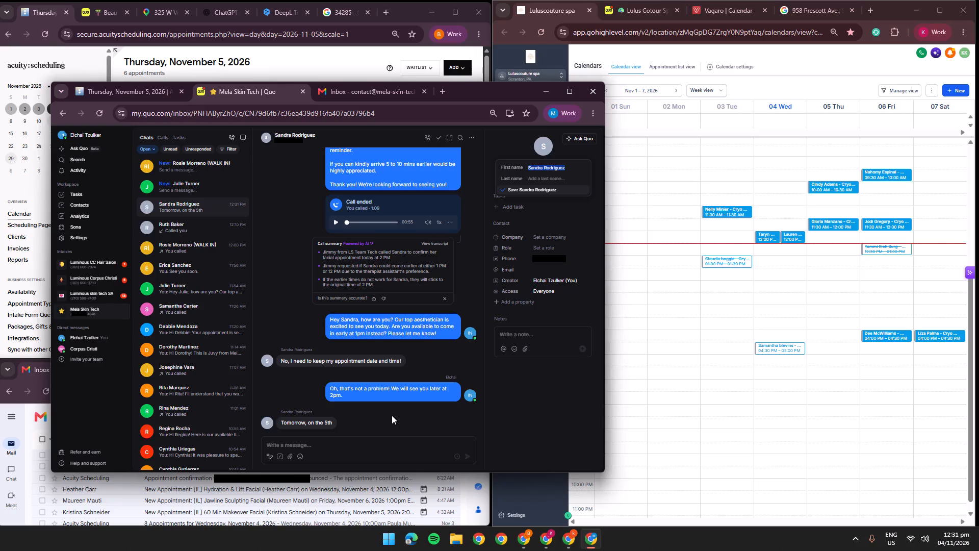
scroll(392, 415, up, 3)
click(456, 368)
scroll(431, 376, up, 1)
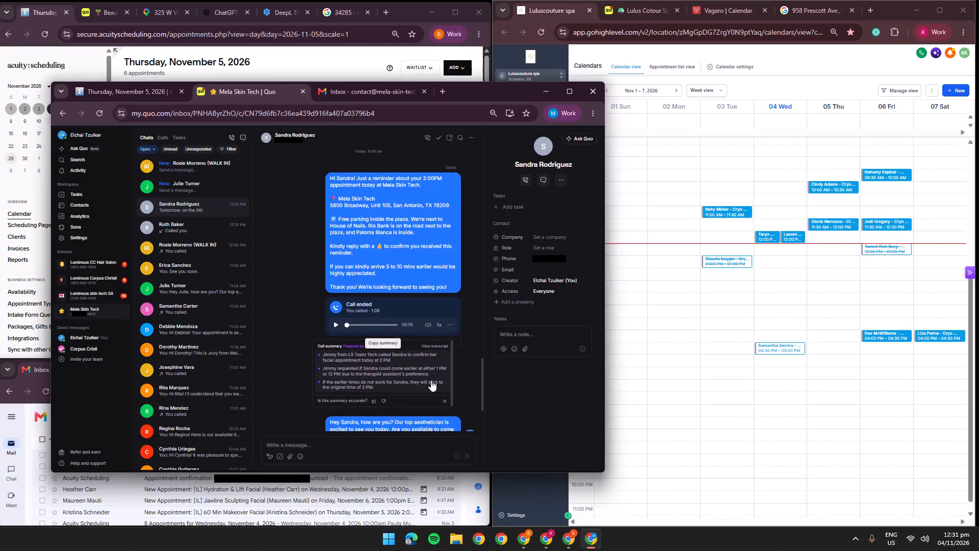
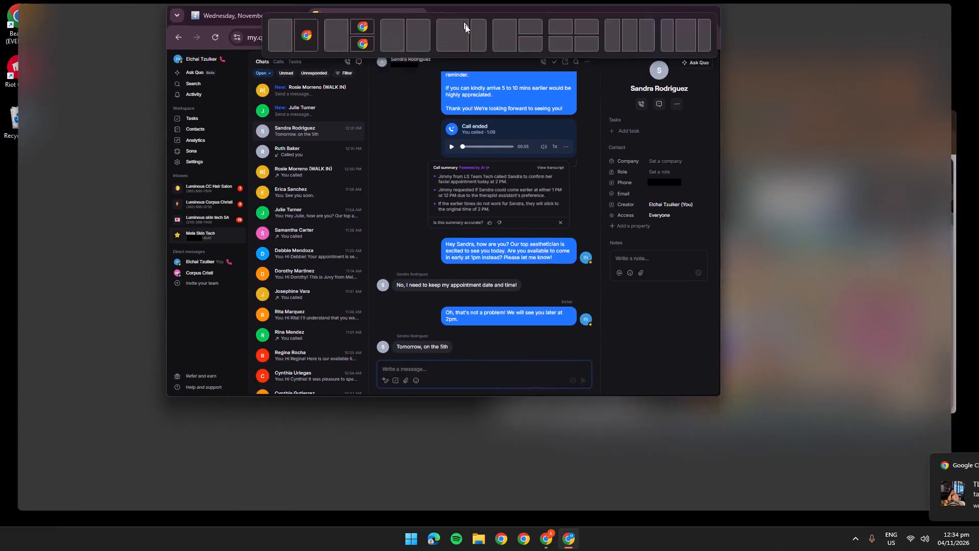
Separate the Mela Skin Tech Quo chat into its own window and arrange it side by side with the appointment calendar and mail window.
alt+drag(465, 24, 388, 45)
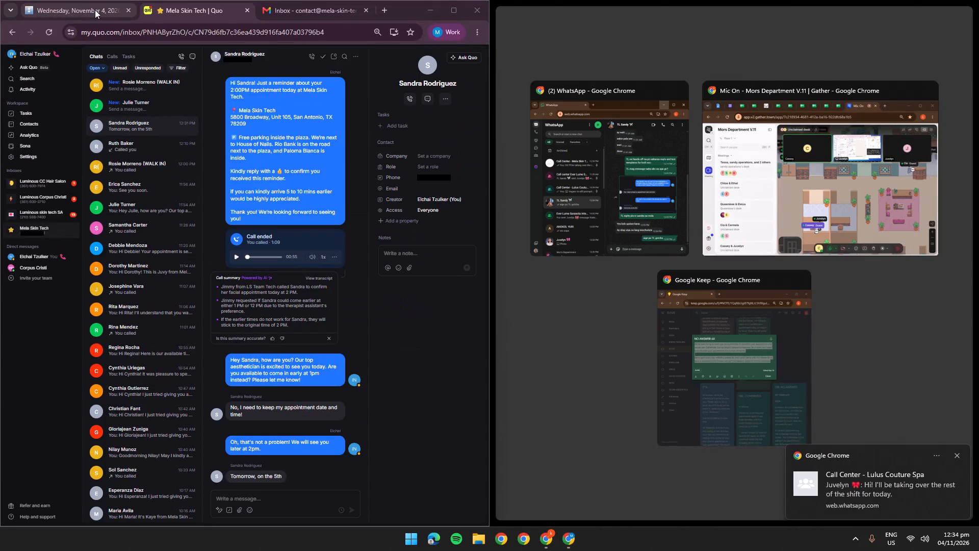
alt+drag(181, 15, 459, 0)
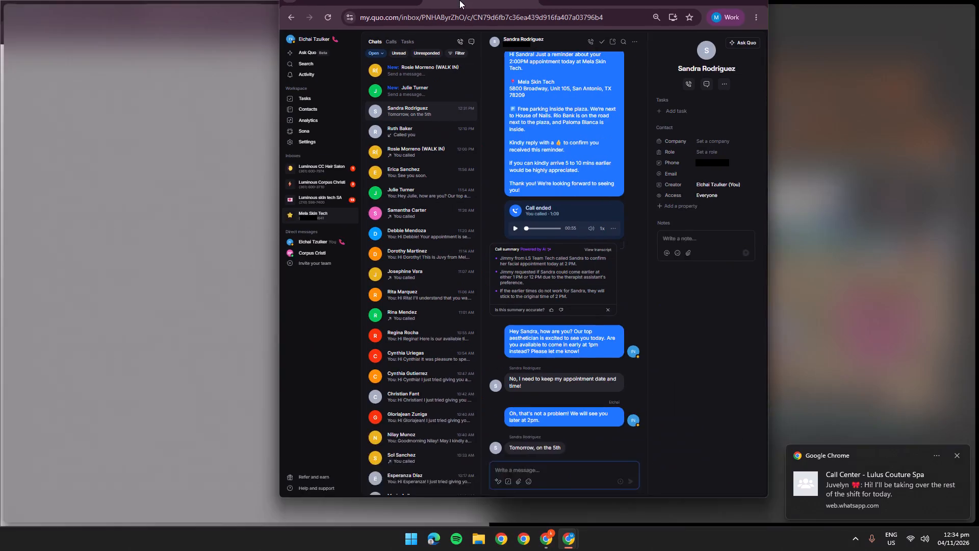
alt+drag(459, 0, 476, 40)
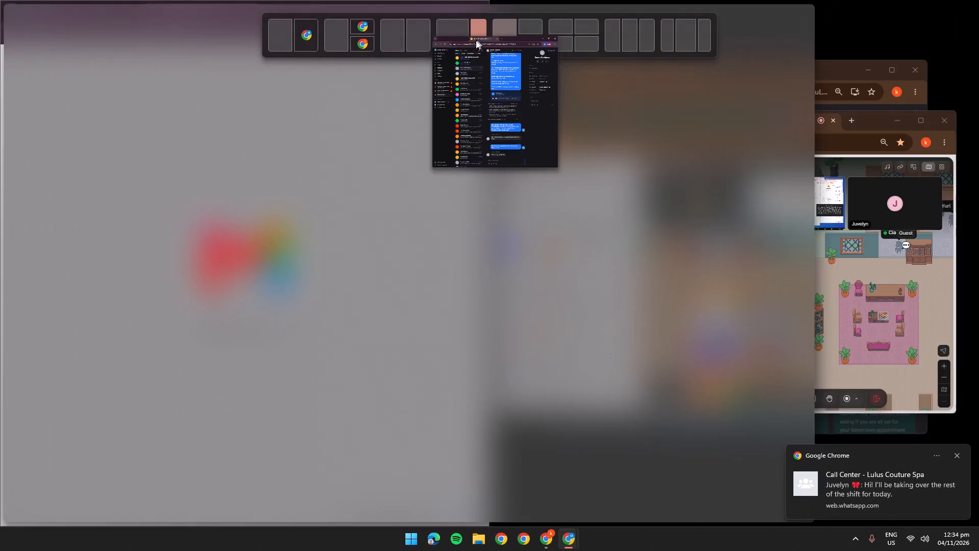
alt+drag(476, 40, 424, 44)
alt+click(364, 86)
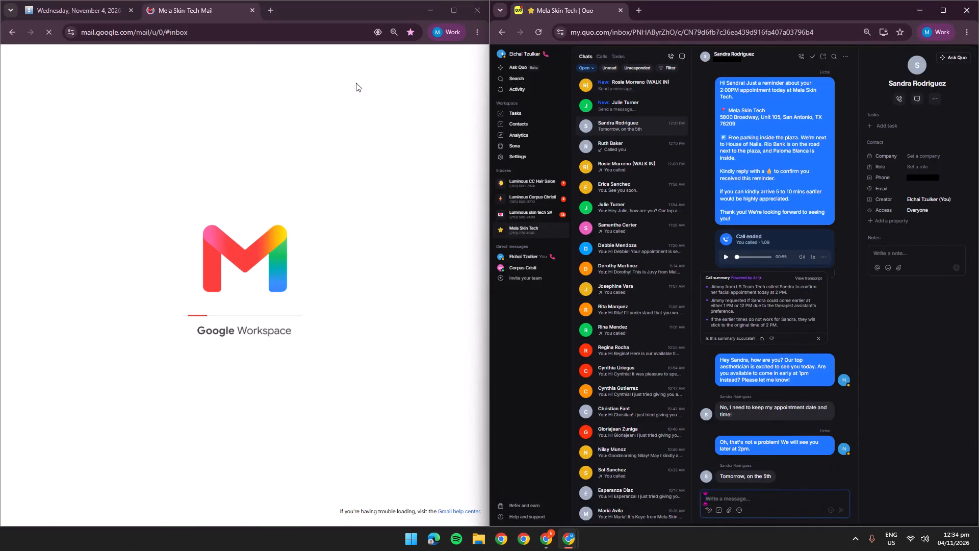
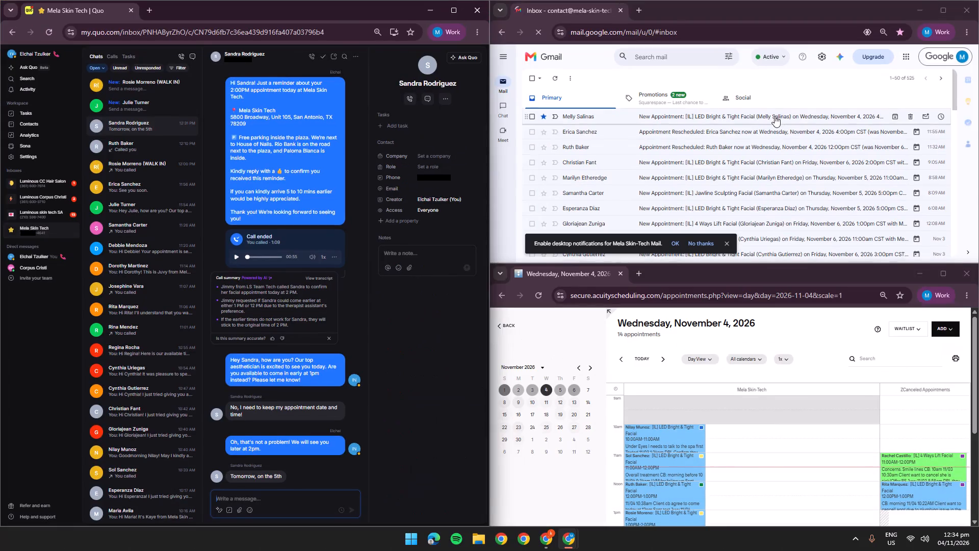
Move the Quo chat window out of the screen's left half and snap the Acuity November 4 day calendar there instead.
alt+drag(392, 19, 698, 46)
alt+drag(881, 284, 499, 0)
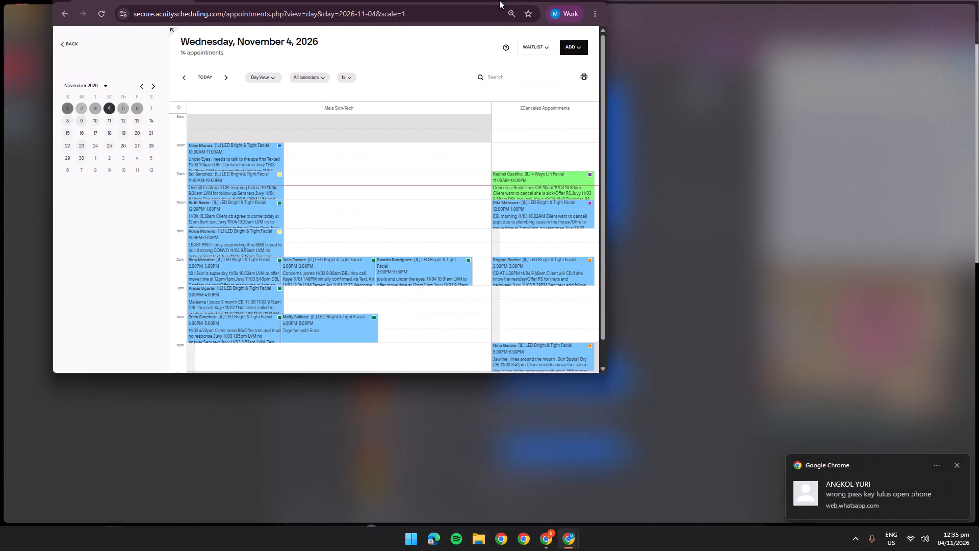
alt+drag(499, 0, 498, 37)
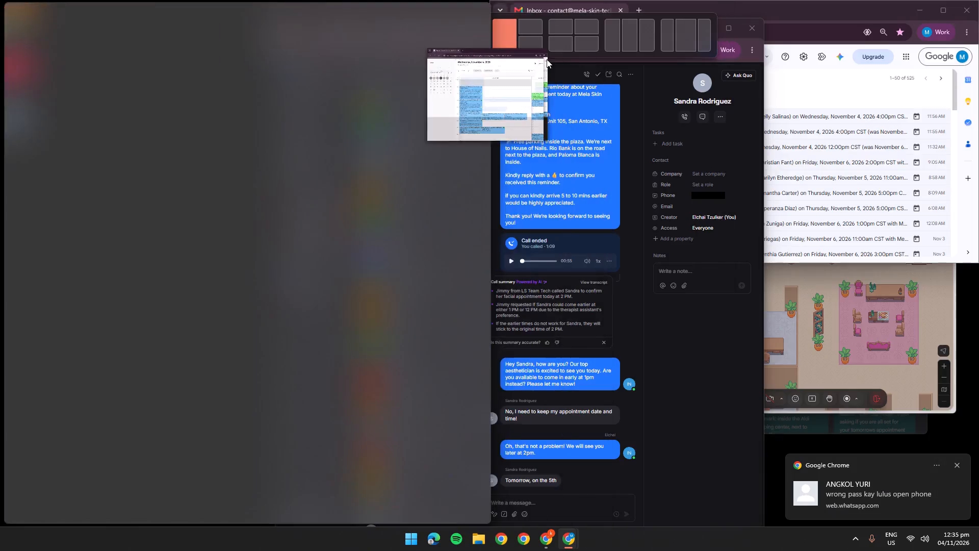
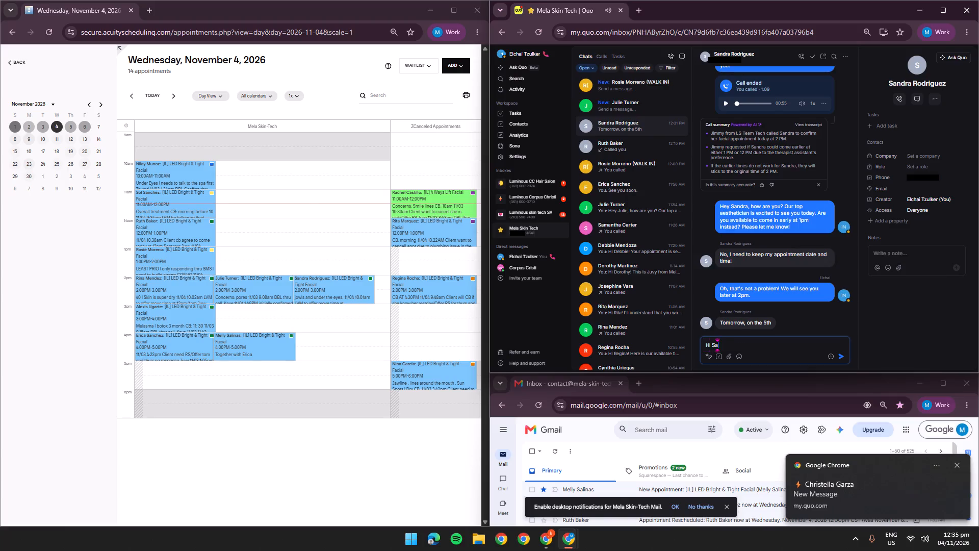
Start the reply to the client's message about the 5th with the greeting "Hi Sandra!".
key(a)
Replace the draft reply and send the client "Got it. See you tomorrow November 5th at 2:00pm. Do you already have our address?".
key(BackSpace)
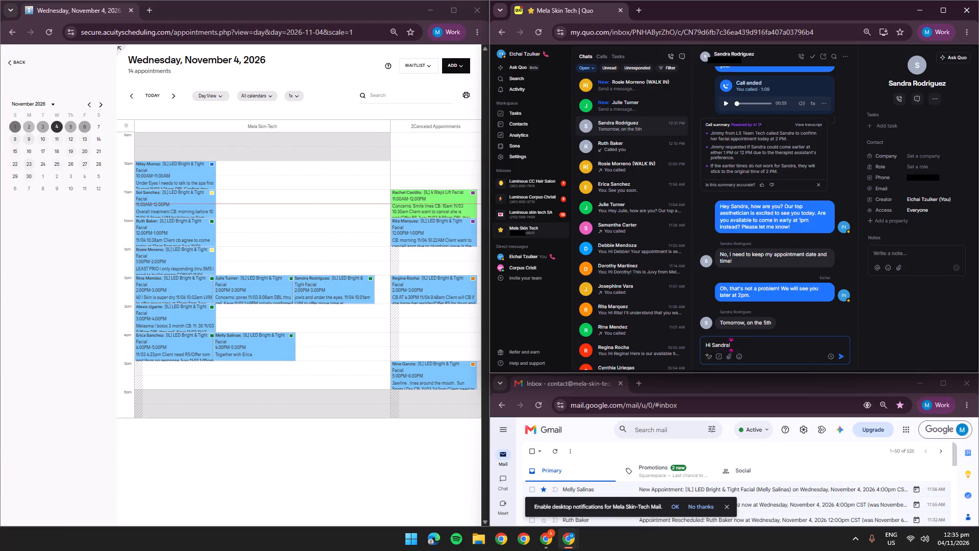
key(ctrl+a)
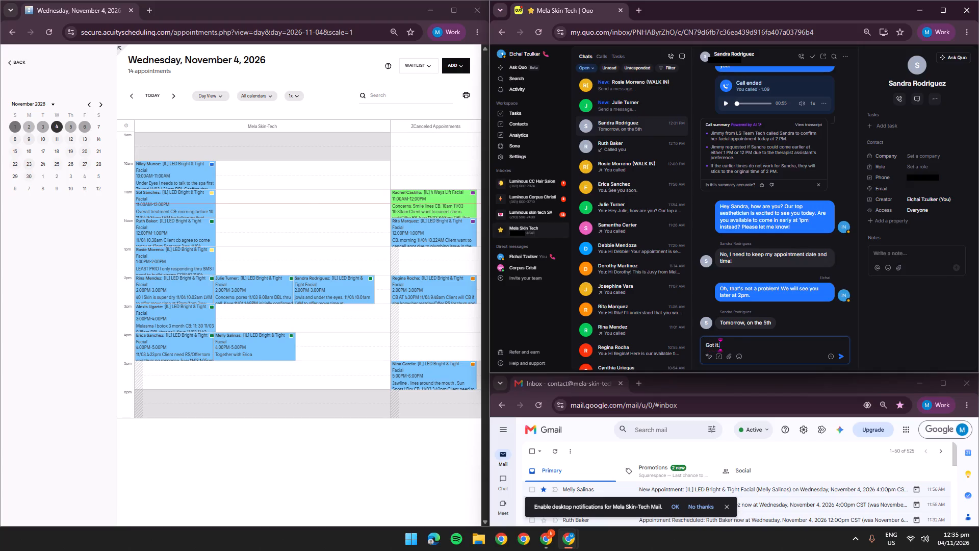
key(BackSpace)
key(BackSpace)
key(BackSpace)
key(BackSpace)
key(BackSpace)
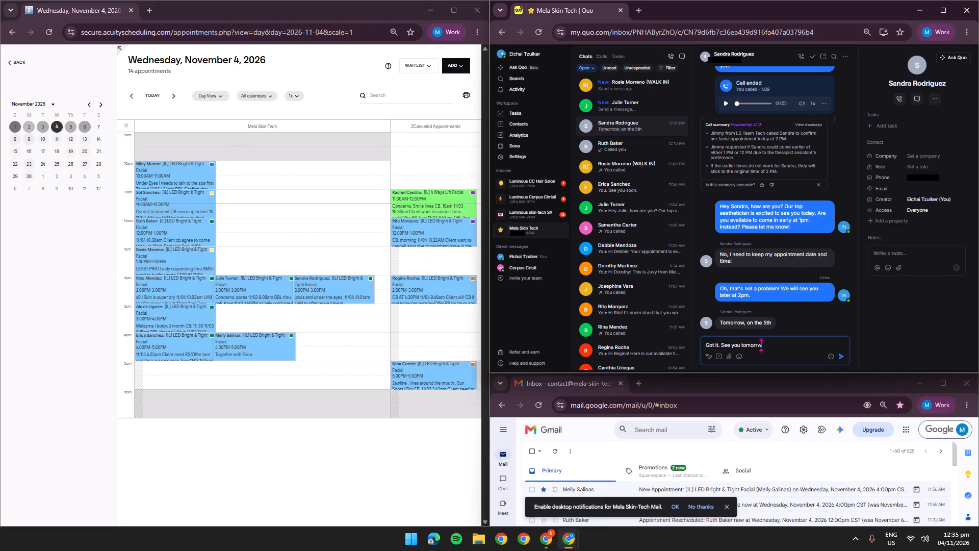
key(BackSpace)
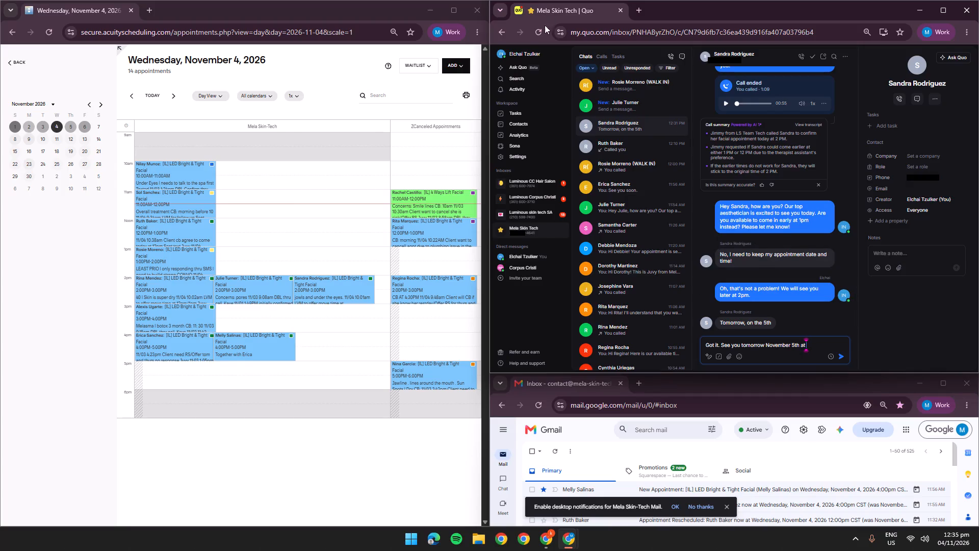
click(818, 349)
text(2:00pm.)
key(space)
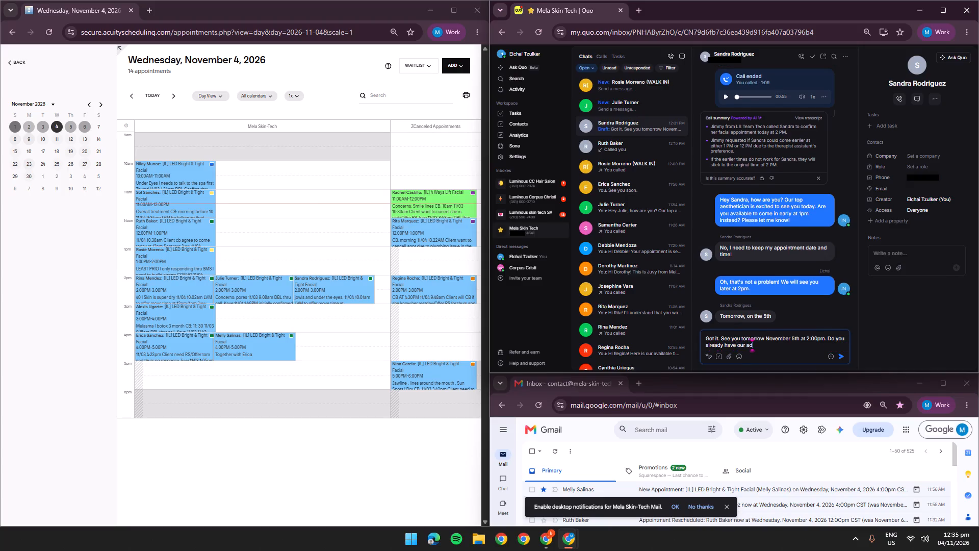
key(Return)
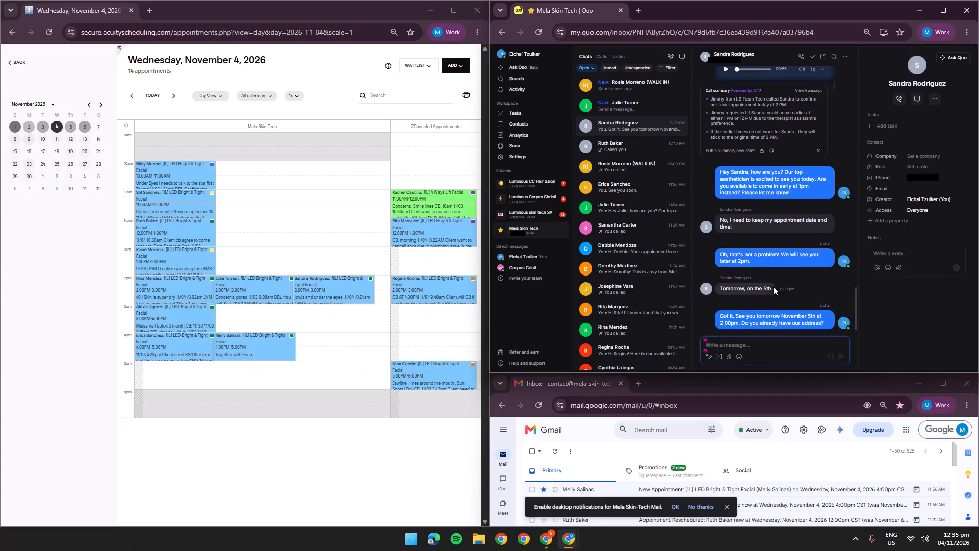
Open the client's November 4, 2:00pm facial appointment in Acuity, copy the client's name from its details, and switch to another window.
click(773, 293)
click(337, 287)
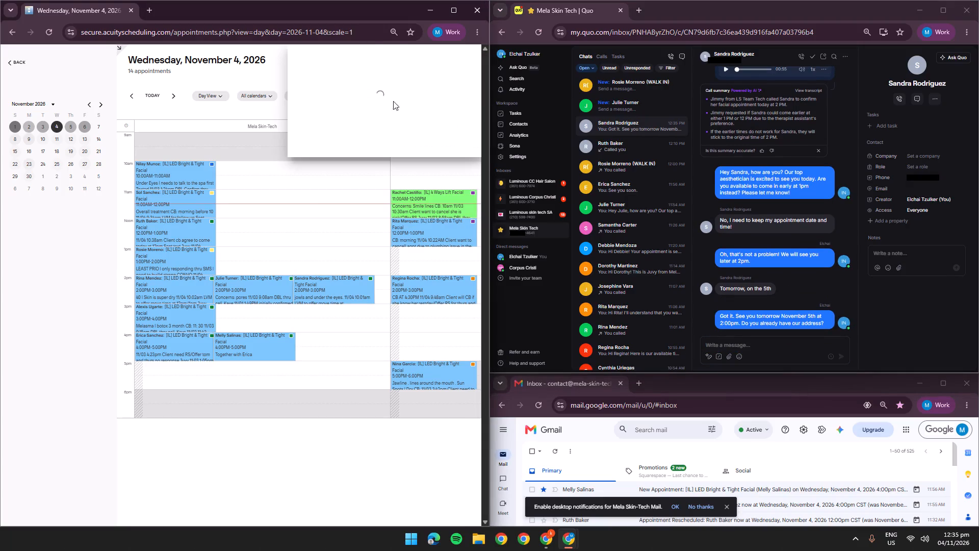
drag(405, 73, 294, 80)
key(ctrl+c)
key(ctrl+c)
key(alt+Tab)
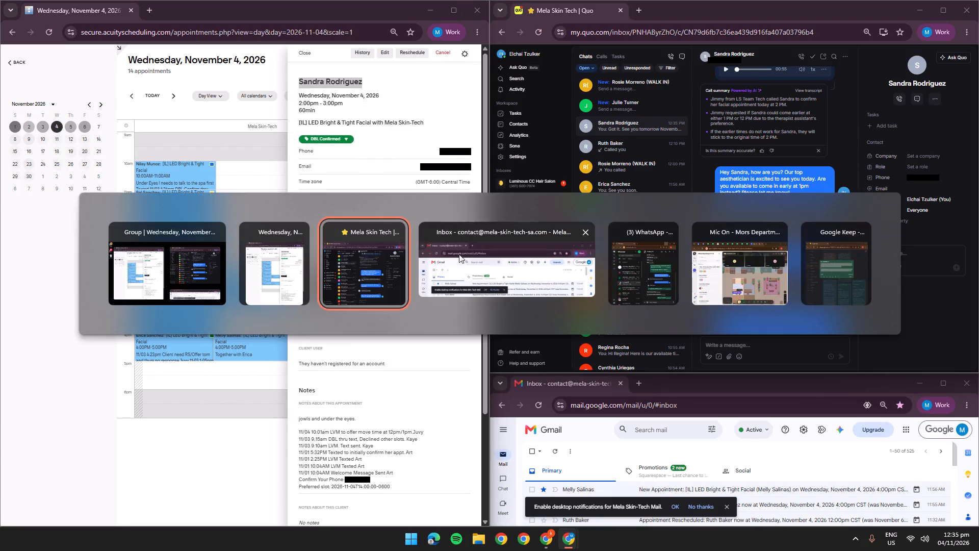
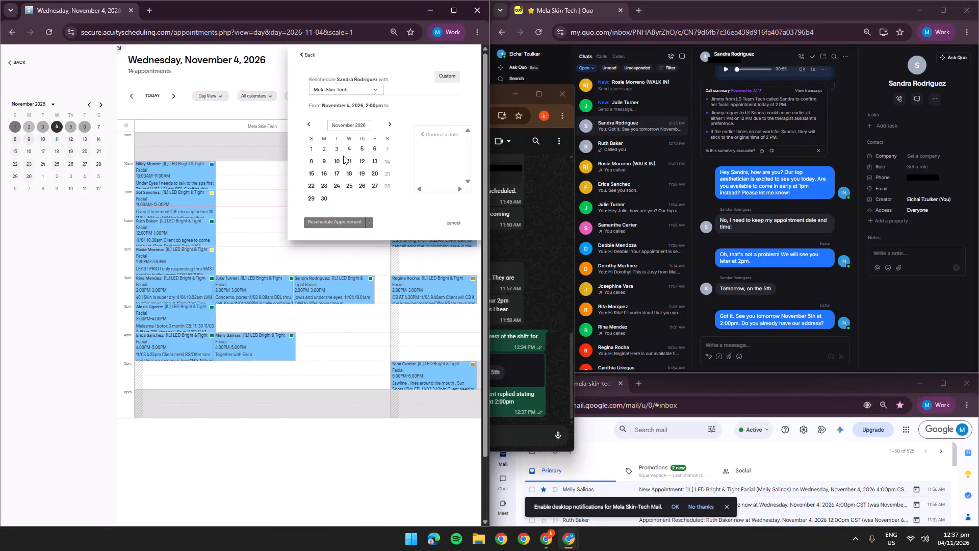
Reschedule the client's 2:00pm facial appointment in Acuity to November 5, 2026 at 2:00pm and return to the day's calendar.
click(372, 148)
click(363, 149)
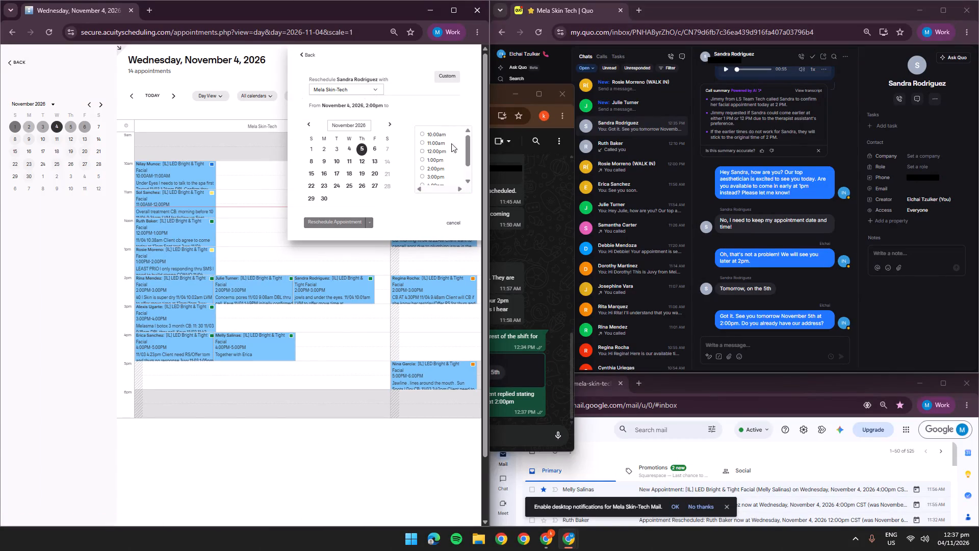
click(437, 168)
click(338, 223)
scroll(377, 271, down, 4)
scroll(369, 381, up, 4)
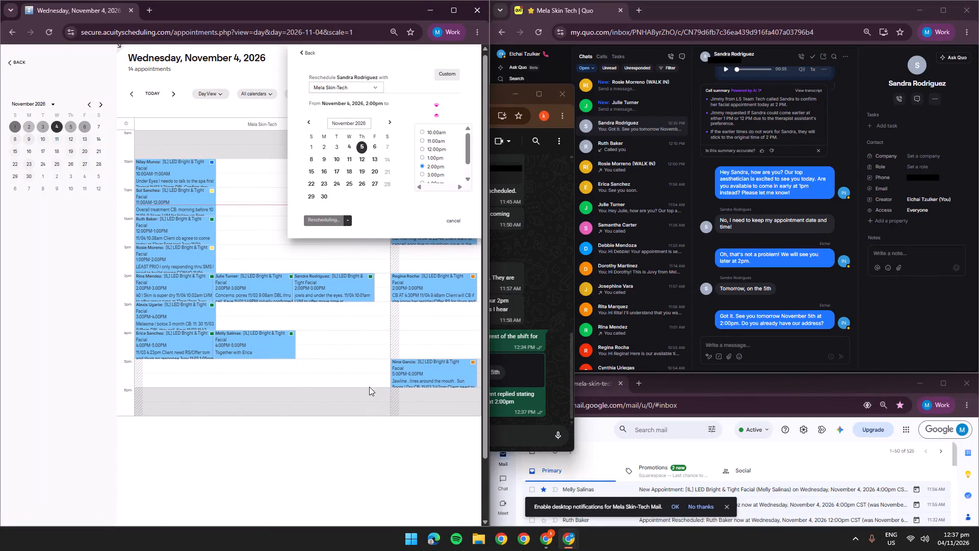
click(300, 56)
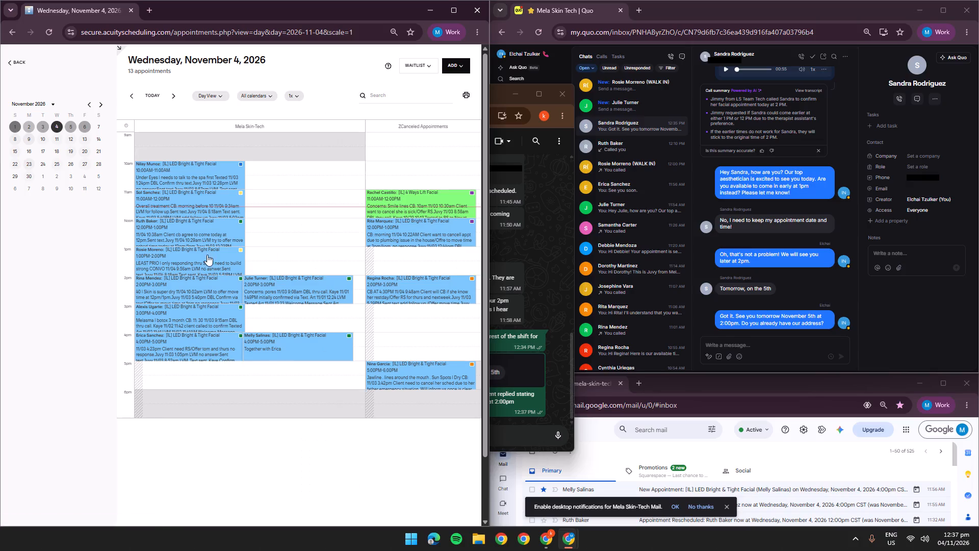
Open the details of the November 4, 12:00pm LED Bright & Tight Facial appointment in the Mela Skin-Tech calendar.
click(224, 229)
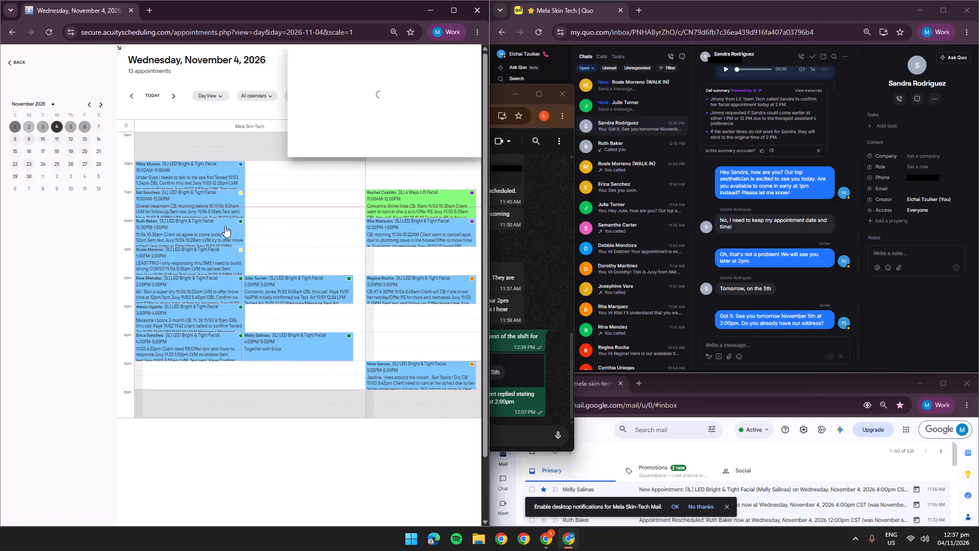
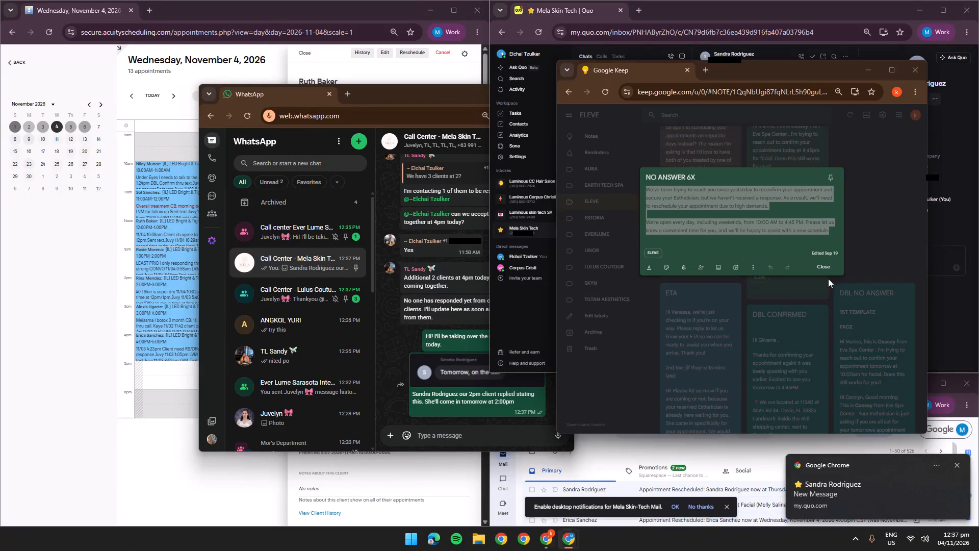
Close the NO ANSWER 6X note, move the Google Keep window clear of the Quo chat, and open the DBL CONFIRMED note under ELEVE.
drag(731, 383, 733, 374)
drag(827, 72, 302, 95)
scroll(291, 283, up, 4)
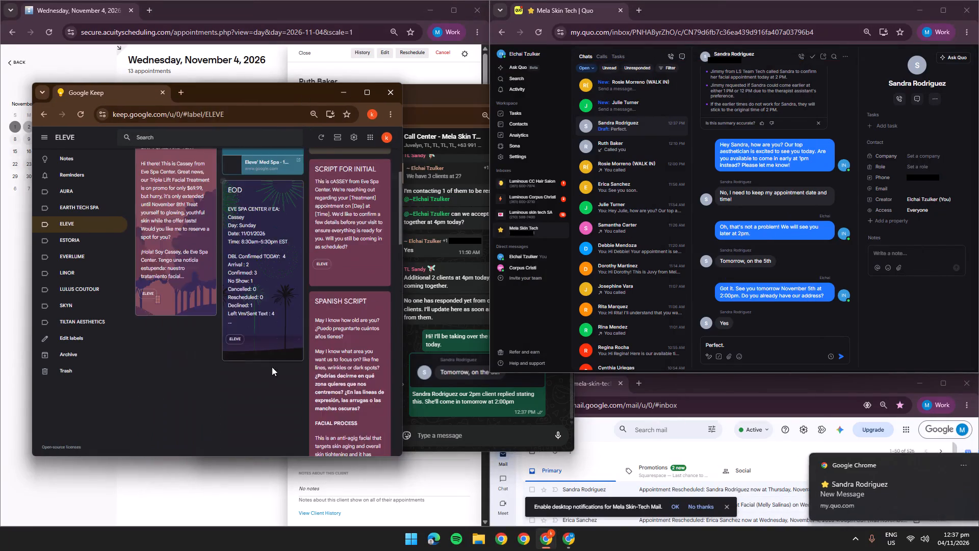
scroll(151, 301, up, 3)
scroll(130, 334, down, 7)
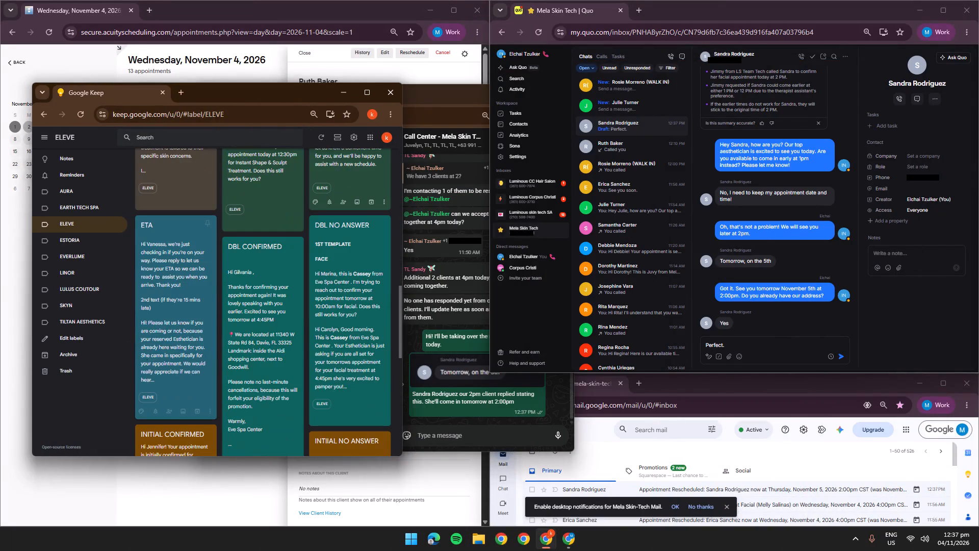
click(357, 311)
click(333, 359)
click(244, 334)
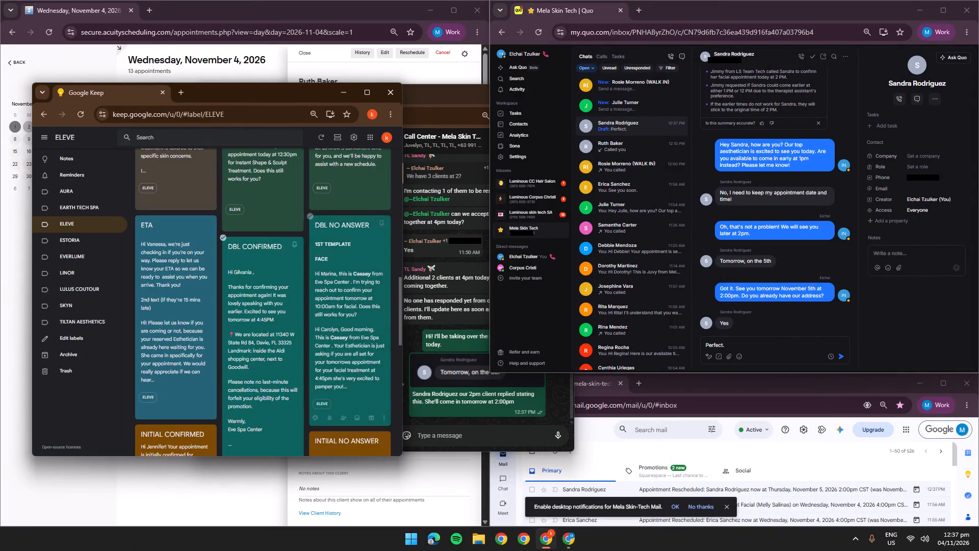
scroll(248, 308, down, 4)
click(254, 266)
click(282, 271)
click(230, 189)
click(270, 201)
click(233, 219)
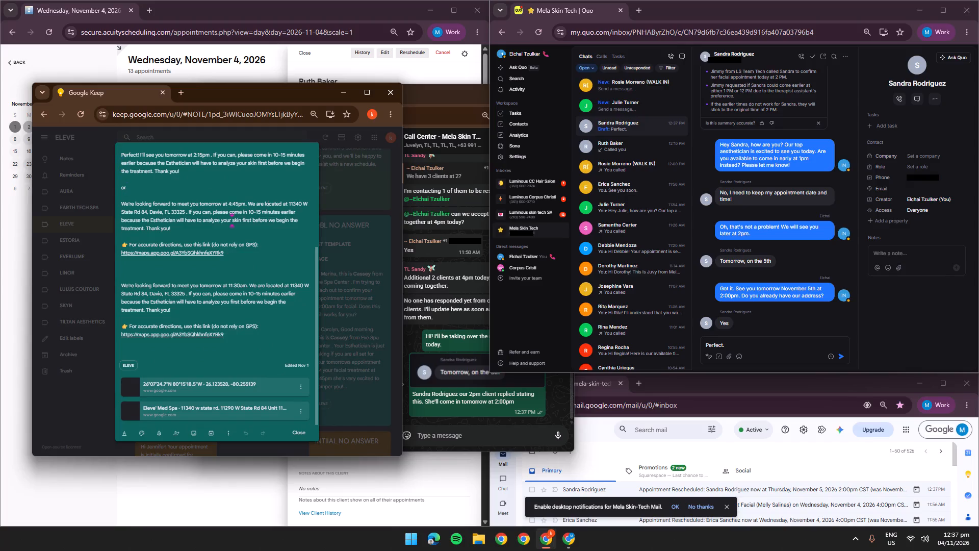
Copy the shortened confirmation message for clients who confirmed through text, from after "Perfect" to "Thank you!", in the DBL CONFIRMED note.
click(429, 57)
key(alt+Tab)
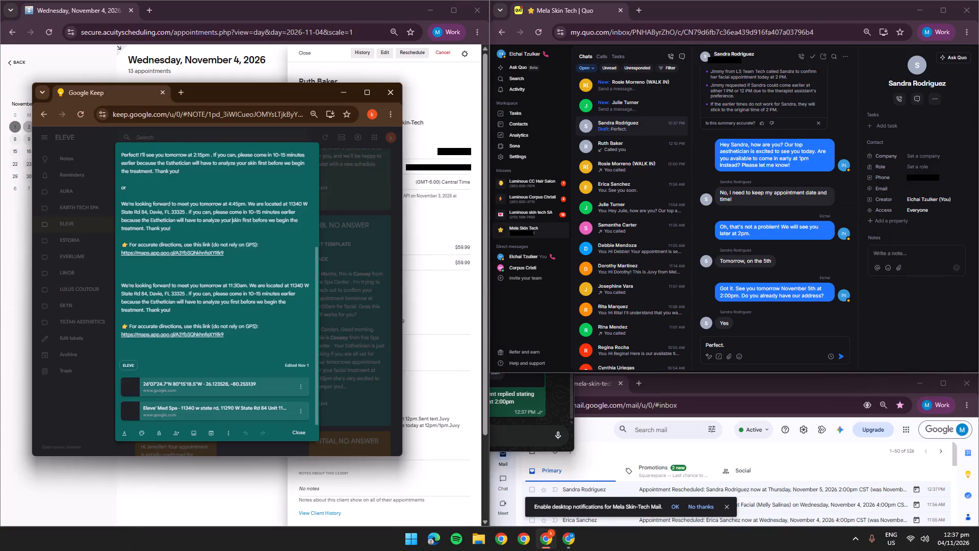
scroll(227, 291, up, 1)
click(162, 249)
drag(138, 258, 197, 280)
key(ctrl+c)
Extend the draft reply in the client's Quo chat to "Perfect. We'll see you tomorrow at".
click(767, 343)
key(BackSpace)
key(BackSpace)
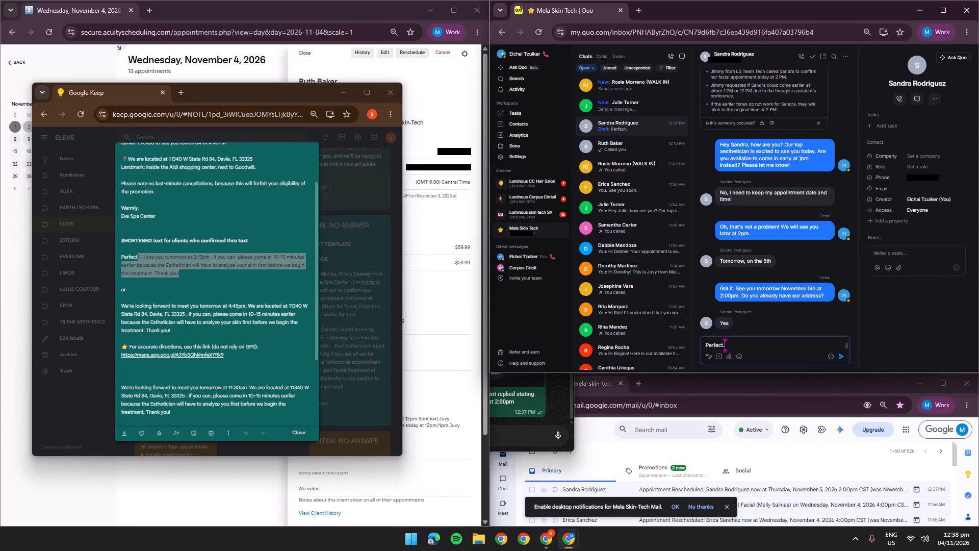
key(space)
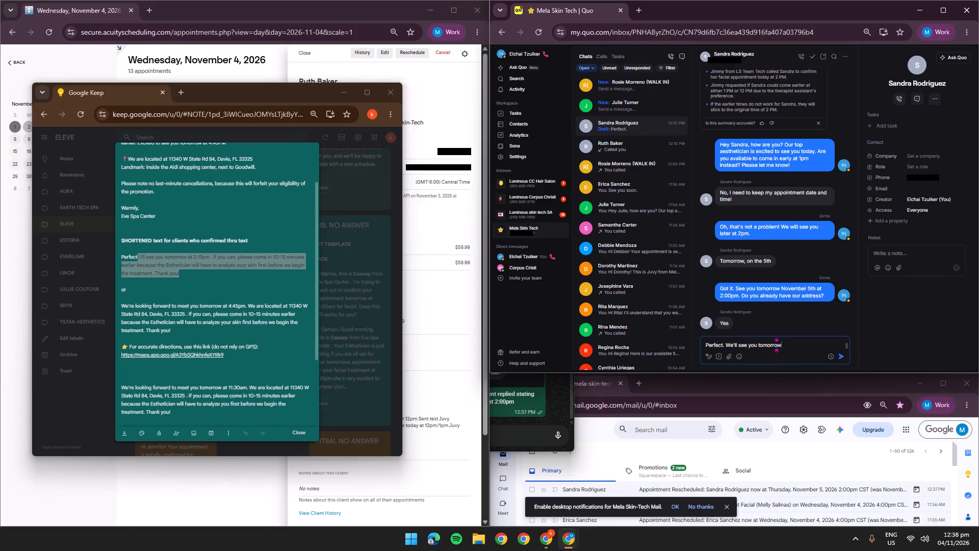
key(BackSpace)
key(BackSpace)
key(BackSpace)
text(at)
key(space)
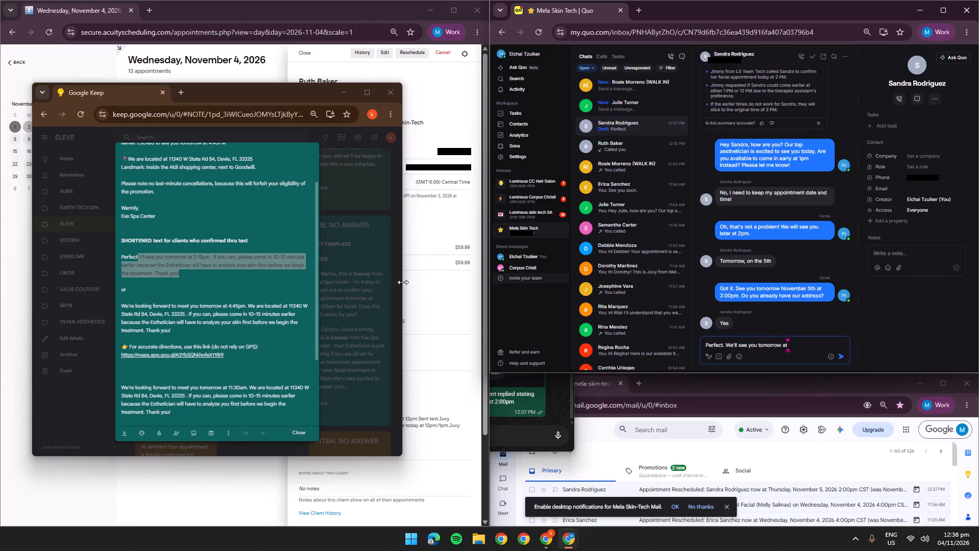
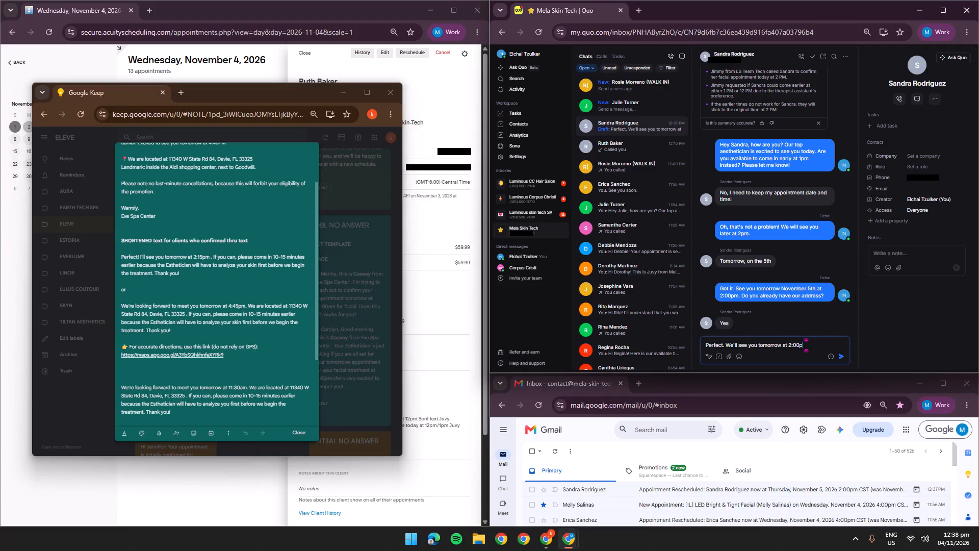
Extend the 2:00pm draft reply in Quo with the "10-15 minutes earlier" request and thank-you copied from the shortened confirmation template in Google Keep.
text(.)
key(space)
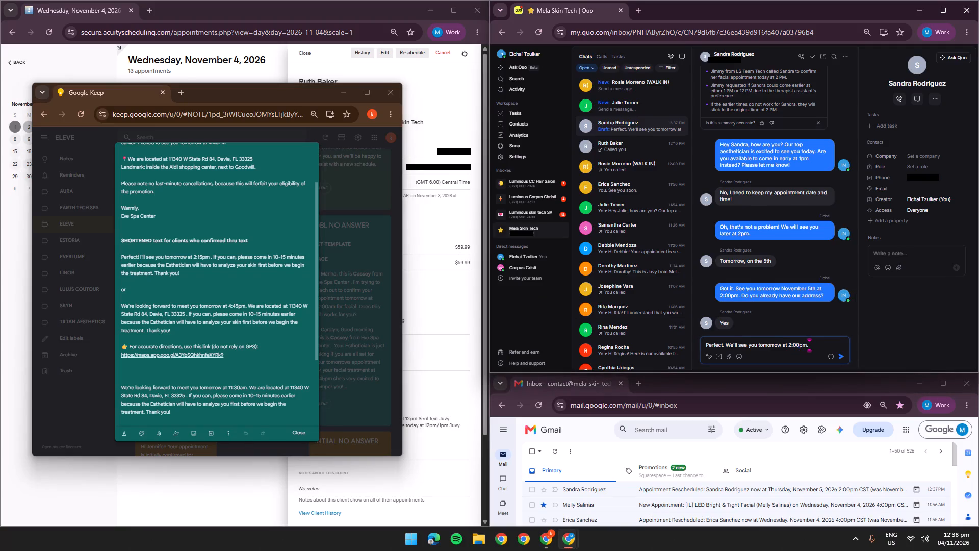
drag(210, 257, 229, 265)
click(218, 283)
drag(213, 257, 234, 284)
key(ctrl+c)
key(ctrl+c)
key(ctrl+c)
click(819, 345)
key(ctrl+v)
click(807, 319)
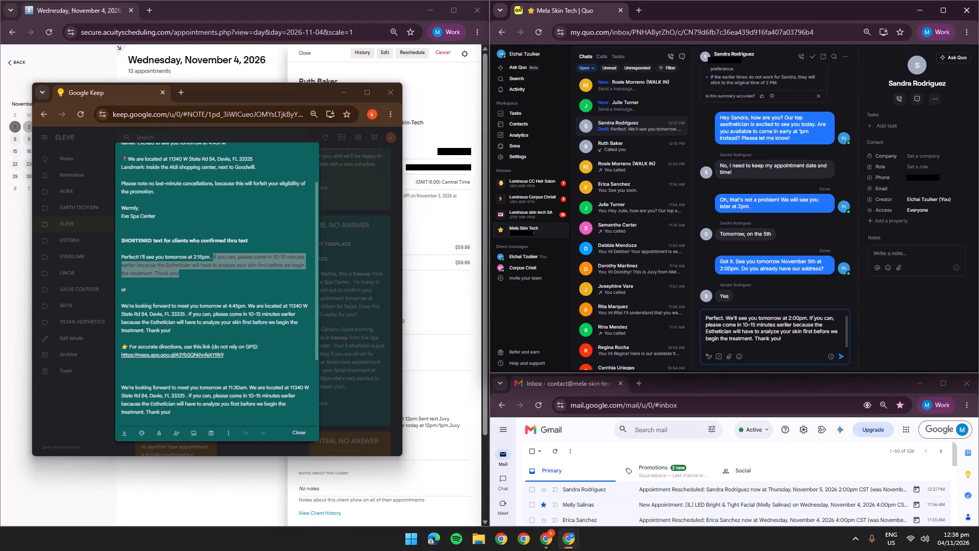
Add "See you tomorrow!" to the end of the 2:00pm confirmation draft and send it to the client.
click(815, 319)
click(750, 336)
drag(720, 327, 758, 323)
click(759, 333)
drag(760, 324, 801, 331)
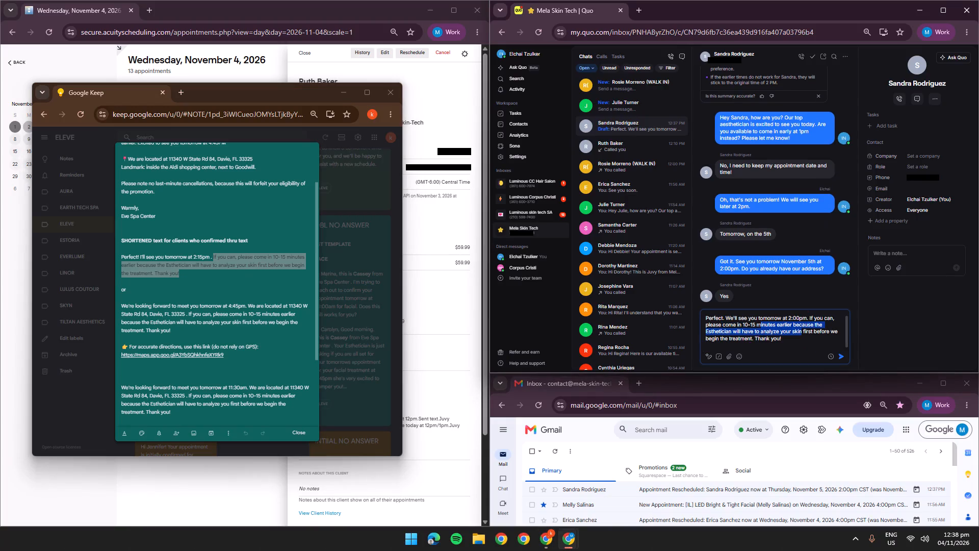
drag(809, 326, 819, 326)
click(821, 338)
click(793, 341)
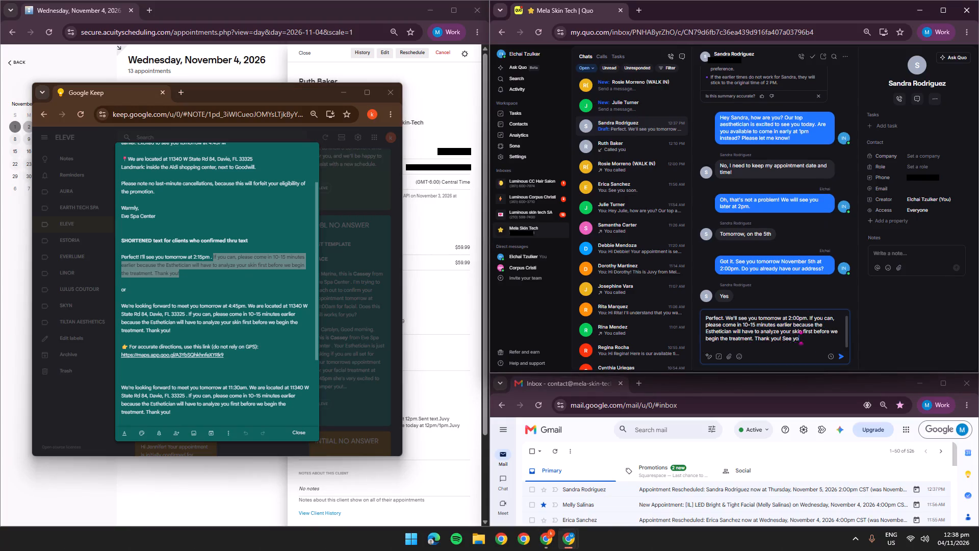
key(Return)
Close the open appointment in Acuity, move to November 5, and open Amalia's 10:00am Jawline Sculpting Facial appointment.
key(alt+Tab)
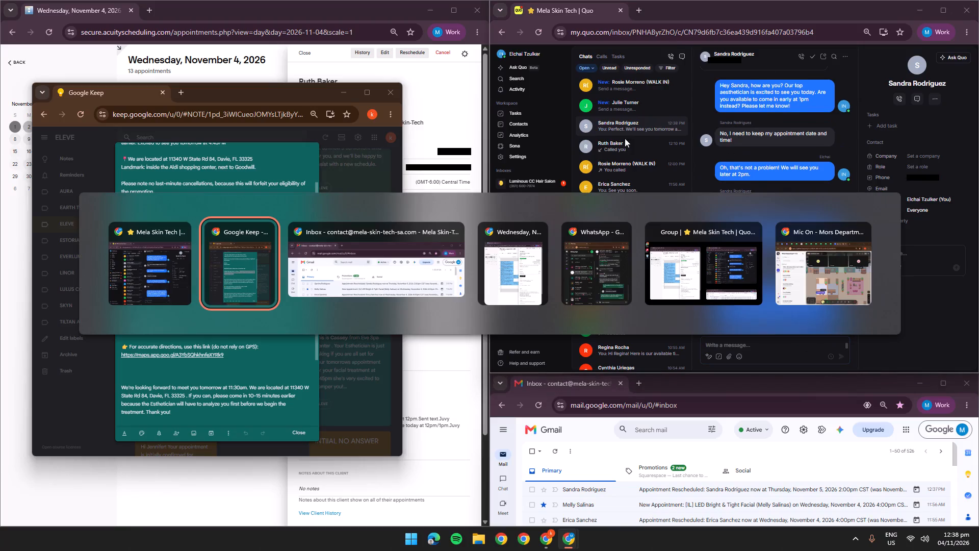
alt+click(811, 271)
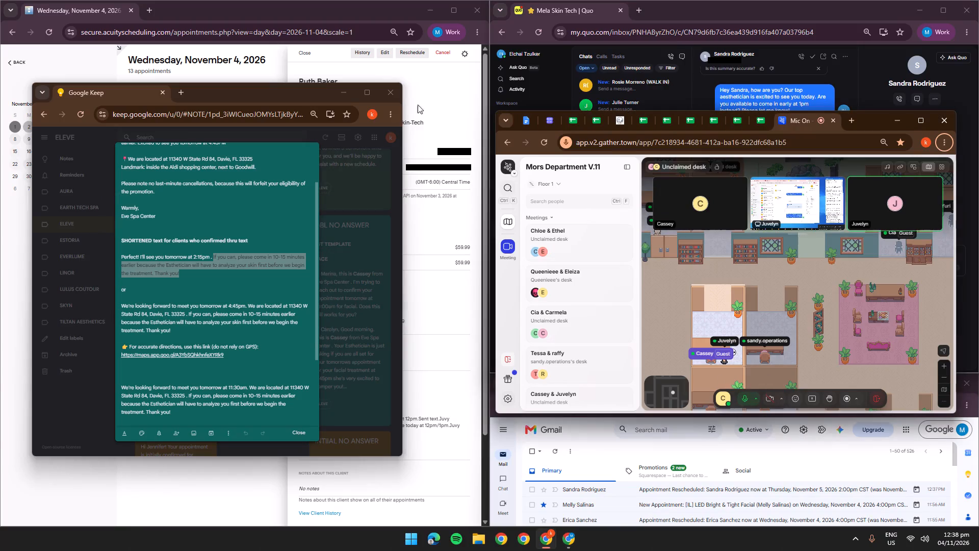
click(453, 117)
key(alt+Tab)
key(alt+Tab)
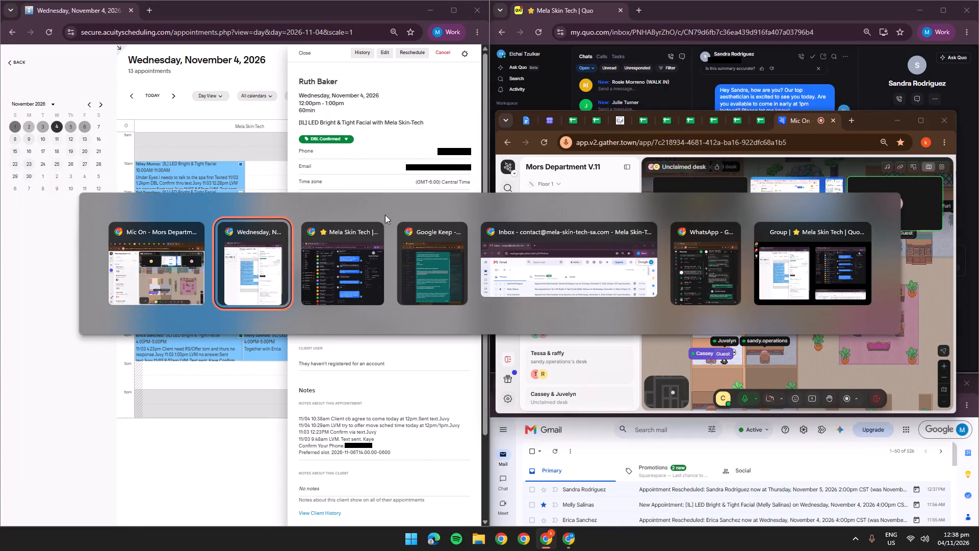
alt+click(339, 97)
click(302, 55)
click(174, 93)
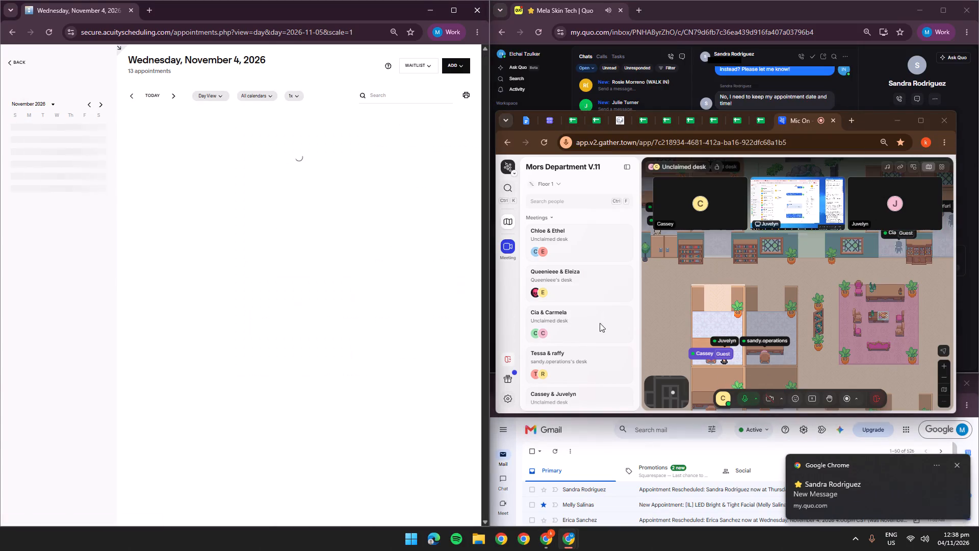
click(197, 182)
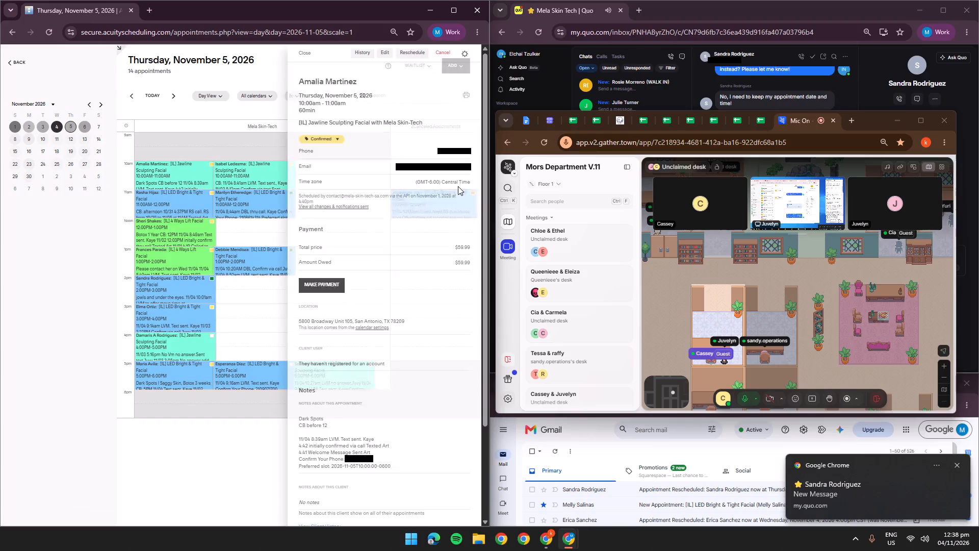
Copy the client's phone number from the appointment details and start a new conversation in Quo.
drag(483, 155, 405, 154)
drag(471, 149, 400, 149)
key(ctrl+c)
key(ctrl+c)
click(682, 60)
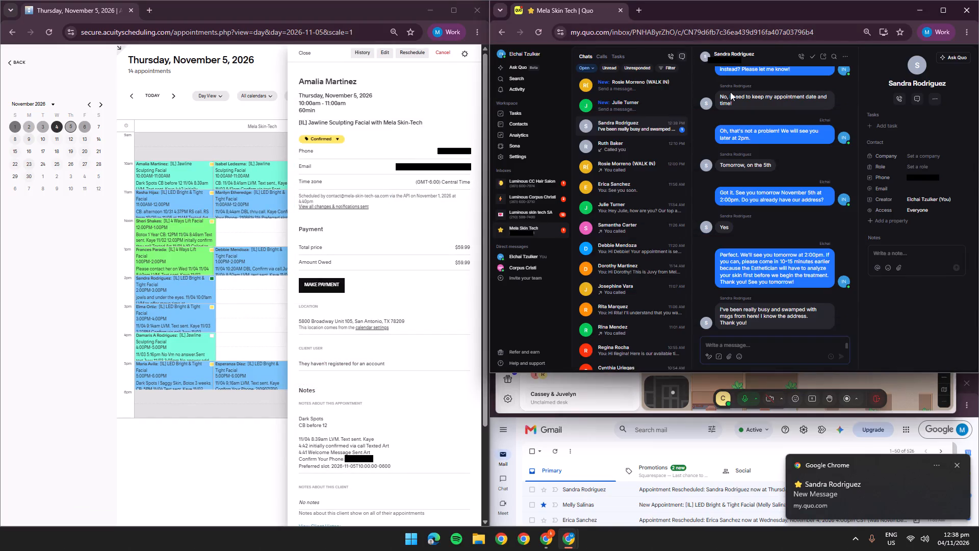
Open Sandra's conversation and react with a red heart to the latest message about knowing the address.
click(665, 140)
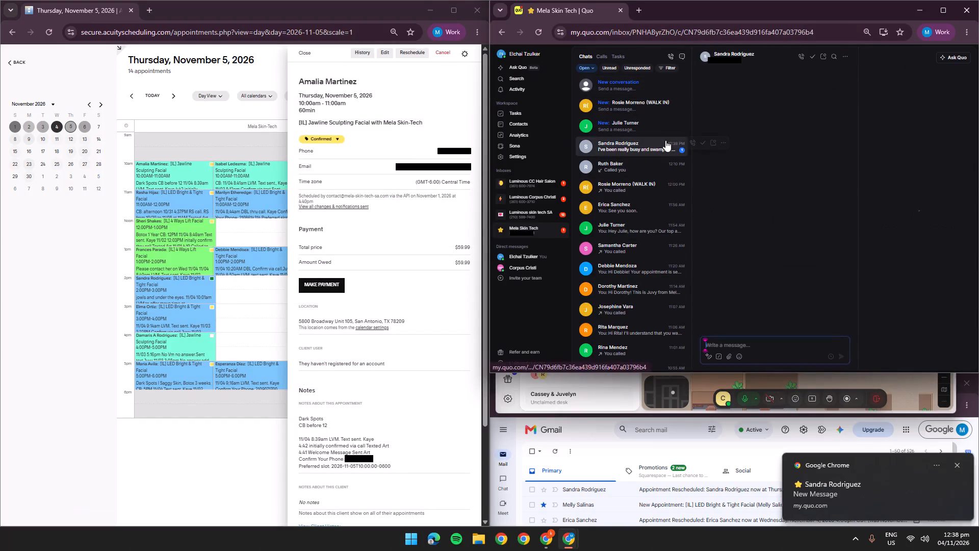
scroll(821, 245, down, 2)
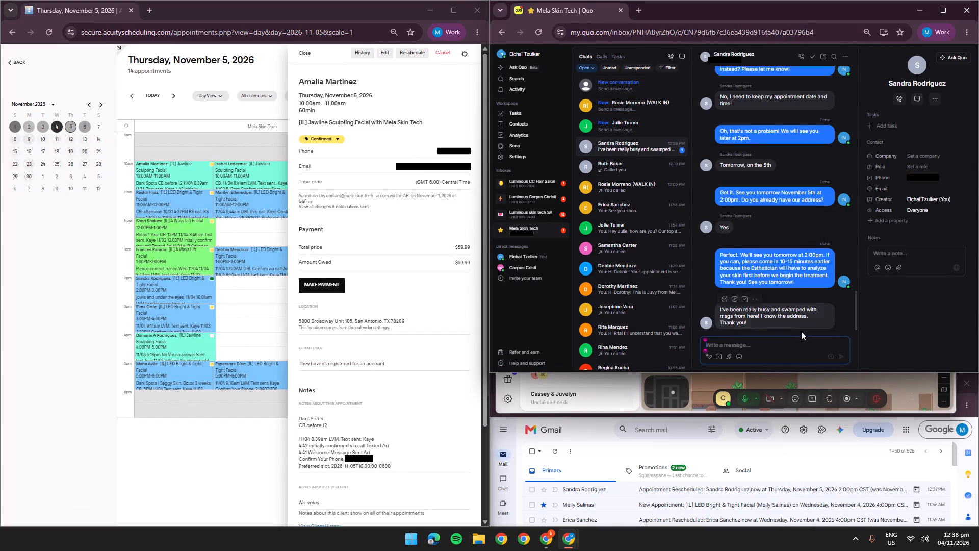
click(784, 353)
click(770, 314)
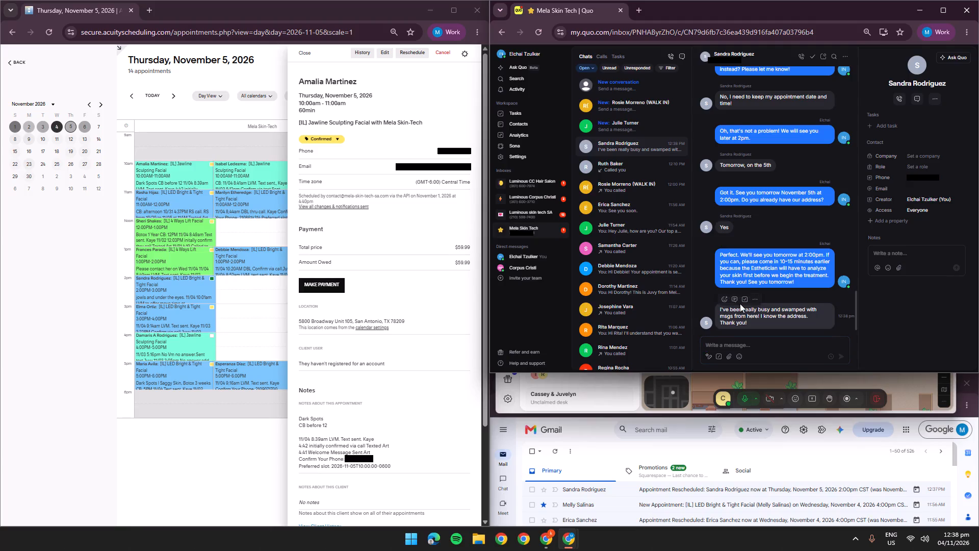
click(725, 300)
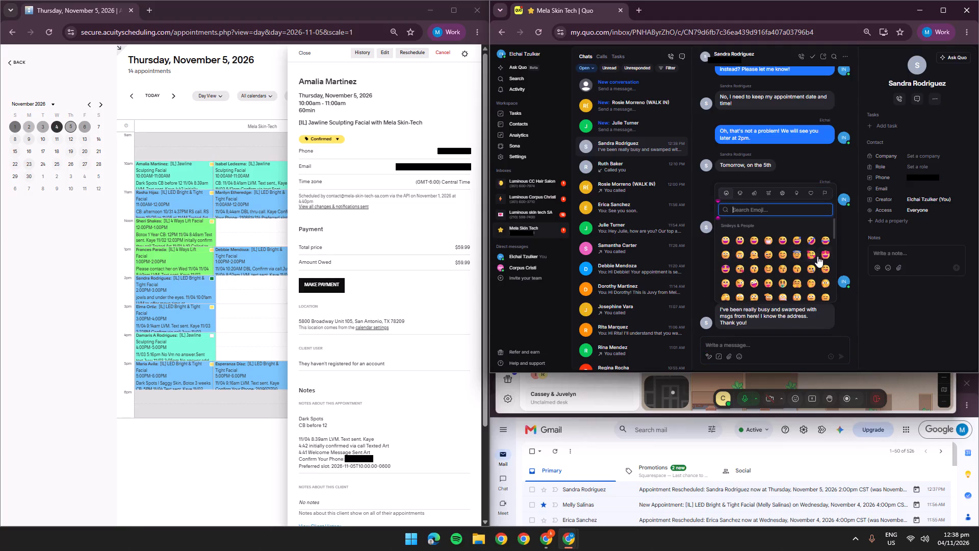
click(817, 339)
click(771, 354)
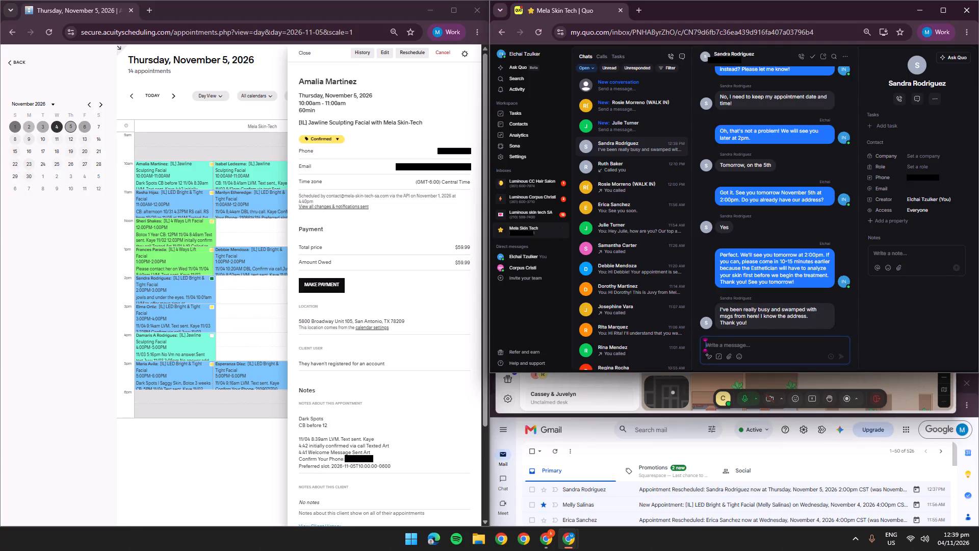
click(787, 359)
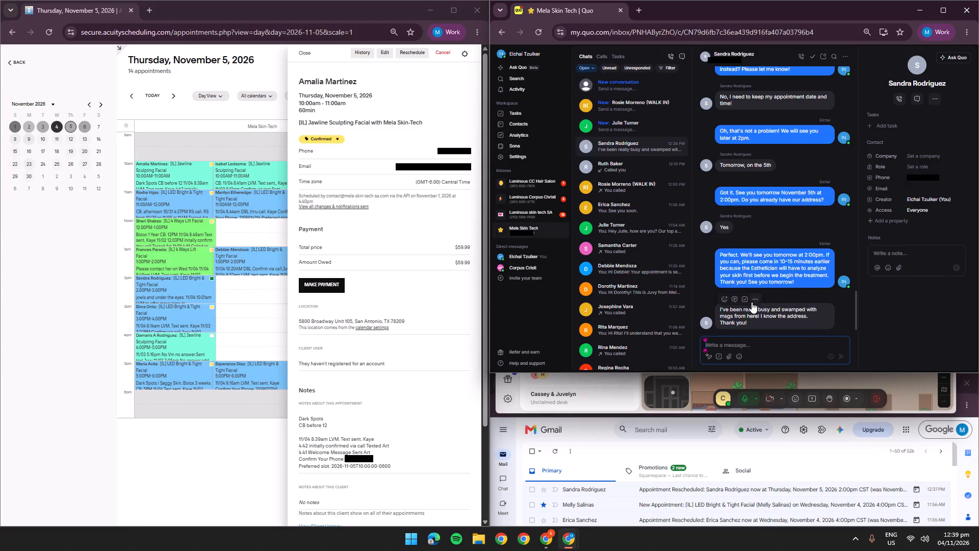
click(754, 302)
click(719, 297)
click(721, 302)
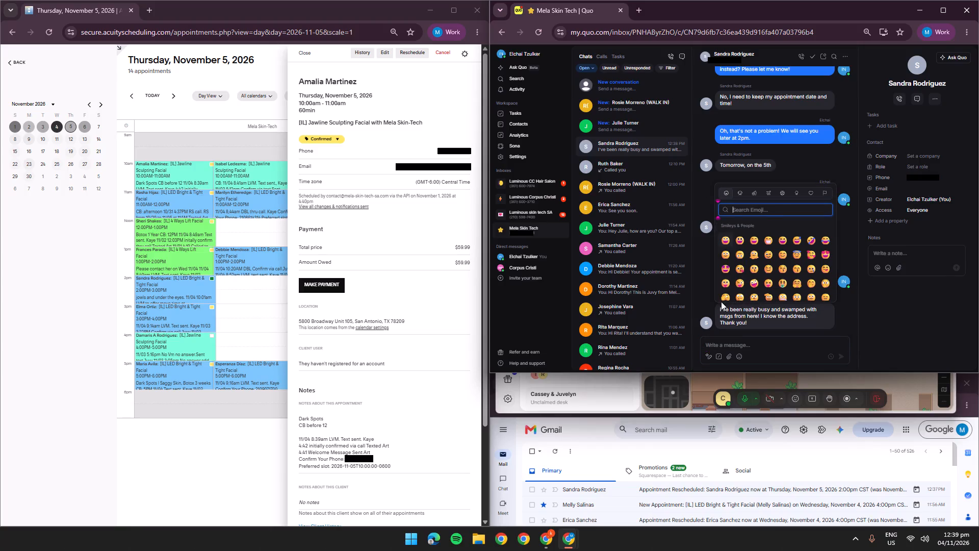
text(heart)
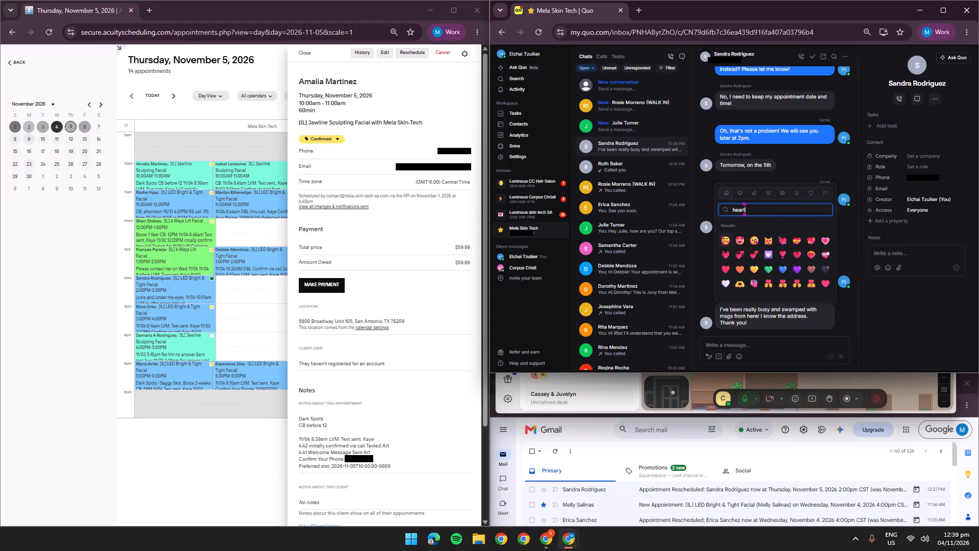
click(724, 264)
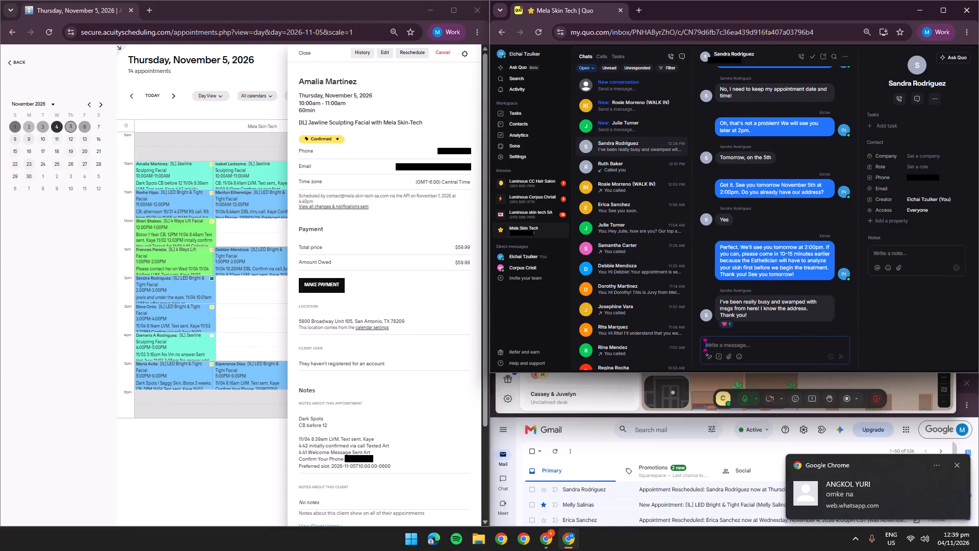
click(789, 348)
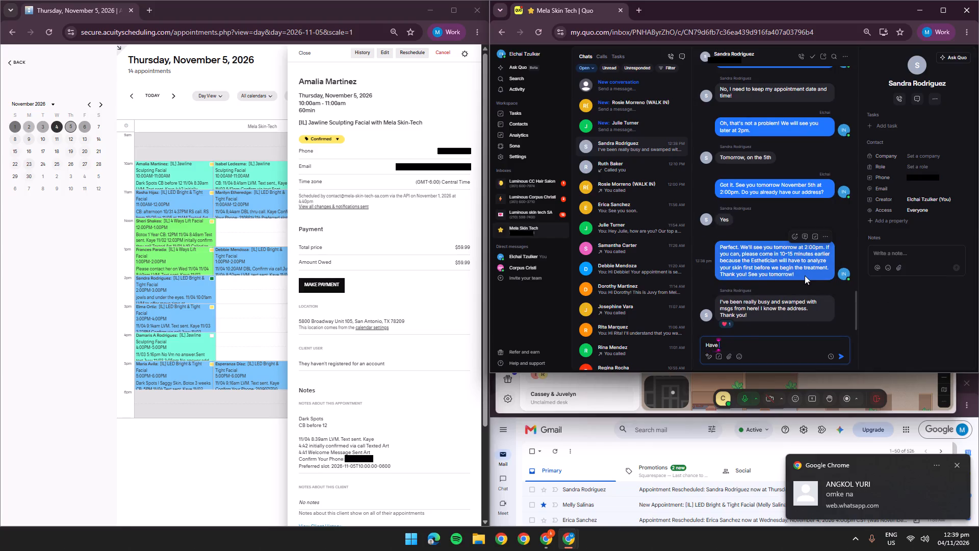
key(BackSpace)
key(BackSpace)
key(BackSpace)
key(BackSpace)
click(474, 154)
drag(476, 154, 430, 153)
key(ctrl+c)
key(ctrl+c)
click(670, 85)
key(ctrl+v)
click(792, 141)
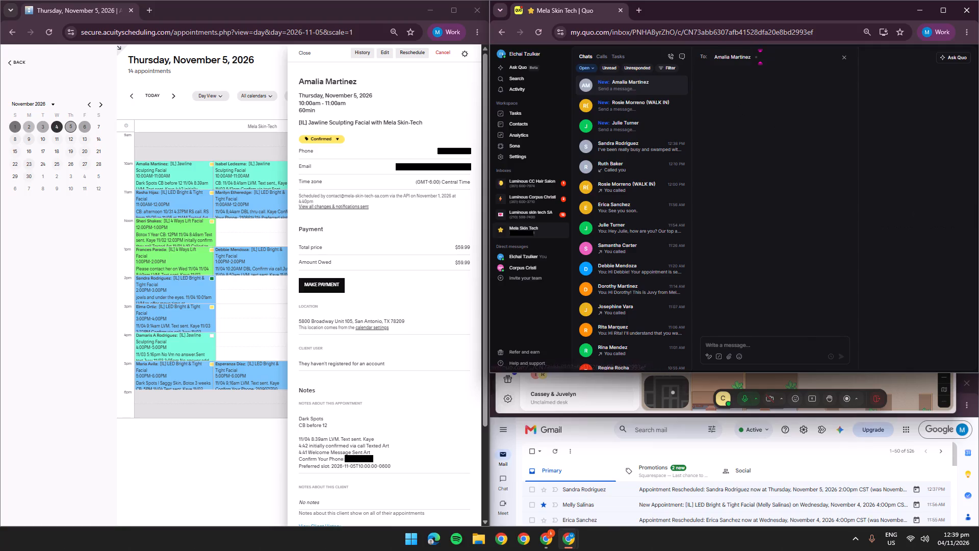
Review the message history with Amalia, call the client, and allow microphone access while visiting the site.
scroll(788, 217, down, 6)
scroll(821, 292, up, 4)
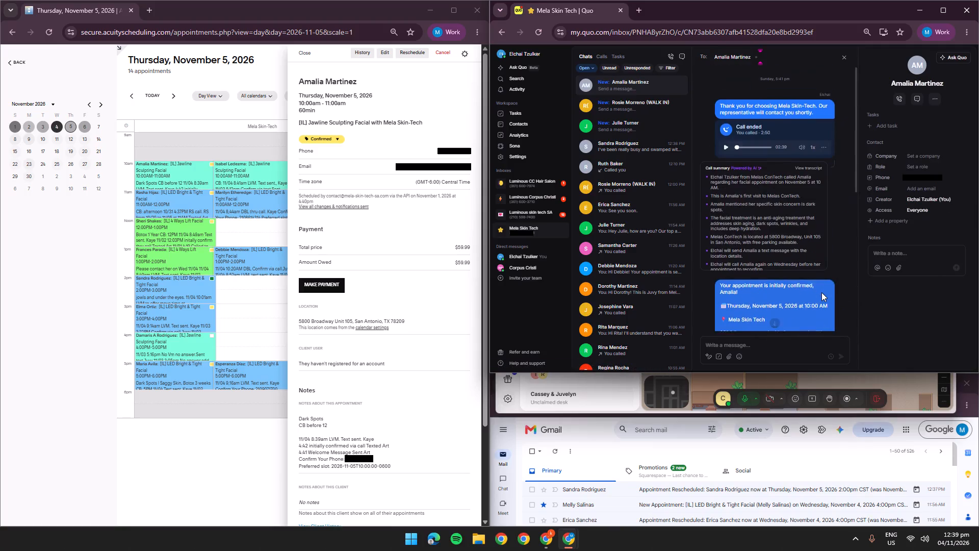
scroll(821, 292, up, 2)
scroll(821, 292, down, 7)
click(903, 100)
click(909, 340)
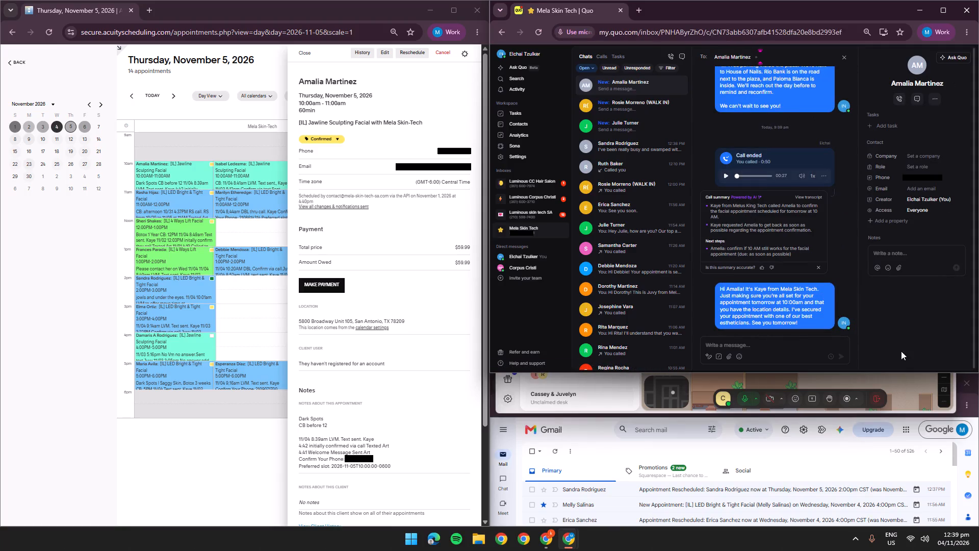
scroll(342, 242, down, 1)
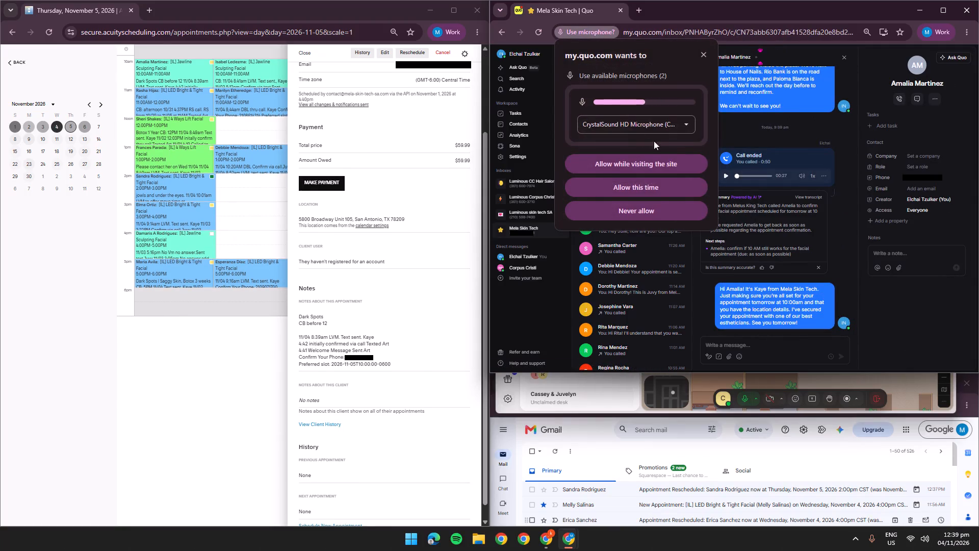
click(660, 161)
Check the audio settings during the call and return to Amalia's conversation in the Mela Skin Tech inbox.
click(534, 158)
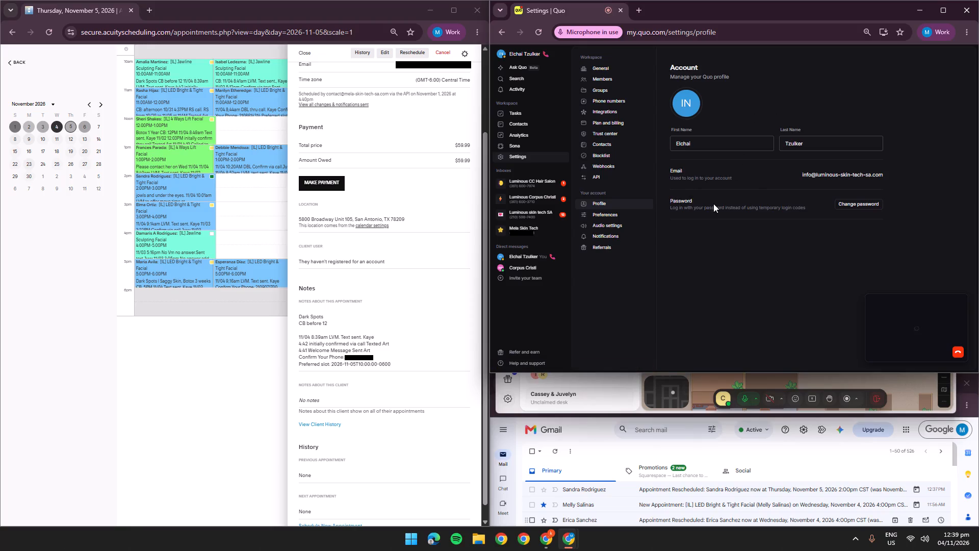
click(610, 226)
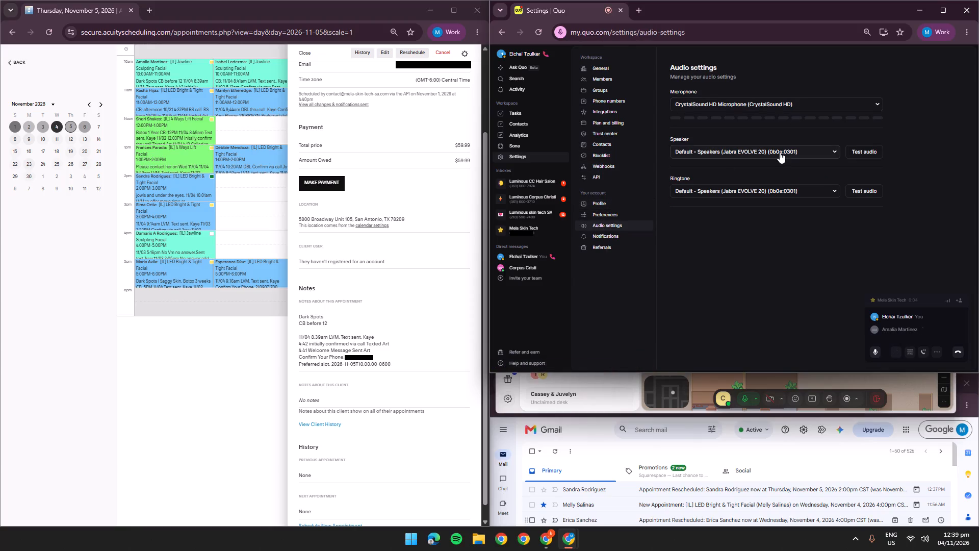
click(755, 264)
click(538, 228)
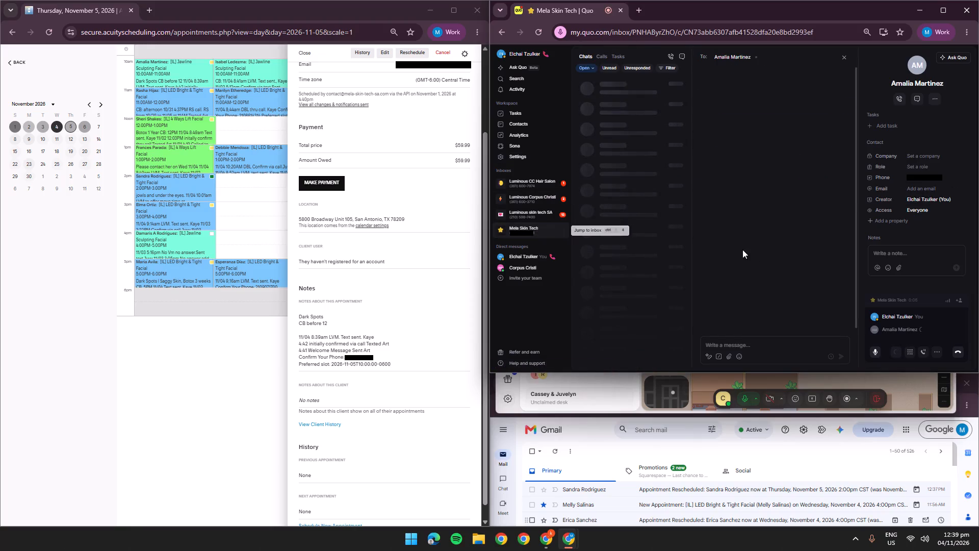
click(813, 322)
scroll(388, 181, up, 3)
Switch to Google Keep, open the DBL NO ANSWER note, and copy the 2nd template's reconfirmation text for a 10:00am facial.
key(alt+Tab)
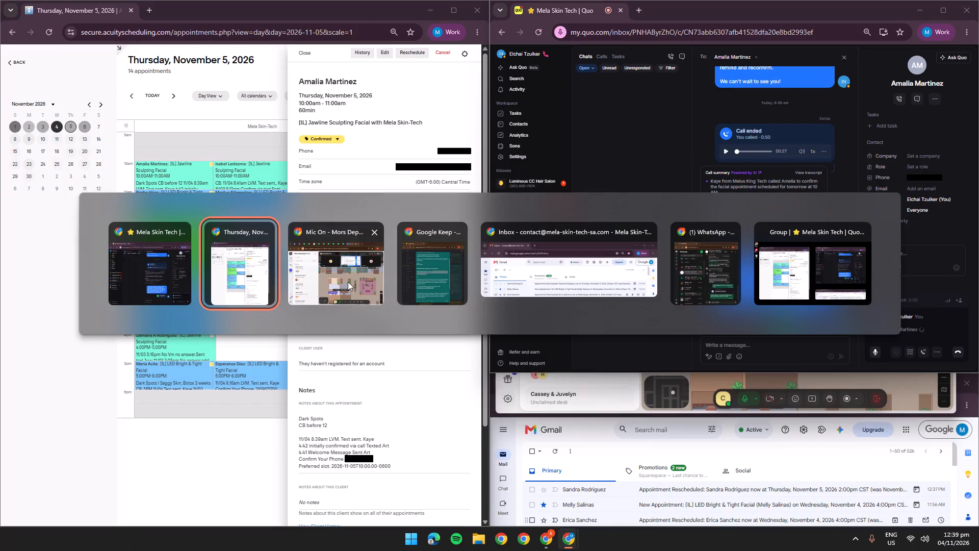
alt+click(431, 267)
click(381, 356)
click(378, 256)
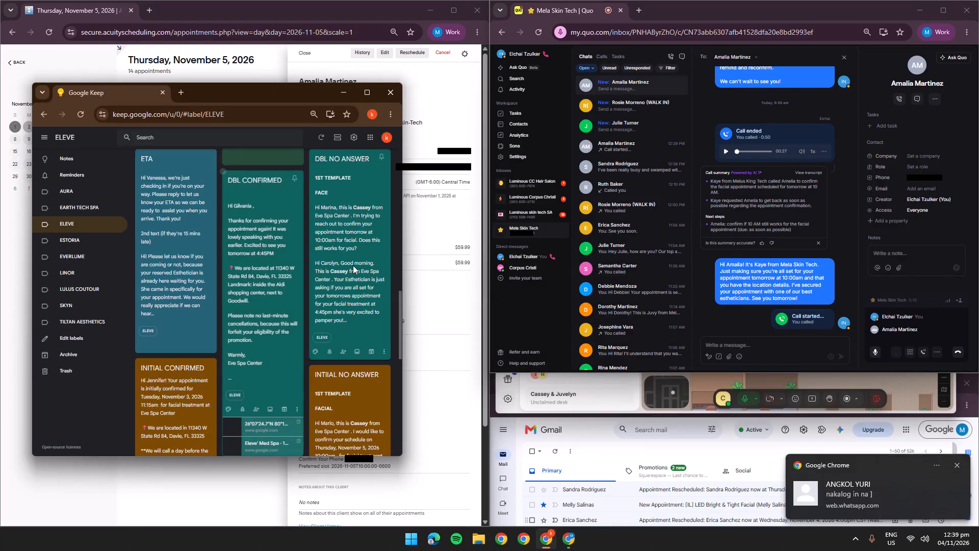
scroll(252, 268, down, 1)
scroll(228, 313, down, 2)
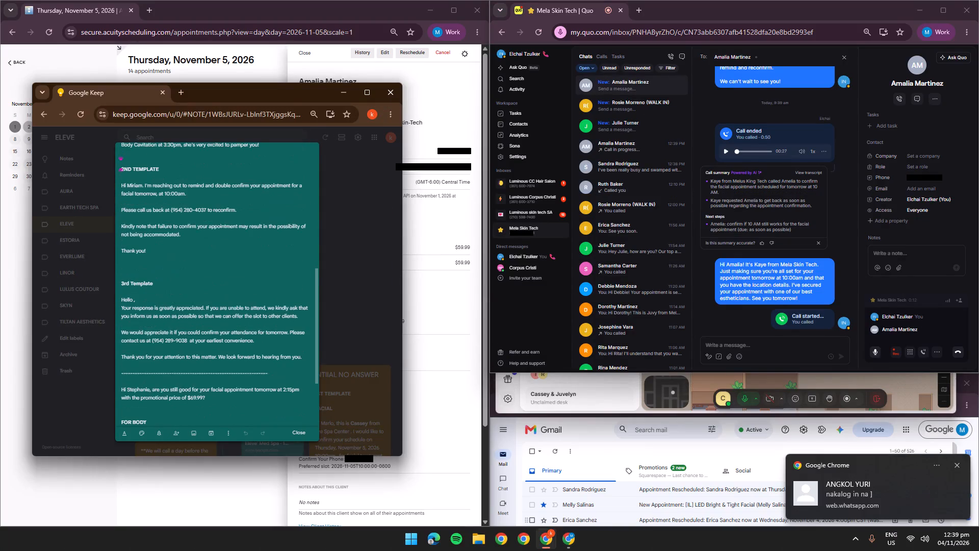
scroll(228, 324, up, 1)
click(208, 320)
click(270, 321)
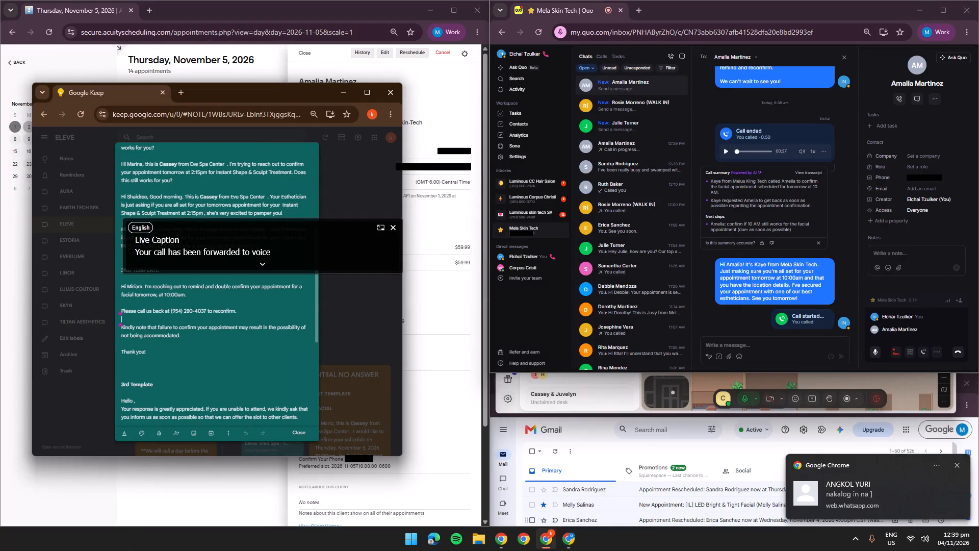
drag(121, 285, 185, 354)
key(ctrl+c)
key(ctrl+c)
Paste the copied reconfirmation template into Amalia's message draft and replace its callback number with the Mela Skin Tech phone number.
click(753, 342)
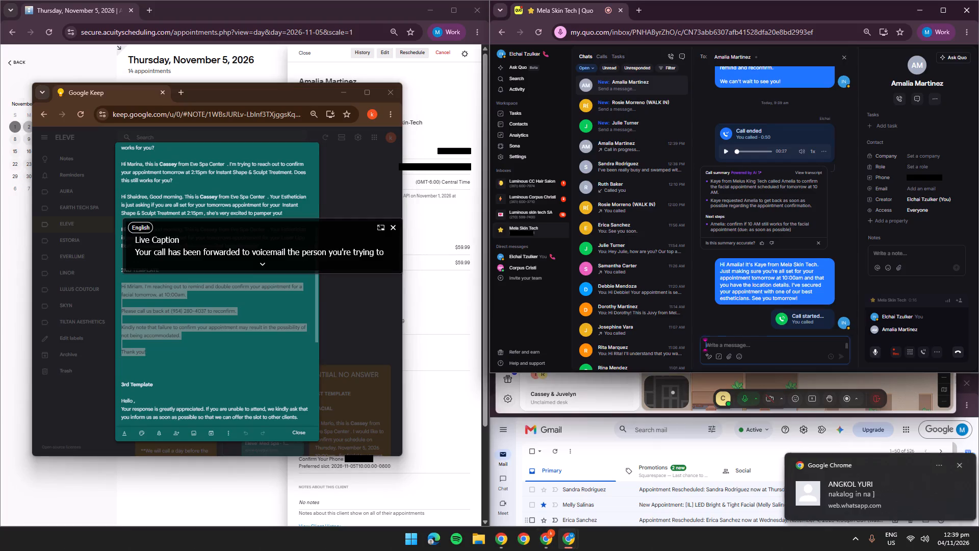
key(ctrl+v)
click(756, 313)
click(769, 309)
double_click(764, 309)
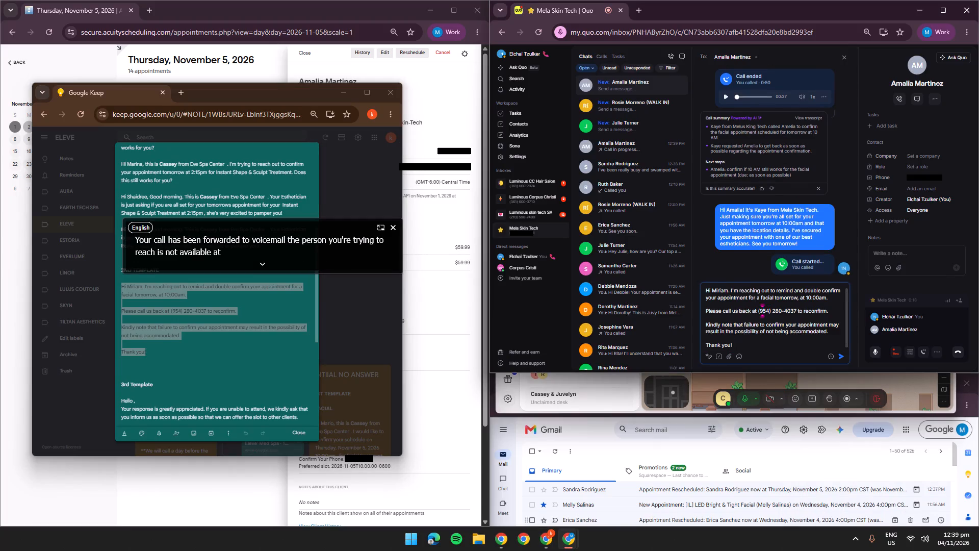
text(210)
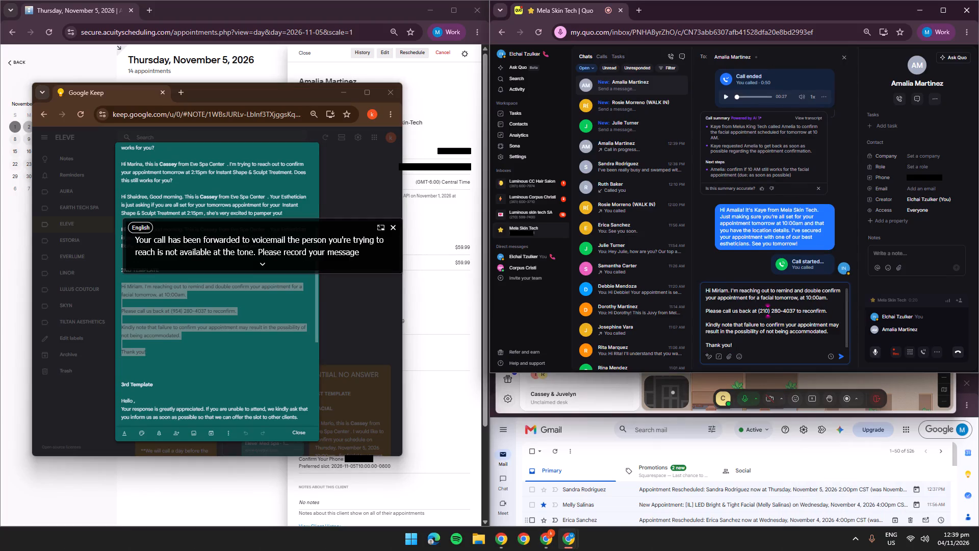
double_click(772, 314)
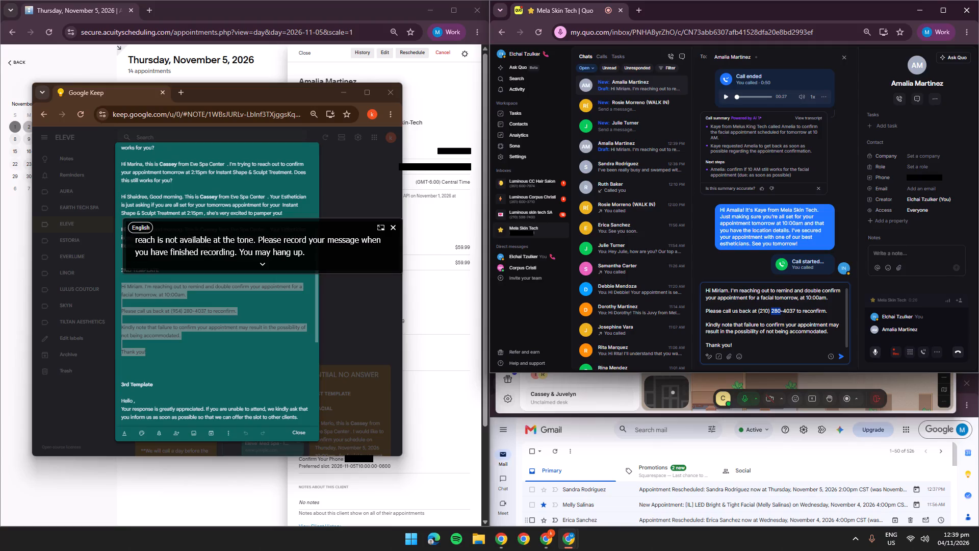
click(437, 119)
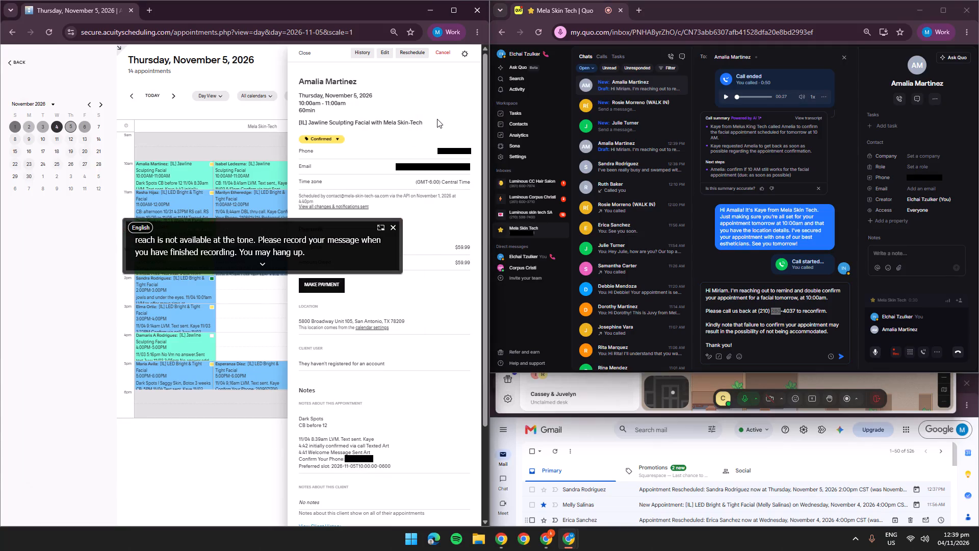
double_click(777, 309)
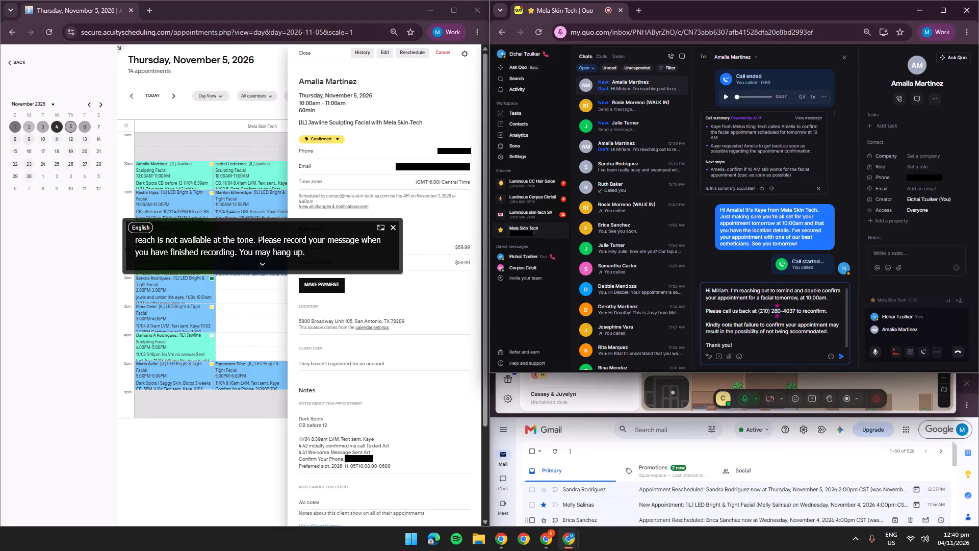
double_click(773, 312)
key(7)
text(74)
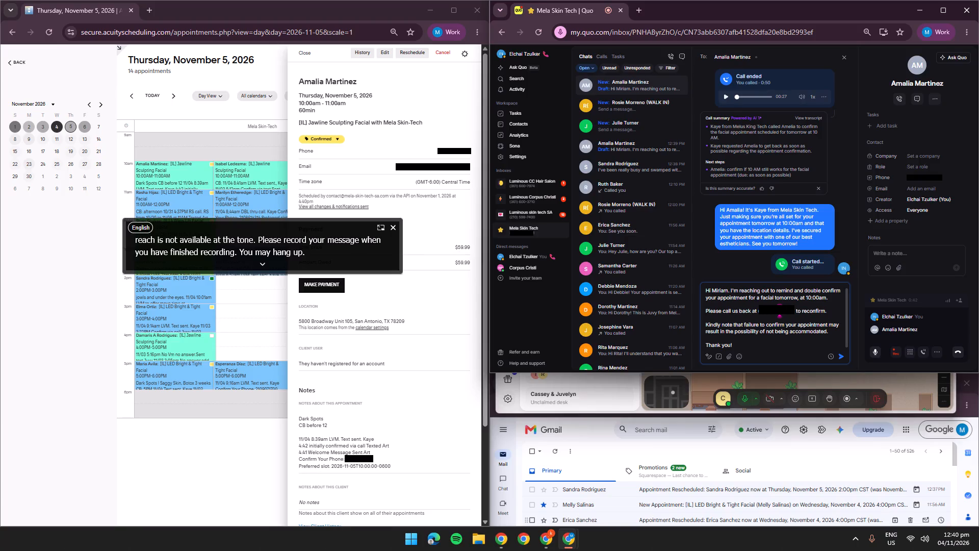
double_click(792, 313)
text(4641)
End the call to Amalia.
click(955, 351)
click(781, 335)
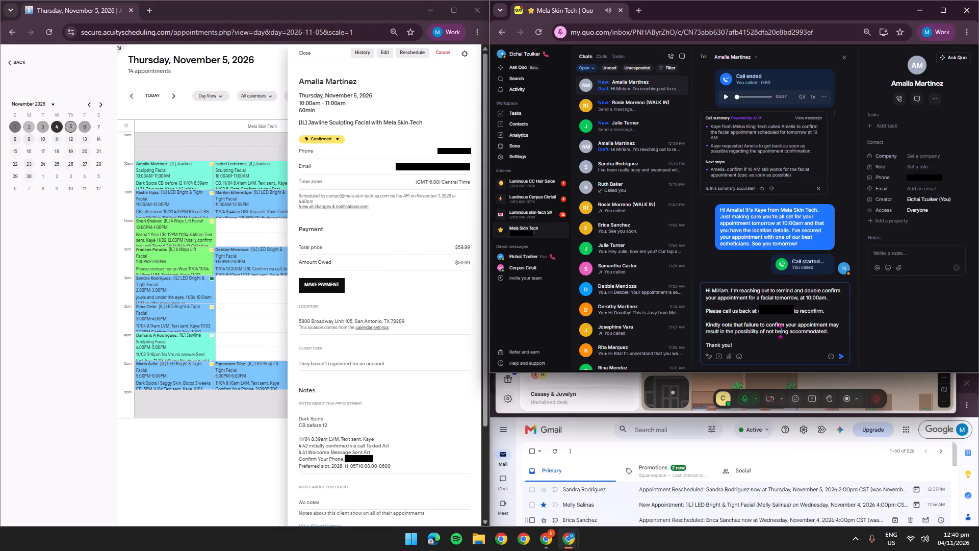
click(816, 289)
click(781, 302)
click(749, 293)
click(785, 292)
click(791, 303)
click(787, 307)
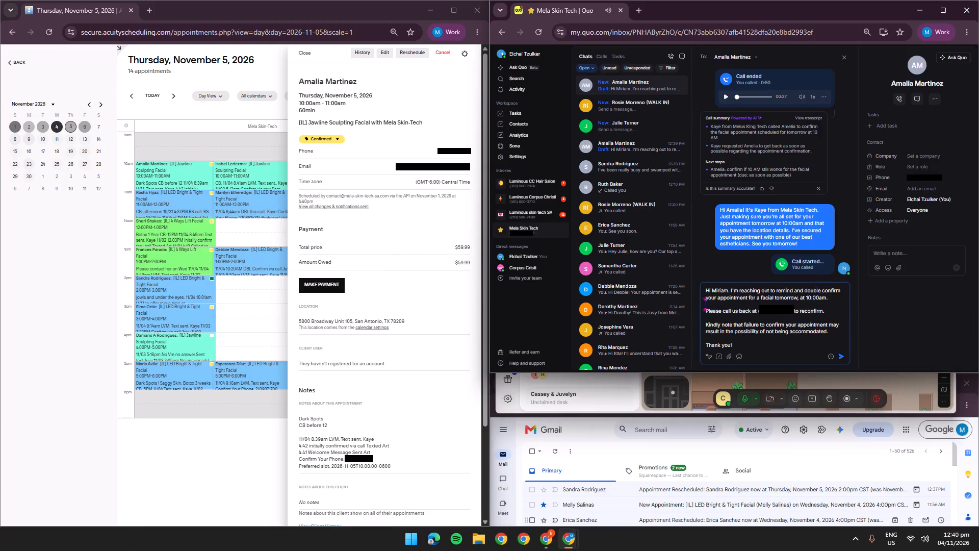
Copy the first name Amalia from the contact details and use it to replace Miriam in the draft's greeting.
click(921, 82)
double_click(902, 88)
key(ctrl+c)
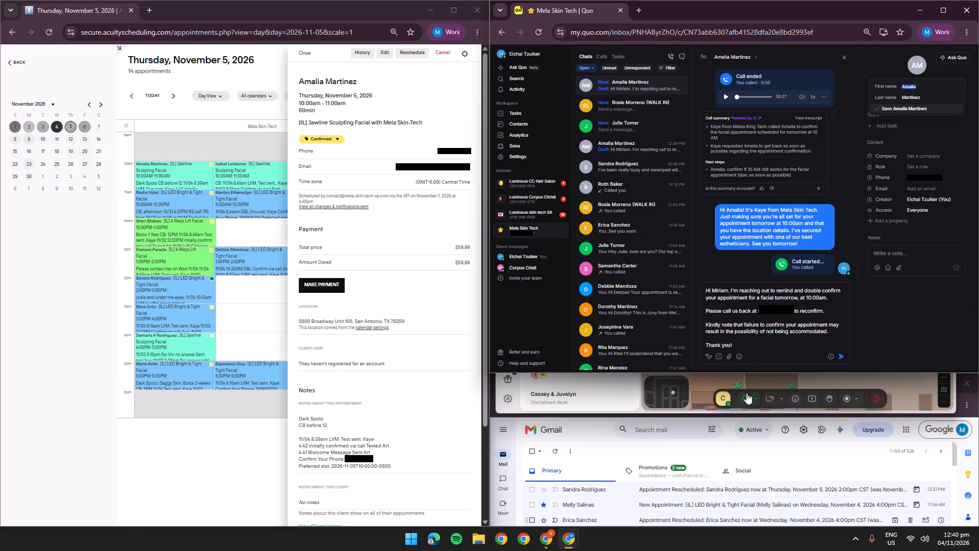
click(726, 284)
double_click(715, 288)
key(ctrl+v)
click(758, 325)
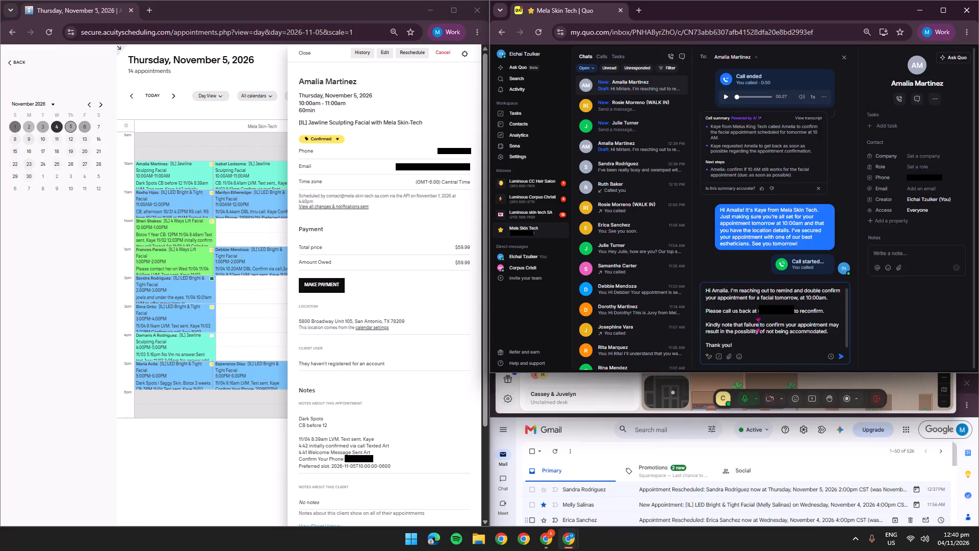
Proofread the drafted reconfirmation message to Amalia, checking the greeting, appointment time, callback number and closing lines.
click(805, 316)
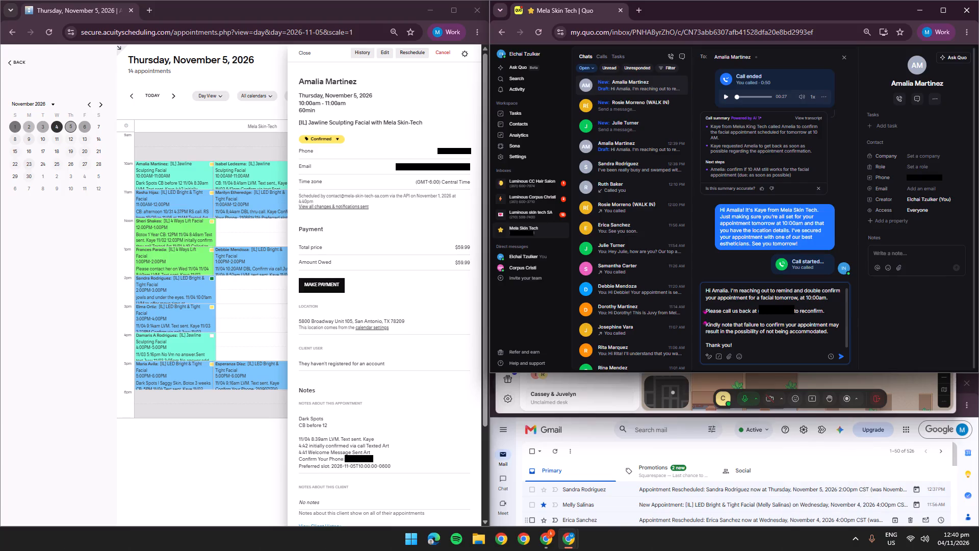
click(783, 329)
click(774, 343)
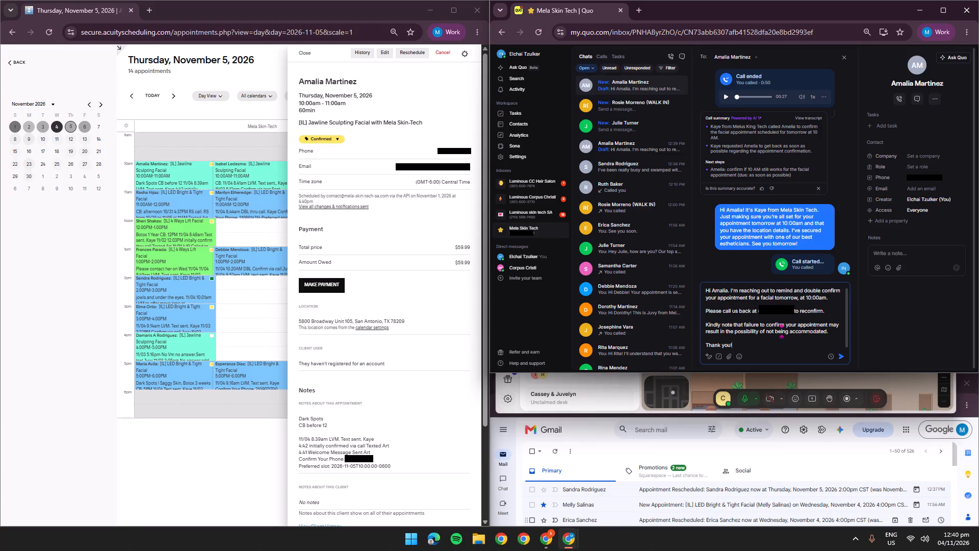
click(786, 322)
click(780, 332)
click(759, 353)
click(819, 323)
click(808, 298)
click(779, 304)
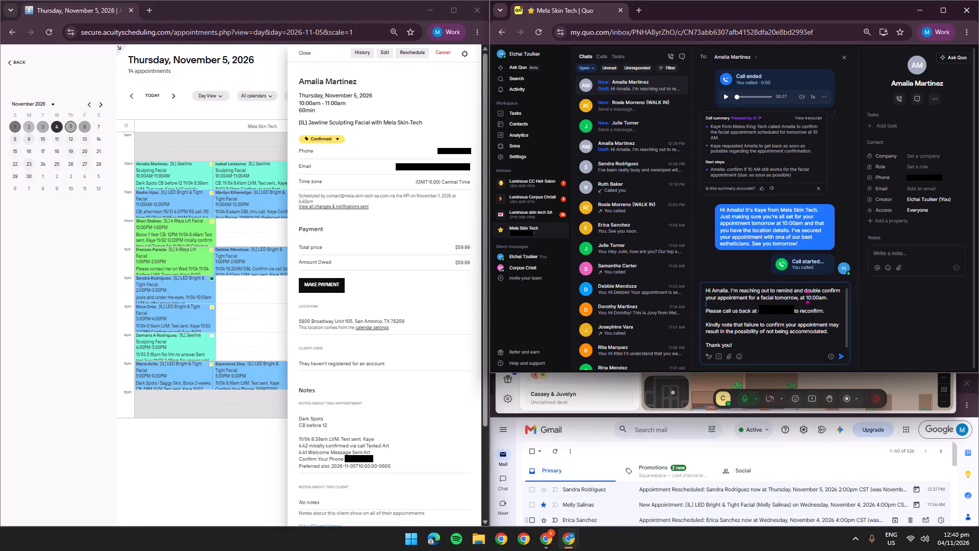
click(729, 293)
click(781, 297)
double_click(780, 305)
click(736, 318)
click(806, 319)
click(805, 329)
click(758, 331)
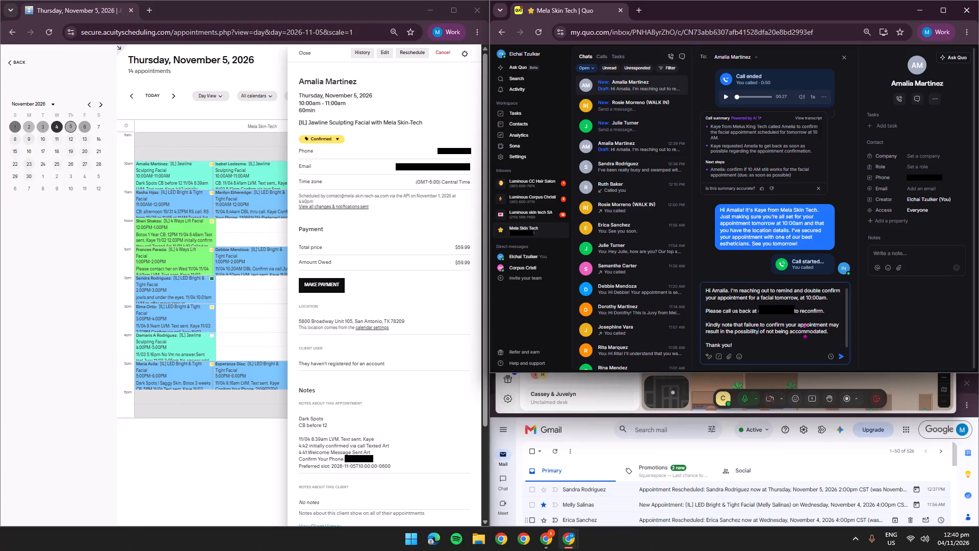
click(746, 316)
click(793, 332)
click(776, 345)
scroll(766, 324, up, 2)
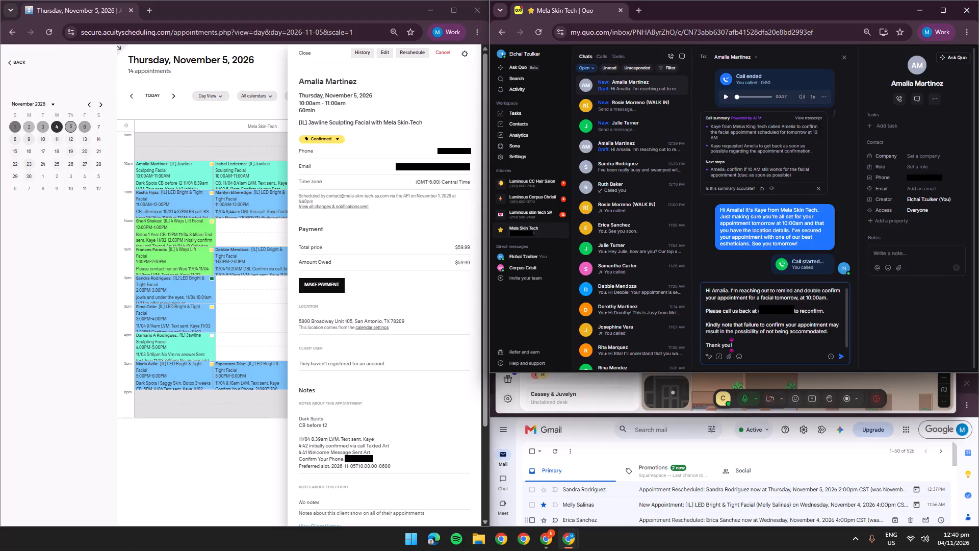
Send the reconfirmation message to Amalia.
click(777, 320)
key(Return)
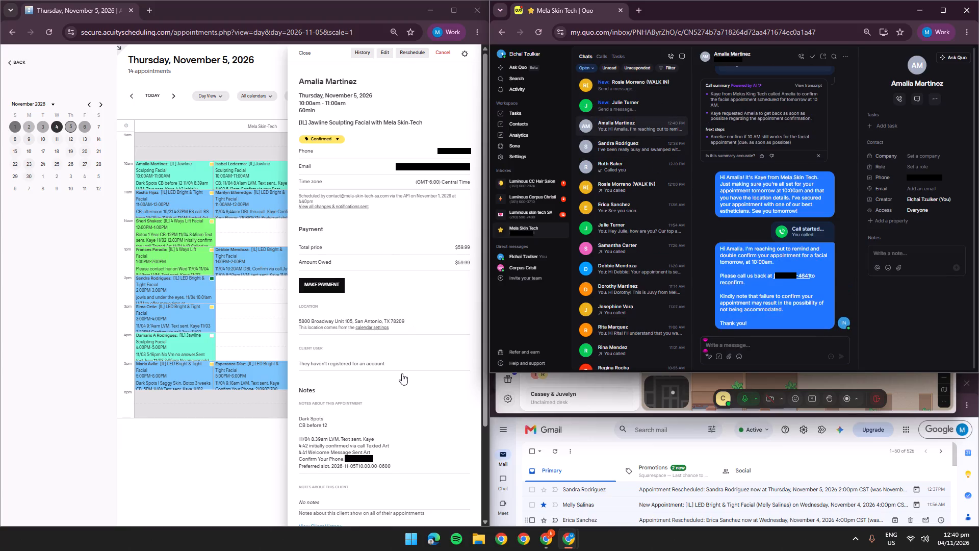
Add "11.04 12:40pm LVM for DBL sent text Cassey" above the 11/04 8:39am entry in Amalia's appointment notes and save the appointment.
click(358, 461)
scroll(403, 245, down, 2)
click(353, 336)
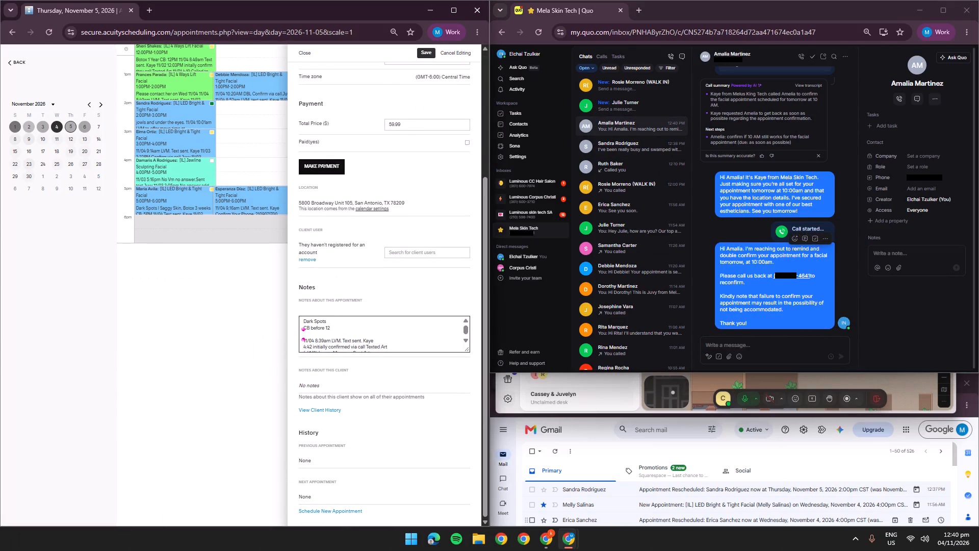
key(Return)
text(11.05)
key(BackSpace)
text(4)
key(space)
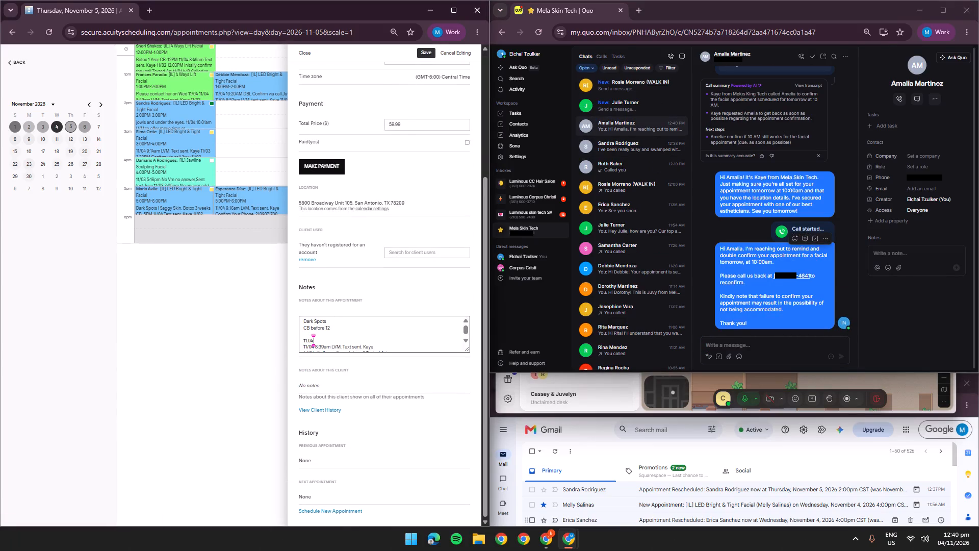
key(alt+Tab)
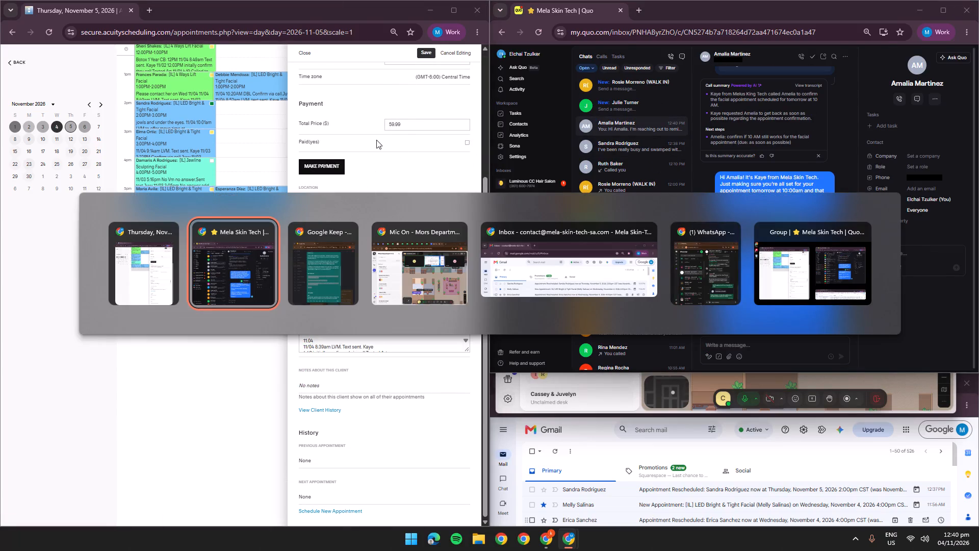
alt+click(415, 163)
click(349, 339)
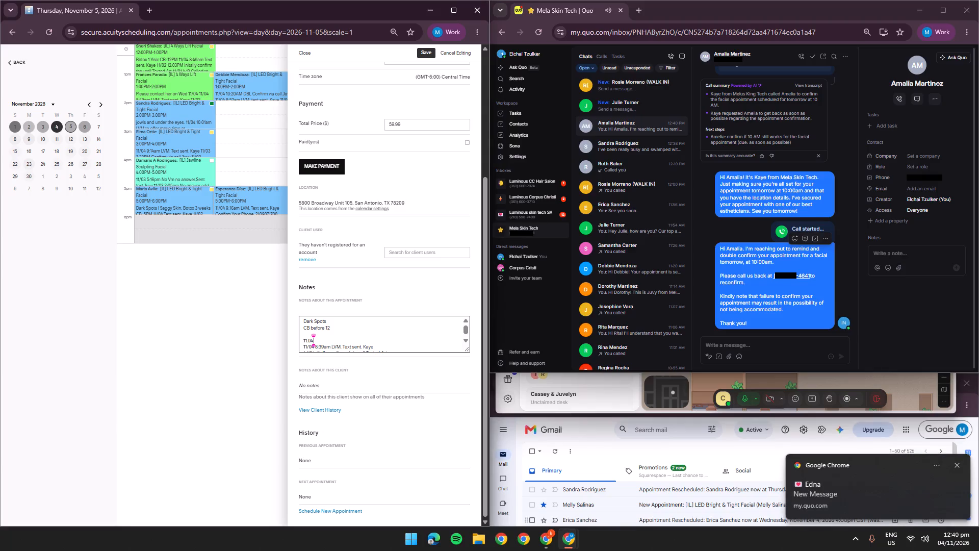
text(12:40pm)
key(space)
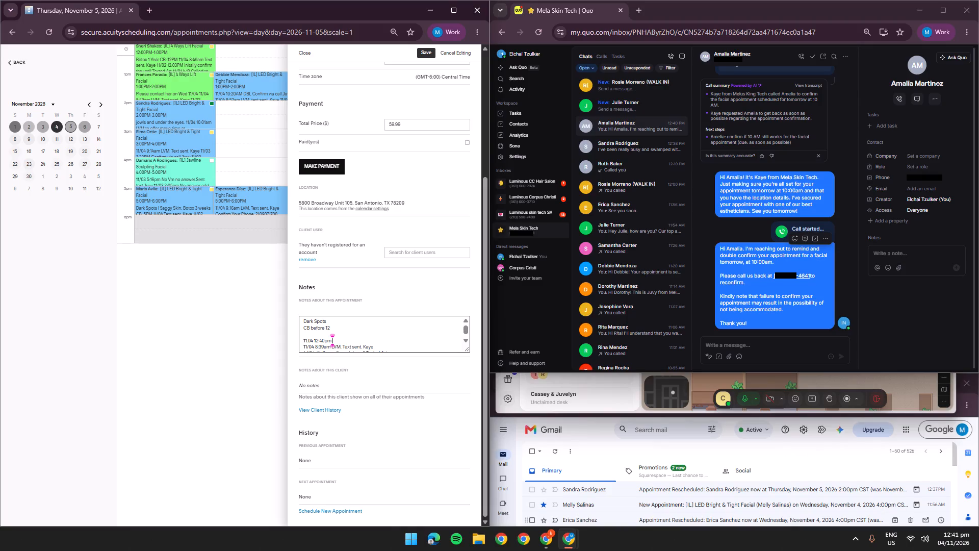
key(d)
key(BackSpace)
scroll(352, 336, up, 3)
double_click(416, 51)
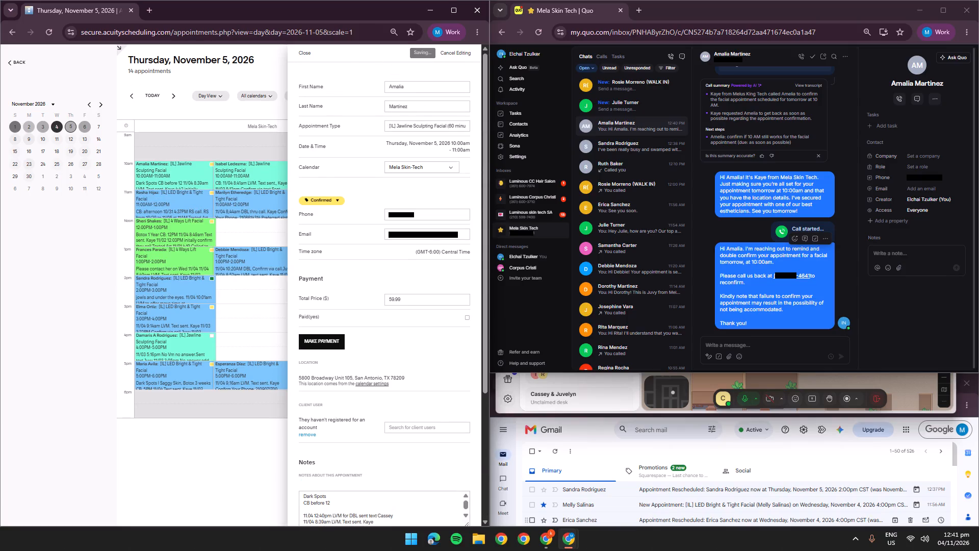
Switch to Google Keep, close the open note, and create a new label named MELA SKIN TECH.
key(alt+Tab)
alt+click(325, 289)
click(360, 342)
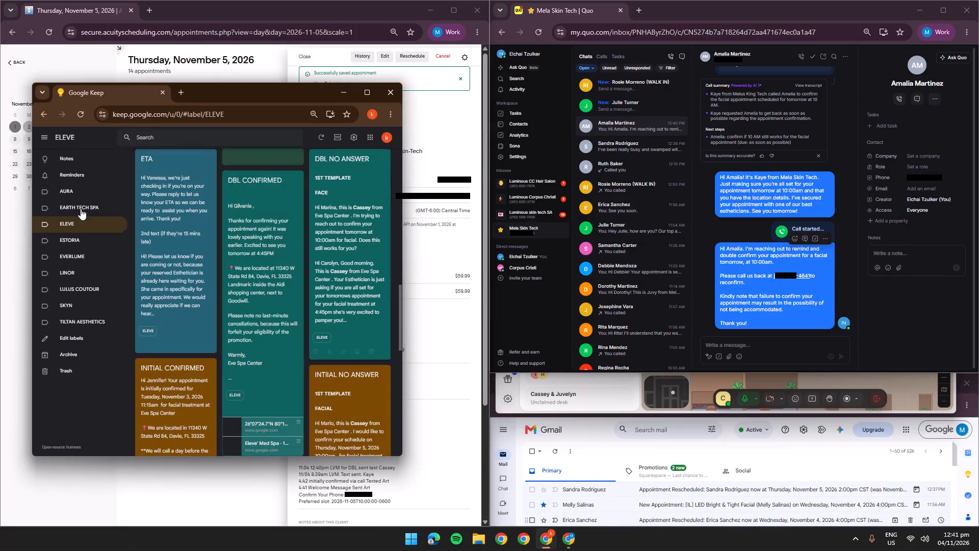
click(88, 337)
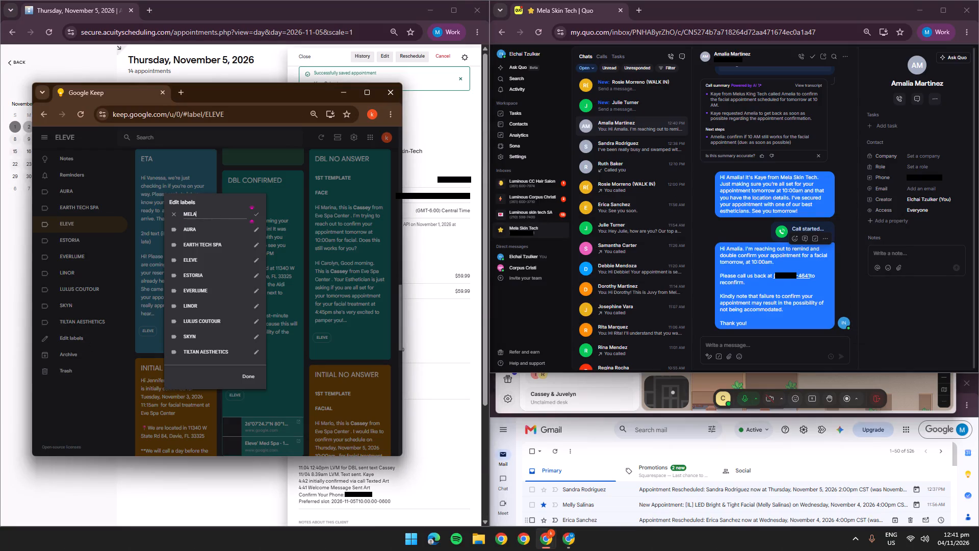
key(Tab)
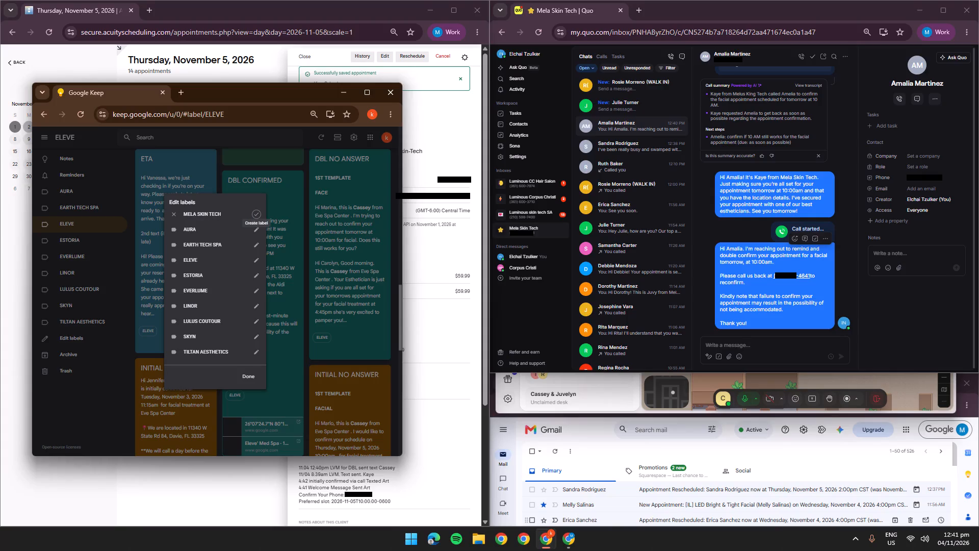
click(255, 214)
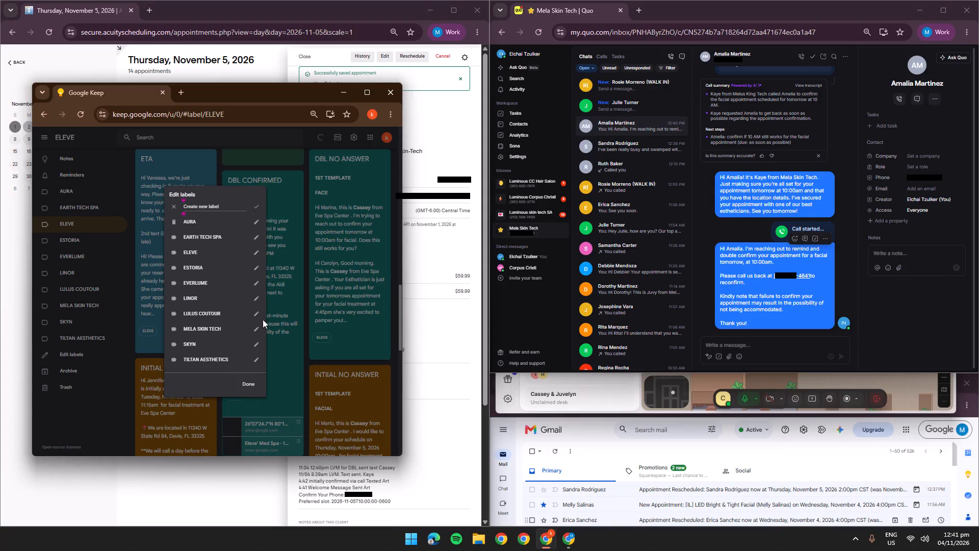
click(358, 327)
Copy the full body text of the ELEVE label's DBL NO ANSWER note and close the note.
click(338, 246)
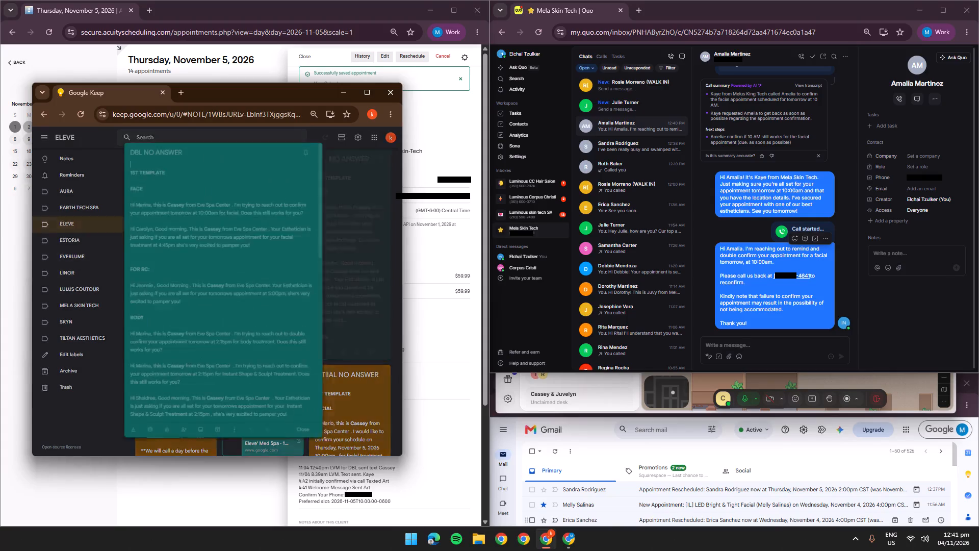
key(ctrl+a)
key(ctrl+c)
click(25, 321)
key(alt+Tab)
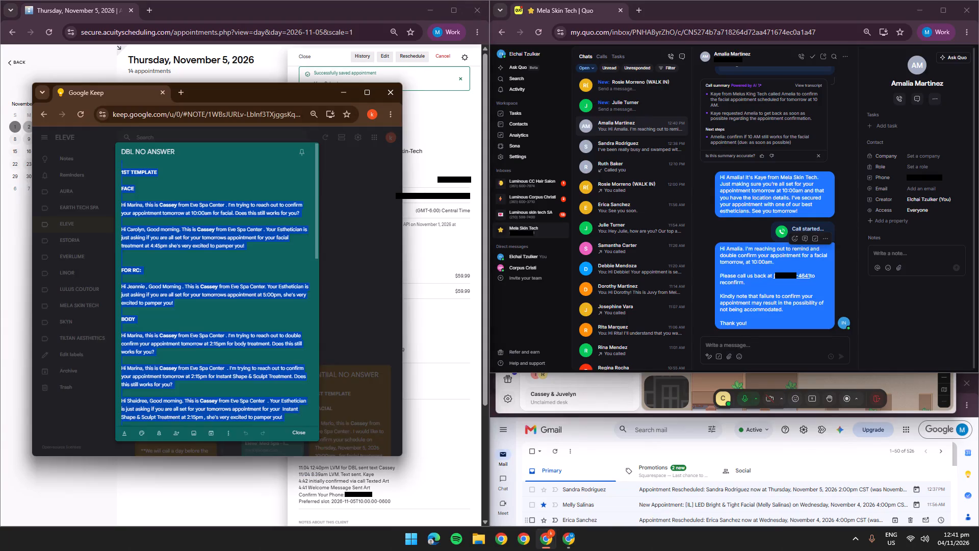
drag(42, 297, 47, 296)
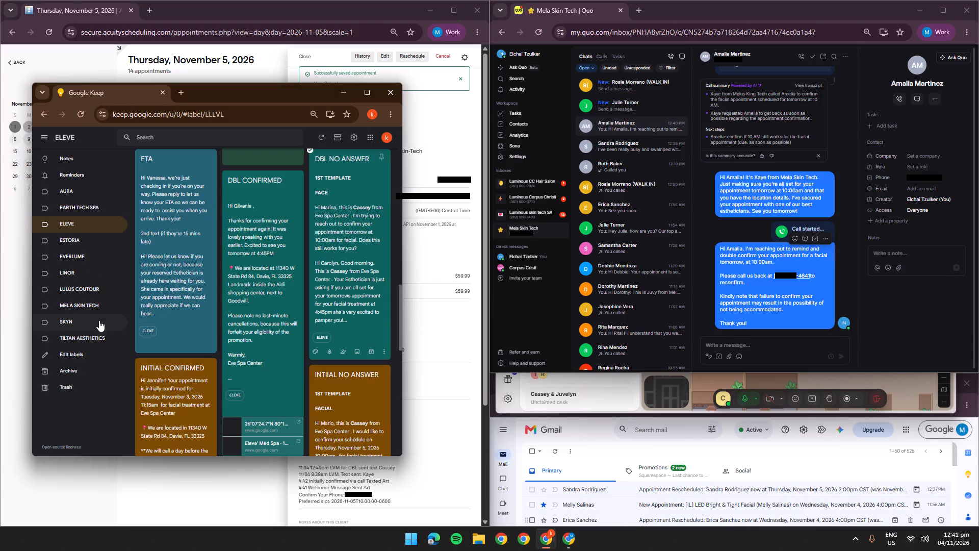
Open the MELA SKIN TECH label and paste the copied templates into a new note.
click(109, 305)
click(214, 173)
key(ctrl+v)
scroll(232, 273, up, 2)
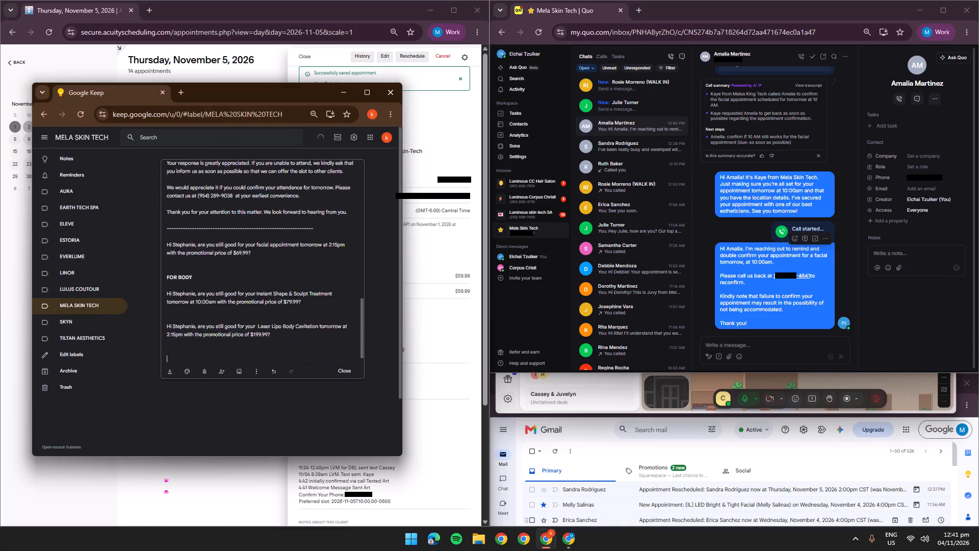
scroll(238, 267, up, 5)
Title the new MELA SKIN TECH note DBL NO ANSWER.
click(223, 162)
key(BackSpace)
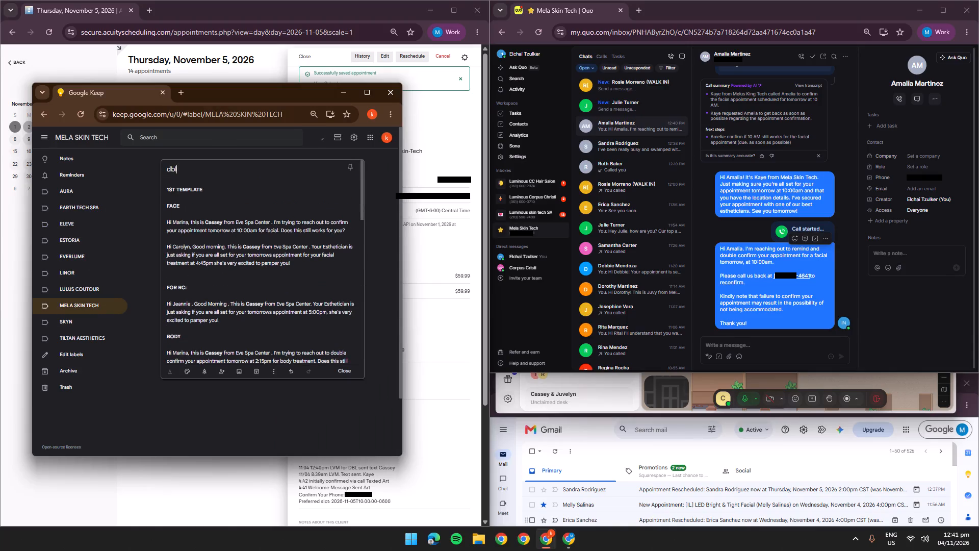
key(BackSpace)
key(BackSpace)
key(BackSpace)
key(BackSpace)
key(BackSpace)
key(BackSpace)
key(BackSpace)
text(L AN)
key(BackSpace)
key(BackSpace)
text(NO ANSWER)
Set the DBL NO ANSWER note's background colour to teal and close the note.
click(186, 372)
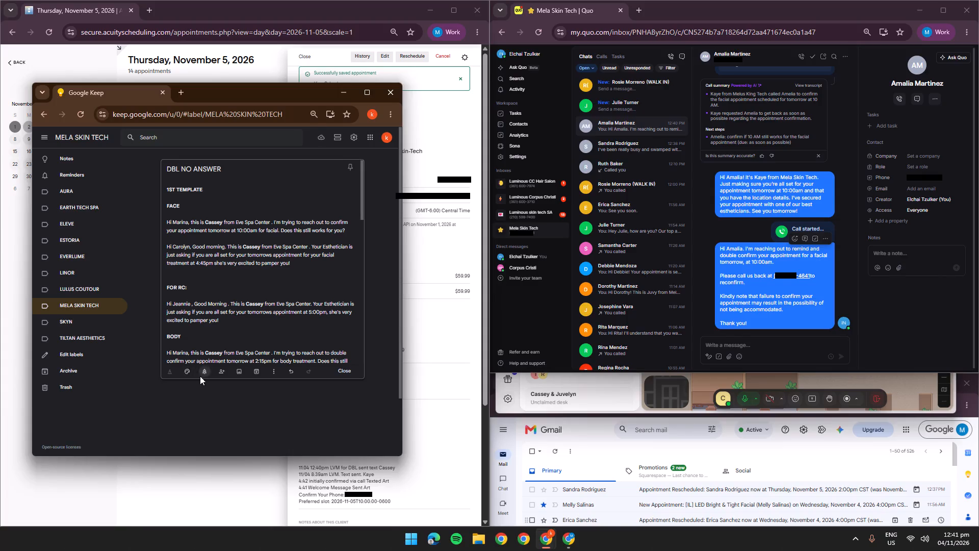
click(189, 372)
click(256, 387)
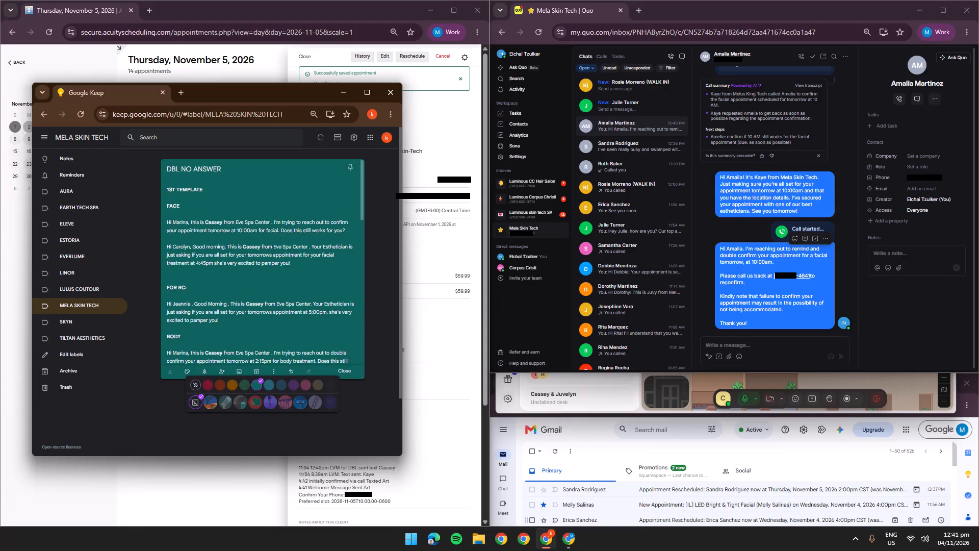
click(299, 283)
click(219, 264)
click(231, 421)
Reopen the DBL NO ANSWER note and replace "Eve Spa Center" with "Mela Skin Tech" in the first FACE template.
click(185, 281)
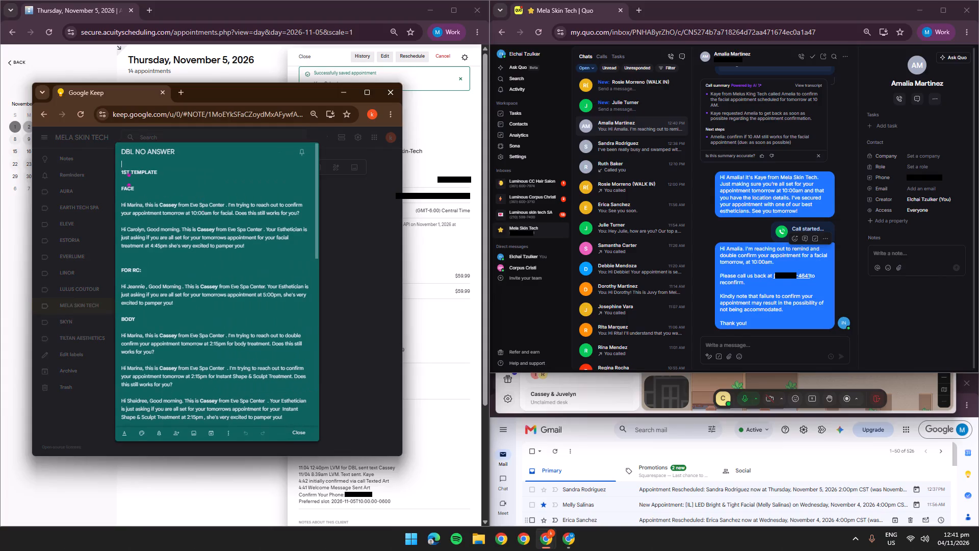
click(205, 207)
click(254, 203)
click(161, 205)
double_click(195, 205)
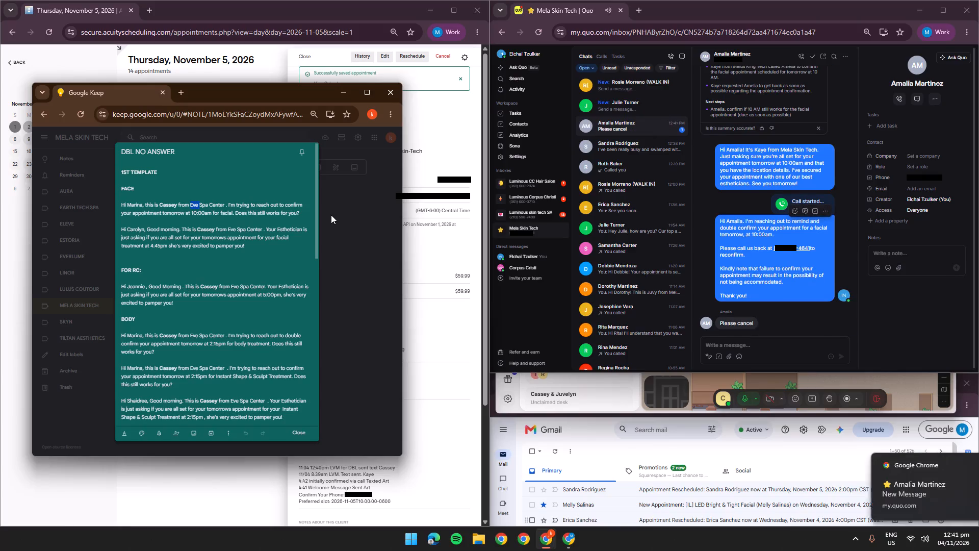
key(BackSpace)
key(BackSpace)
key(BackSpace)
key(BackSpace)
key(BackSpace)
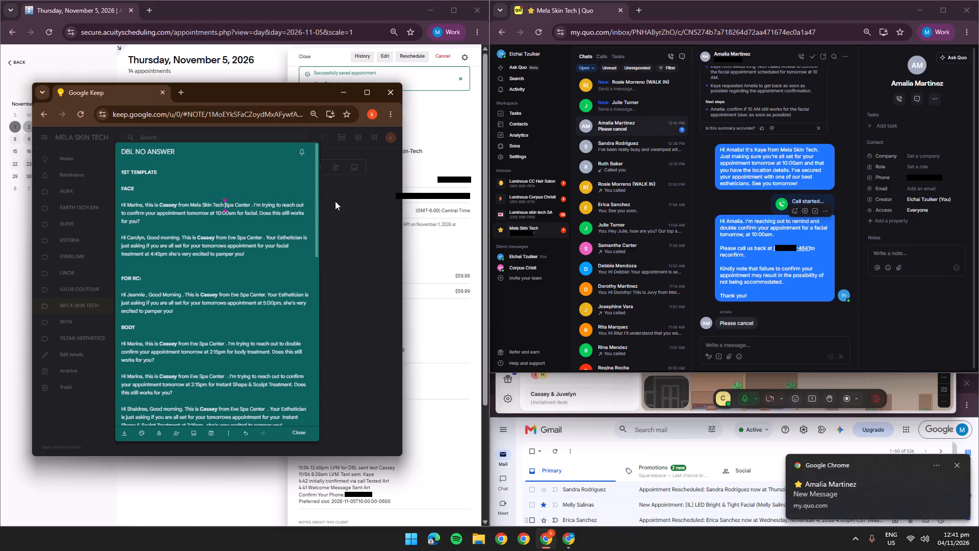
double_click(242, 208)
key(BackSpace)
double_click(227, 205)
key(BackSpace)
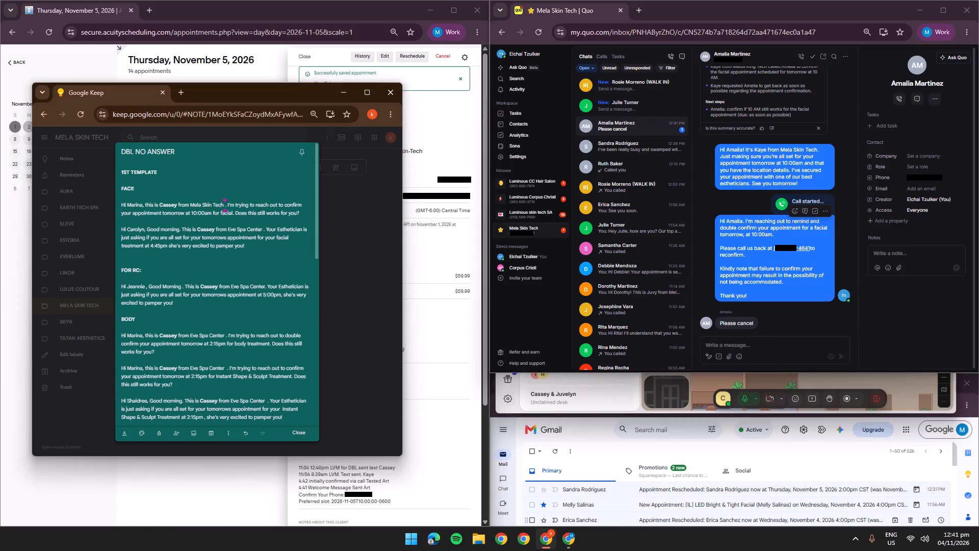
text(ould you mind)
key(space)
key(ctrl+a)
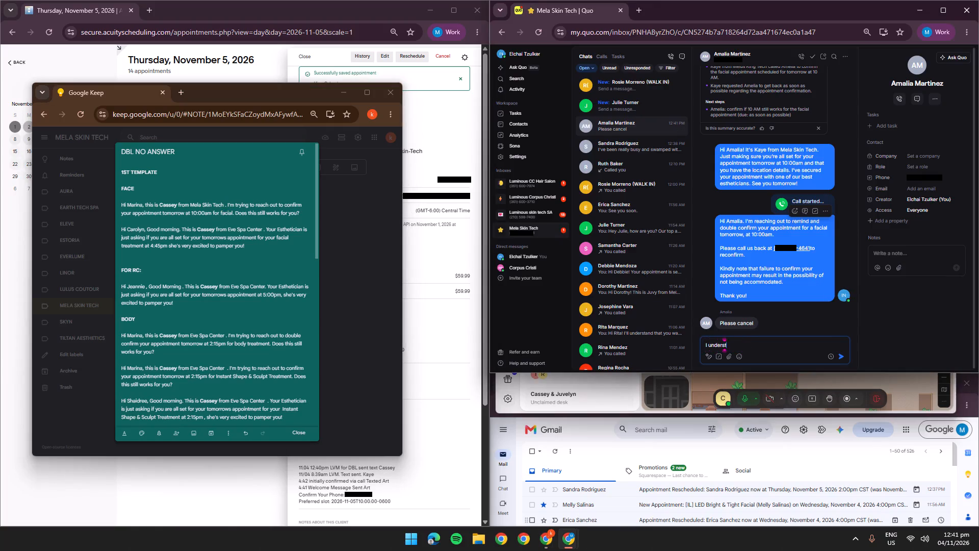
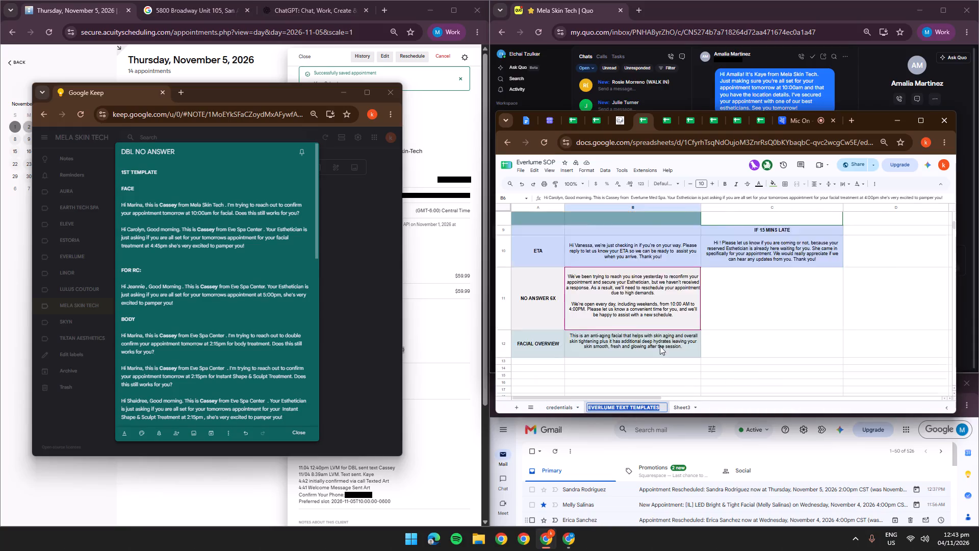
Look through the Everlume text templates for the confirmation and no-answer messages, from the DBL NO ANSWER rows up to INITIAL CONFIRMED.
scroll(660, 346, up, 7)
click(803, 314)
scroll(800, 319, down, 2)
scroll(790, 330, up, 1)
double_click(763, 334)
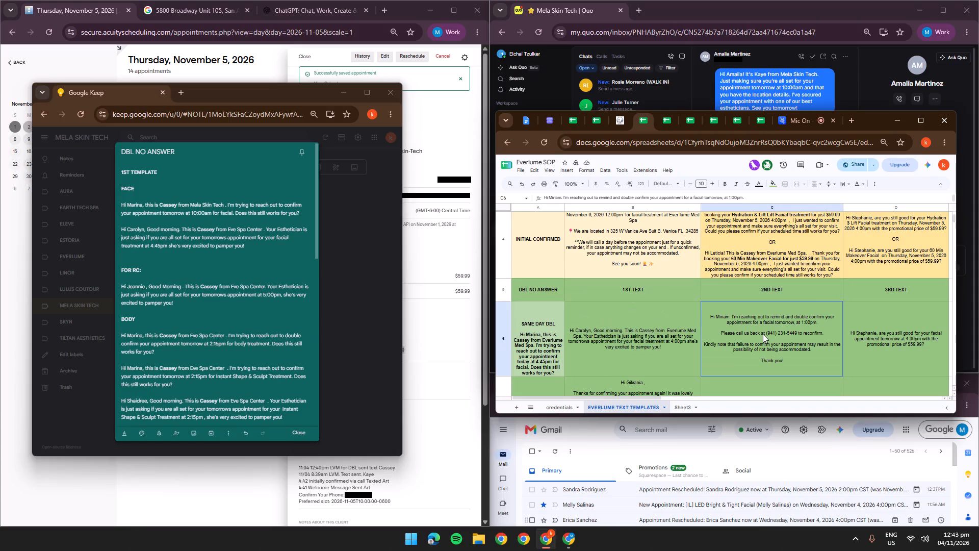
click(752, 237)
click(631, 322)
scroll(684, 366, up, 1)
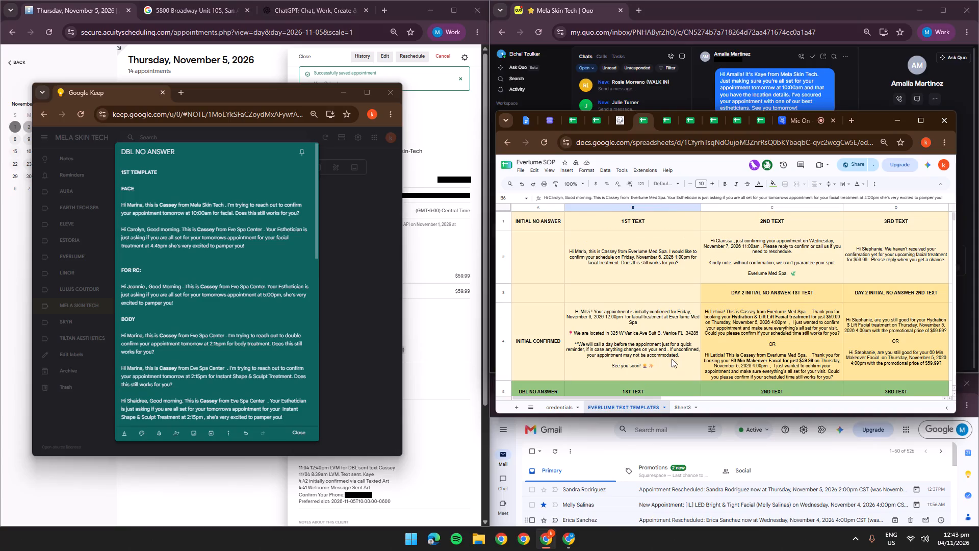
Copy the needed appointment-confirmation wording from the first-text template cell in the INITIAL CONFIRMED row.
double_click(669, 356)
double_click(574, 331)
double_click(598, 329)
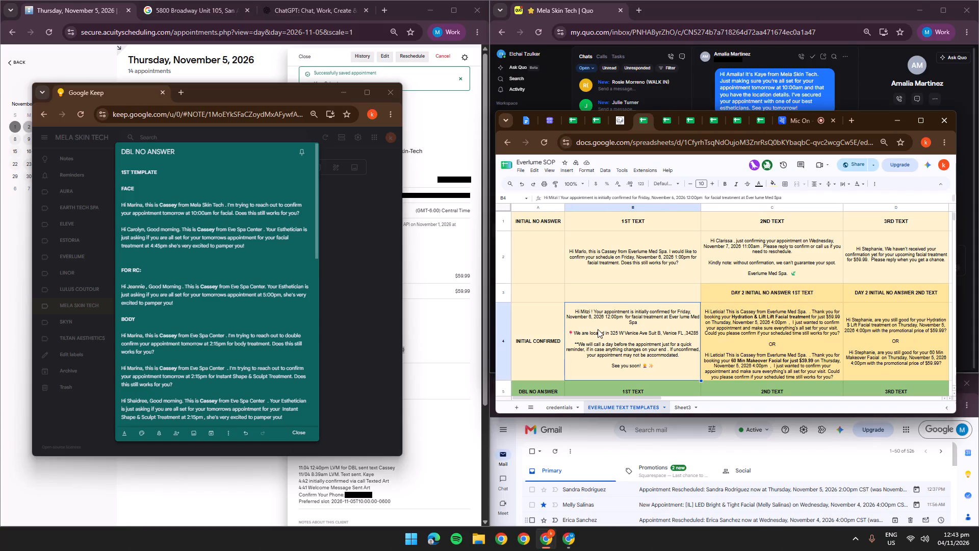
drag(677, 318, 812, 316)
key(ctrl+c)
key(ctrl+c)
key(ctrl+c)
Switch from the template spreadsheet to the Mela Skin Tech Quo window.
key(alt+Tab)
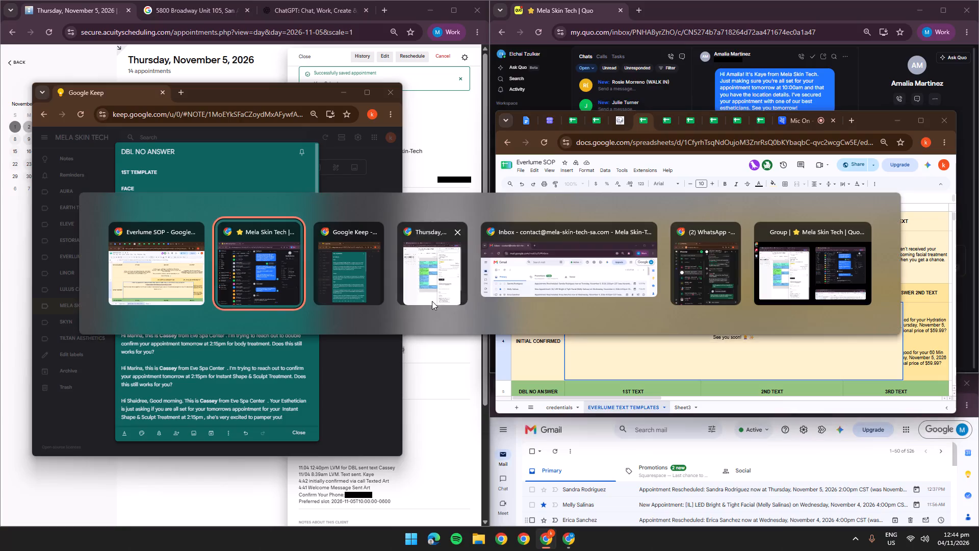
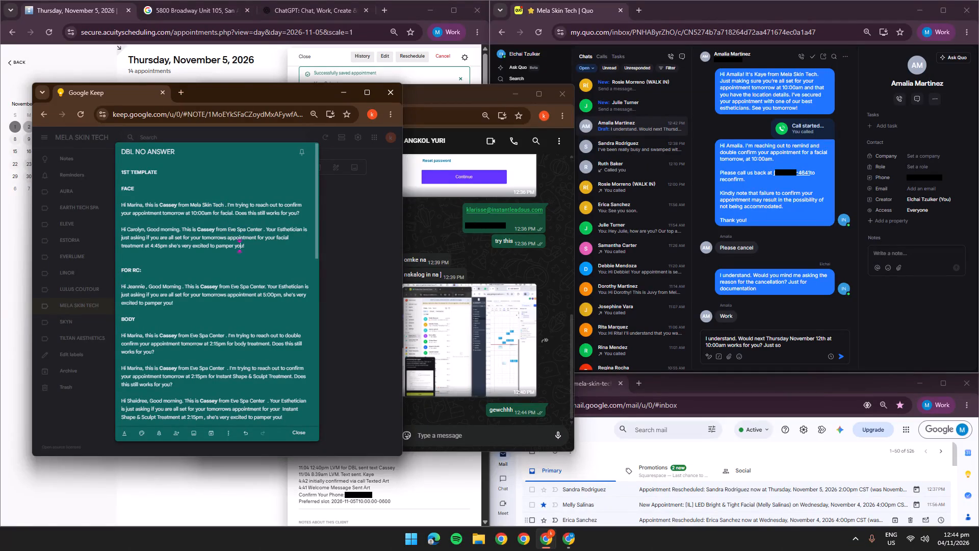
Replace "Eve Spa Center" with "Mela Skin Tech" in the second FACE template and the FOR RC template of the DBL NO ANSWER note.
click(226, 230)
click(226, 239)
drag(226, 231, 261, 232)
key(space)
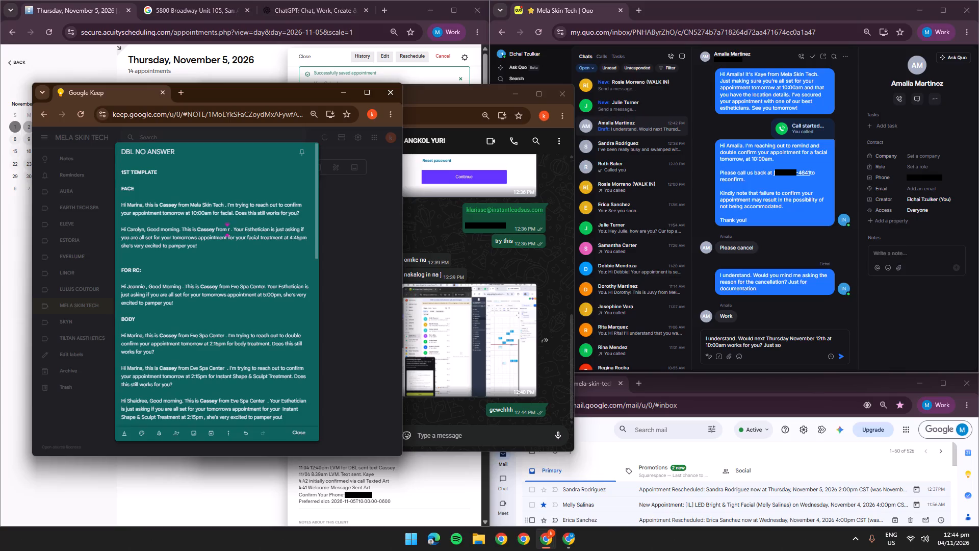
key(Right)
key(BackSpace)
key(ctrl+v)
click(235, 295)
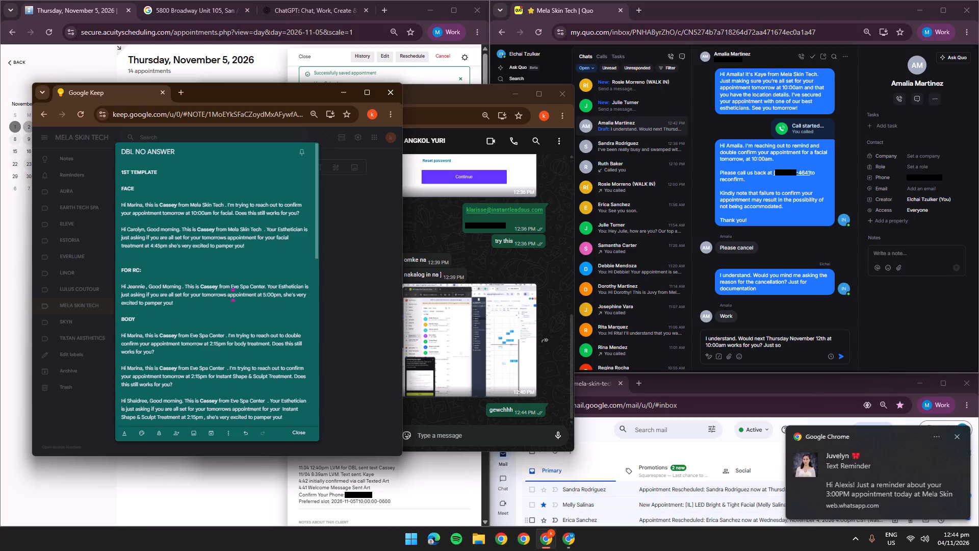
drag(232, 285, 265, 289)
key(ctrl+v)
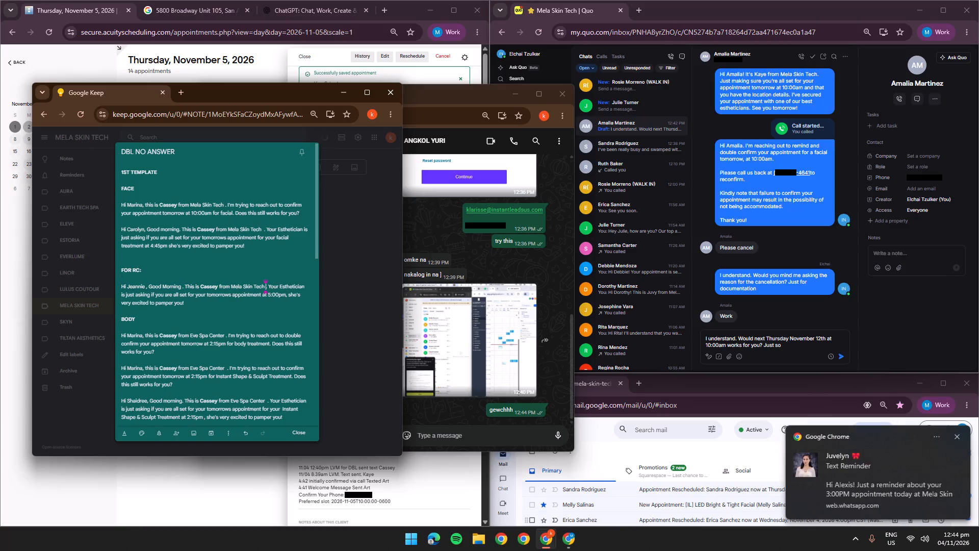
Replace "Eve Spa Center" with "Mela Skin Tech" in the two BODY templates addressed to Marina.
drag(189, 335, 230, 336)
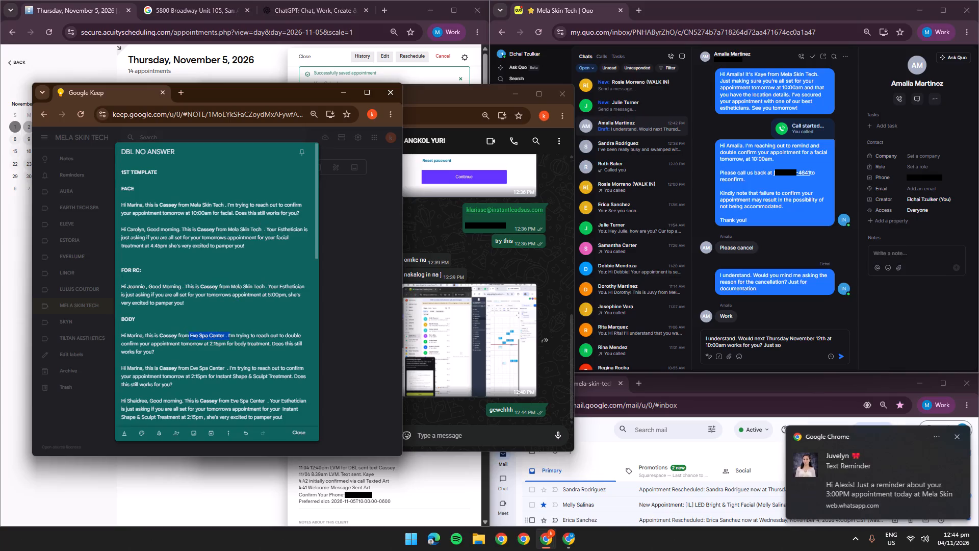
drag(230, 336, 224, 336)
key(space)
key(ctrl+v)
scroll(261, 347, down, 1)
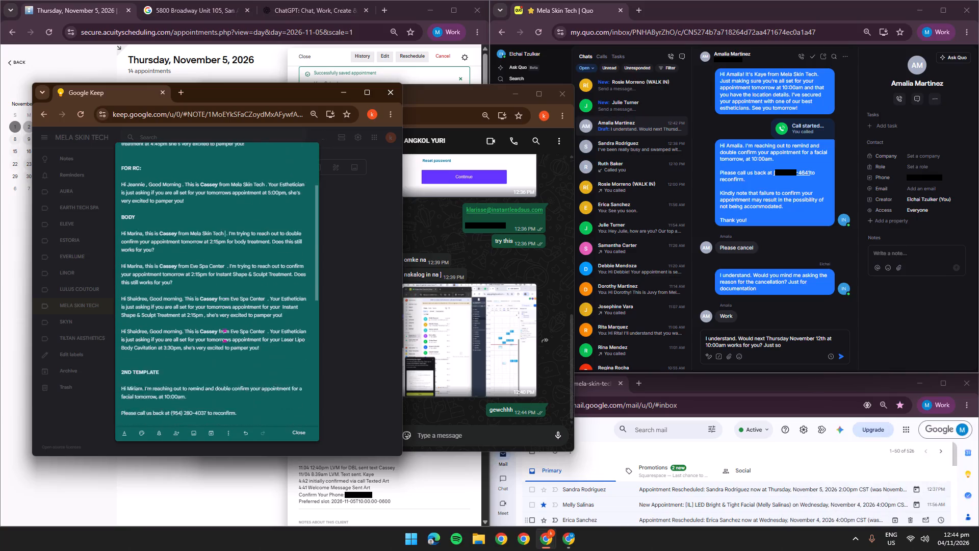
click(224, 256)
click(251, 266)
click(230, 281)
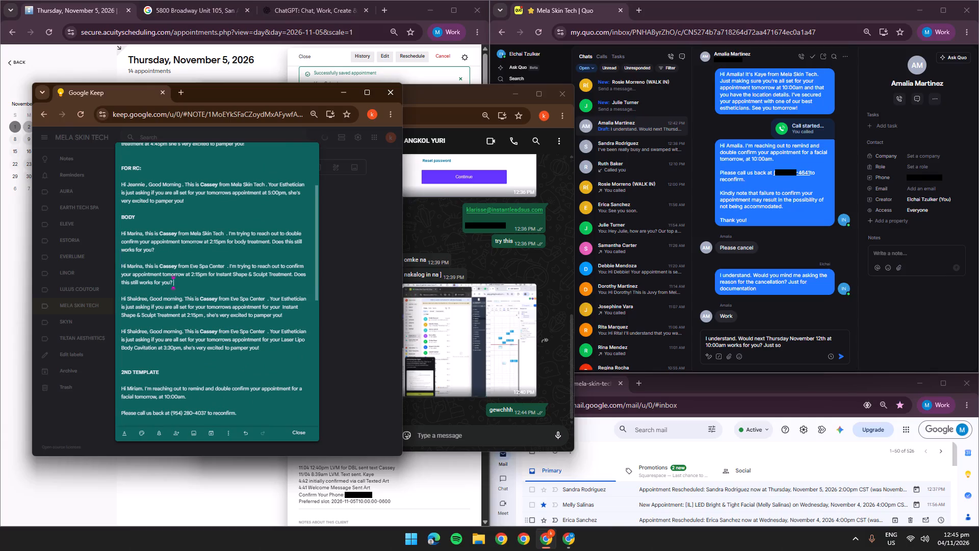
drag(190, 264, 228, 267)
key(ctrl+v)
key(BackSpace)
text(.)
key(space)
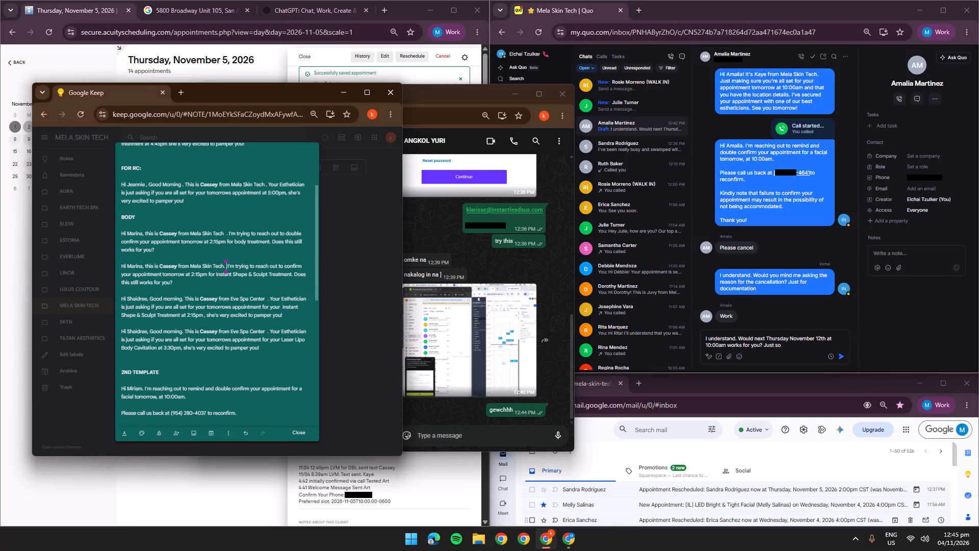
Replace "Eve Spa Center" with "Mela Skin Tech" in the two BODY templates addressed to Shaidree.
drag(232, 296, 238, 296)
drag(230, 298, 270, 299)
key(ctrl+v)
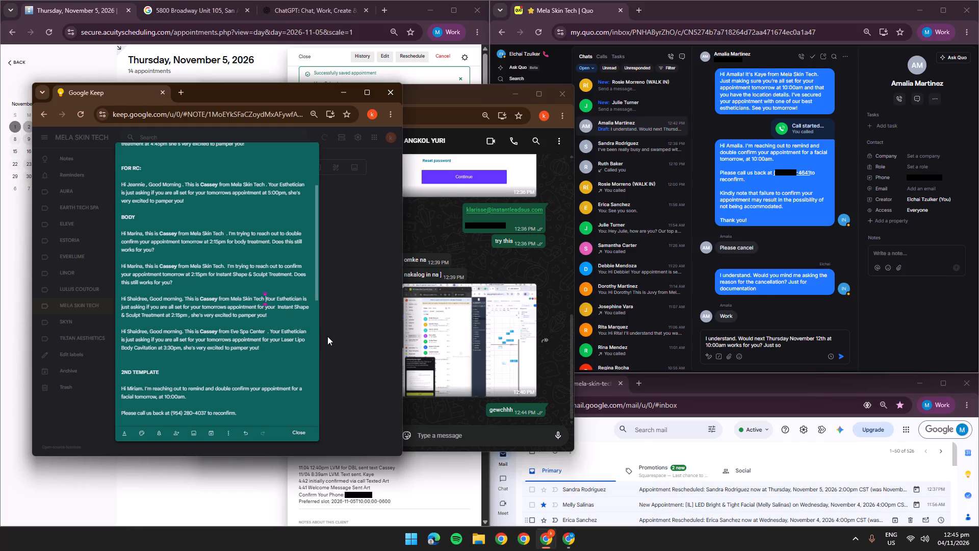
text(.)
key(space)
click(200, 313)
click(220, 344)
drag(229, 330, 268, 331)
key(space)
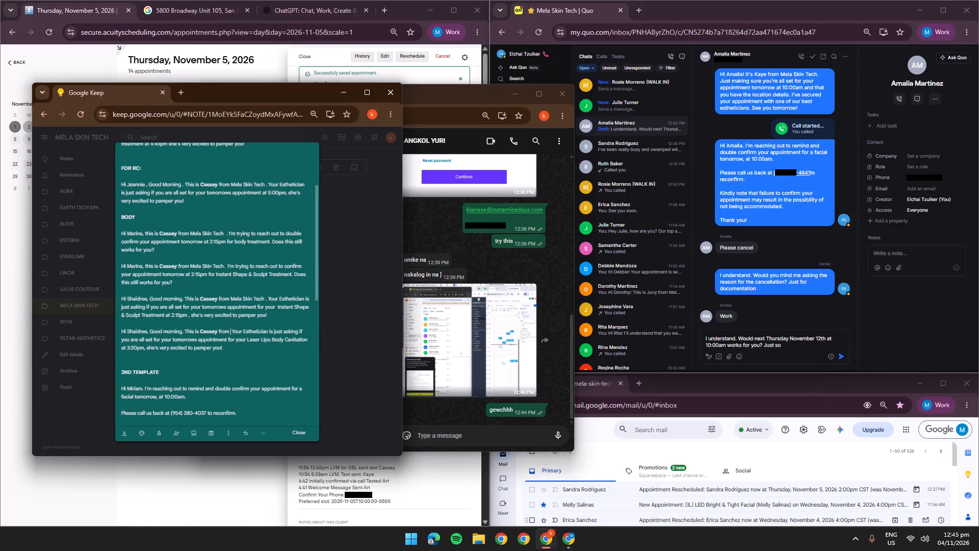
key(ctrl+v)
key(BackSpace)
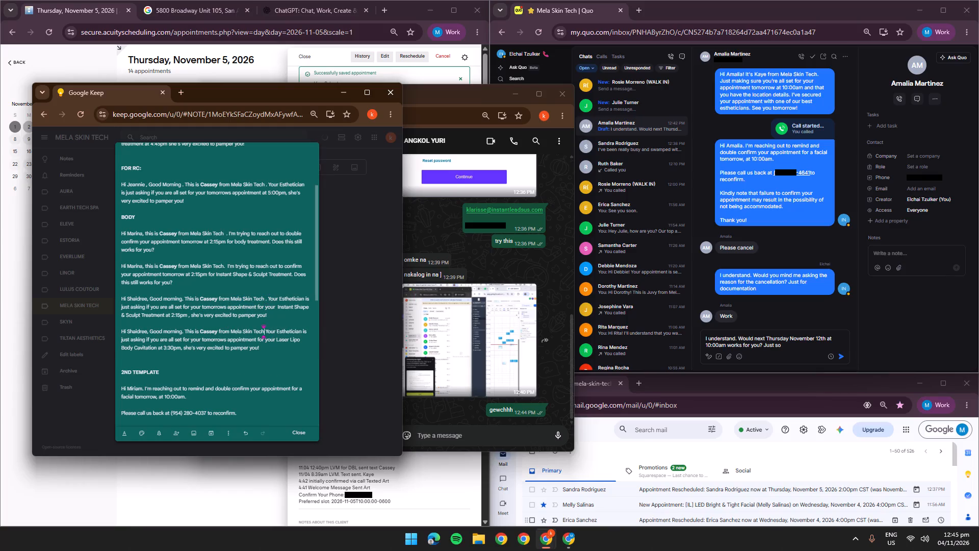
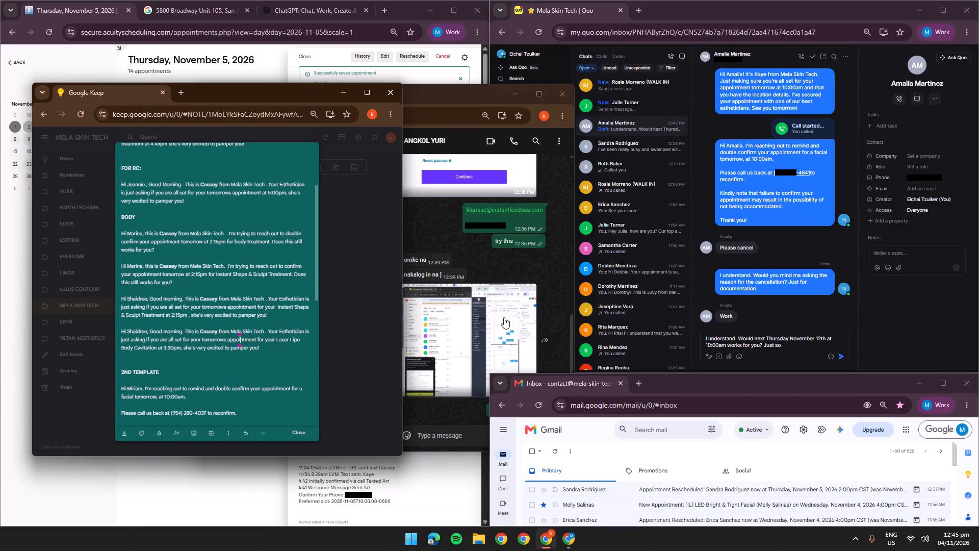
Review the body treatment messages and the 2ND TEMPLATE in the DBL NO ANSWER note.
click(242, 347)
click(271, 280)
click(262, 331)
click(253, 344)
click(244, 351)
click(286, 296)
scroll(239, 347, down, 2)
click(241, 185)
click(269, 188)
click(209, 198)
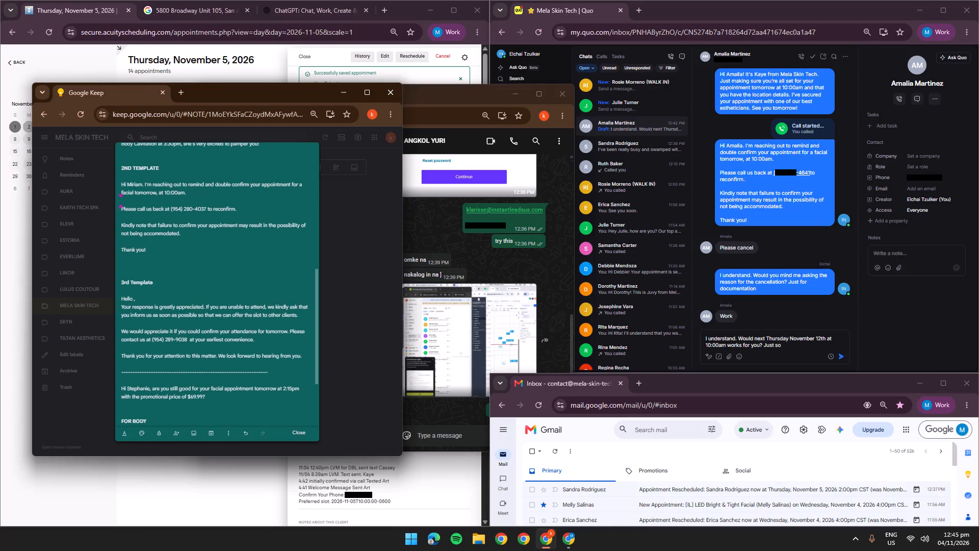
Remove one extra blank line between "Thank you!" and the 3rd Template heading in the DBL NO ANSWER note.
click(193, 244)
click(191, 267)
key(BackSpace)
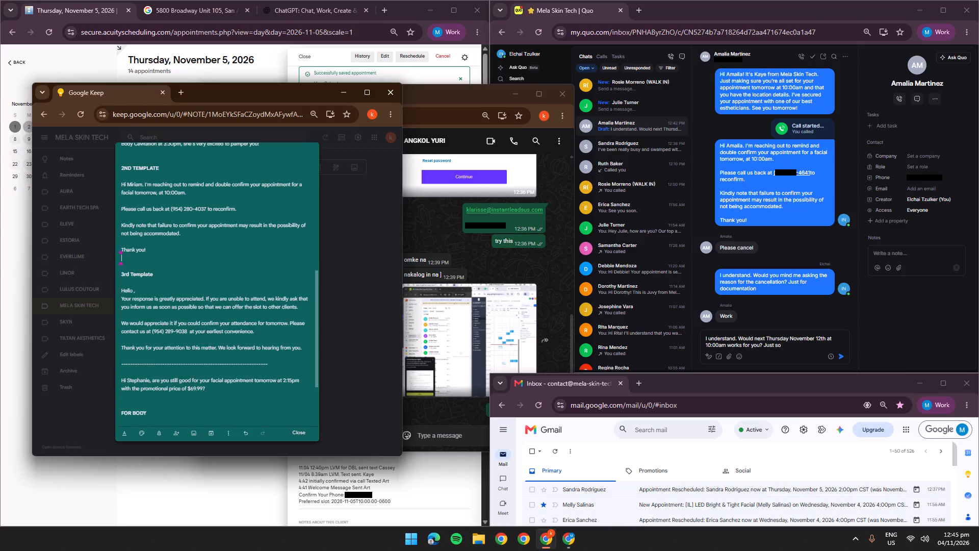
Check the 3rd Template and the promotional price messages, and return to the start of the DBL NO ANSWER note.
scroll(192, 297, down, 2)
click(228, 211)
click(274, 245)
click(258, 325)
scroll(221, 343, up, 2)
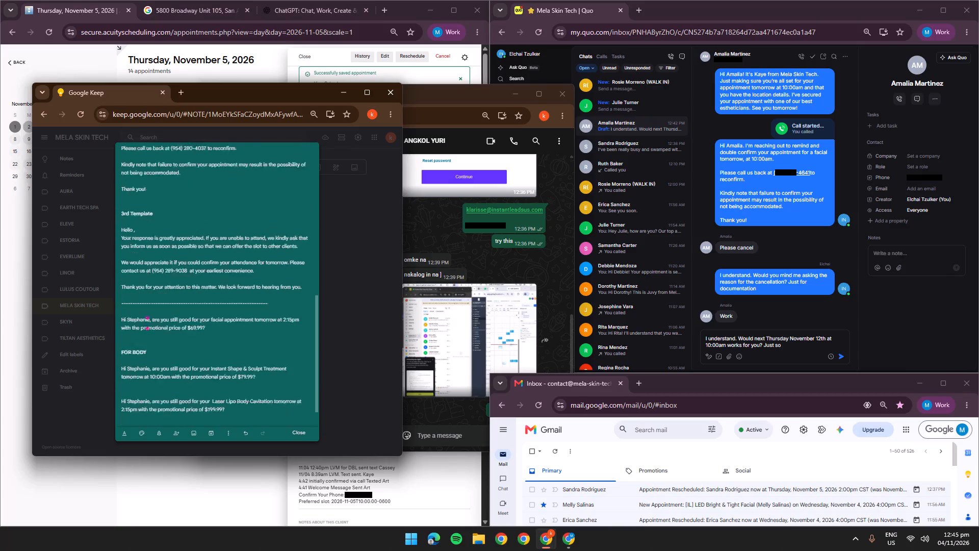
scroll(221, 345, up, 3)
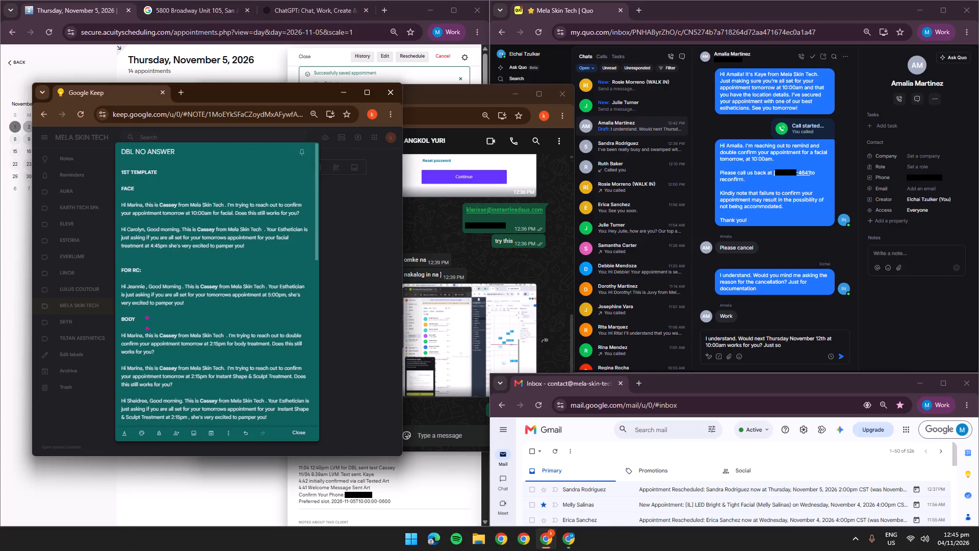
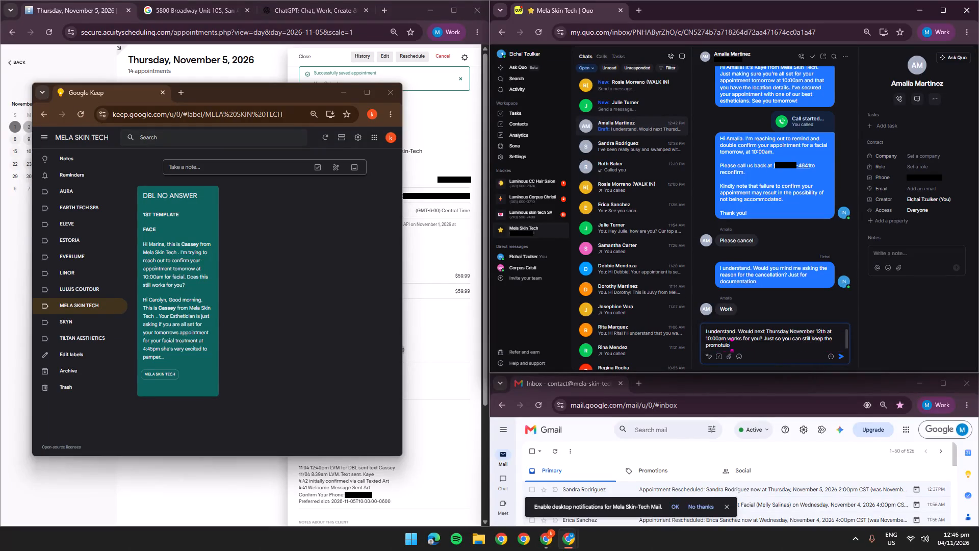
Correct the last word of the rescheduling reply to Amalia to "promotion" and send the message.
key(BackSpace)
key(BackSpace)
key(BackSpace)
key(BackSpace)
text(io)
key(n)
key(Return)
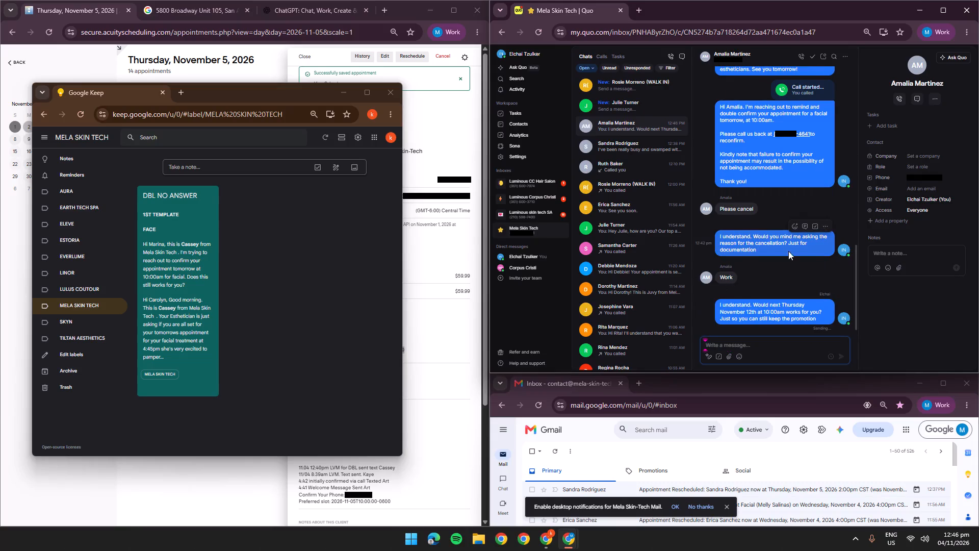
Bring Amalia's November 5 appointment details in Acuity to the front and open the appointment's Confirmed status label.
click(788, 251)
click(450, 128)
click(311, 166)
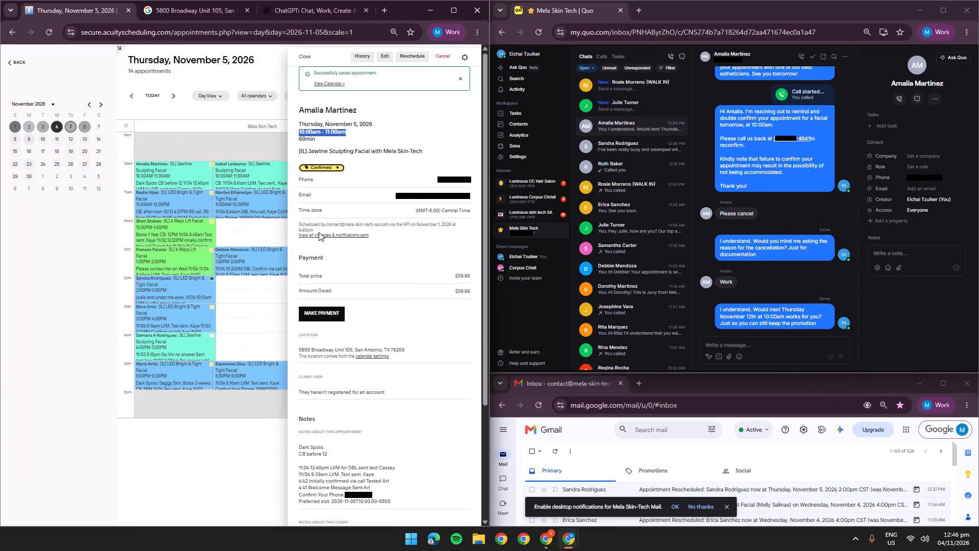
Change the label of Amalia's November 5 appointment to CXL-Client.
scroll(321, 209, down, 1)
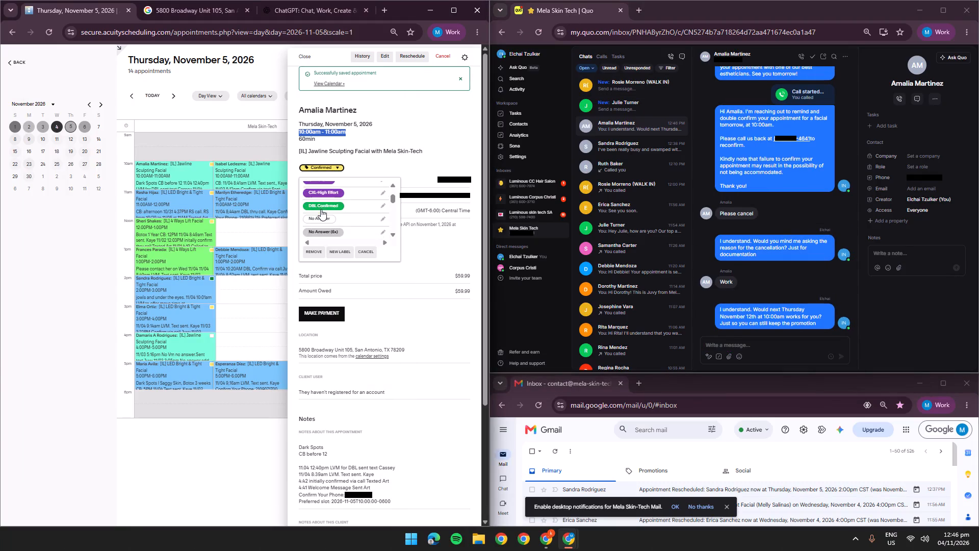
scroll(322, 206, up, 1)
click(316, 233)
scroll(399, 399, down, 2)
click(406, 306)
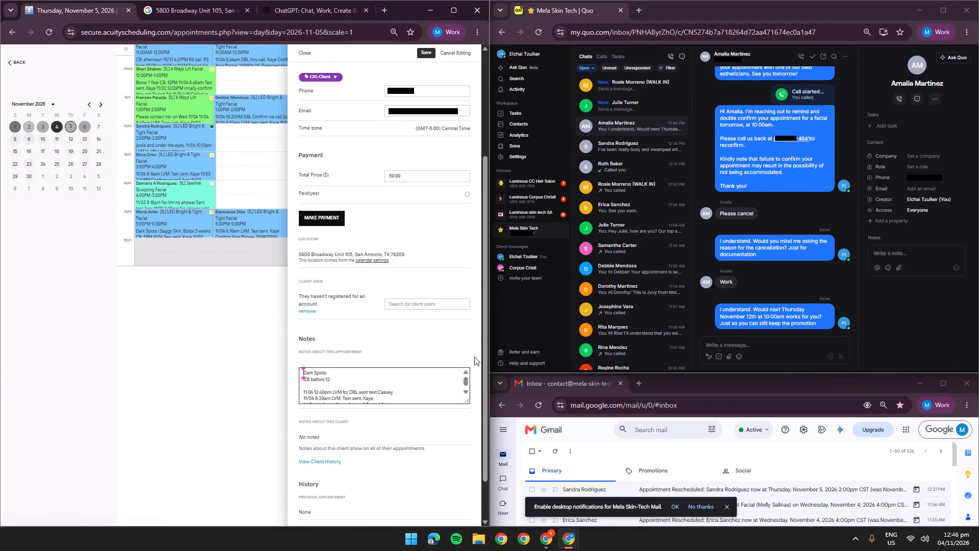
key(Down)
key(Down)
key(Down)
text(11/)
key(BackSpace)
key(BackSpace)
key(BackSpace)
key(Up)
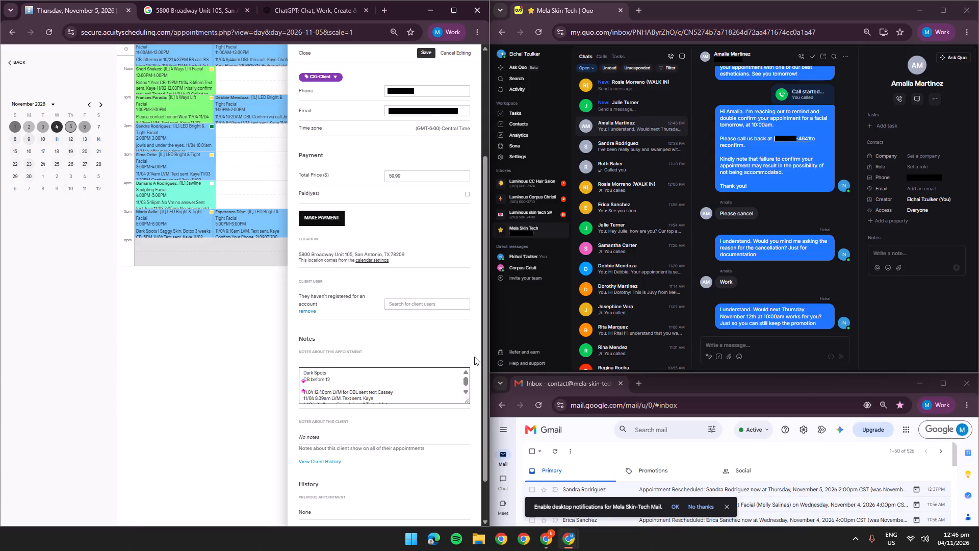
text(11.05)
key(BackSpace)
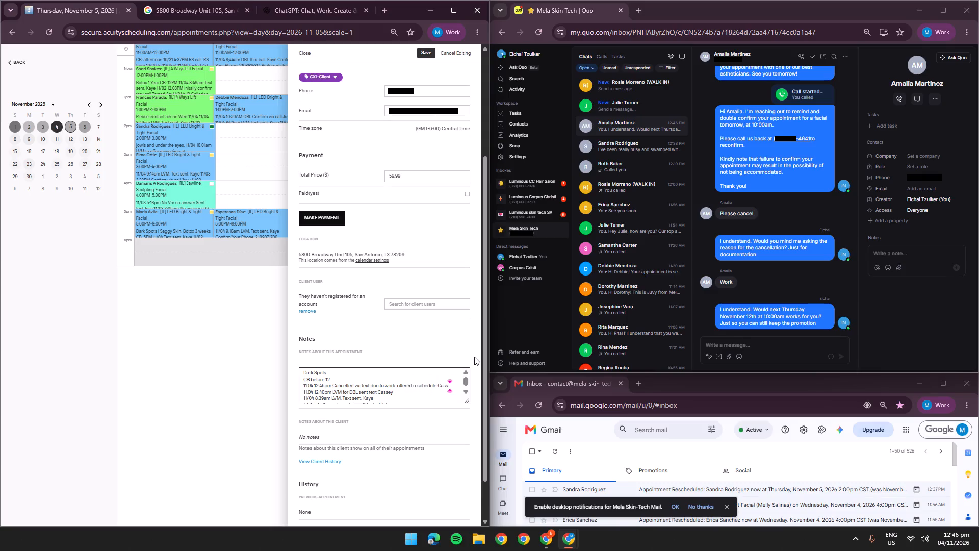
key(BackSpace)
key(BackSpace)
key(BackSpace)
key(BackSpace)
text(ey)
key(space)
Save Amalia's edited appointment and close its details.
scroll(479, 354, up, 3)
click(439, 57)
click(430, 56)
click(388, 61)
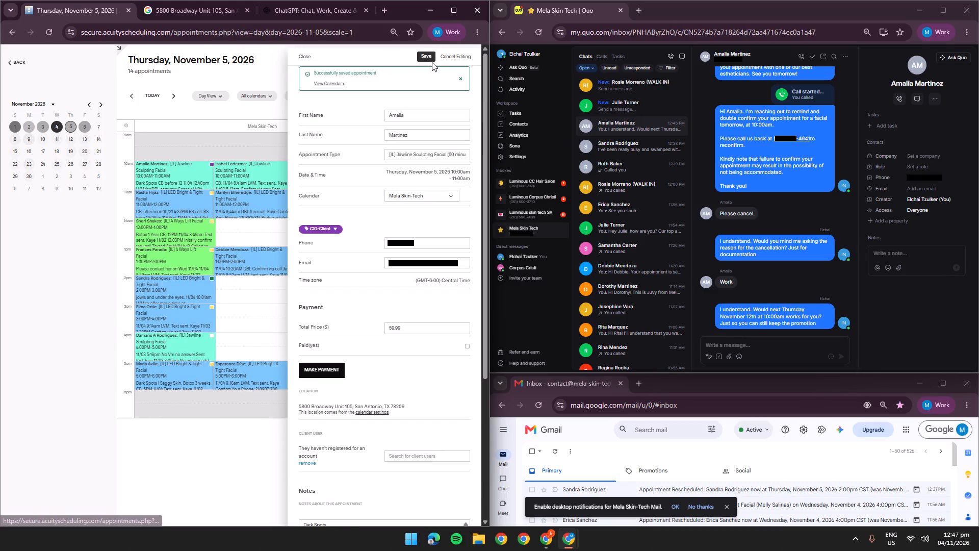
click(432, 62)
click(424, 57)
scroll(387, 257, down, 2)
scroll(387, 267, up, 4)
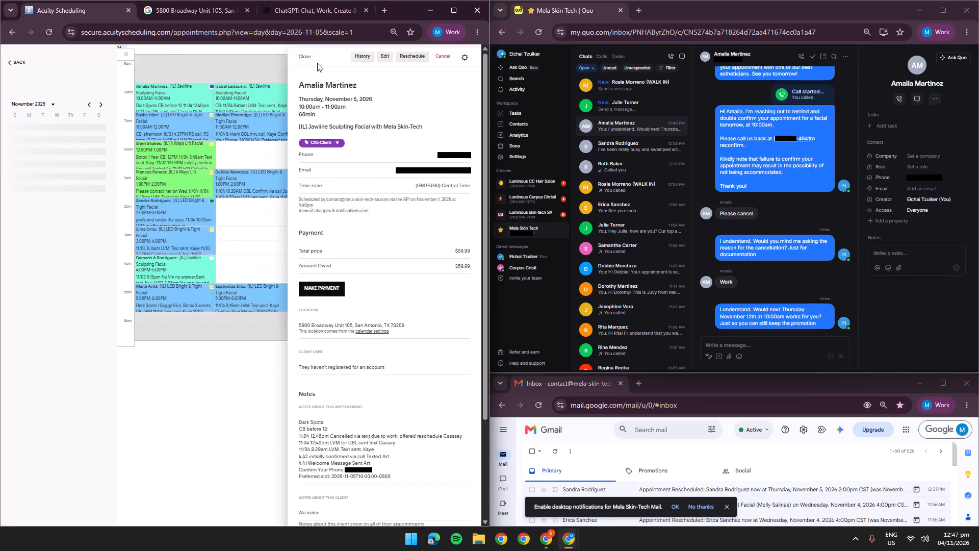
click(311, 60)
Open Isabel's 10:00am appointment, copy her phone number, and use it to open her conversation in Quo.
click(249, 174)
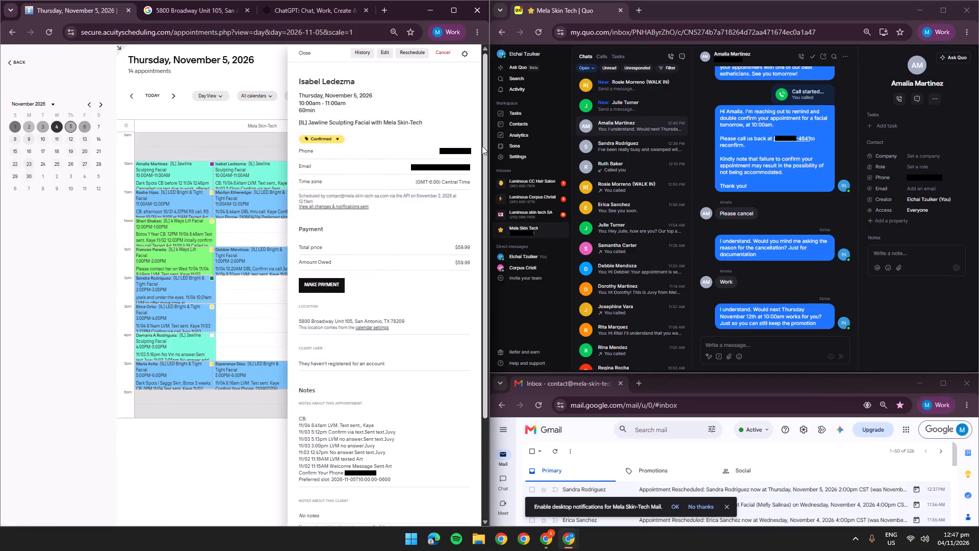
drag(481, 146, 428, 147)
drag(474, 146, 413, 152)
key(ctrl+c)
key(ctrl+c)
key(ctrl+c)
click(681, 55)
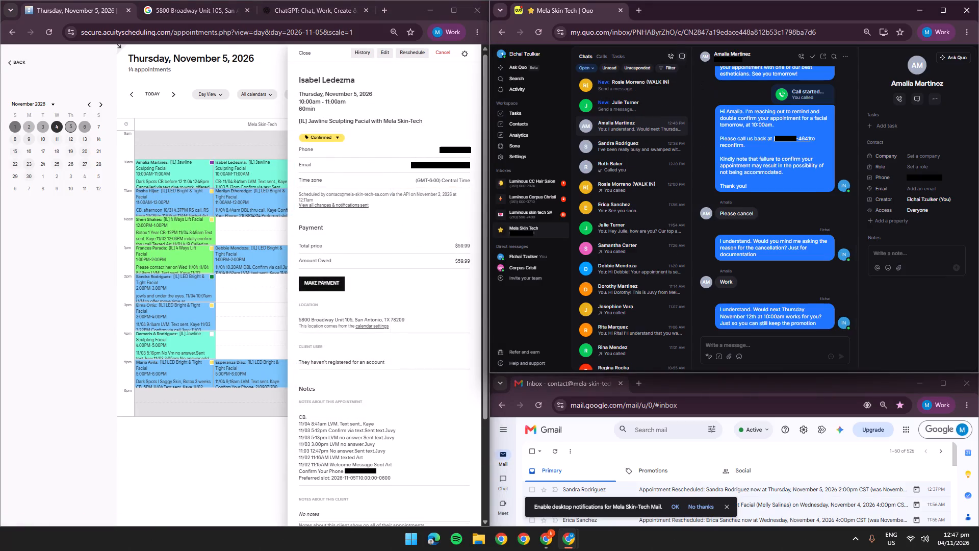
key(ctrl+v)
key(ctrl+v)
click(764, 182)
click(784, 61)
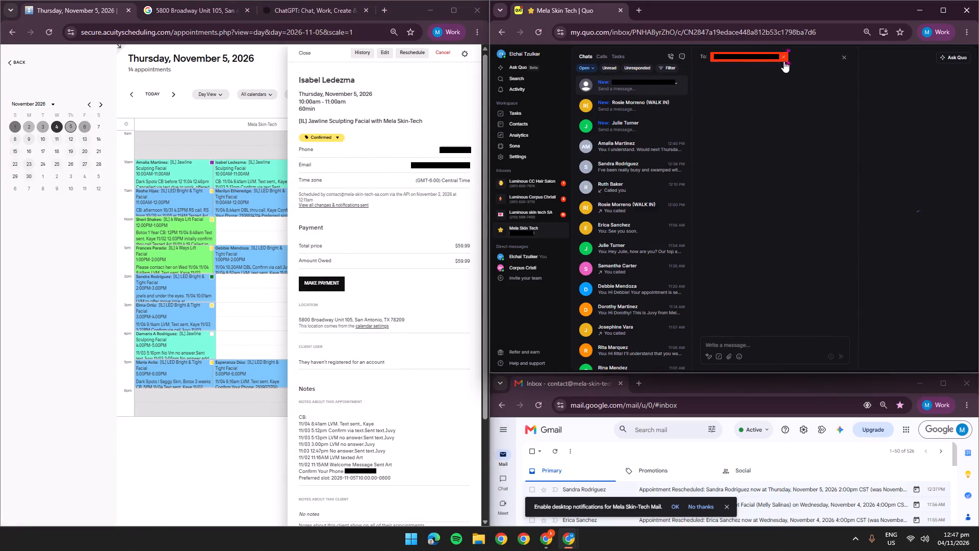
key(ctrl+v)
drag(795, 171, 795, 184)
Switch to the Gather meeting, separate its tab into its own window, and minimize that window.
key(alt+Tab)
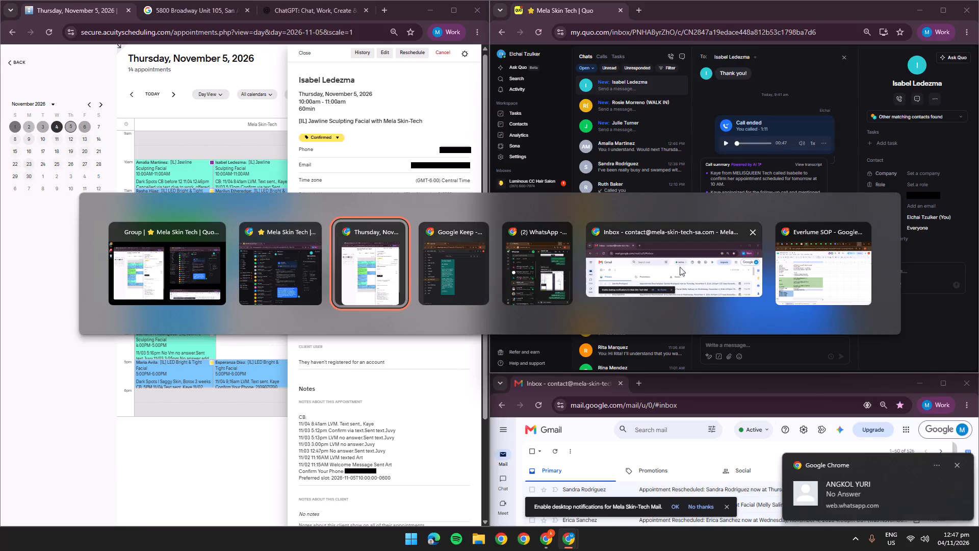
alt+click(805, 265)
click(796, 122)
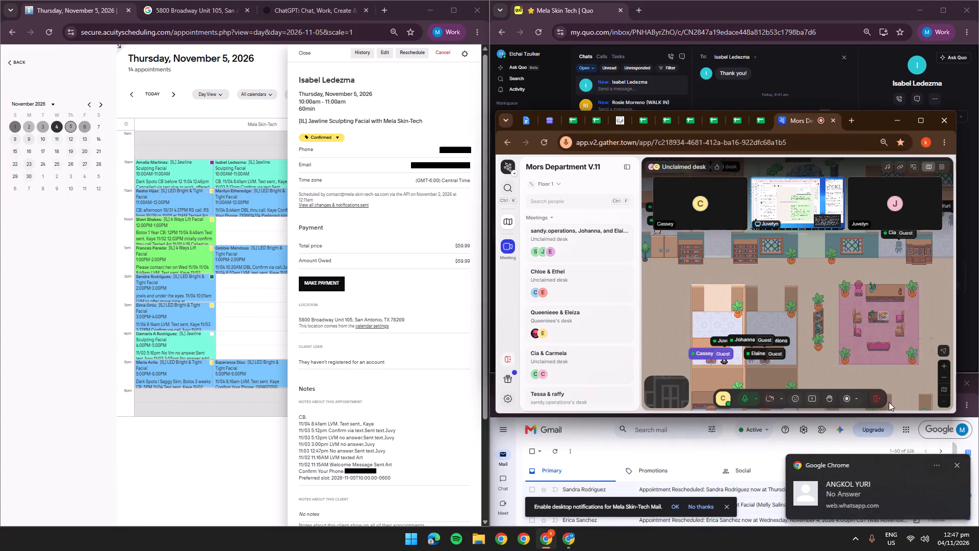
drag(814, 110, 808, 135)
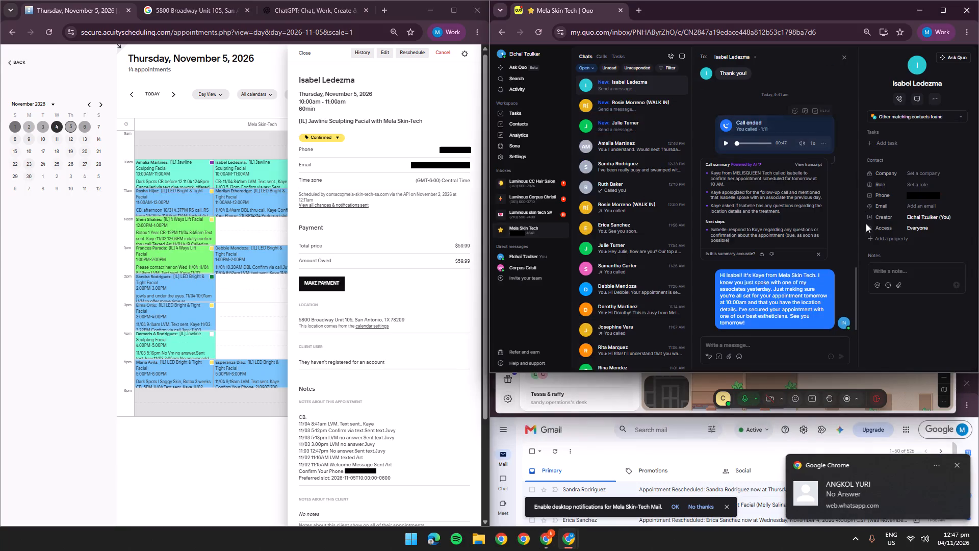
key(alt+Tab)
drag(800, 119, 789, 176)
click(898, 121)
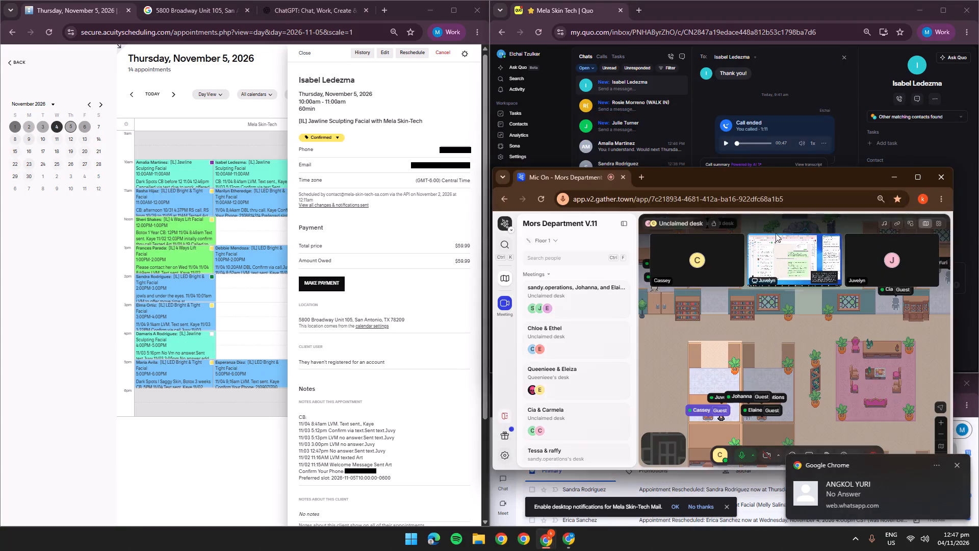
click(895, 174)
Call Isabel from her Quo conversation.
click(787, 345)
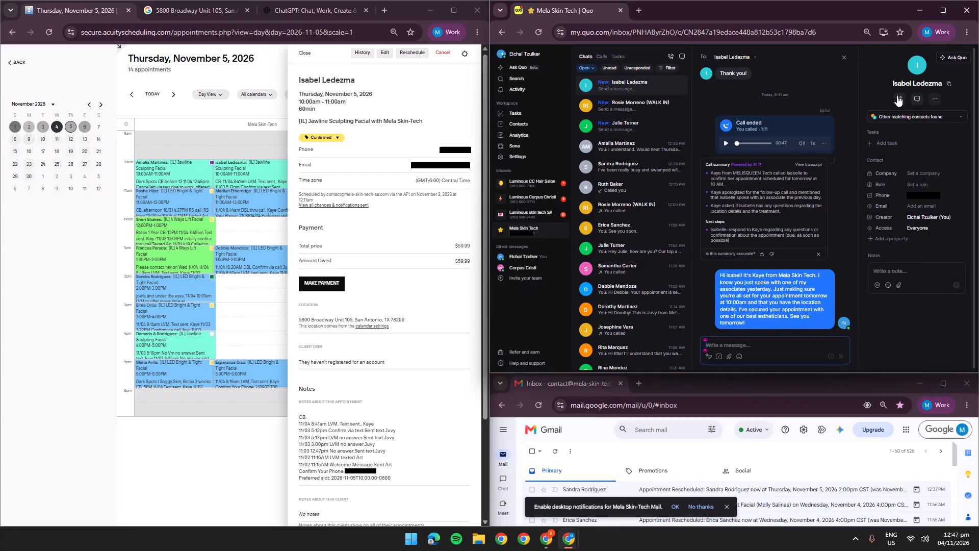
click(897, 95)
click(809, 290)
In Google Keep's DBL NO ANSWER note, set the time in the FACE "Good morning" template to 10:00am.
key(alt+Tab)
alt+click(324, 340)
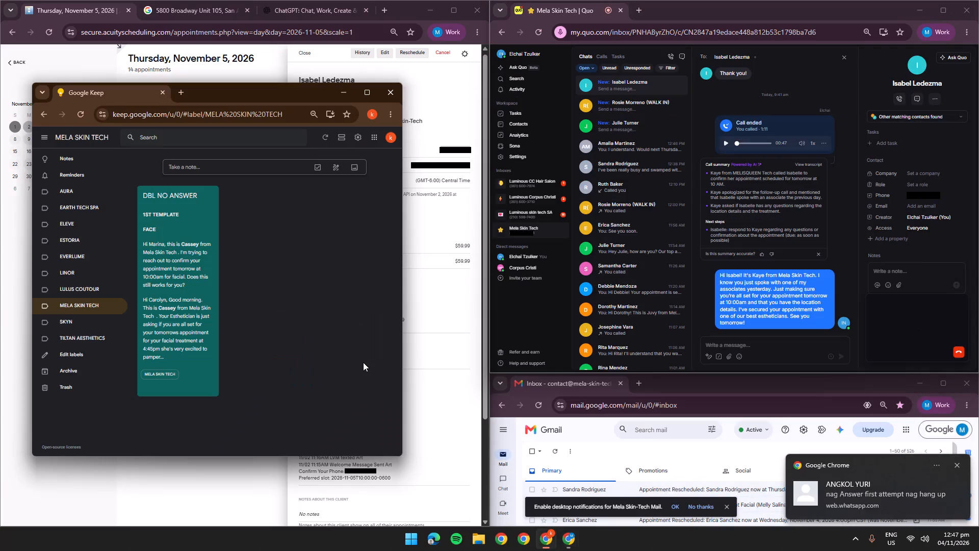
click(208, 293)
click(188, 295)
click(195, 285)
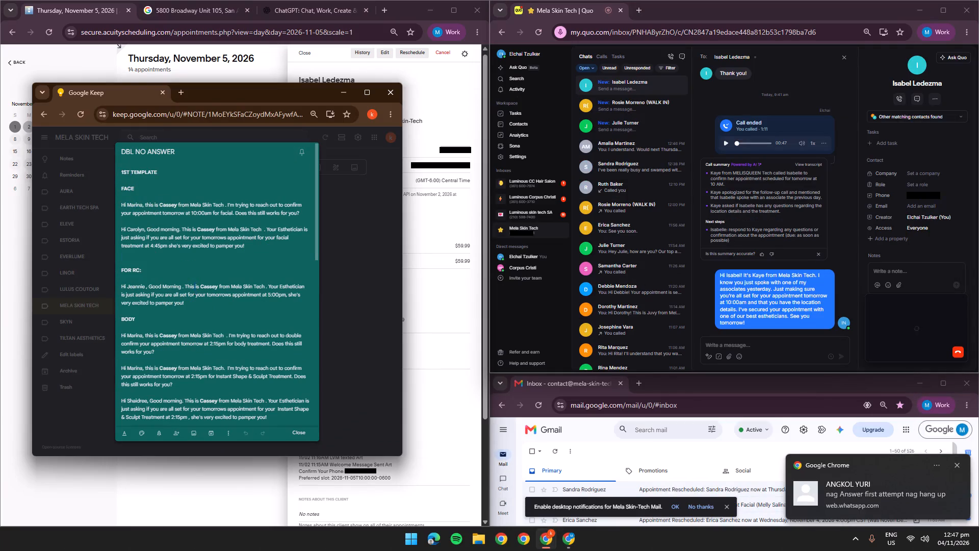
click(153, 244)
key(BackSpace)
text(10)
key(Right)
key(Right)
key(Right)
key(Right)
key(BackSpace)
key(BackSpace)
key(BackSpace)
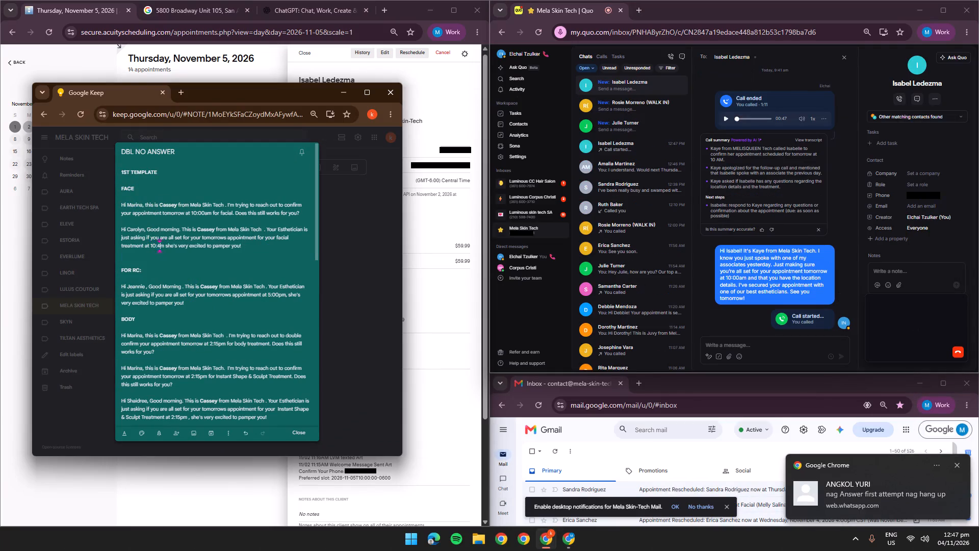
text(00a)
Copy the 10:00am facial template into Isabel's Quo message draft and replace the greeting name with Isabel.
drag(264, 249, 97, 231)
key(ctrl+c)
key(ctrl+c)
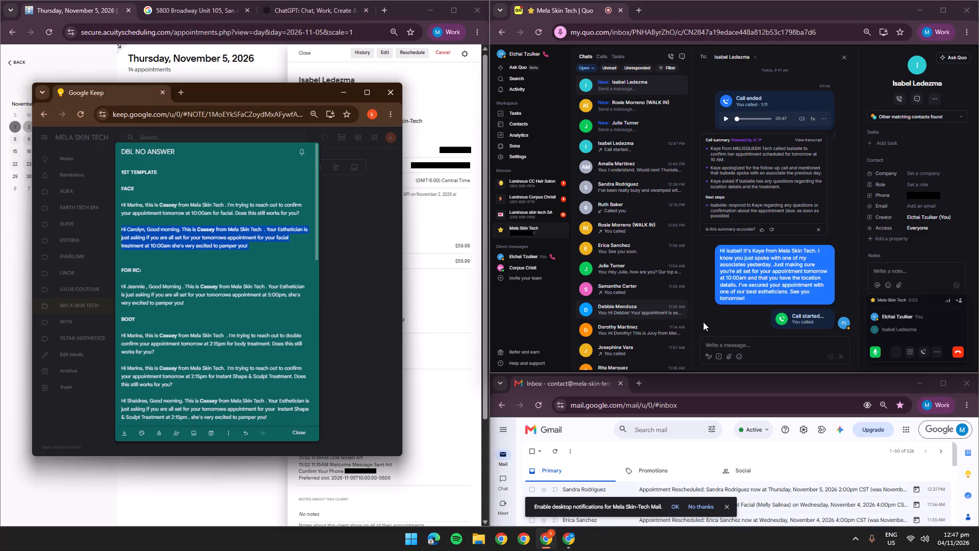
ctrl+click(763, 348)
key(ctrl+v)
click(912, 85)
double_click(904, 85)
key(ctrl+c)
drag(764, 315, 743, 353)
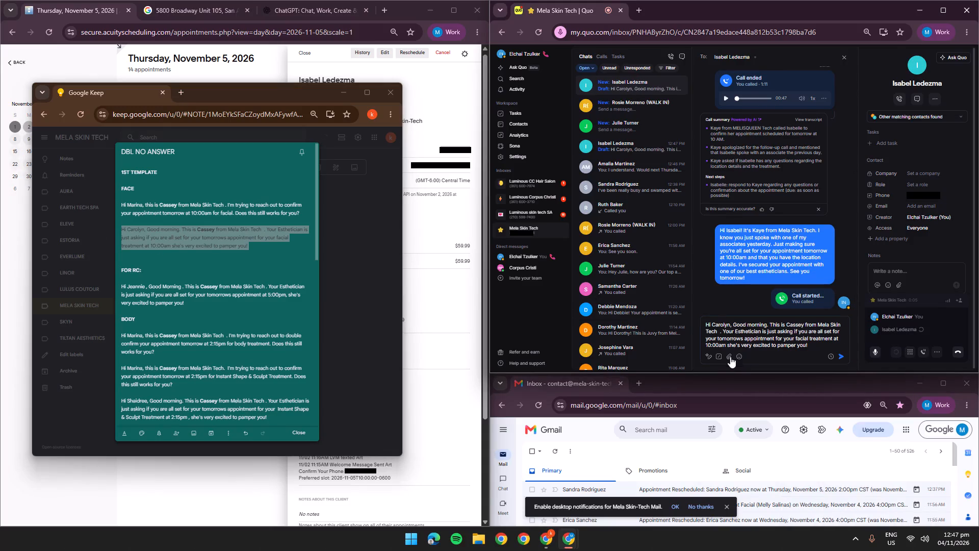
double_click(718, 326)
key(ctrl+v)
click(776, 344)
Add the note "11.04 12:47pm LVM for DBL sent text Cassey" to Isabel's appointment in Acuity, below the CB line.
click(442, 235)
scroll(401, 418, down, 3)
click(401, 338)
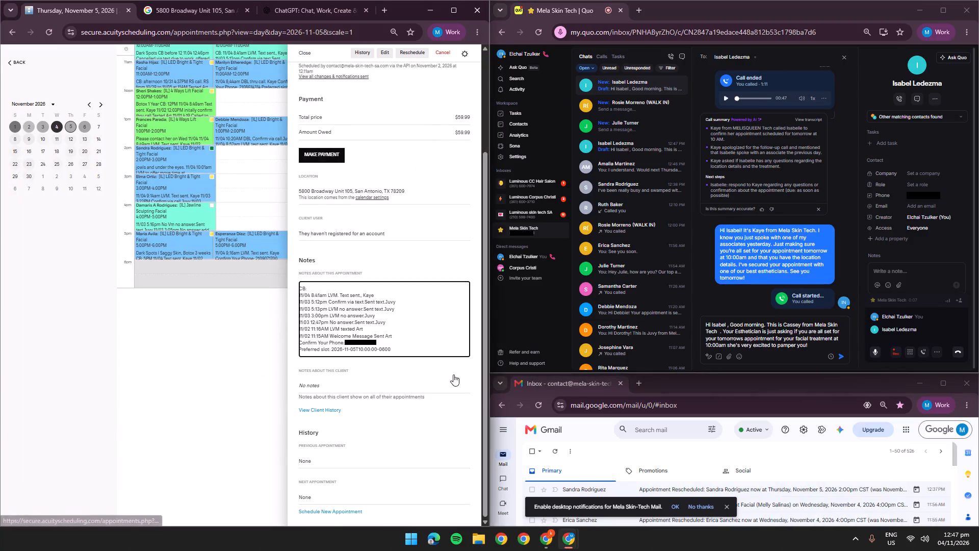
key(Left)
key(Down)
key(Return)
key(Up)
text(11.05)
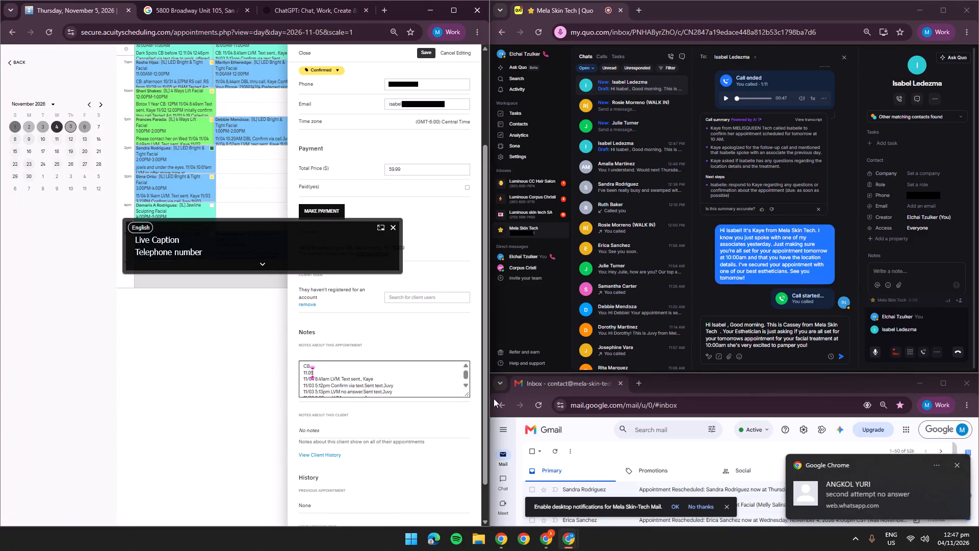
key(space)
key(BackSpace)
key(BackSpace)
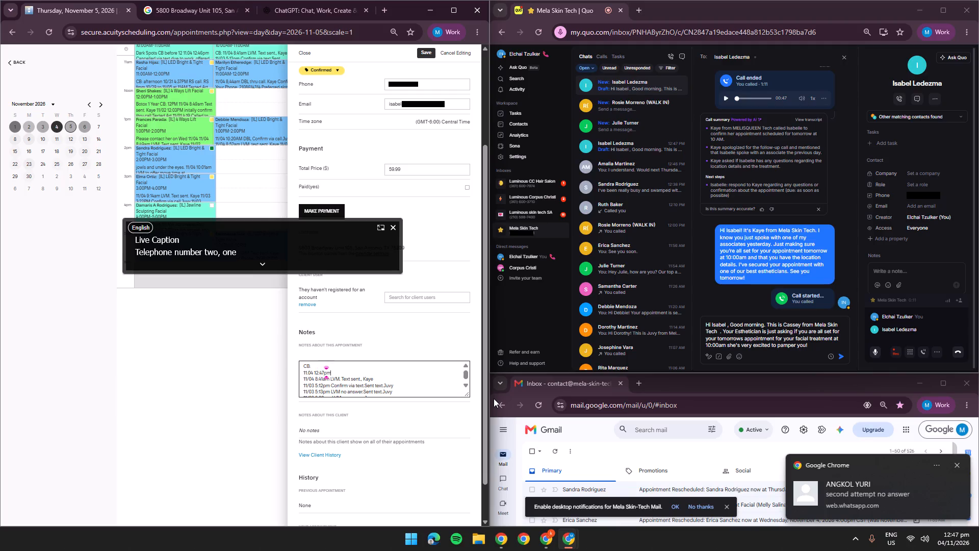
key(BackSpace)
key(BackSpace)
key(BackSpace)
key(BackSpace)
key(BackSpace)
key(BackSpace)
key(BackSpace)
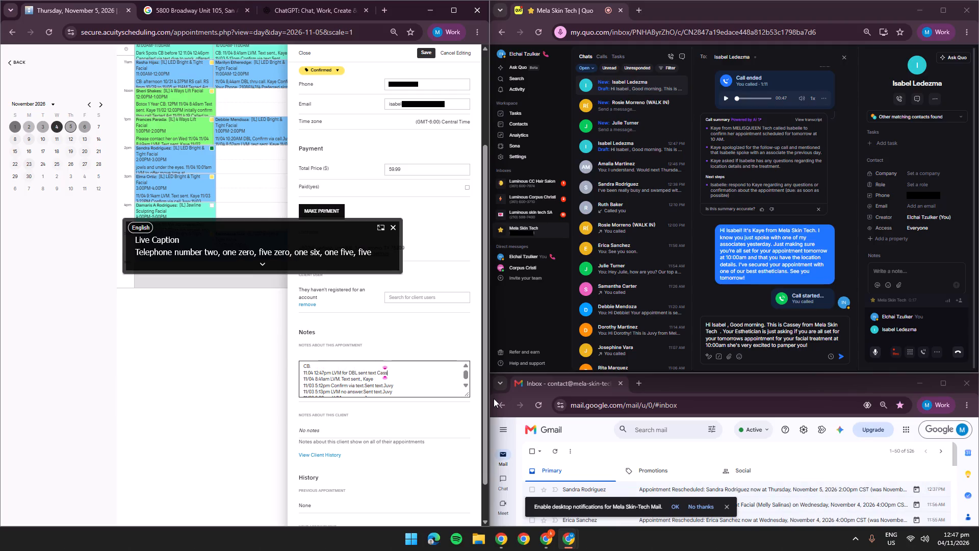
Save Isabel's edited appointment and return to her message draft in Quo.
scroll(336, 161, up, 3)
click(420, 49)
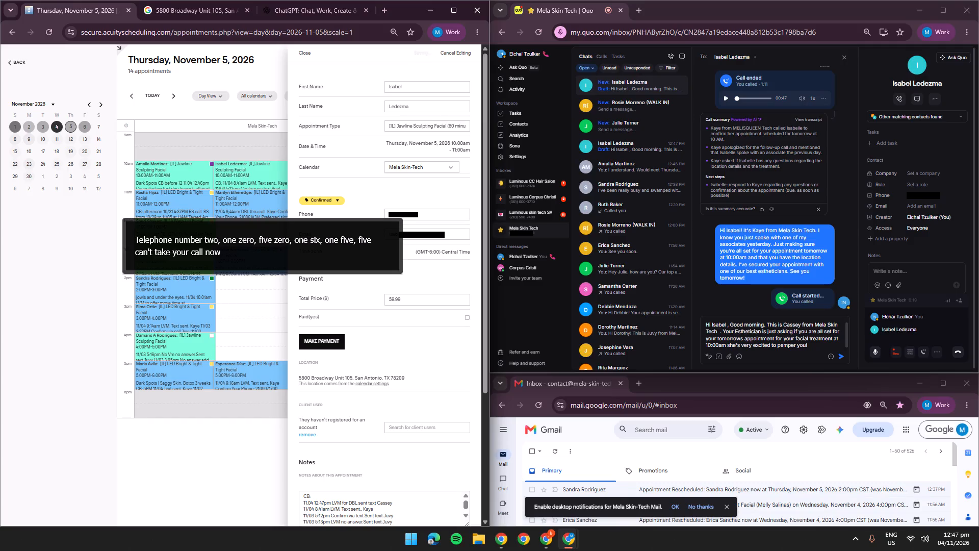
click(794, 344)
key(alt+Tab)
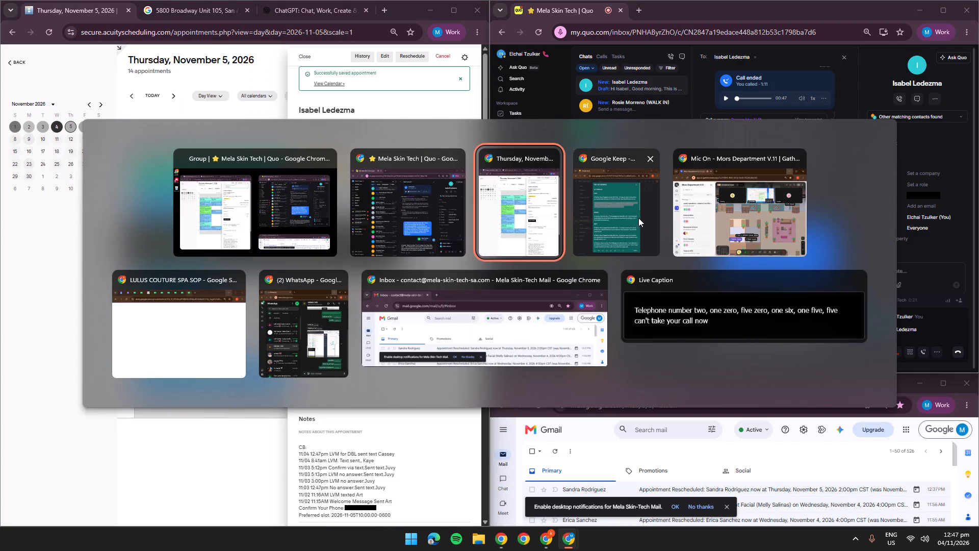
Switch to the Gather window and mute the microphone there.
alt+click(748, 233)
click(742, 452)
click(889, 174)
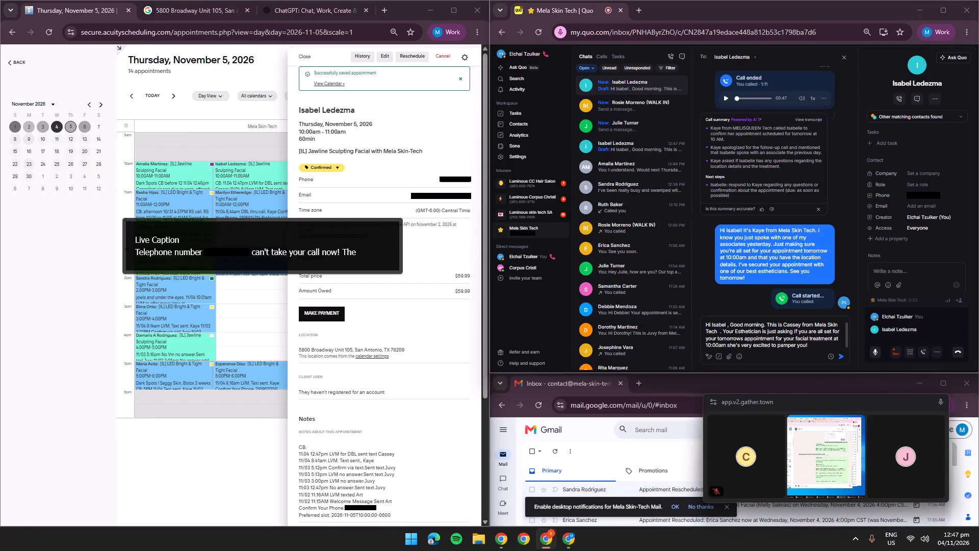
Touch up the greeting in Isabel's Quo draft and send her the 10:00am facial appointment message.
click(785, 354)
click(723, 333)
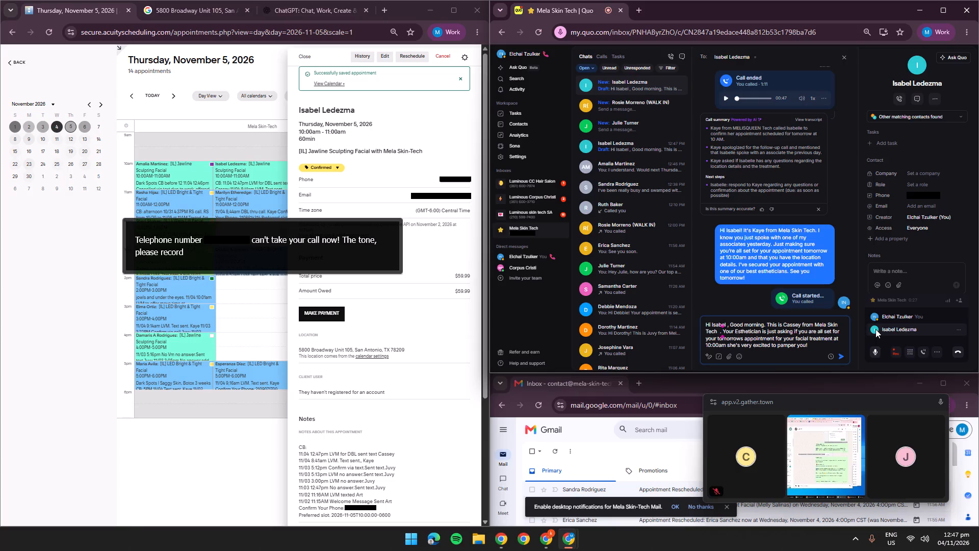
key(Left)
key(Left)
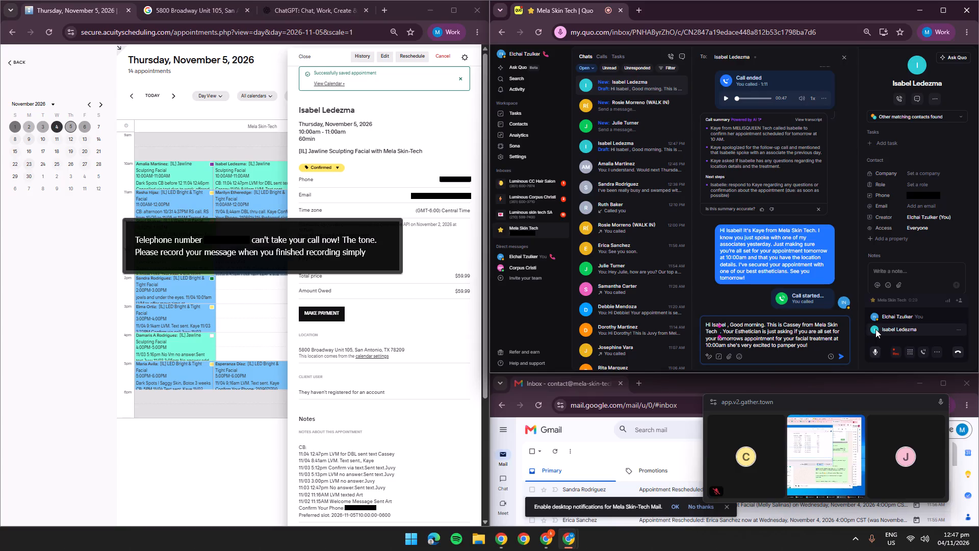
key(BackSpace)
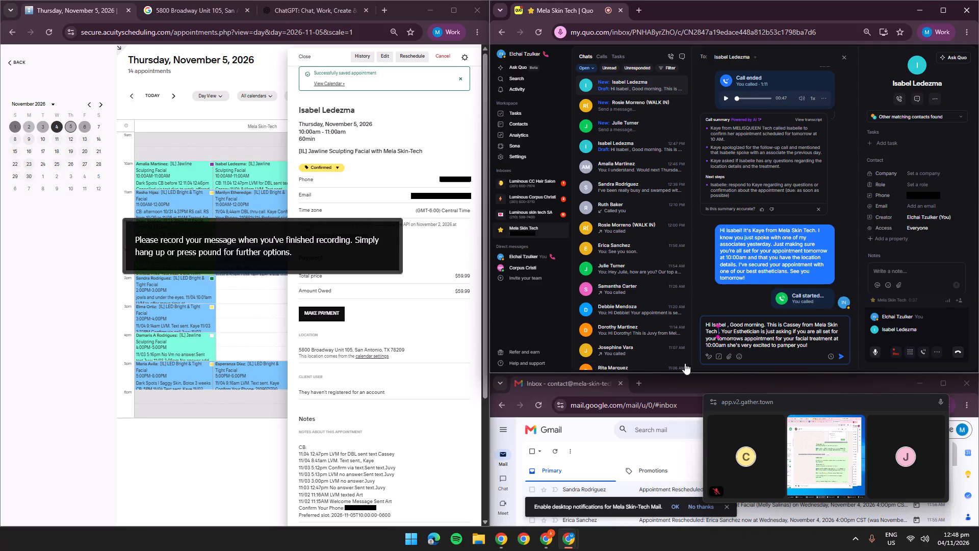
click(754, 337)
click(780, 337)
key(Return)
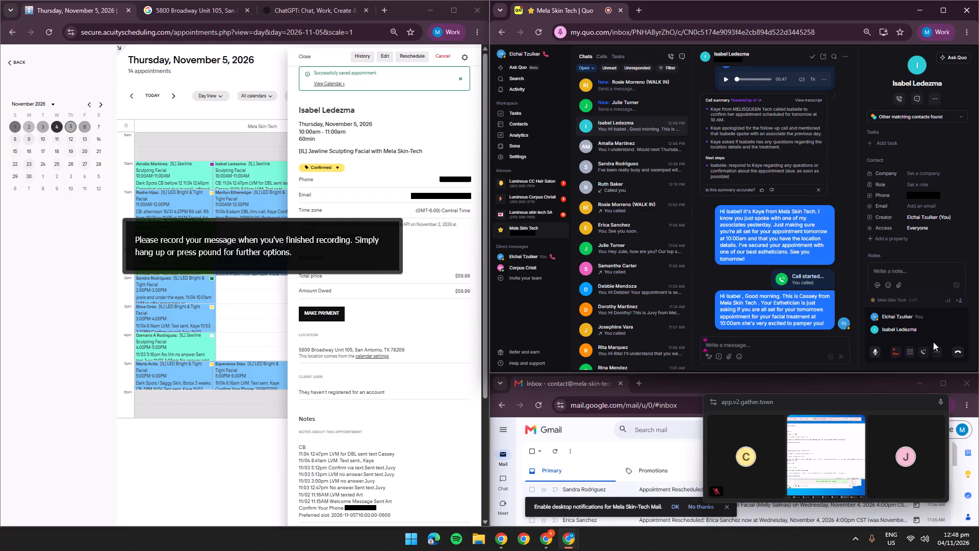
End the active call to Isabel in Quo and open Dorothy's conversation.
click(955, 356)
click(677, 314)
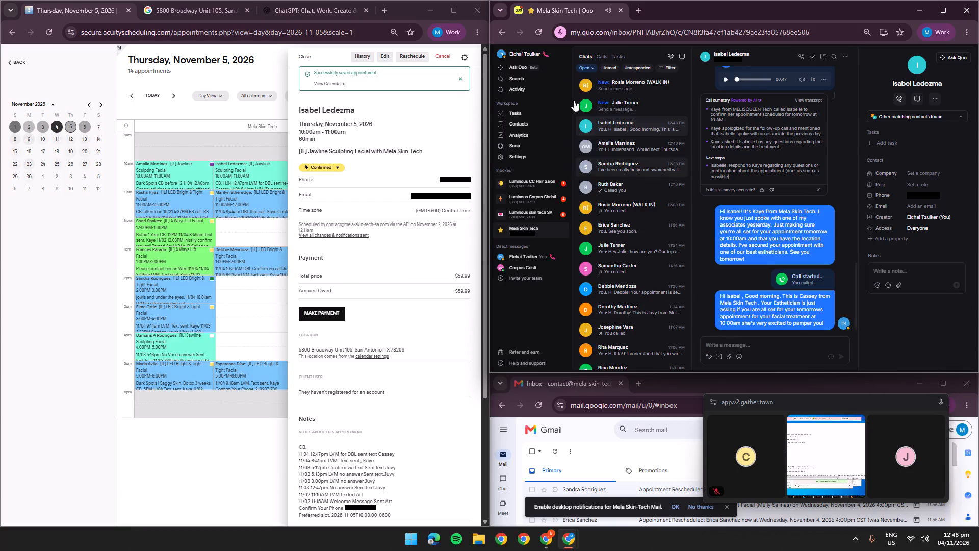
In Acuity, close Isabel's appointment details and open the 11:00am LED Bright & Tight Facial appointment directly below Amalia's.
click(237, 89)
click(180, 212)
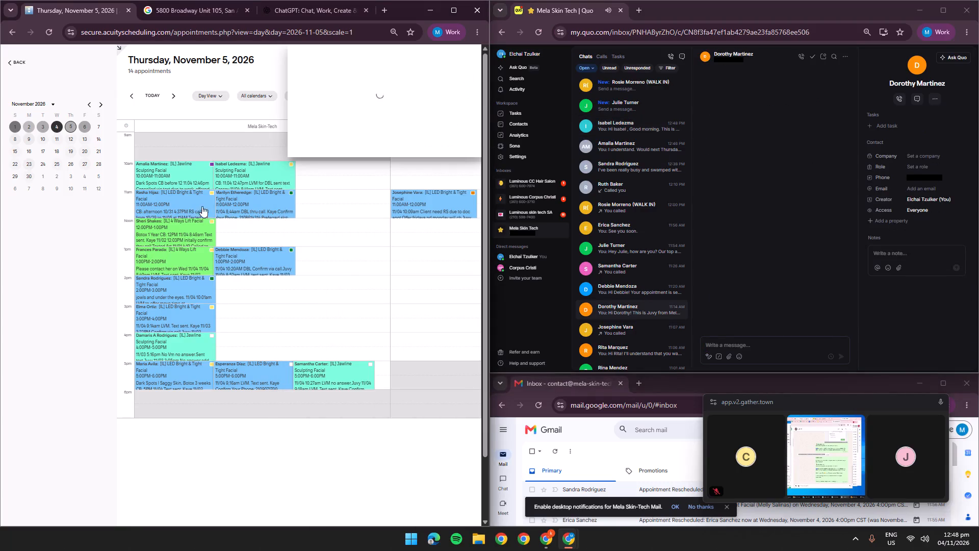
Copy the phone number from Rasha's 11:00am appointment and use it to open her conversation in Quo.
drag(467, 156, 398, 154)
key(ctrl+c)
click(472, 154)
drag(473, 144, 410, 148)
key(ctrl+c)
key(ctrl+c)
click(688, 50)
click(682, 56)
key(ctrl+v)
click(772, 187)
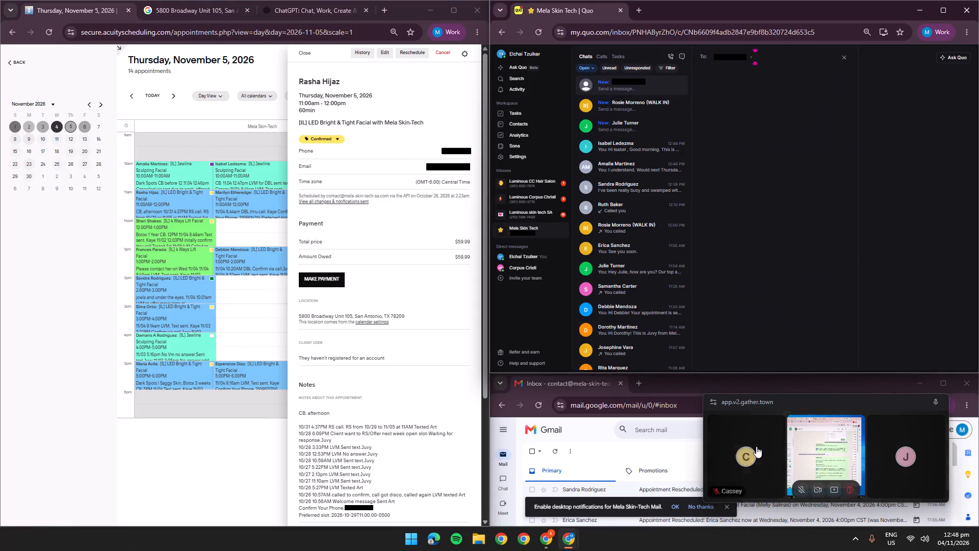
Shrink the floating Gather meeting window.
drag(702, 500, 864, 455)
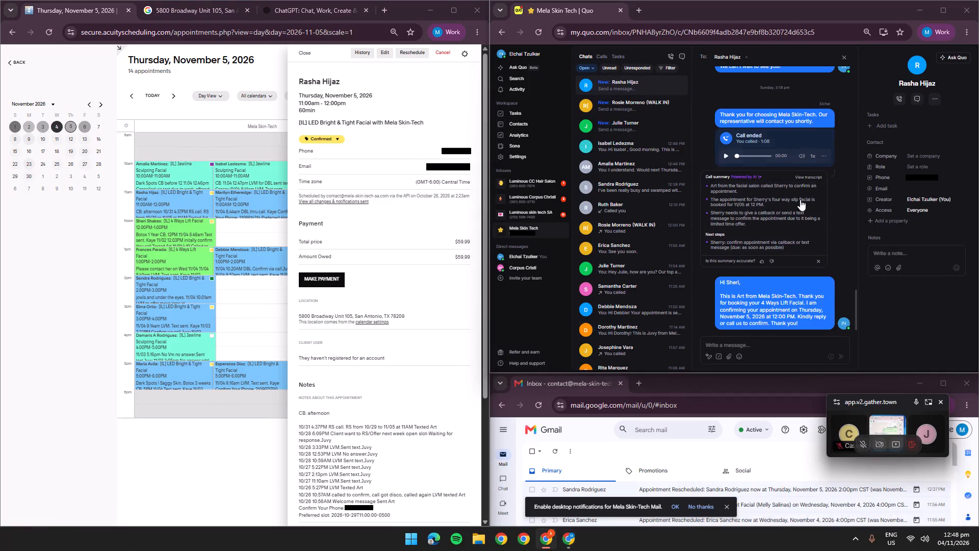
Call Rasha from her Quo conversation.
drag(828, 311, 836, 296)
click(897, 103)
click(890, 301)
Set the time in the FACE "Good morning" template of the Keep note to 11:00am.
key(alt+Tab)
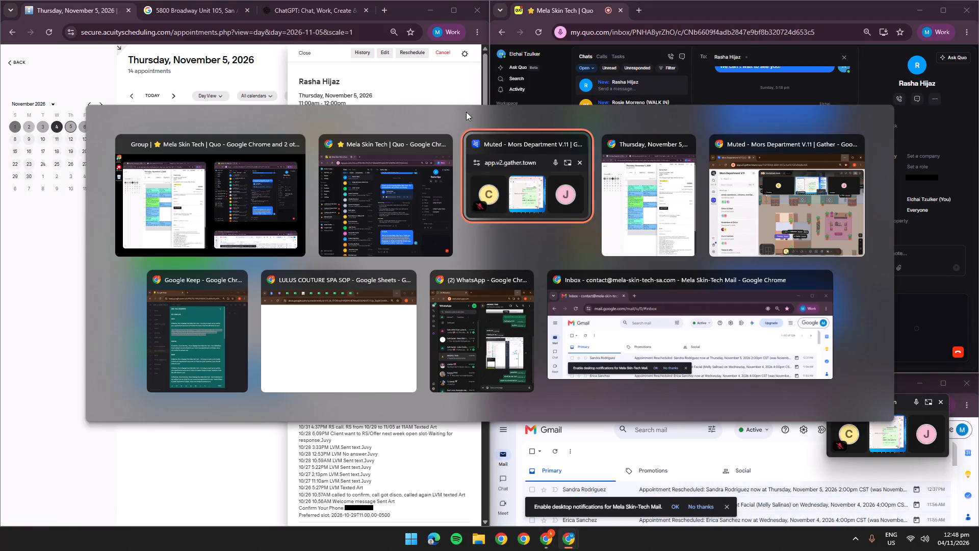
alt+click(204, 347)
click(214, 236)
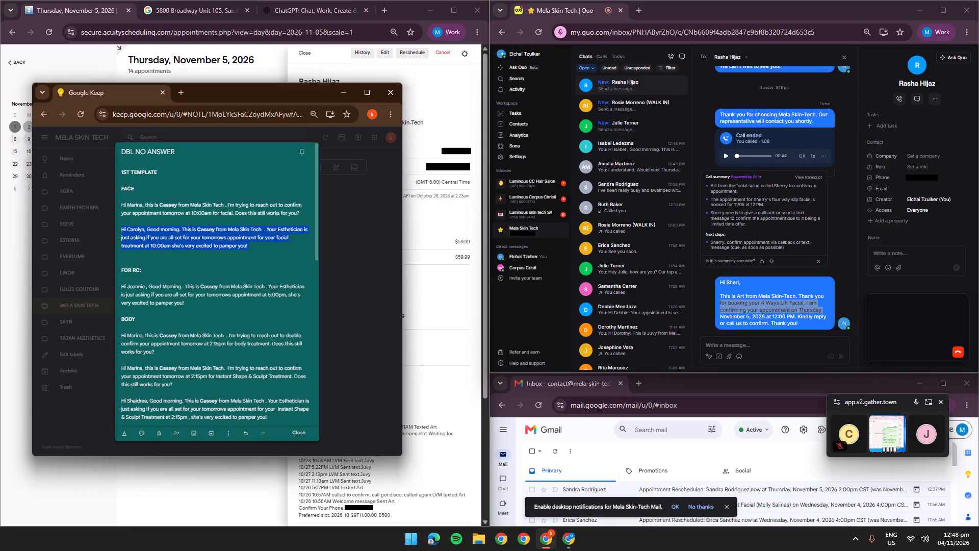
click(157, 243)
click(155, 245)
key(BackSpace)
key(1)
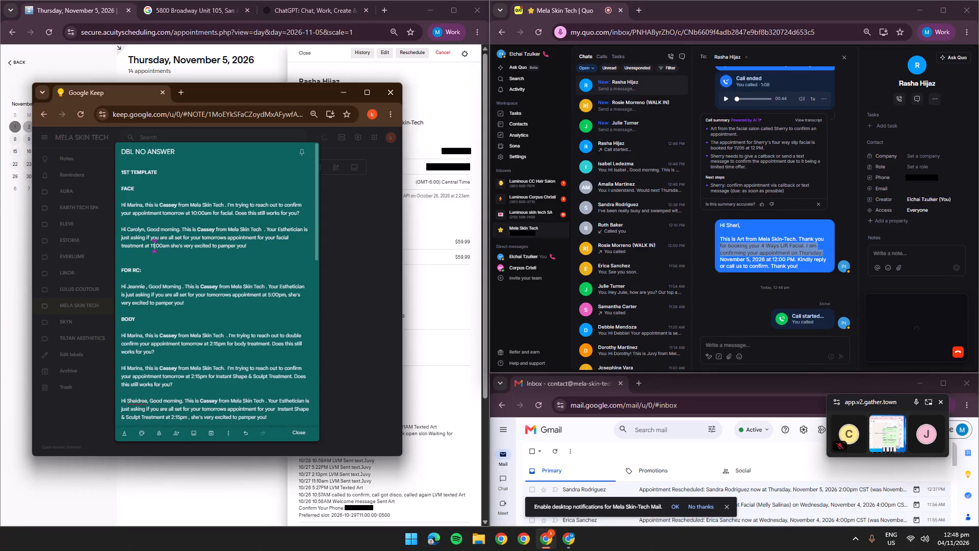
Copy the 11:00am facial template into Rasha's Quo message draft and change its greeting to "Good Afternoon".
drag(250, 253, 104, 226)
key(ctrl+c)
key(ctrl+c)
ctrl+click(764, 359)
key(ctrl+v)
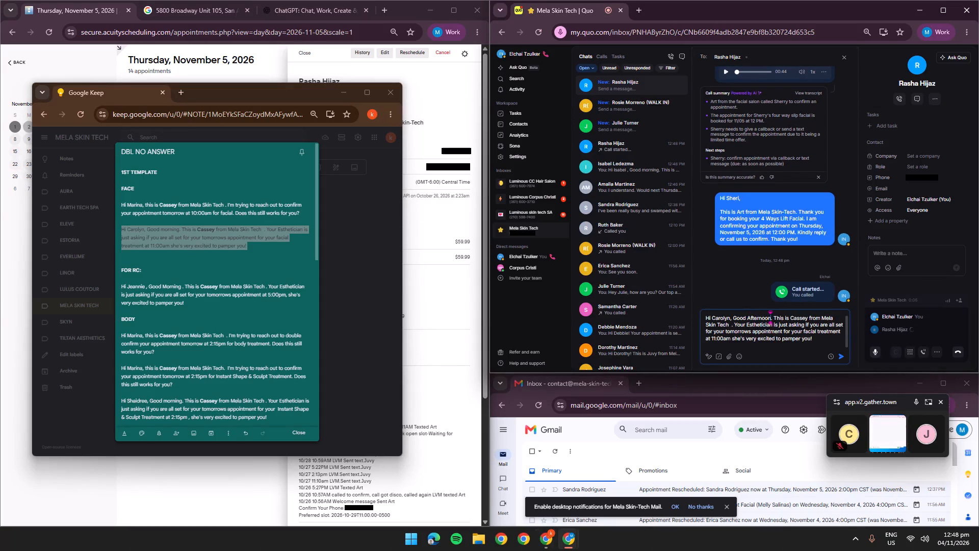
Replace the greeting name in the message draft with Rasha.
click(915, 81)
double_click(907, 87)
key(ctrl+c)
click(792, 298)
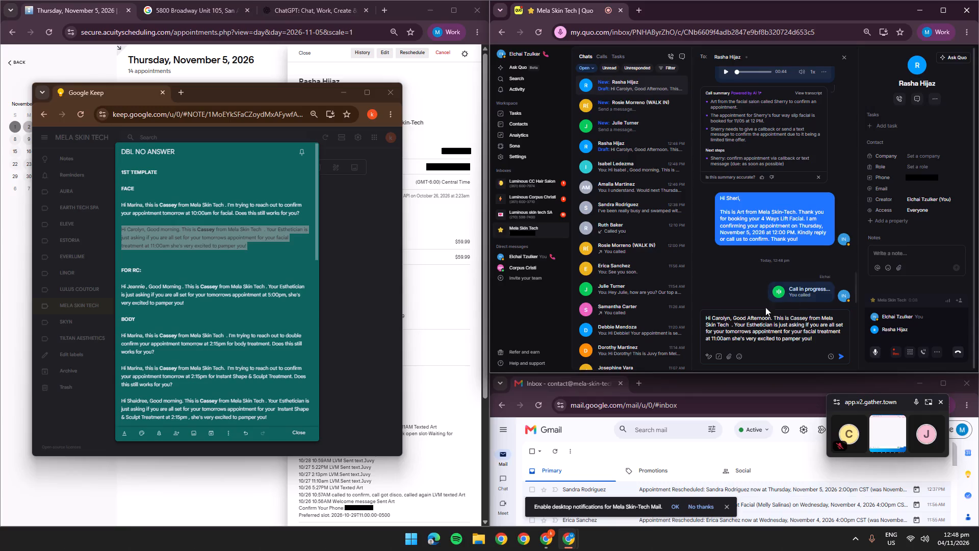
double_click(722, 320)
key(ctrl+v)
click(721, 328)
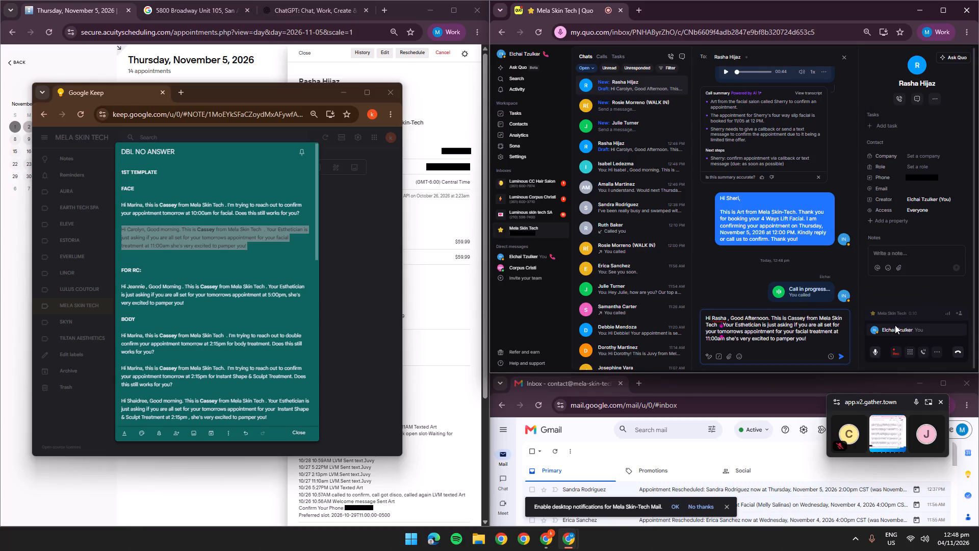
Tidy the text of Rasha's facial reminder draft in Quo.
key(Up)
key(Left)
key(BackSpace)
click(811, 315)
click(789, 342)
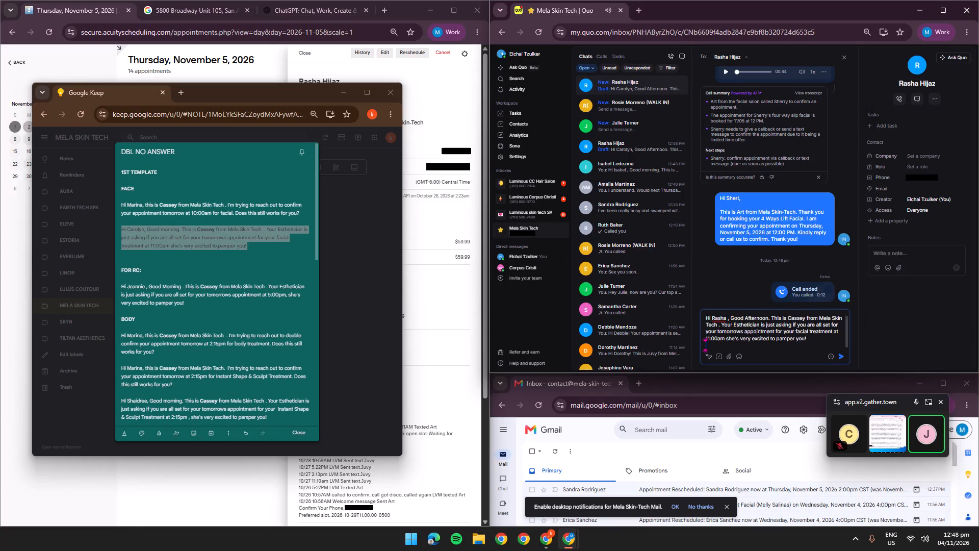
Call Rasha a second time from her Quo contact details.
click(901, 96)
click(900, 274)
Send Rasha the "Good Afternoon" reminder text for her 11:00am facial treatment.
click(772, 350)
click(788, 330)
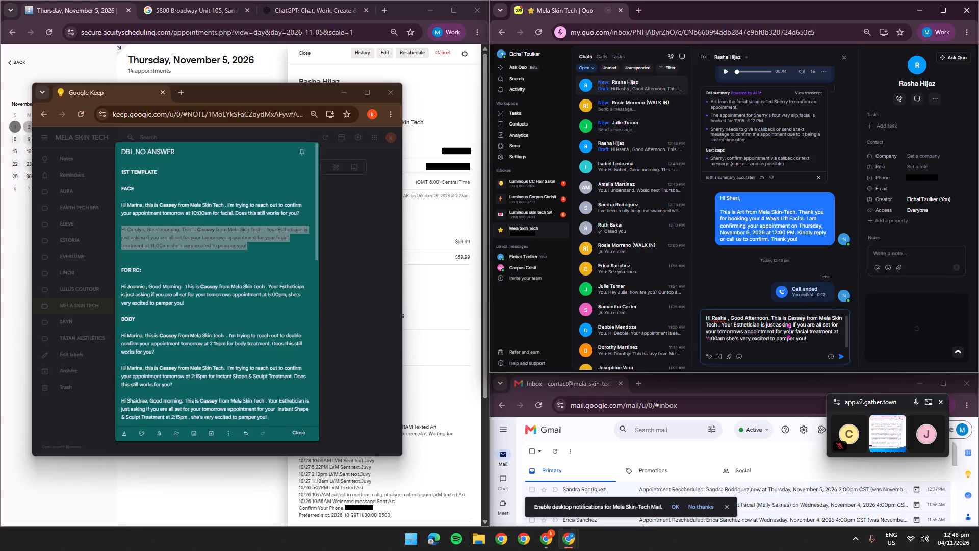
key(Return)
Add "11:04 12:48pm LVM for DBL sent text Cassey" below the CB line in Rasha's Acuity appointment notes and save.
click(380, 494)
key(Down)
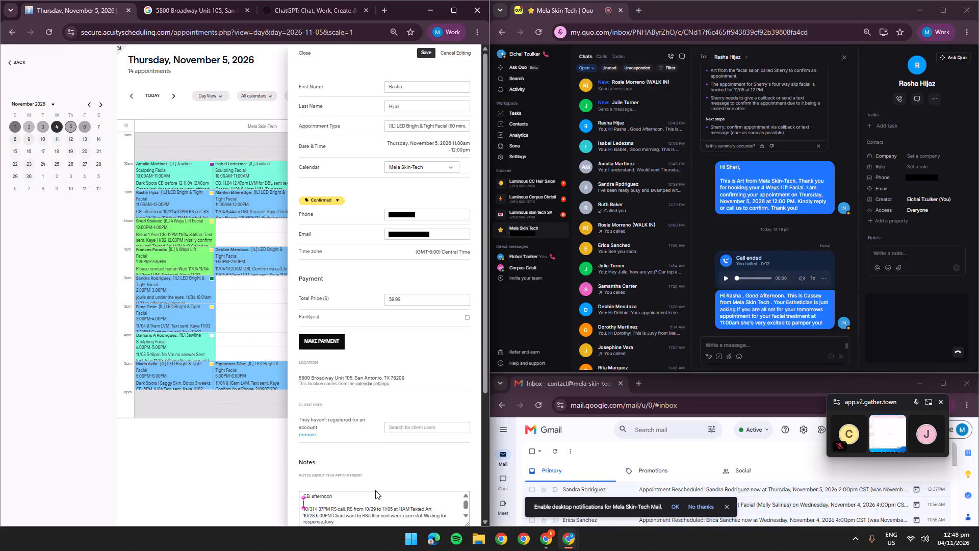
key(Return)
key(Up)
key(Down)
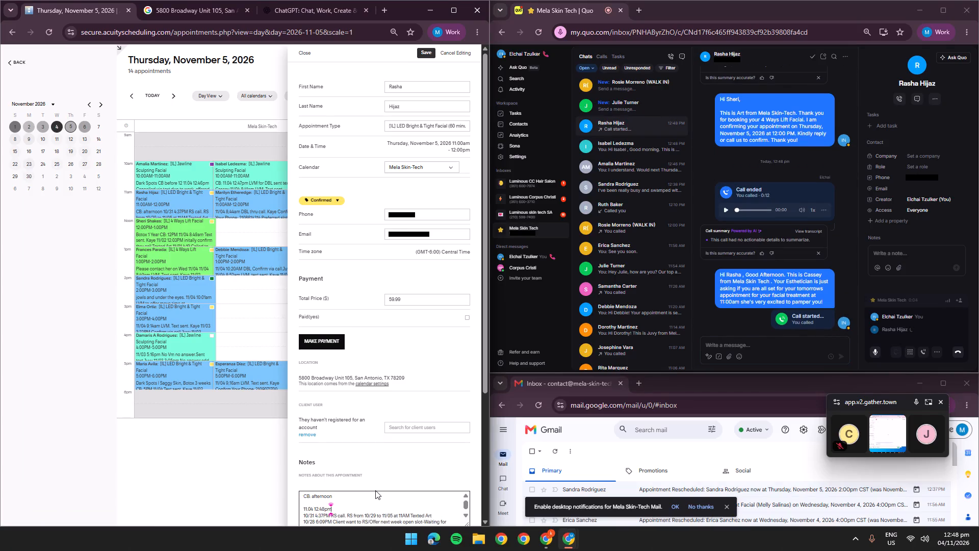
key(BackSpace)
key(BackSpace)
key(BackSpace)
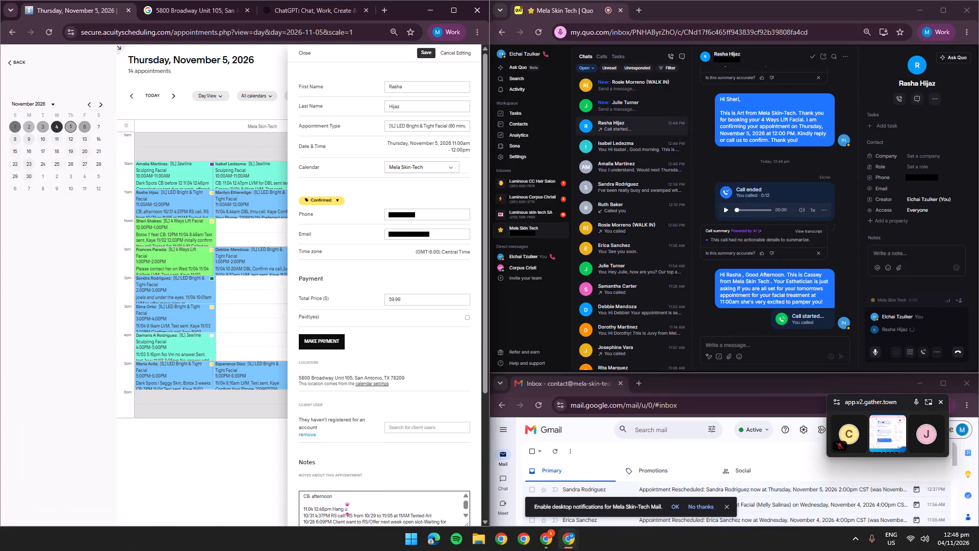
key(BackSpace)
key(BackSpace)
key(BackSpace)
key(BackSpace)
key(BackSpace)
key(BackSpace)
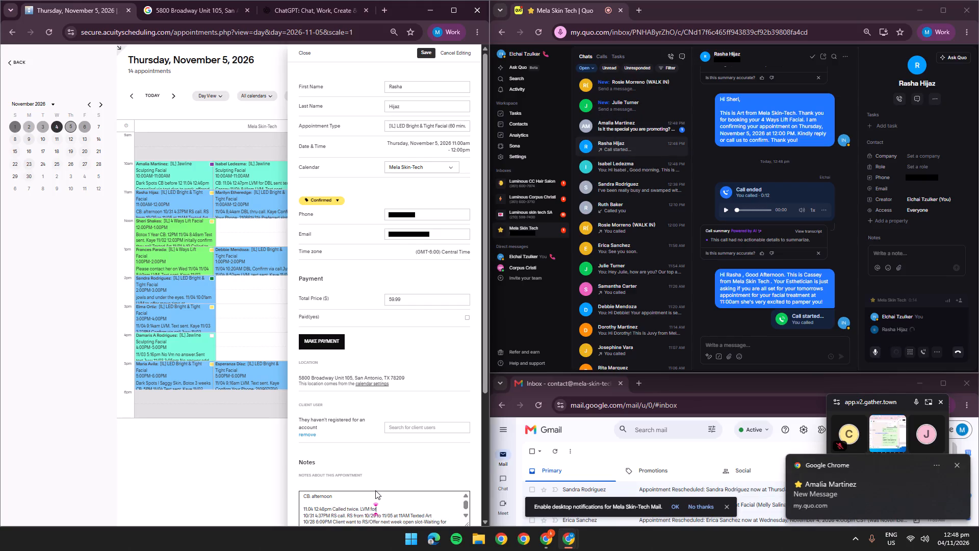
key(BackSpace)
key(BackSpace)
key(BackSpace)
key(BackSpace)
key(BackSpace)
key(BackSpace)
key(BackSpace)
key(BackSpace)
key(BackSpace)
key(BackSpace)
key(BackSpace)
key(BackSpace)
key(BackSpace)
key(BackSpace)
key(BackSpace)
key(BackSpace)
key(BackSpace)
key(BackSpace)
key(BackSpace)
key(BackSpace)
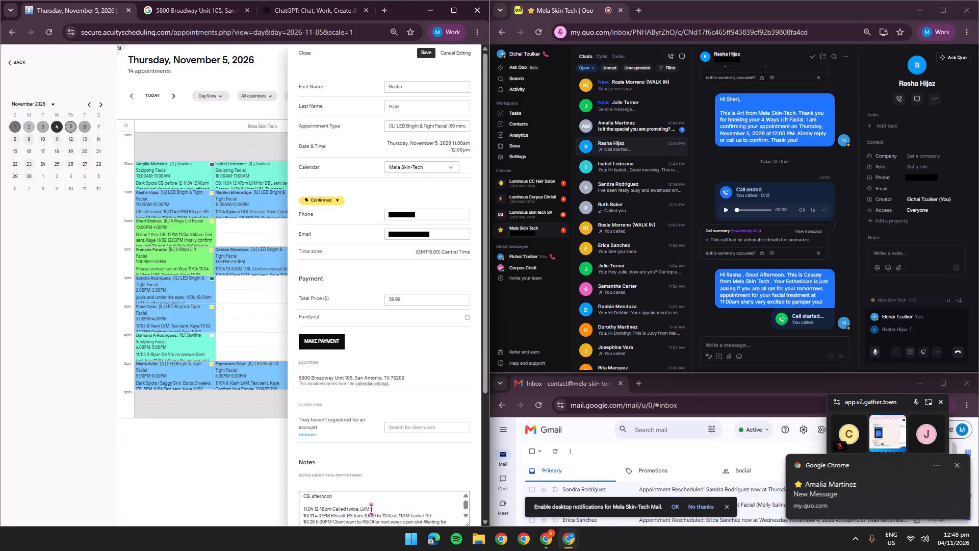
key(BackSpace)
key(BackSpace)
key(BackSpace)
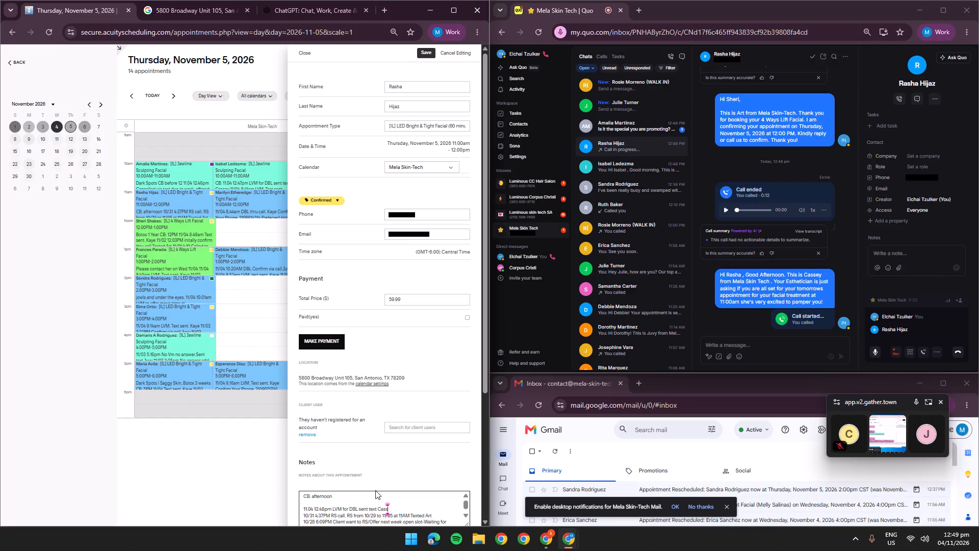
click(434, 52)
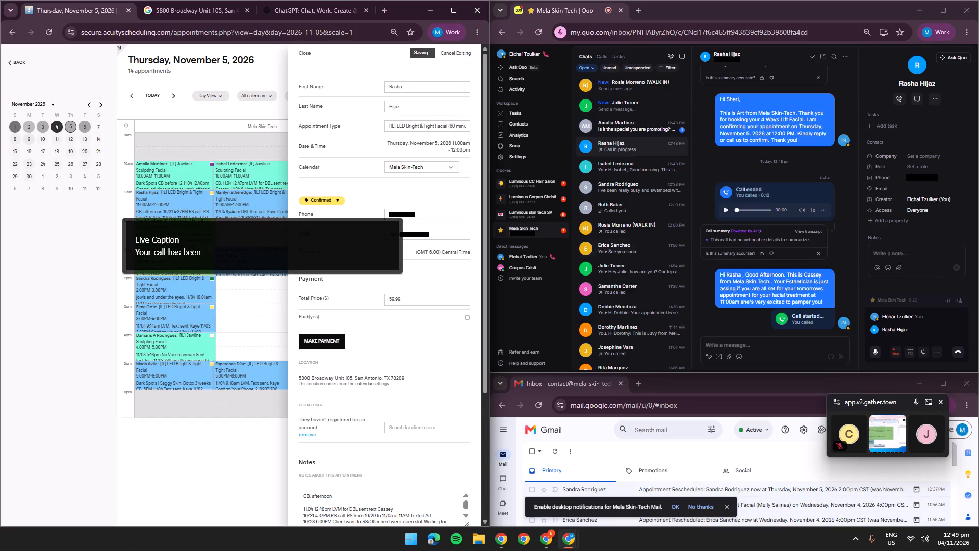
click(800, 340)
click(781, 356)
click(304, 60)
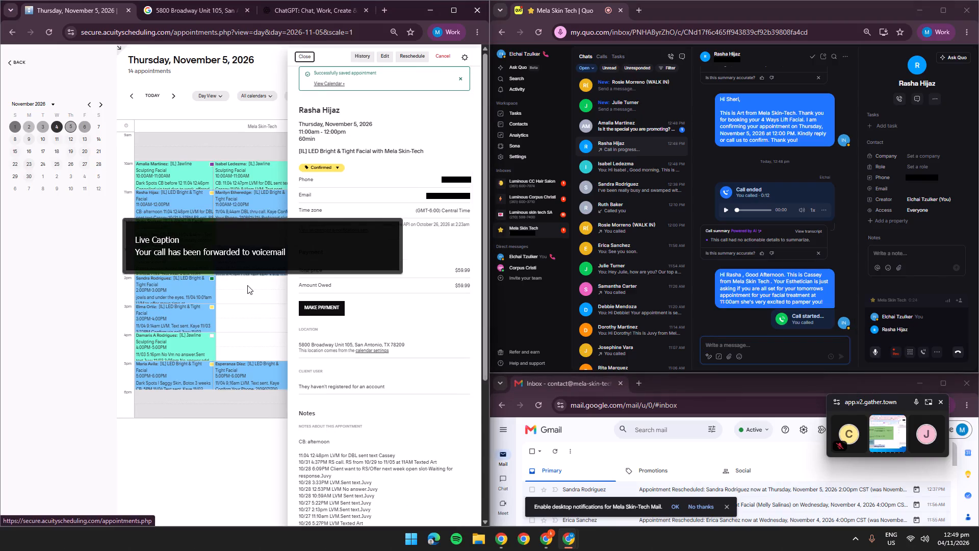
Copy the phone number from Sheri's 12:00pm Acuity appointment and start a new Quo conversation with that contact.
drag(254, 236, 553, 285)
click(176, 198)
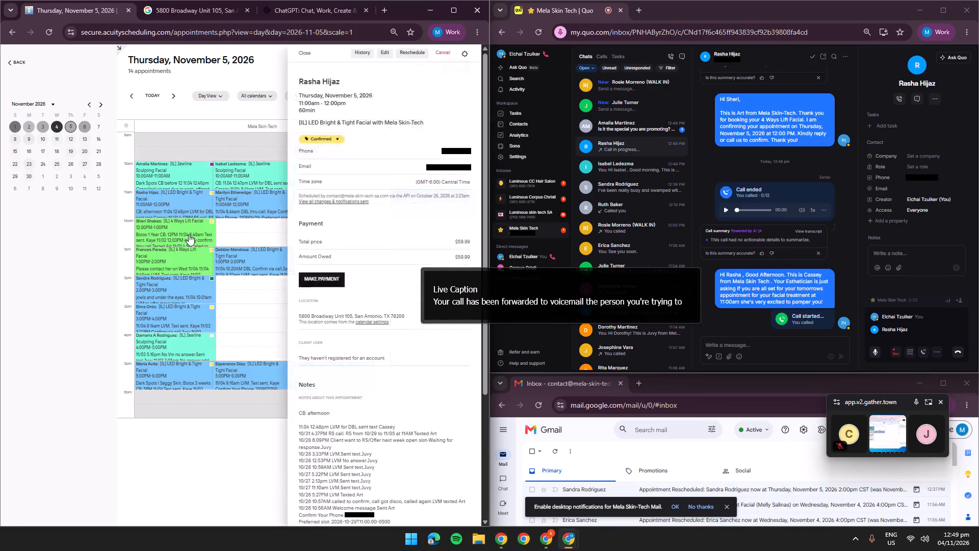
click(189, 234)
drag(476, 154, 406, 153)
key(ctrl+c)
key(ctrl+c)
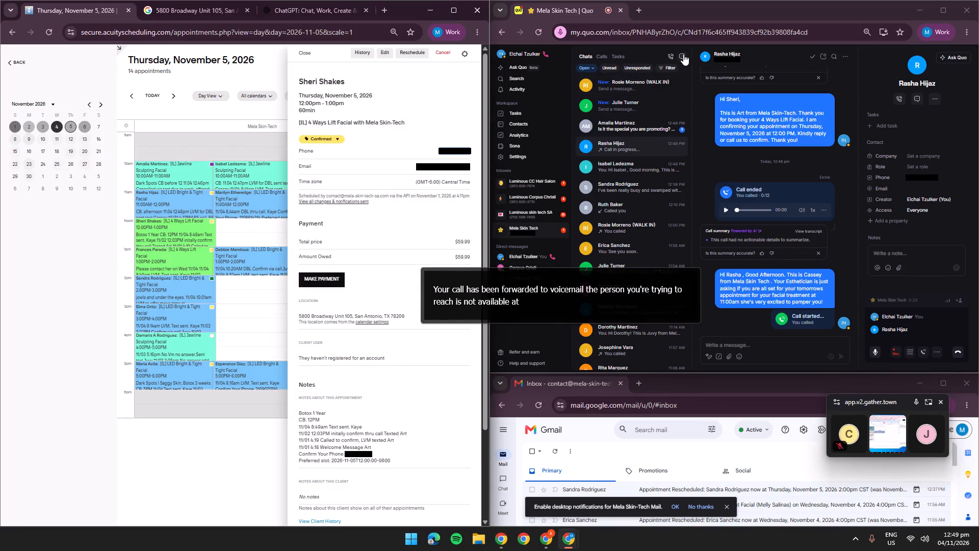
click(679, 55)
key(ctrl+v)
click(806, 160)
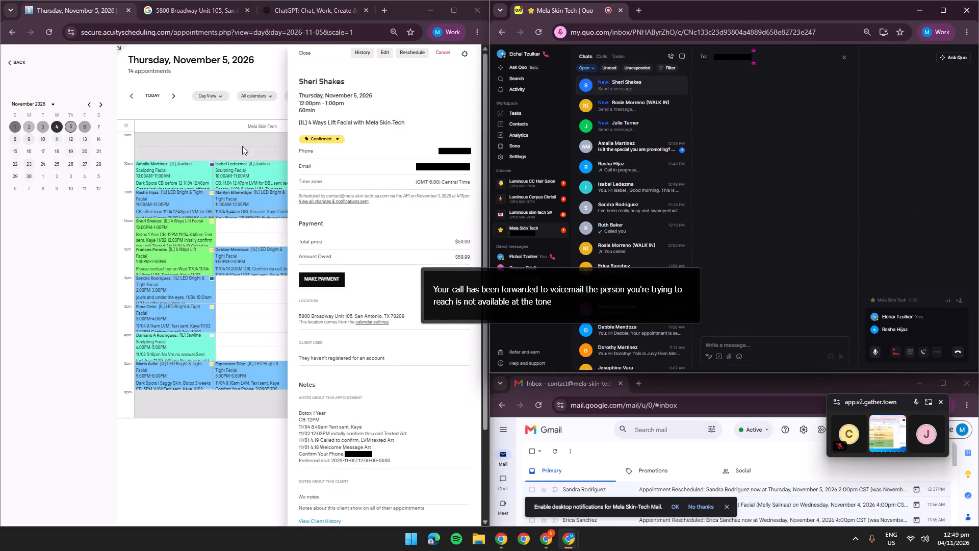
With Rasha's 11:00am appointment open for reference and the live captions moved aside, leave her a voicemail and end the call.
click(189, 194)
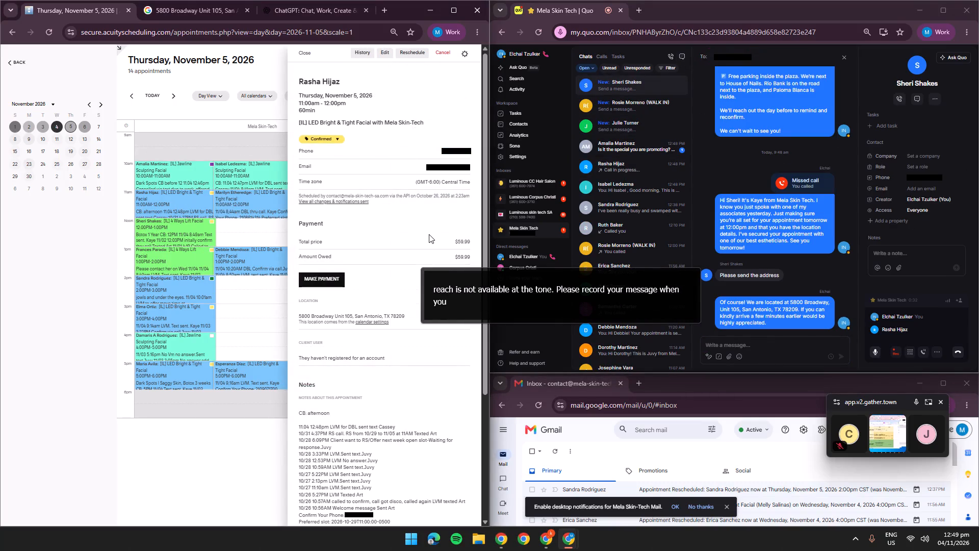
drag(596, 284, 431, 300)
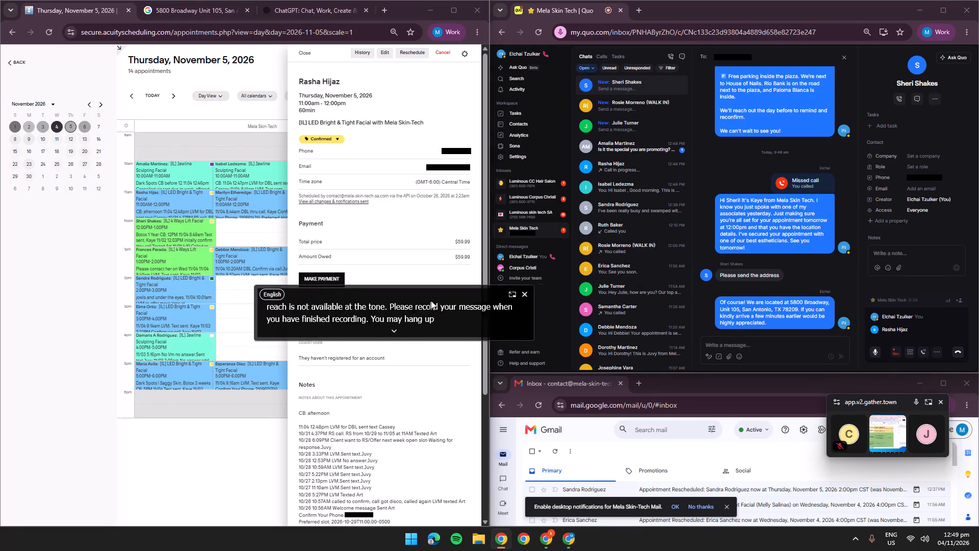
drag(431, 300, 440, 300)
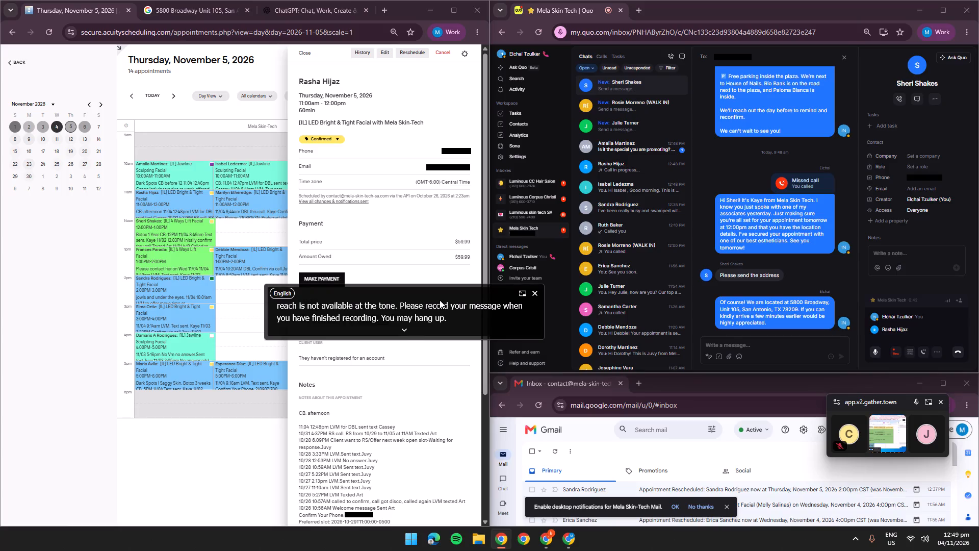
drag(440, 300, 487, 192)
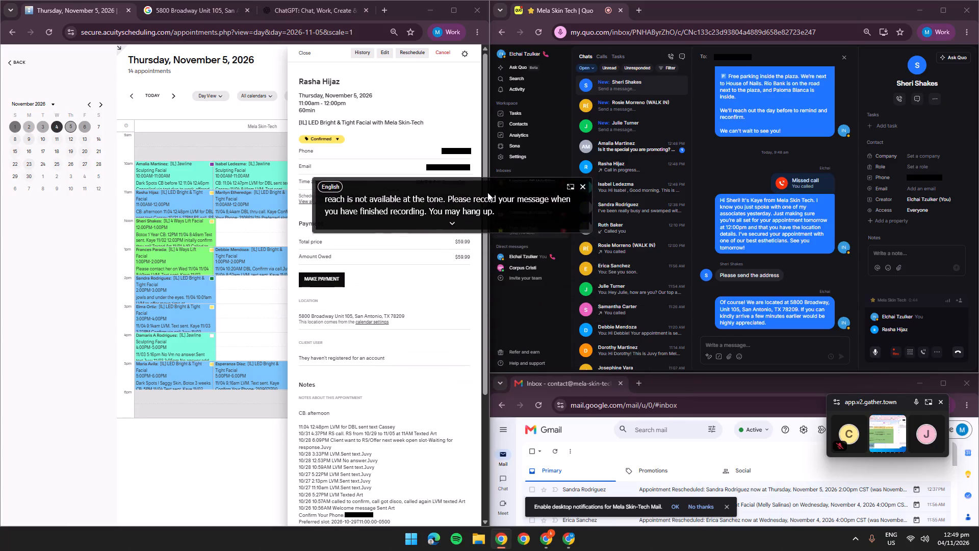
drag(487, 192, 566, 342)
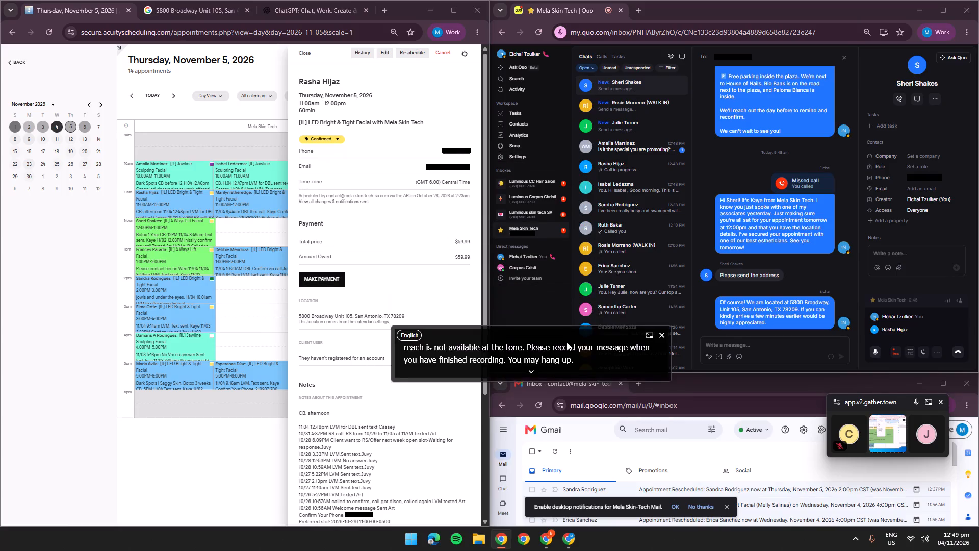
drag(566, 342, 504, 292)
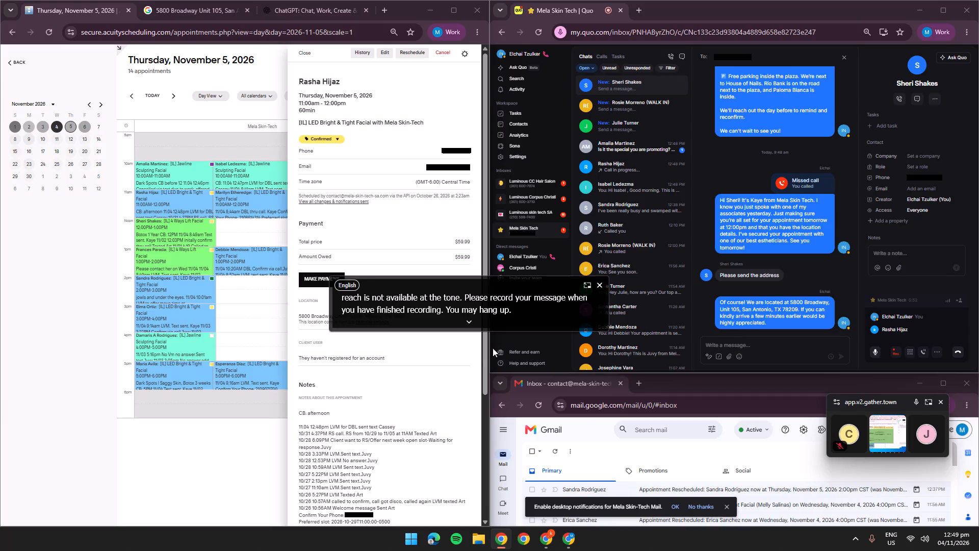
click(958, 352)
click(748, 320)
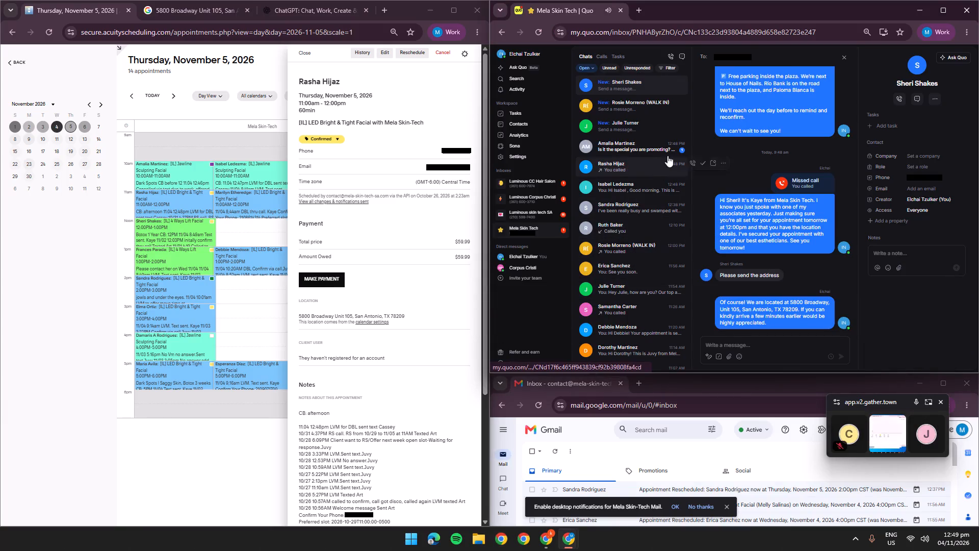
Reply to Amalia's promotion question in Quo with "Yes, the special for Jawline Sculpting Facial for only $59.99".
click(669, 151)
scroll(787, 299, down, 2)
click(782, 346)
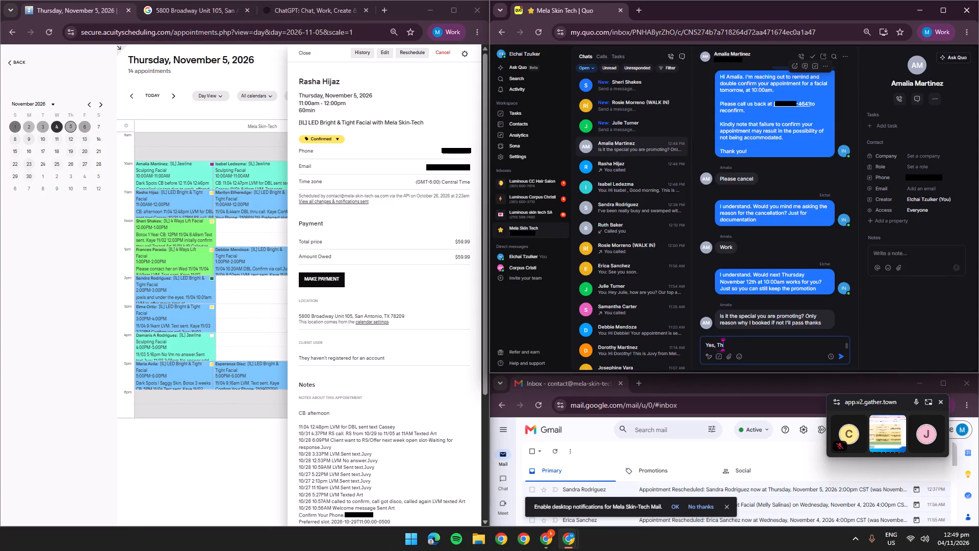
key(BackSpace)
key(BackSpace)
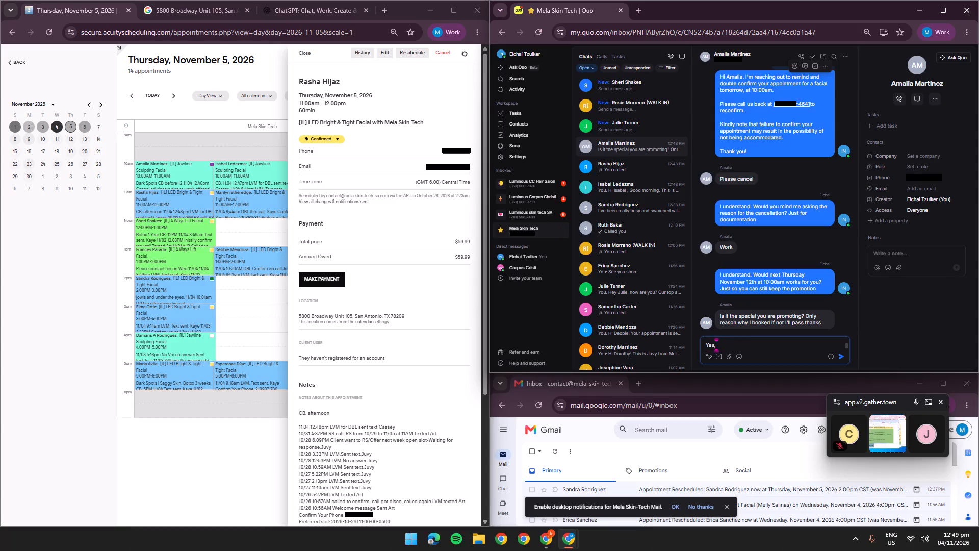
text(the speacial)
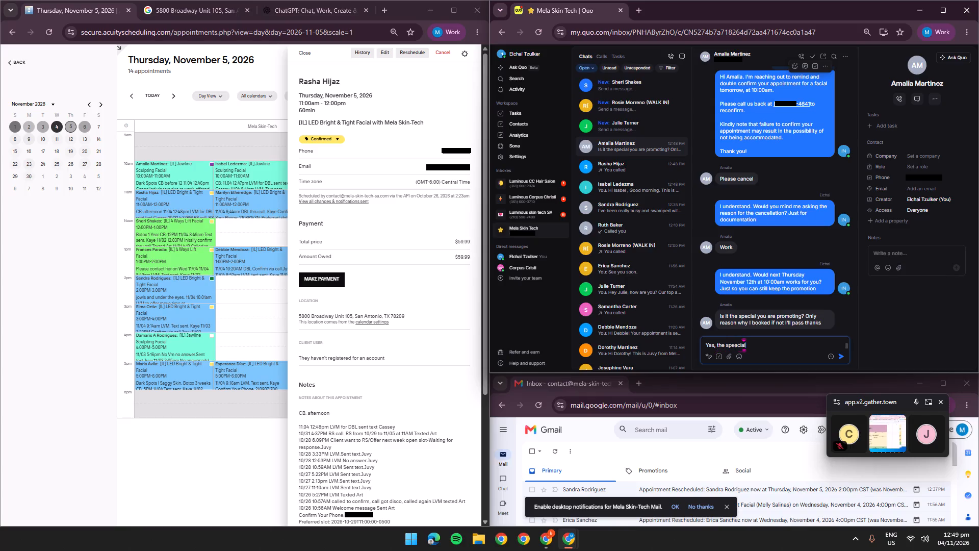
key(space)
key(BackSpace)
key(BackSpace)
key(BackSpace)
key(BackSpace)
key(BackSpace)
key(BackSpace)
key(BackSpace)
text(ecial for)
key(space)
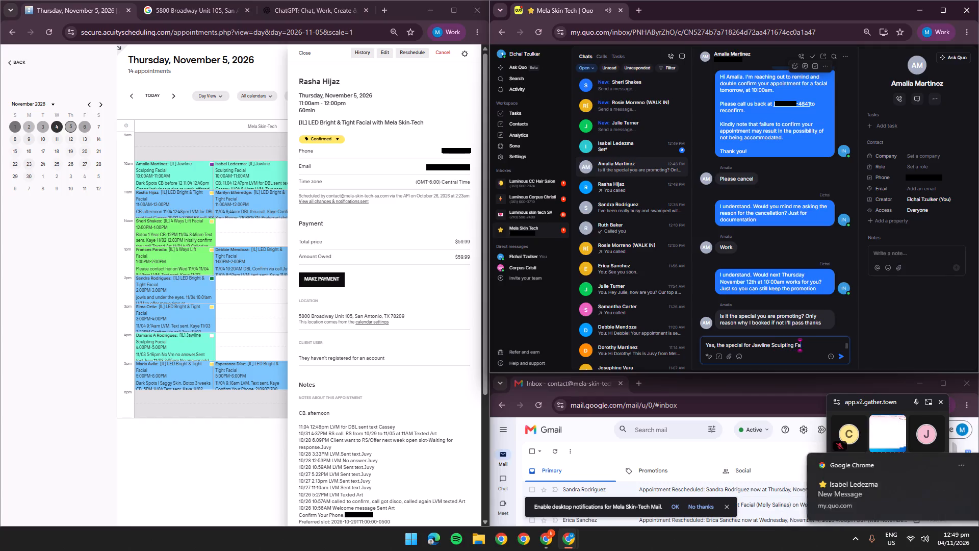
key(t)
key(BackSpace)
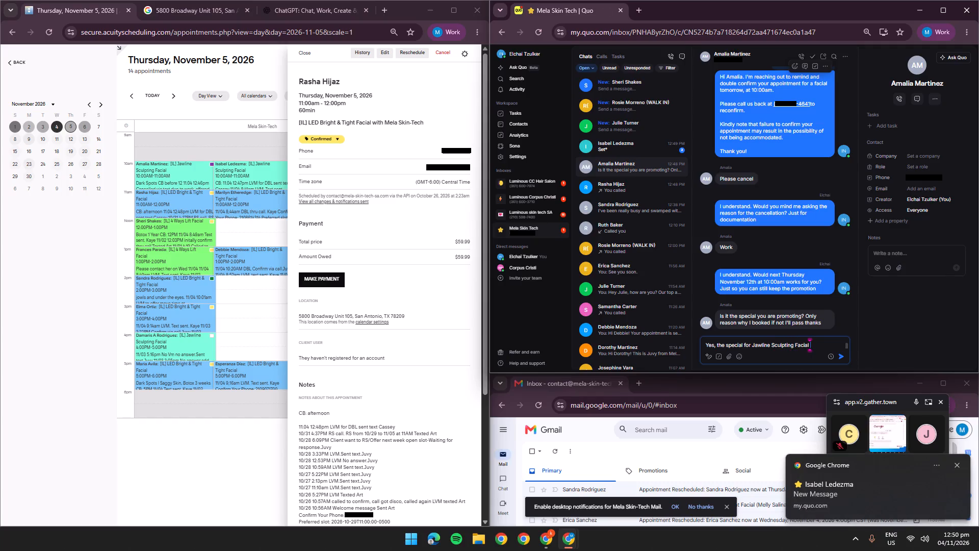
text(for only)
key(space)
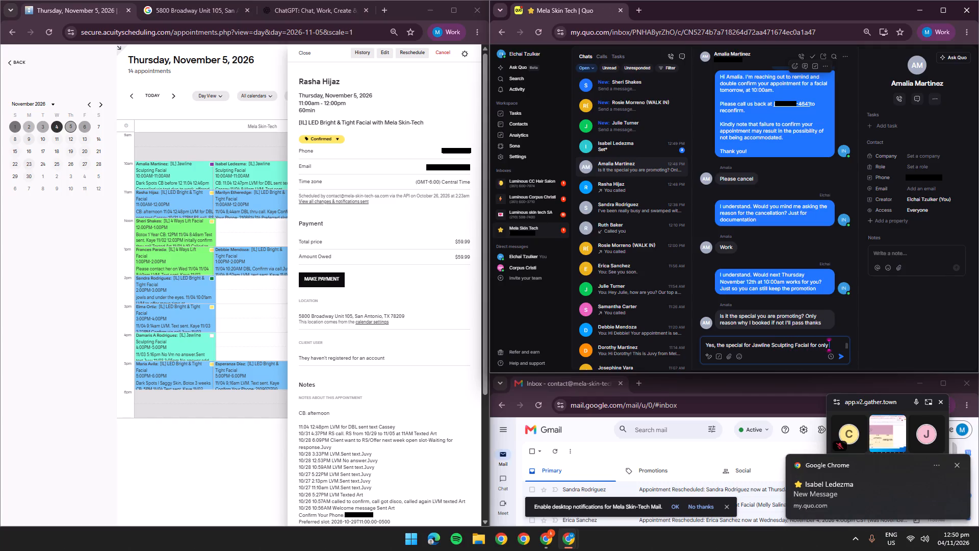
text($59.99)
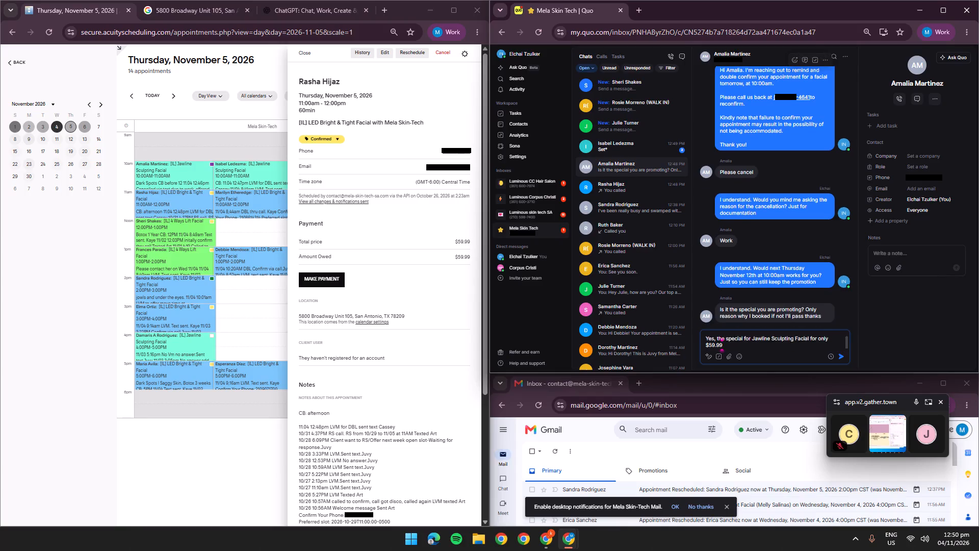
key(Return)
Reply to Isabel's new message in Quo with "Great! Do you already have our address?".
click(663, 169)
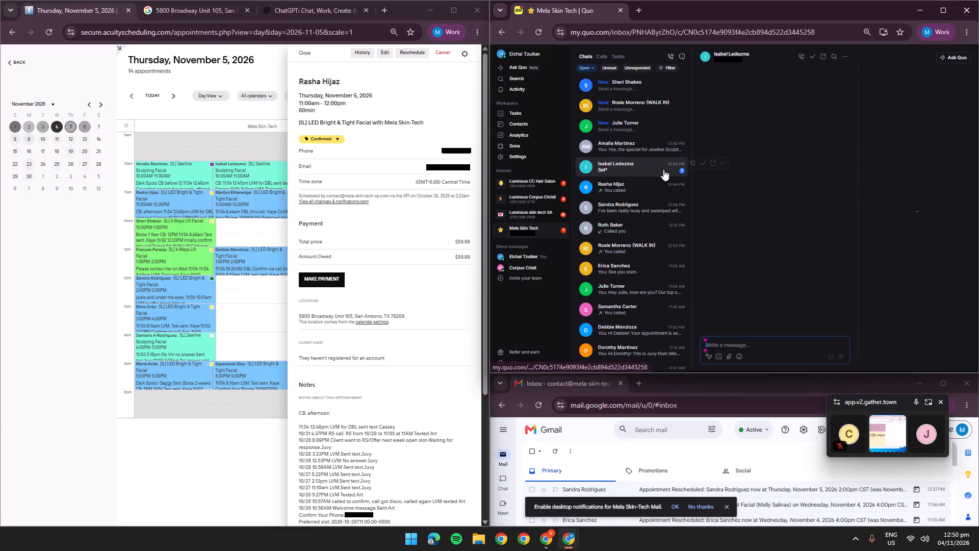
click(786, 346)
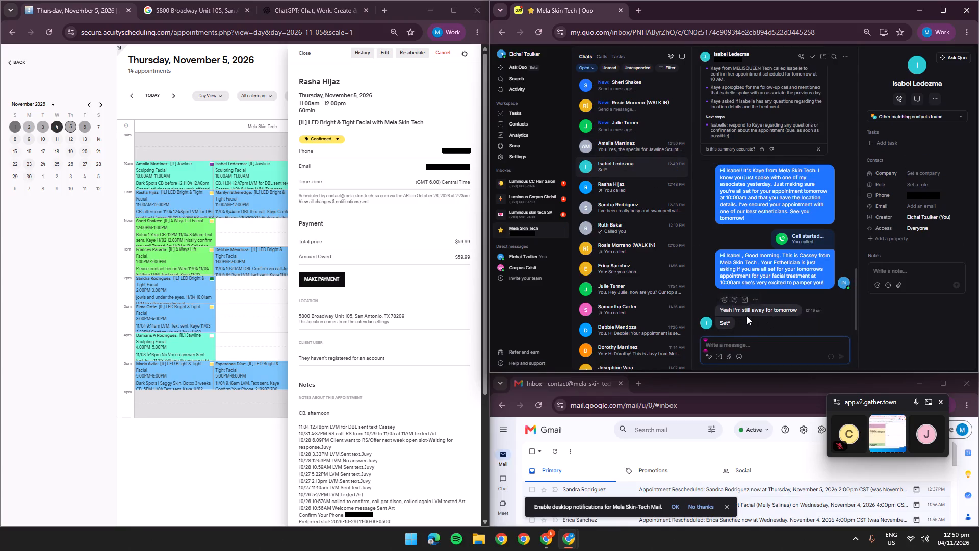
click(784, 342)
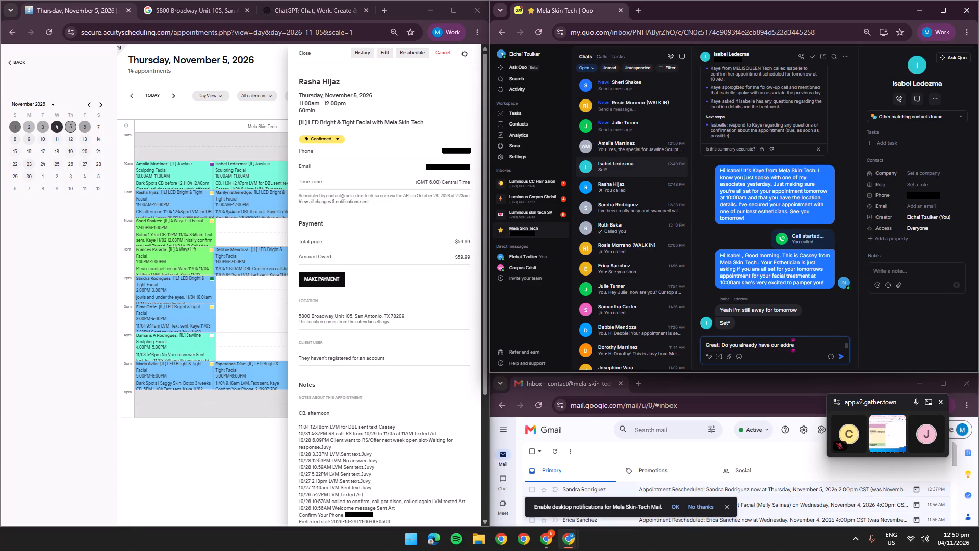
key(Return)
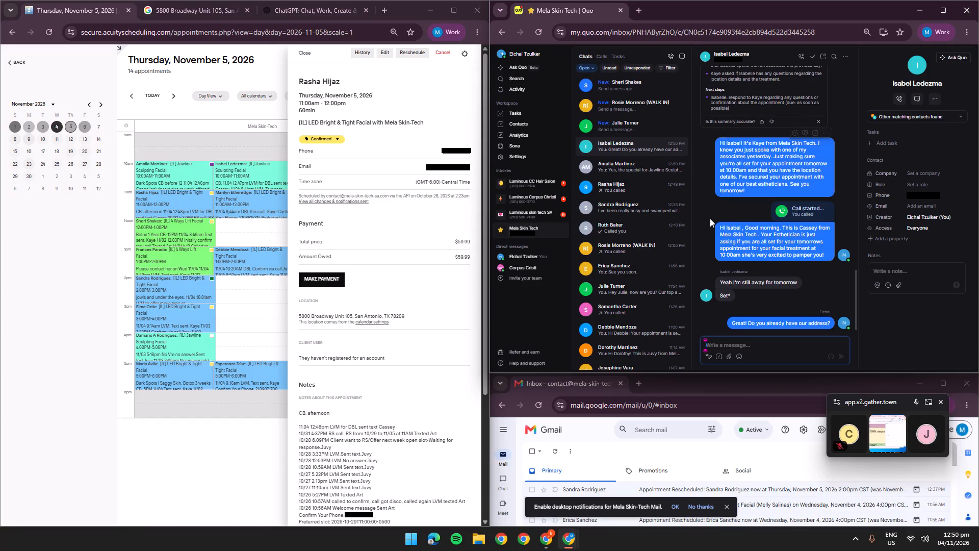
Review the earlier messages in Isabel's conversation for the appointment and address details already sent.
scroll(710, 219, down, 1)
scroll(757, 278, up, 3)
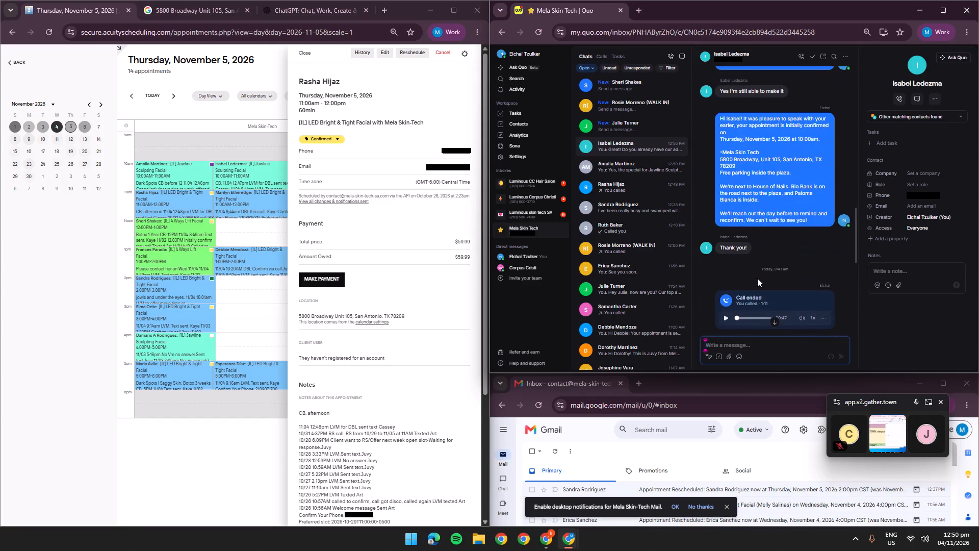
scroll(757, 278, up, 3)
scroll(757, 278, down, 15)
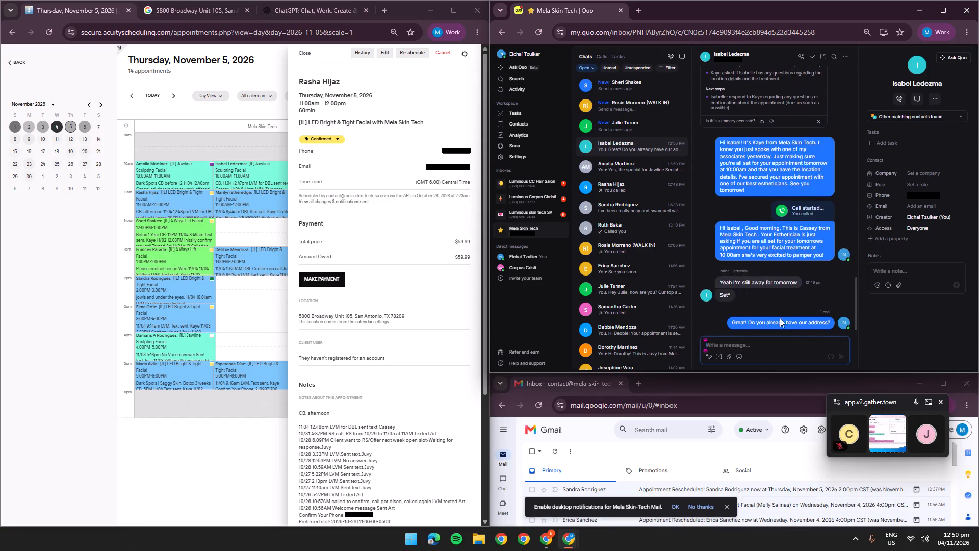
click(797, 338)
click(822, 321)
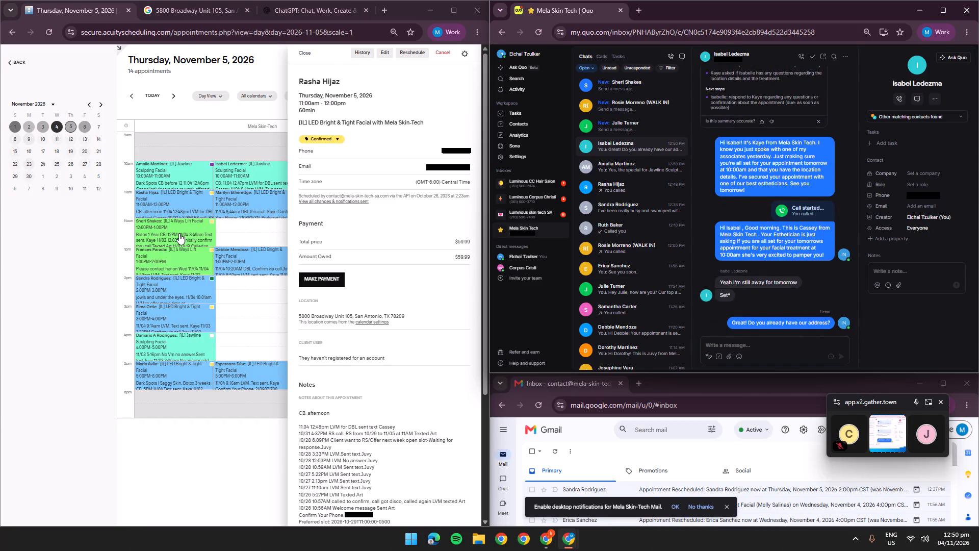
In Acuity, insert a blank line directly under "CB" in the notes of Isabel's November 5, 10:00am appointment.
click(231, 172)
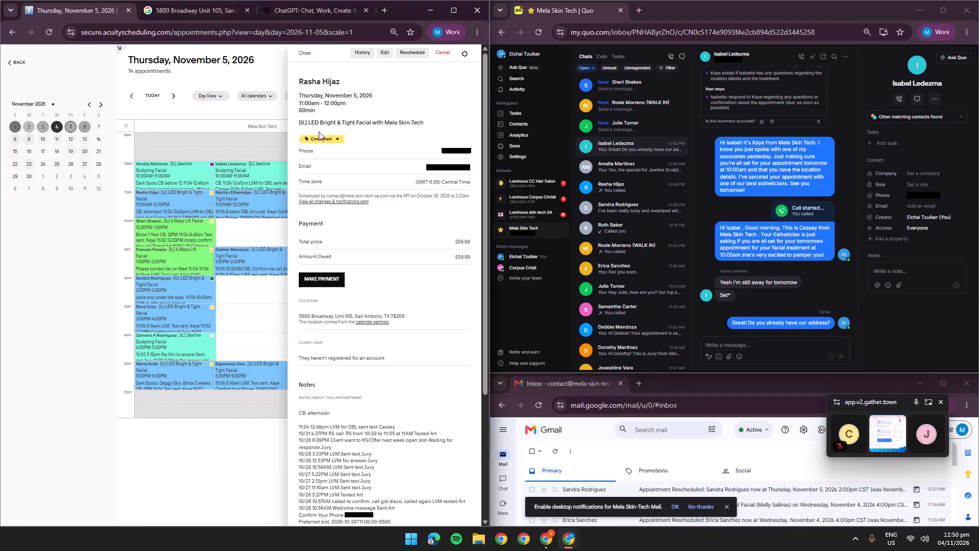
scroll(398, 341, down, 3)
click(389, 375)
key(Down)
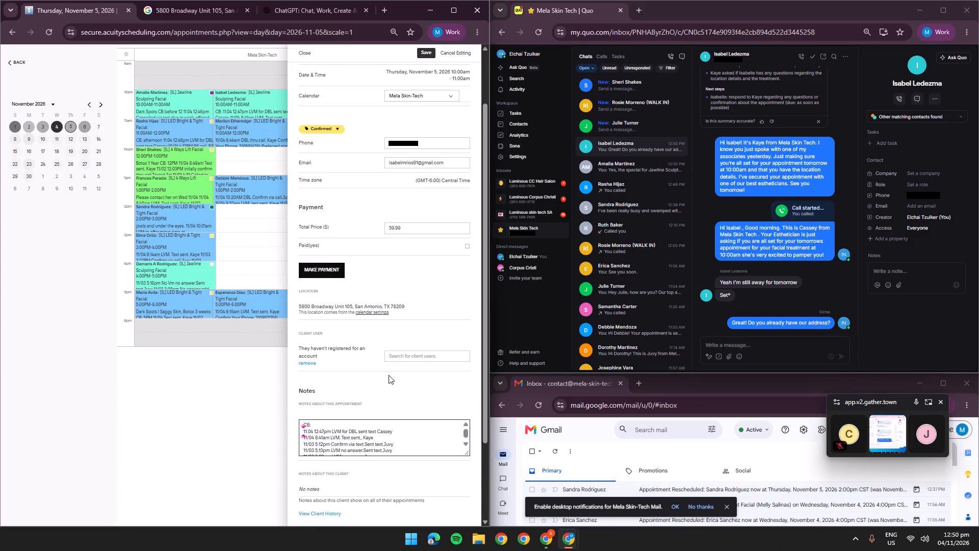
key(Return)
key(Up)
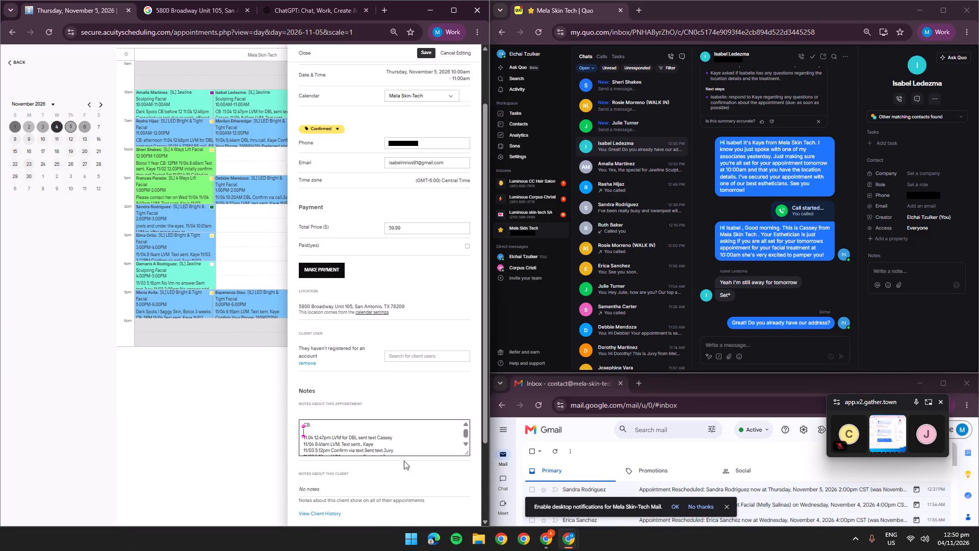
Review Isabel's conversation in Quo for the address message and her latest reply.
scroll(404, 460, down, 1)
scroll(405, 309, down, 2)
scroll(802, 245, up, 4)
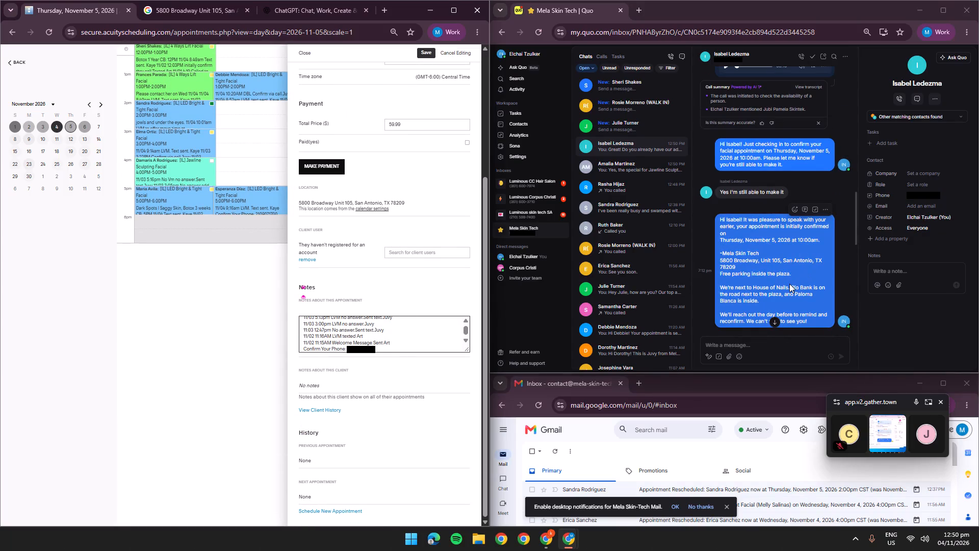
scroll(789, 284, down, 8)
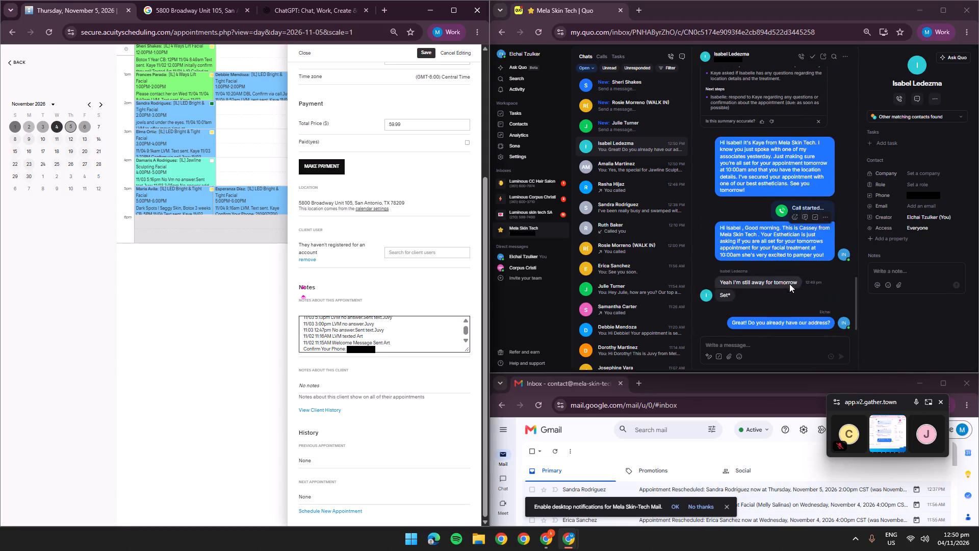
In Google Keep, find the "INITIAL NO ANSWER" note under the ELEVE label and copy its entire body text.
key(alt+Tab)
alt+click(656, 227)
click(339, 333)
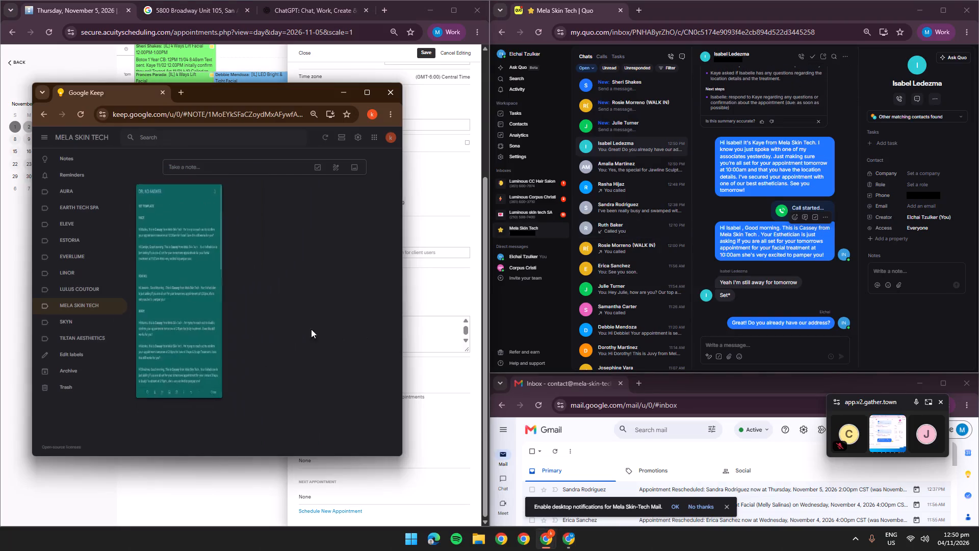
scroll(200, 359, up, 1)
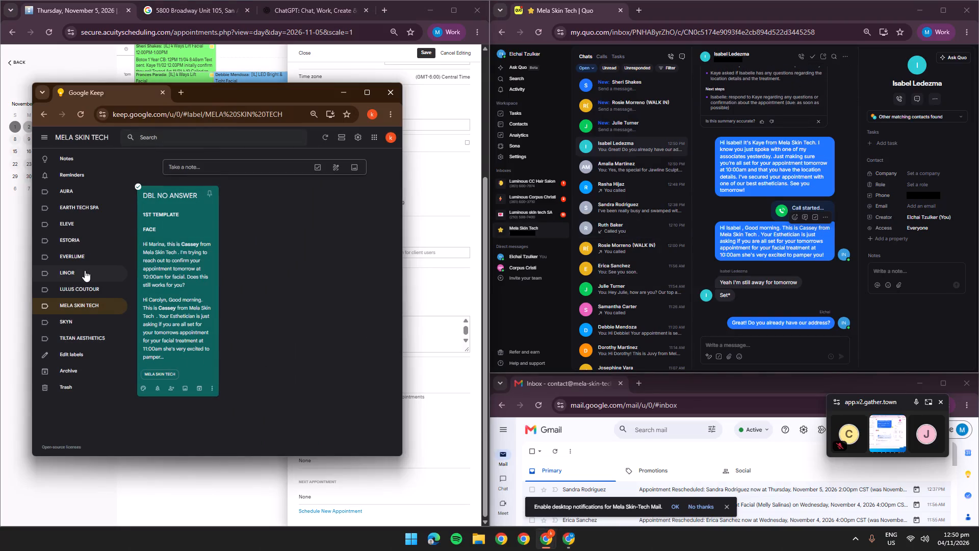
click(100, 221)
scroll(303, 274, down, 4)
scroll(239, 302, down, 4)
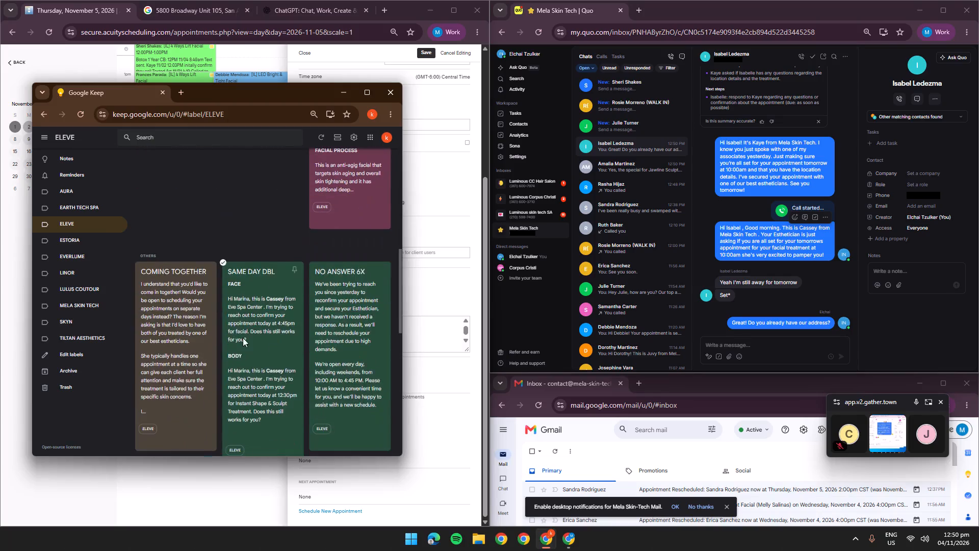
scroll(221, 335, down, 5)
scroll(206, 331, up, 2)
scroll(324, 374, down, 1)
click(352, 343)
key(ctrl+a)
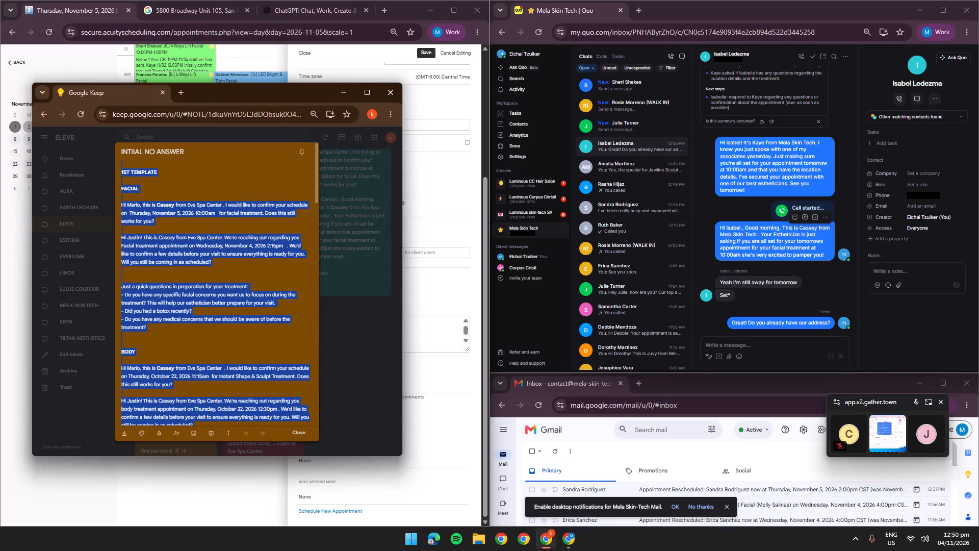
key(ctrl+c)
Create a new note under the MELA SKIN TECH label with the copied templates, titled "INITIAL NO ANSWER".
click(69, 299)
click(89, 309)
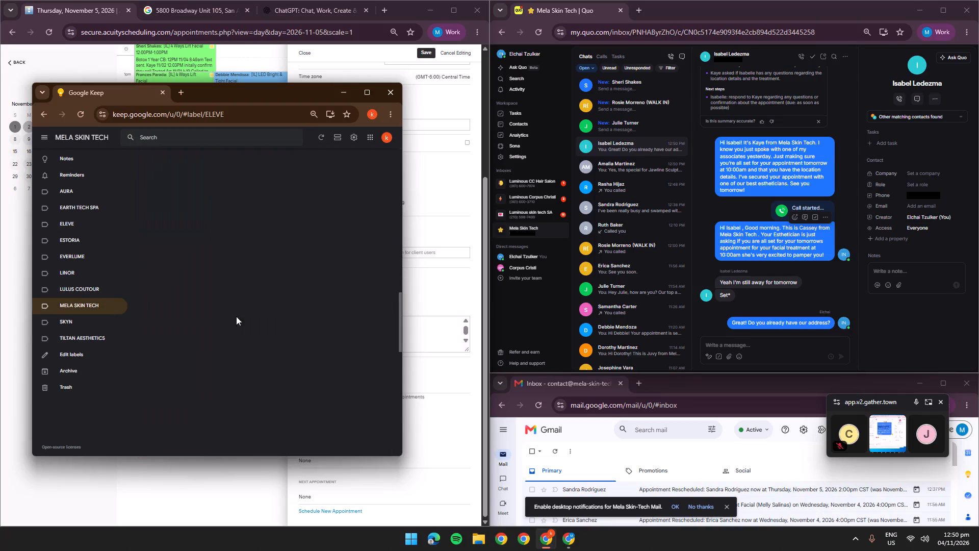
click(223, 167)
key(ctrl+v)
scroll(205, 175, up, 17)
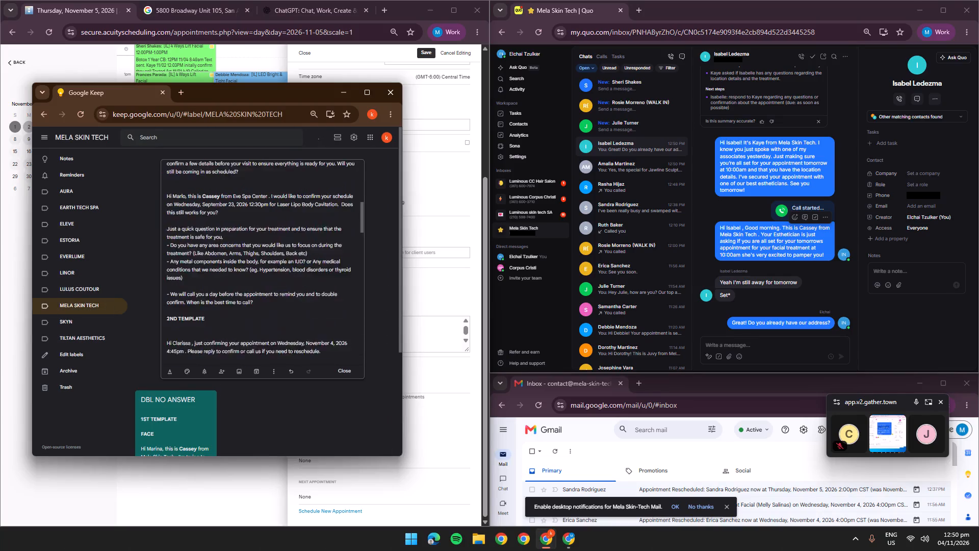
scroll(203, 179, up, 6)
click(214, 169)
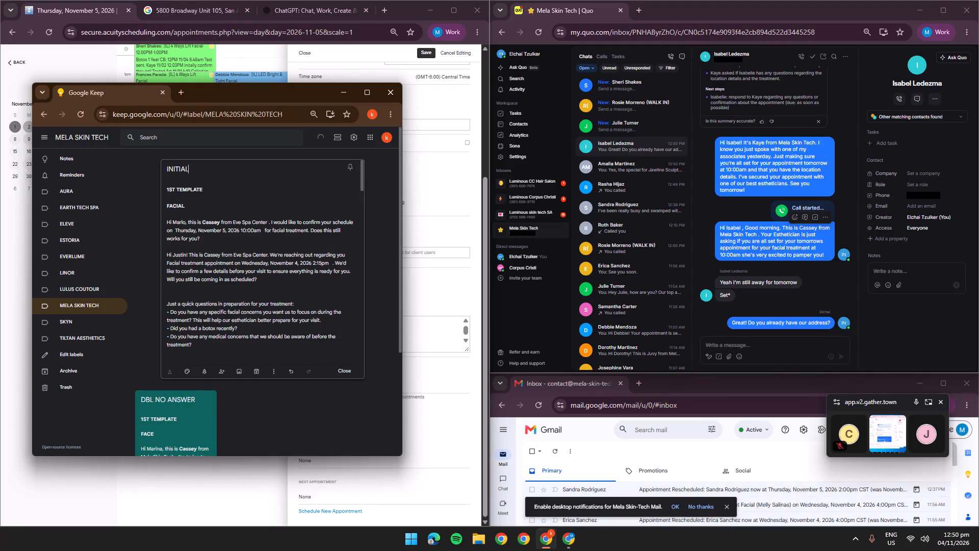
Give the new INITIAL NO ANSWER note a brownish-yellow background and close it.
click(193, 367)
click(185, 368)
click(192, 373)
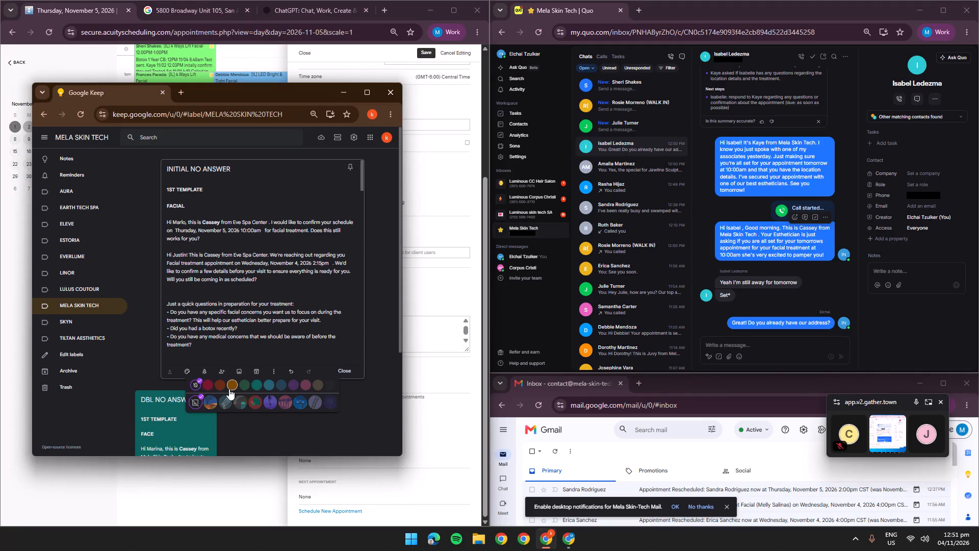
click(229, 389)
click(255, 437)
Reopen the new note and change the business name in the first facial message of the 1ST TEMPLATE to "Mela Skin Tech".
click(210, 262)
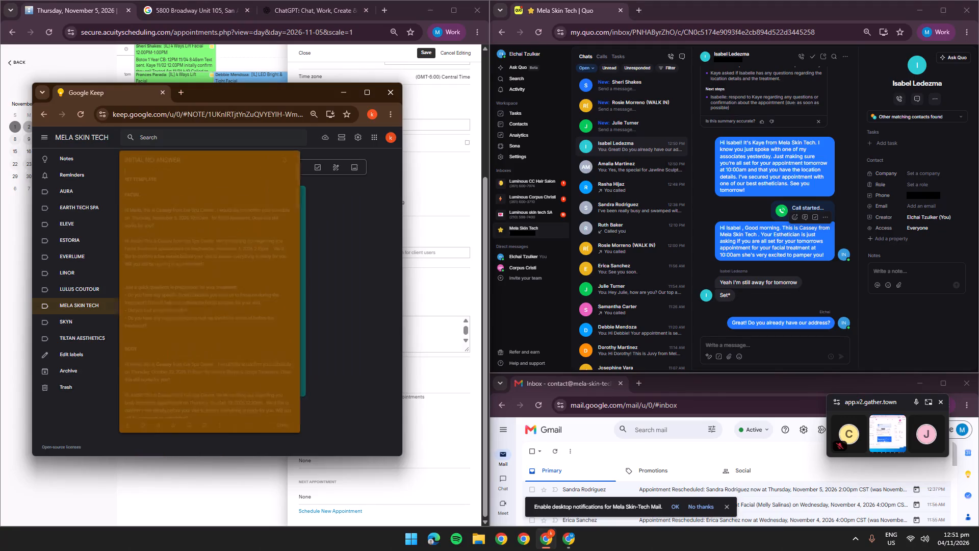
drag(142, 204, 144, 209)
click(171, 216)
drag(184, 207, 188, 207)
click(188, 207)
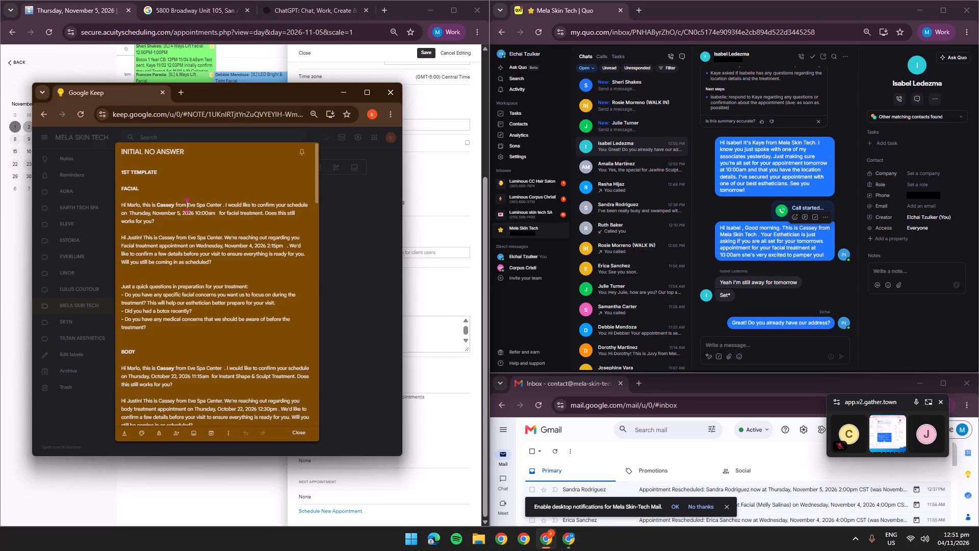
double_click(188, 206)
key(BackSpace)
key(BackSpace)
key(BackSpace)
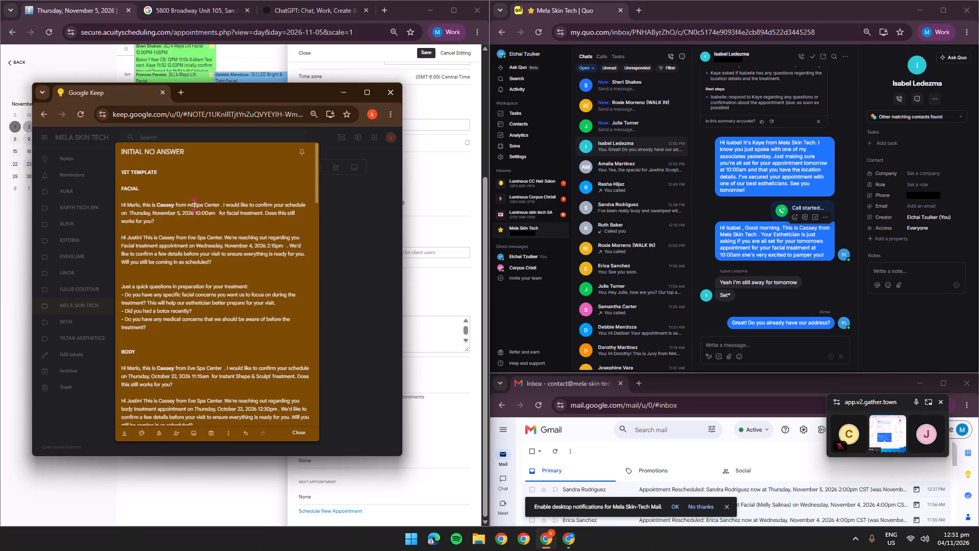
key(BackSpace)
key(BackSpace)
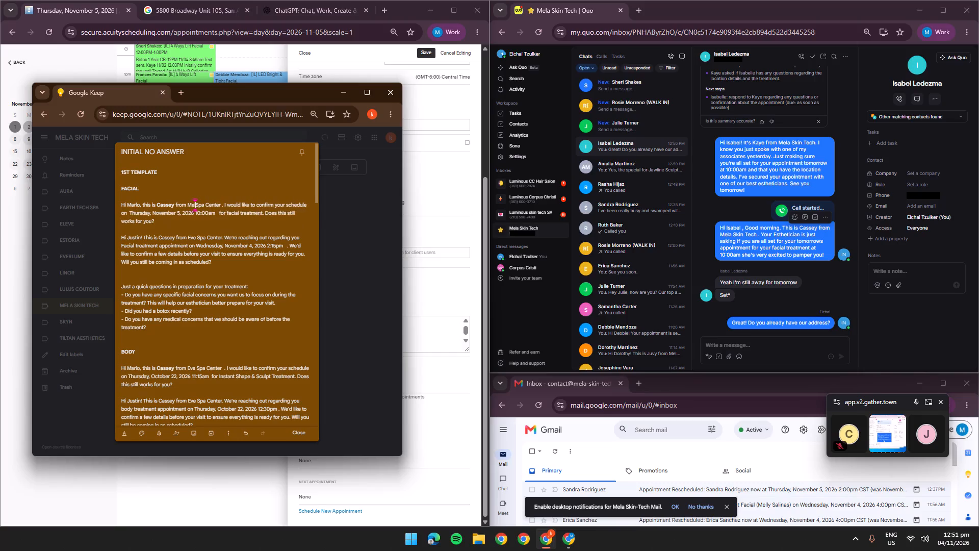
double_click(217, 207)
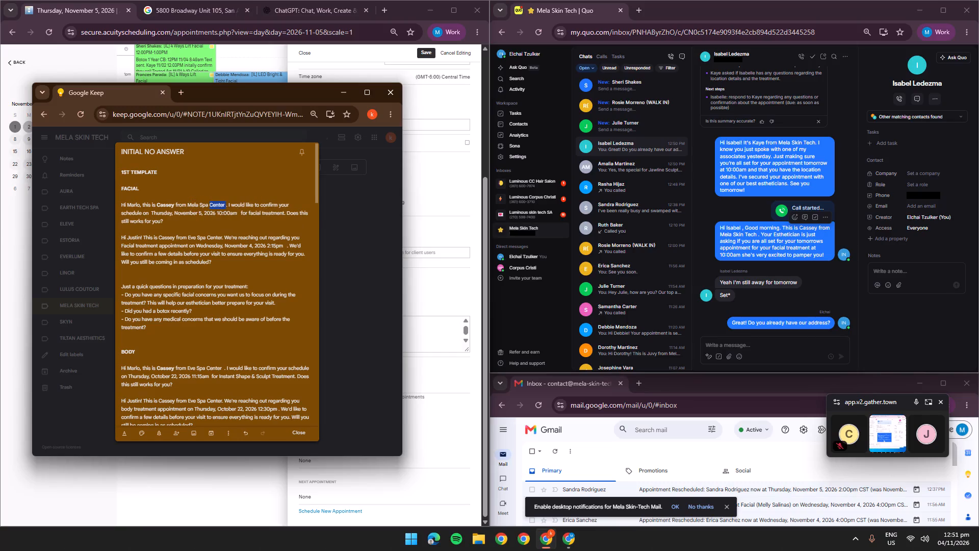
key(BackSpace)
key(BackSpace)
key(BackSpace)
key(BackSpace)
key(BackSpace)
key(BackSpace)
key(BackSpace)
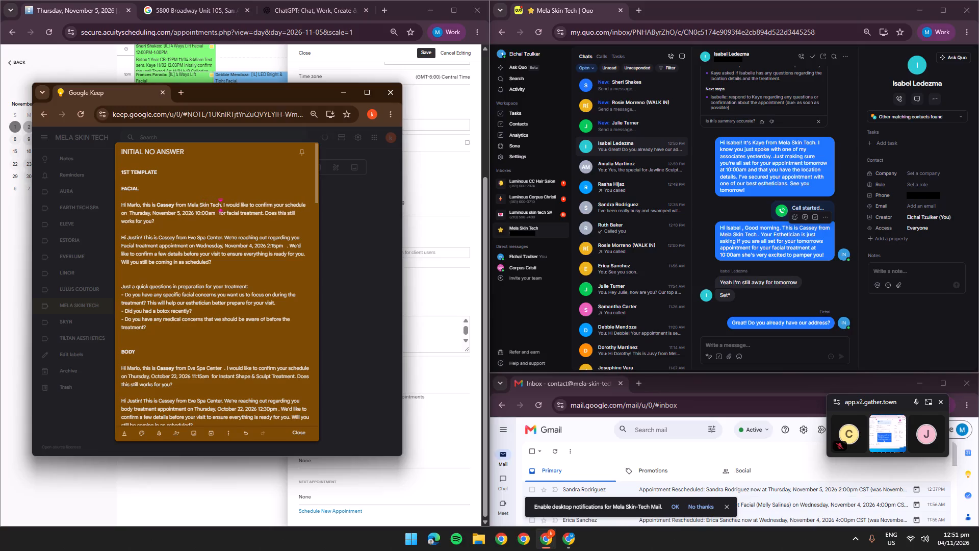
Copy "Mela Skin Tech." from the first facial message and replace the business name in the second facial message with it.
drag(186, 206, 223, 205)
key(ctrl+c)
key(ctrl+c)
click(231, 349)
drag(188, 236, 223, 237)
key(ctrl+v)
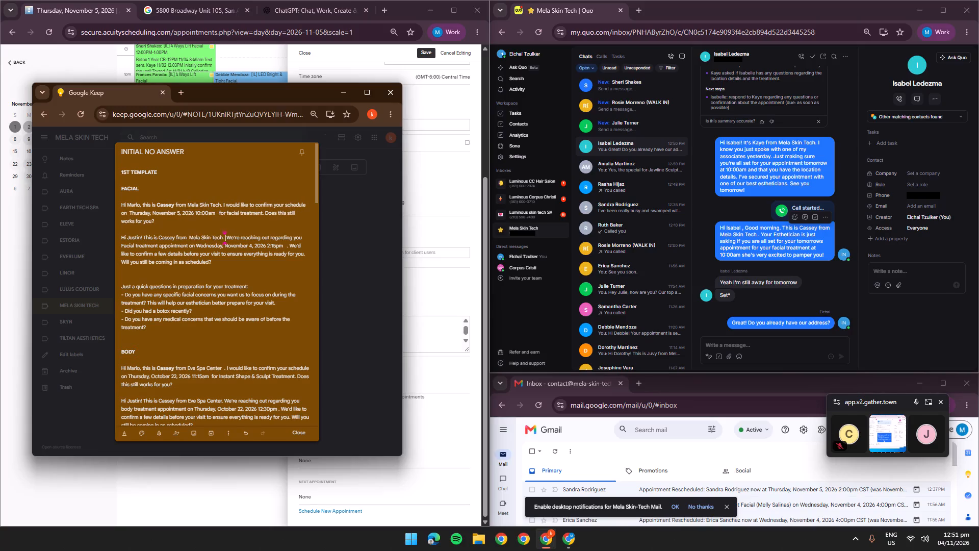
Replace "Eve Spa Center" with "Mela Skin Tech." in all three BODY messages of the 1ST TEMPLATE.
scroll(221, 334, down, 1)
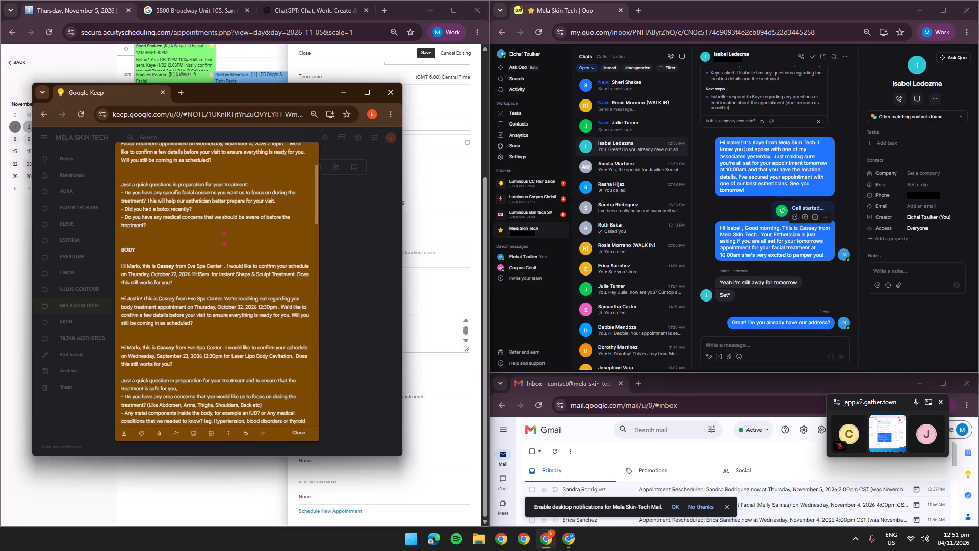
drag(188, 262, 224, 263)
key(ctrl+v)
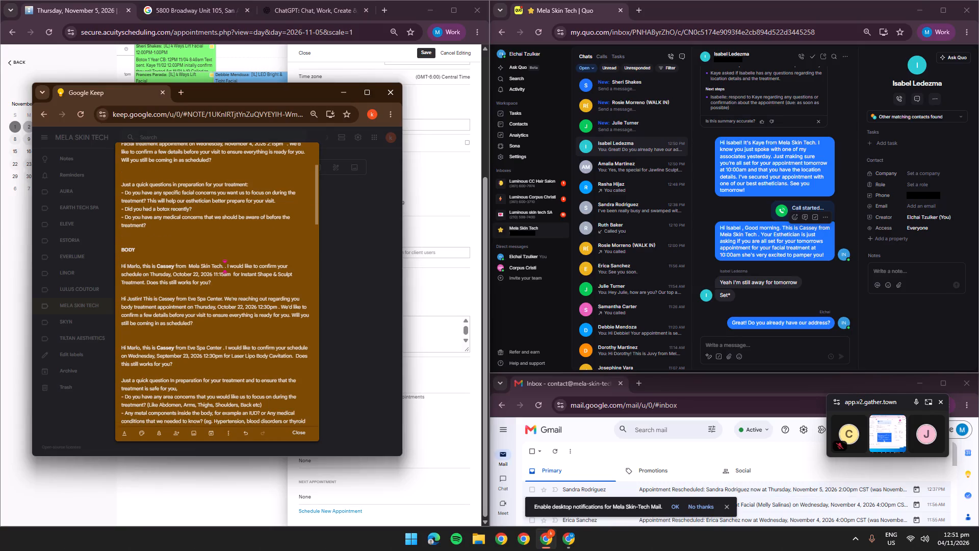
drag(189, 298, 223, 297)
key(ctrl+v)
scroll(234, 331, down, 1)
drag(189, 248, 201, 248)
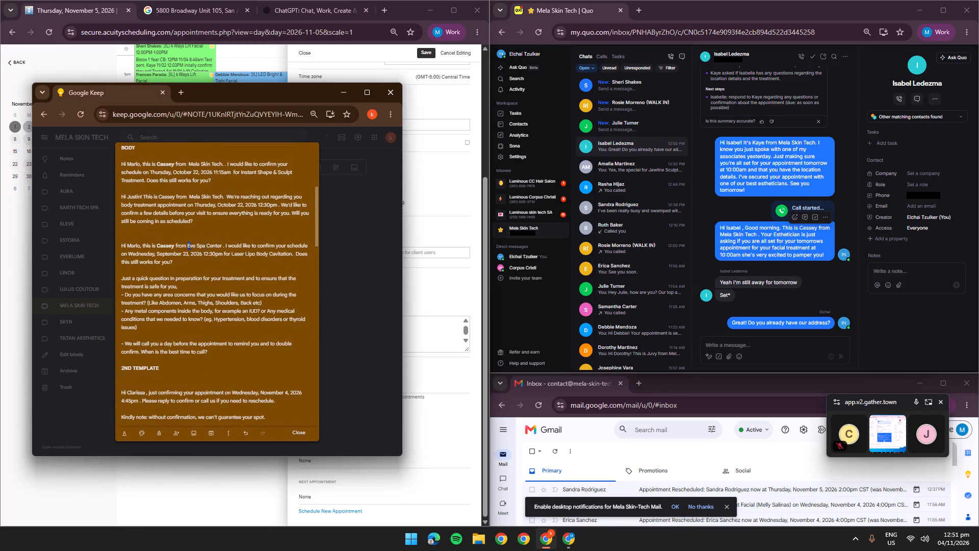
drag(201, 248, 223, 247)
key(ctrl+v)
Replace the "Eve Spa Center" sign-off in the 2ND TEMPLATE's first message with "Mela Skin Tech.".
scroll(268, 306, down, 2)
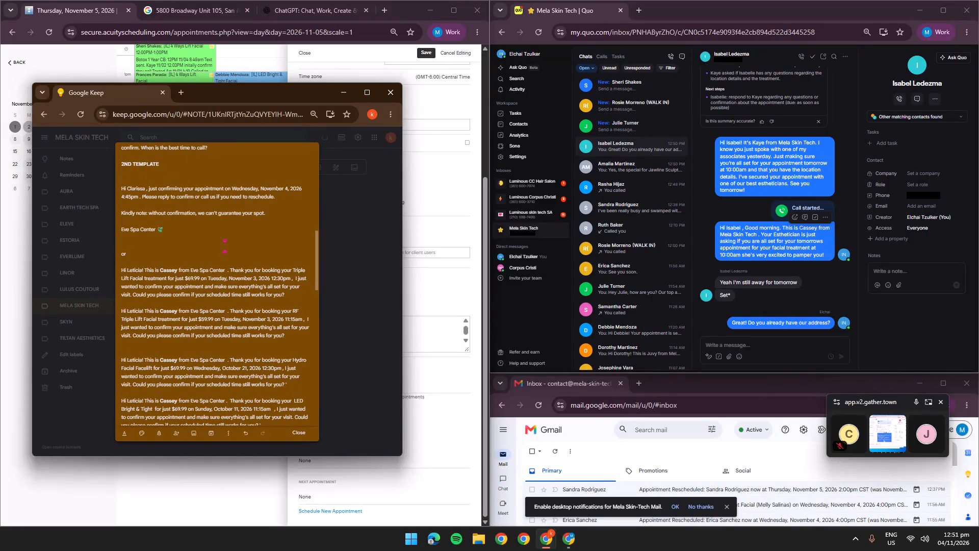
drag(122, 230, 156, 229)
key(ctrl+v)
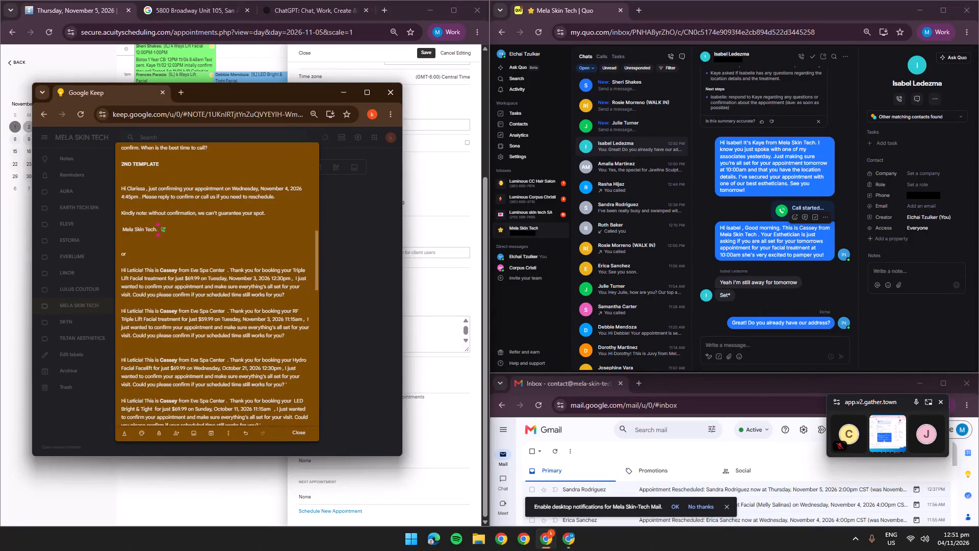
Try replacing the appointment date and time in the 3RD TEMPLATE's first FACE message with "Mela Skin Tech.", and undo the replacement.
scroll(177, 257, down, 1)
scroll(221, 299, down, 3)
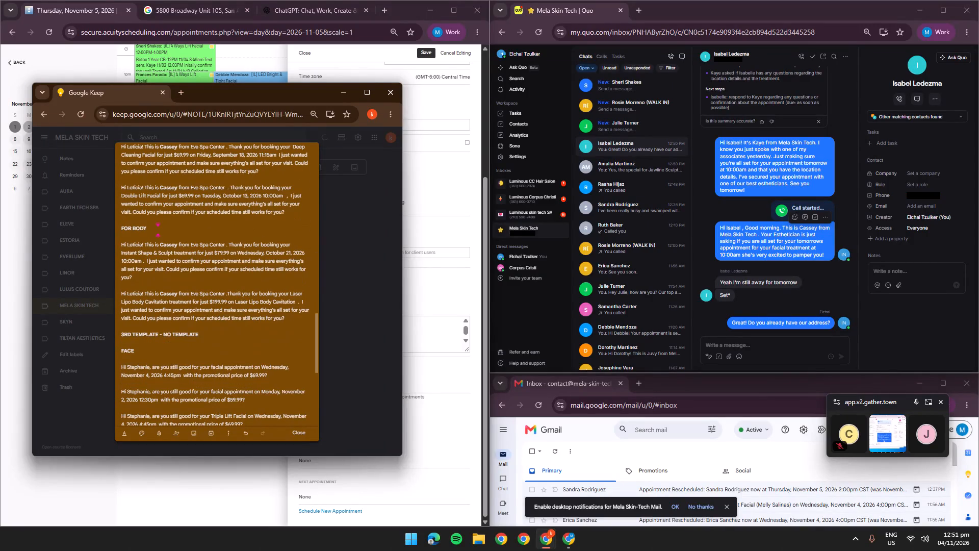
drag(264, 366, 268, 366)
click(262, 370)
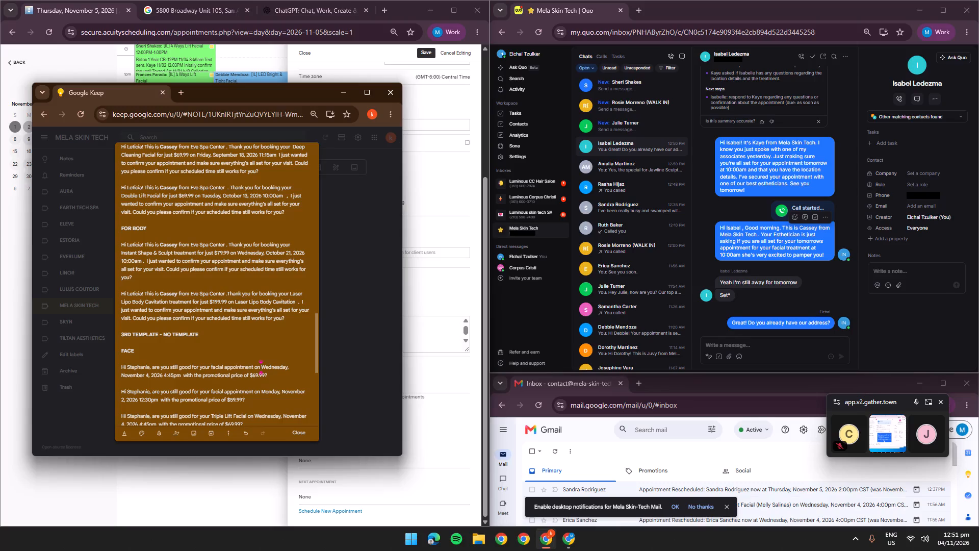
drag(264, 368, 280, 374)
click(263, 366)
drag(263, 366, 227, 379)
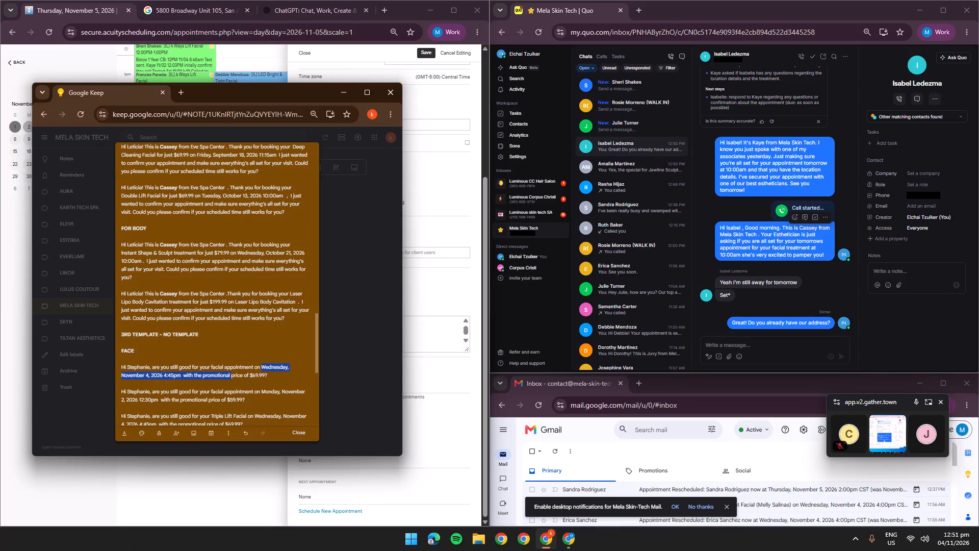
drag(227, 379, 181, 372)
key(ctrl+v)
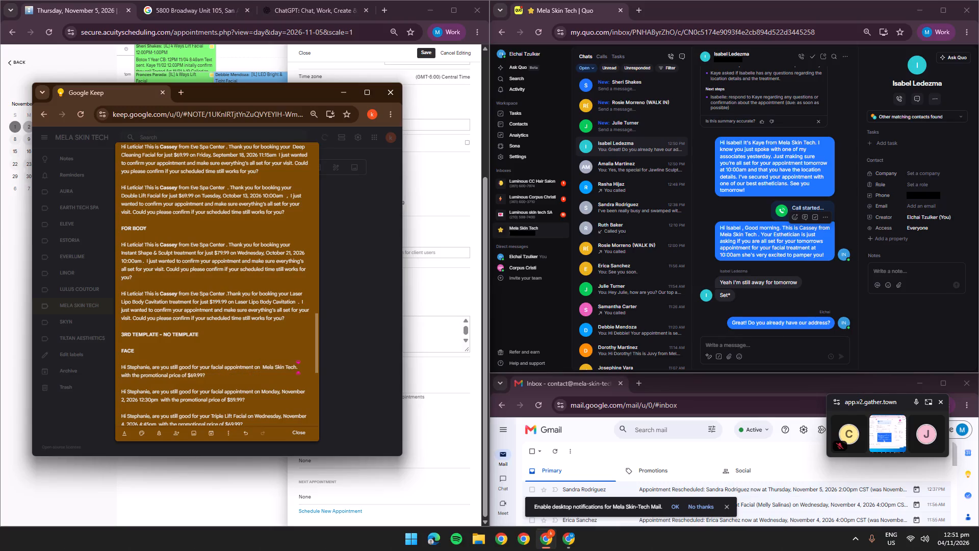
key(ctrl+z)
Set the promotional price in the 3RD TEMPLATE's first FACE message to $59.99, and close the note.
click(198, 365)
click(168, 374)
click(225, 377)
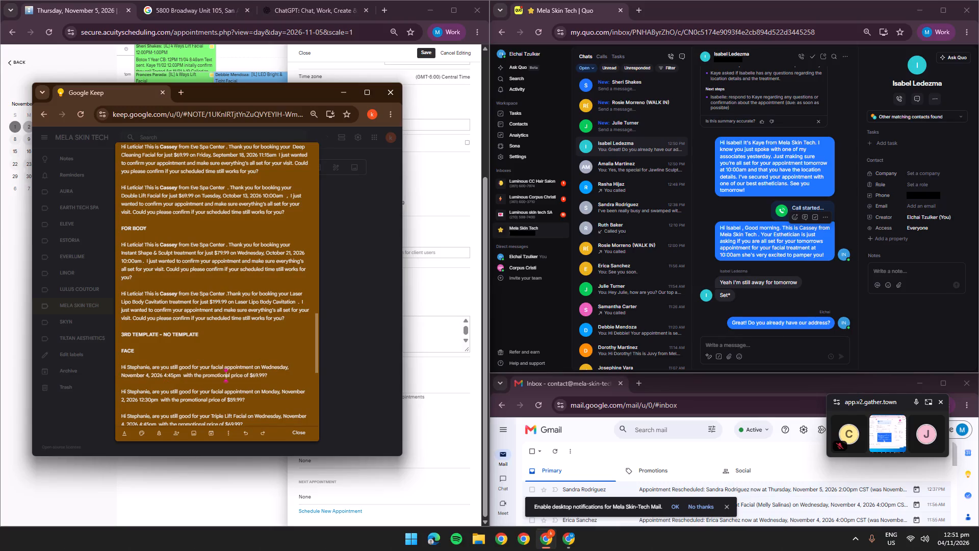
click(255, 373)
key(BackSpace)
key(5)
scroll(277, 349, down, 2)
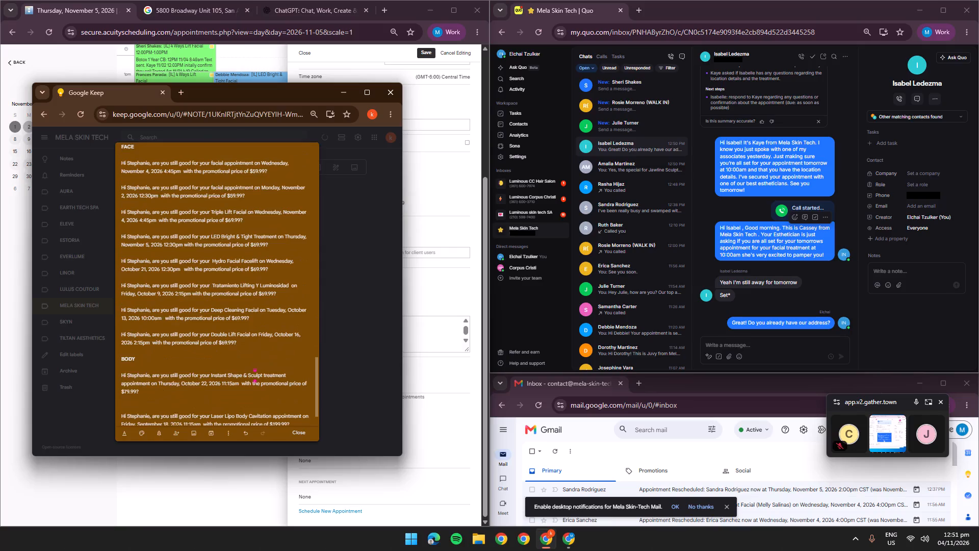
click(357, 301)
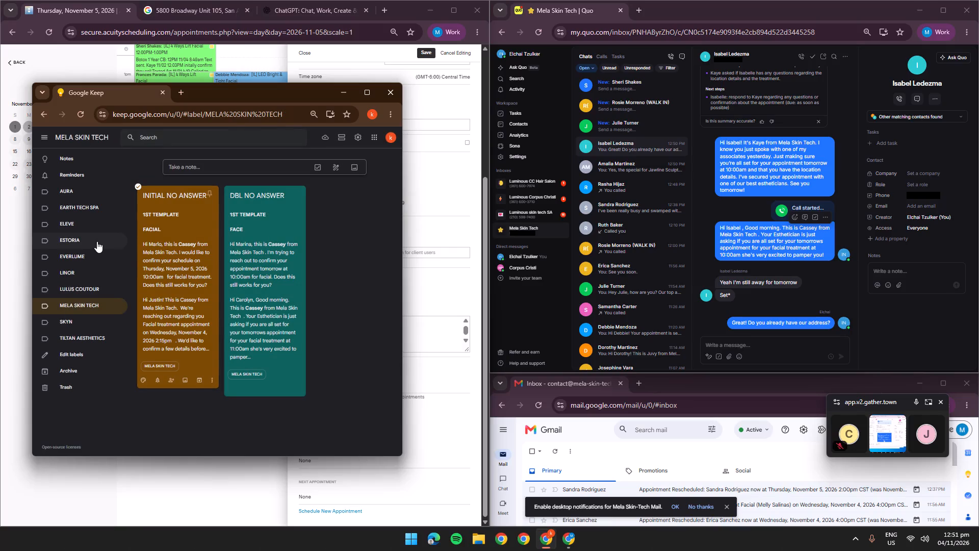
Copy the full text of the DBL CONFIRMED note stored under the EVERLUME label.
click(98, 225)
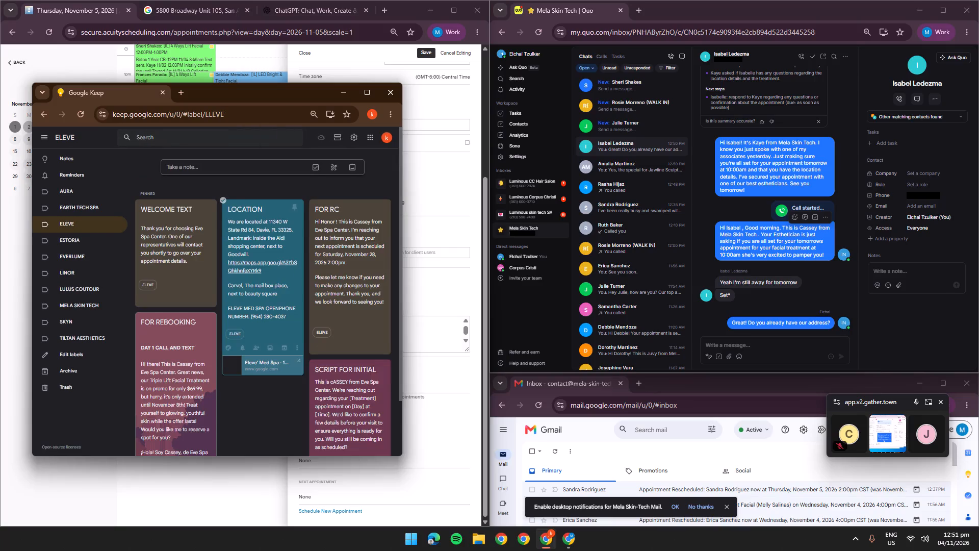
scroll(267, 294, down, 4)
click(71, 261)
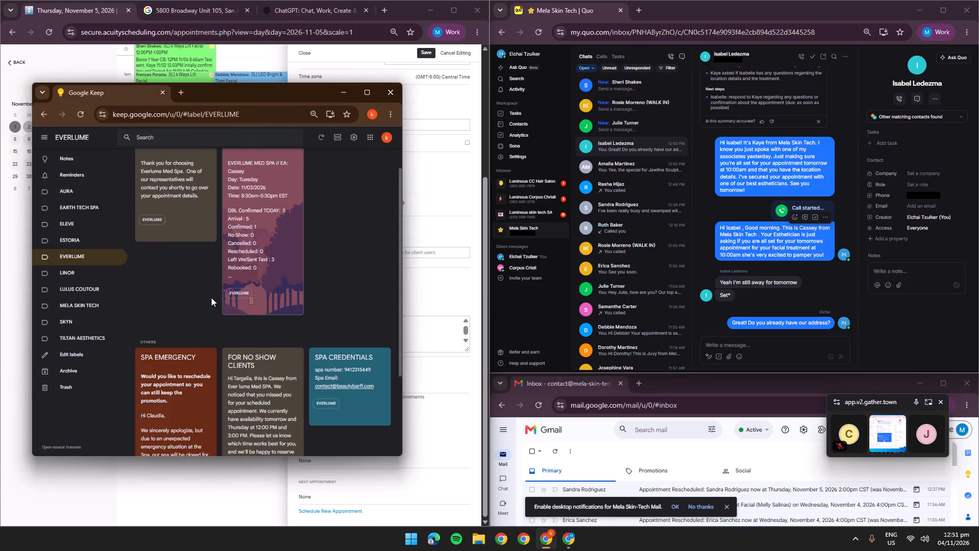
scroll(211, 297, down, 4)
scroll(242, 367, down, 4)
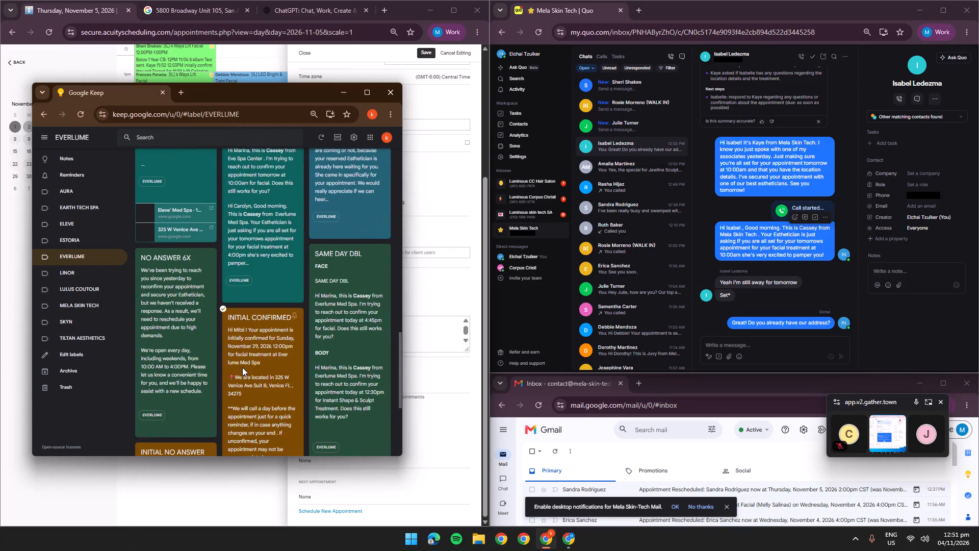
scroll(242, 367, up, 3)
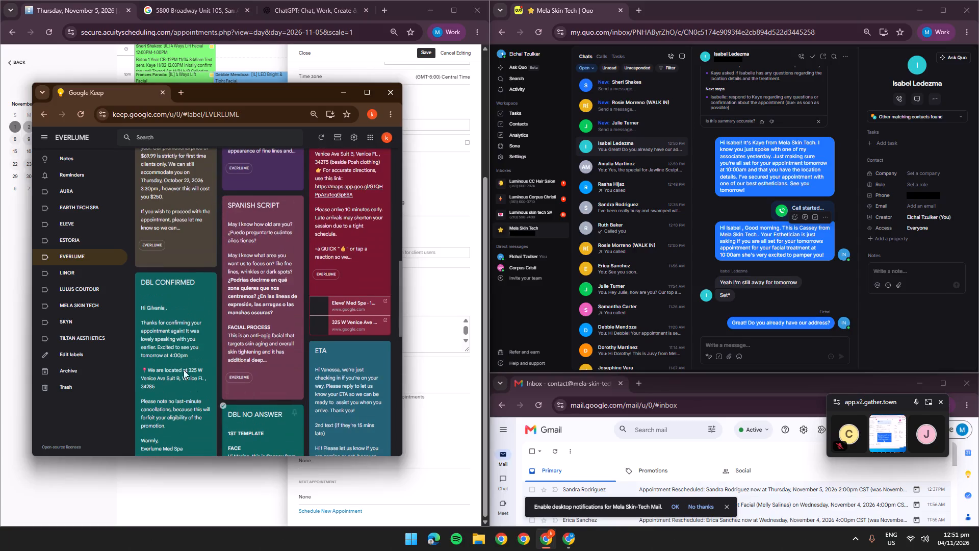
click(182, 354)
key(ctrl+a)
key(ctrl+c)
ctrl+click(51, 300)
click(94, 272)
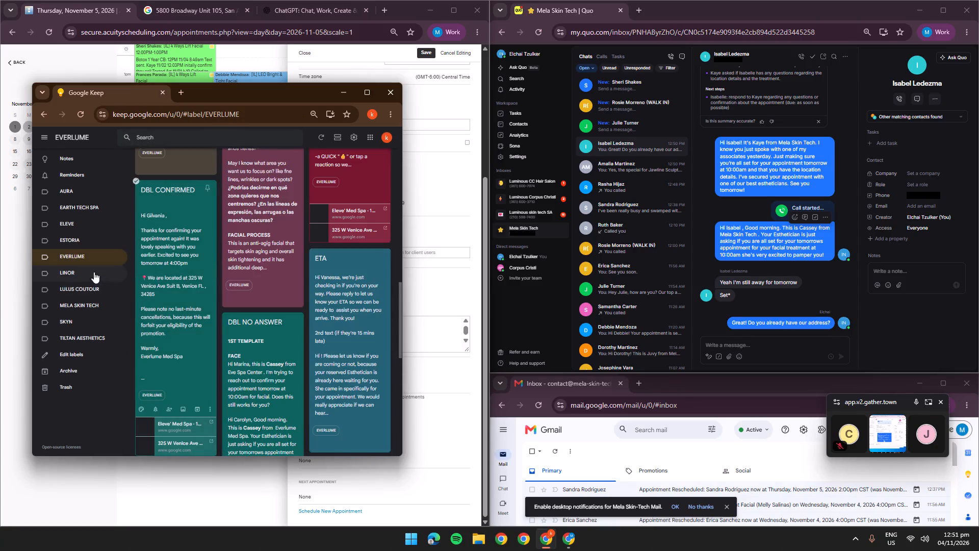
Paste the copied text into a new note under the MELA SKIN TECH label and title it "DBL CONFIRMED".
click(97, 305)
click(226, 179)
click(241, 167)
key(ctrl+v)
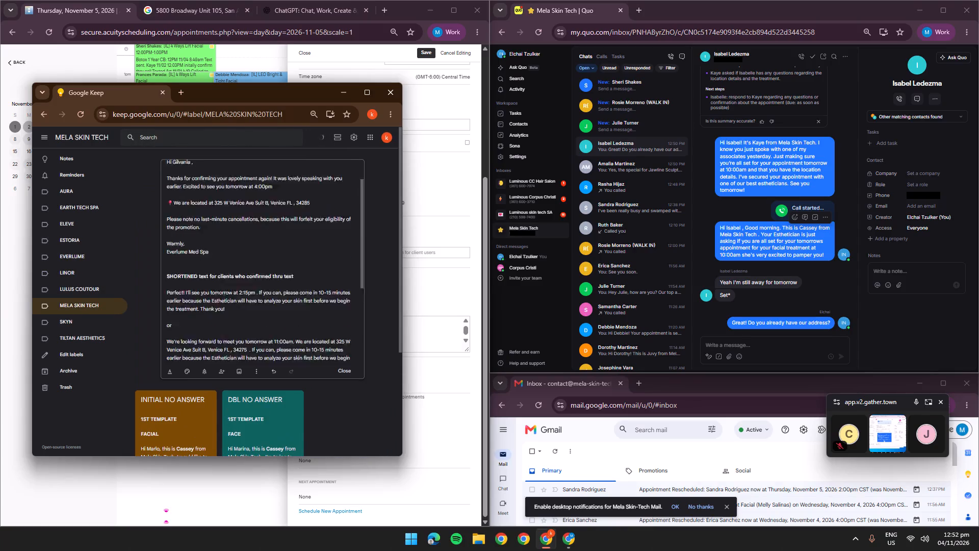
scroll(237, 219, up, 7)
click(268, 155)
click(183, 216)
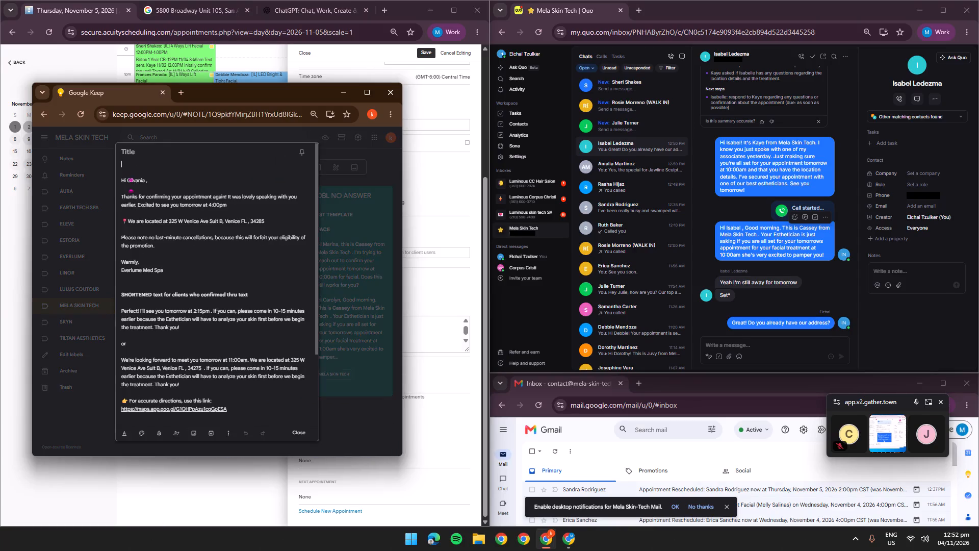
click(208, 158)
click(253, 155)
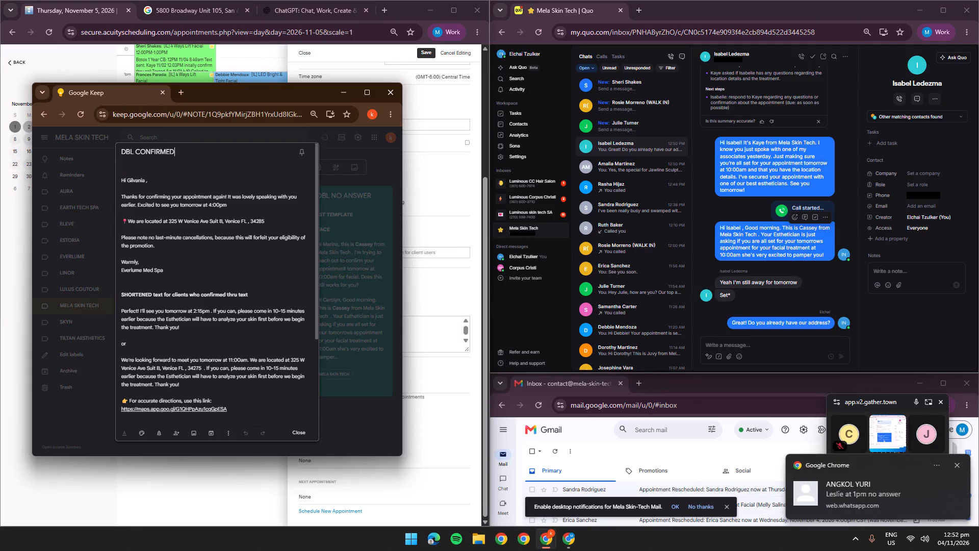
Set the new DBL CONFIRMED note's background colour to teal.
click(139, 435)
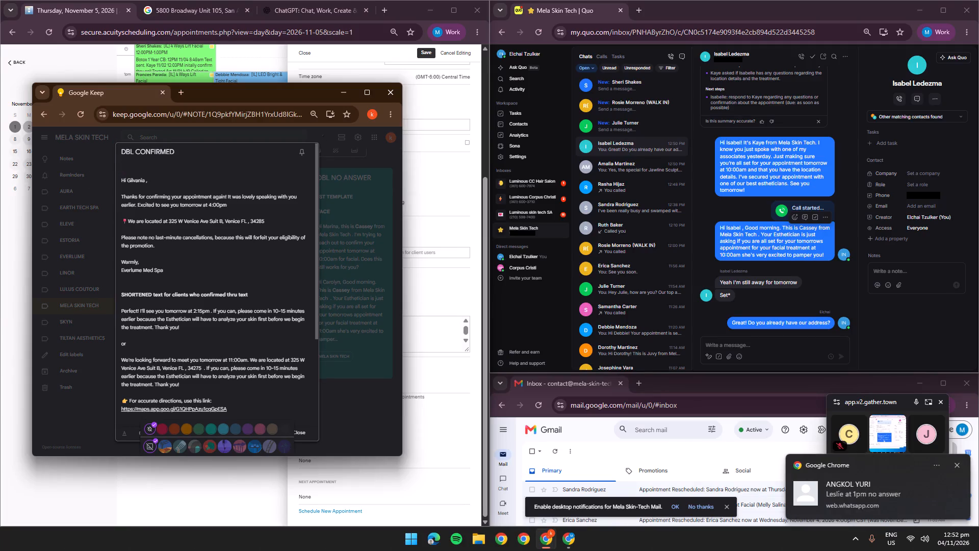
click(185, 431)
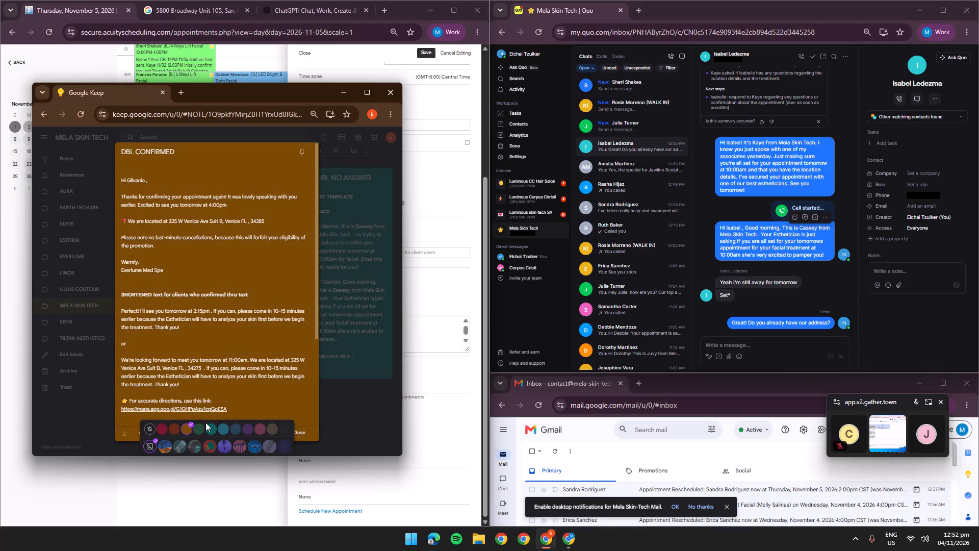
click(211, 429)
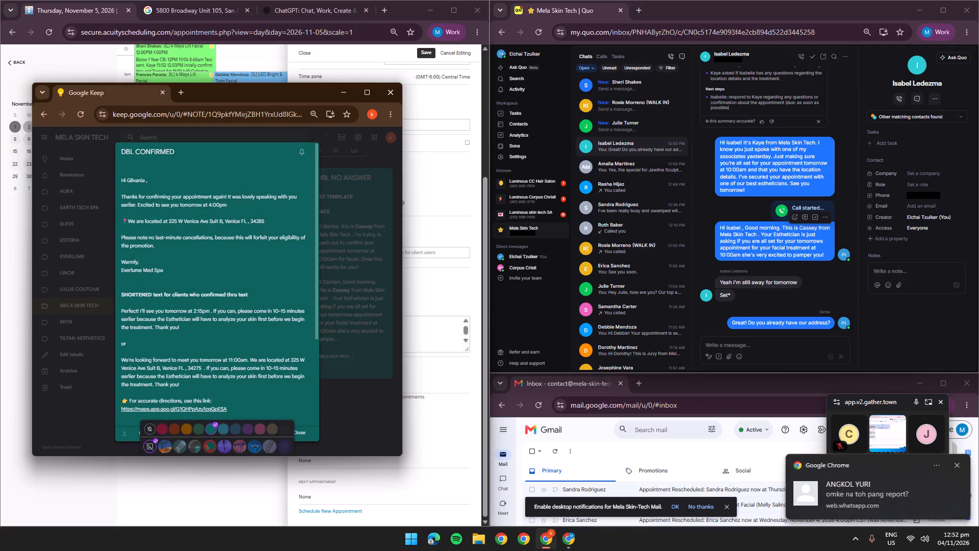
click(223, 323)
click(184, 161)
click(230, 217)
click(444, 210)
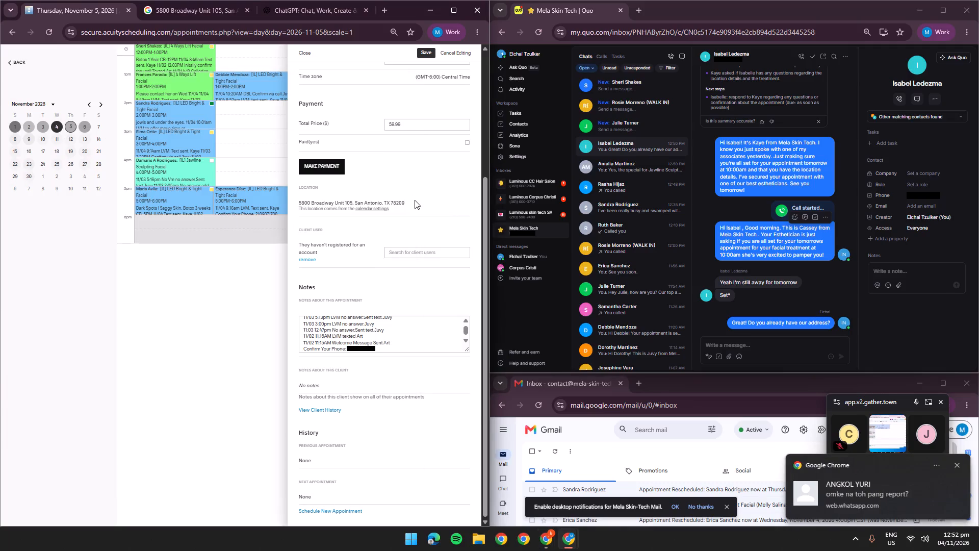
drag(415, 200, 292, 196)
key(ctrl+c)
key(ctrl+c)
key(alt+Tab)
click(199, 246)
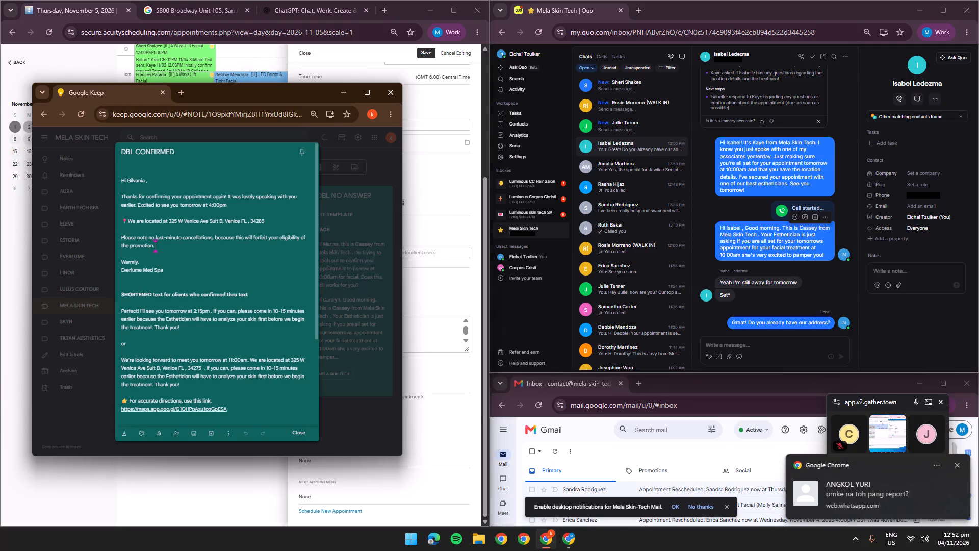
drag(168, 220, 270, 219)
key(space)
key(ctrl+v)
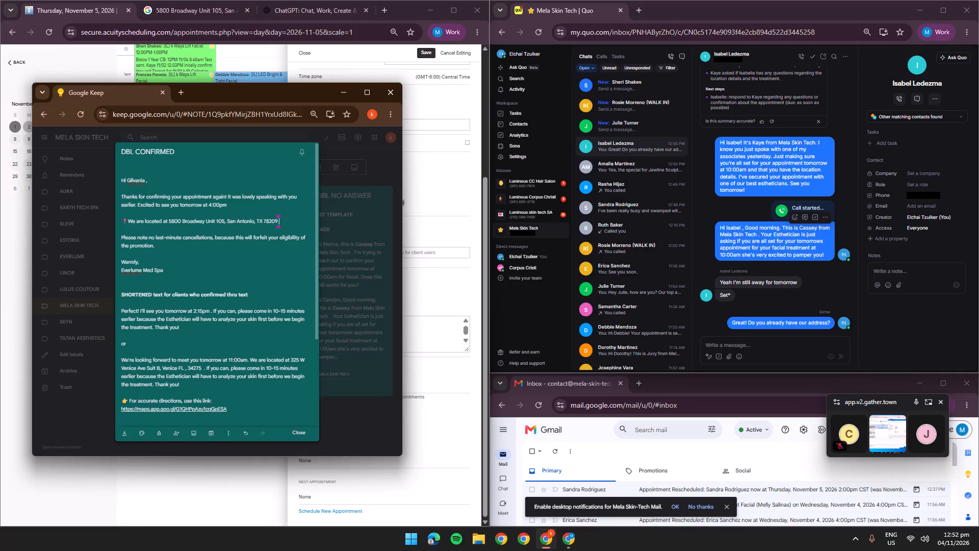
Replace the location sentence in the 11:00am shortened message with the updated "We are located at 5800 Broadway Unit 105, San Antonio, TX 78209".
click(438, 285)
key(alt+Tab)
click(259, 318)
drag(130, 221, 154, 220)
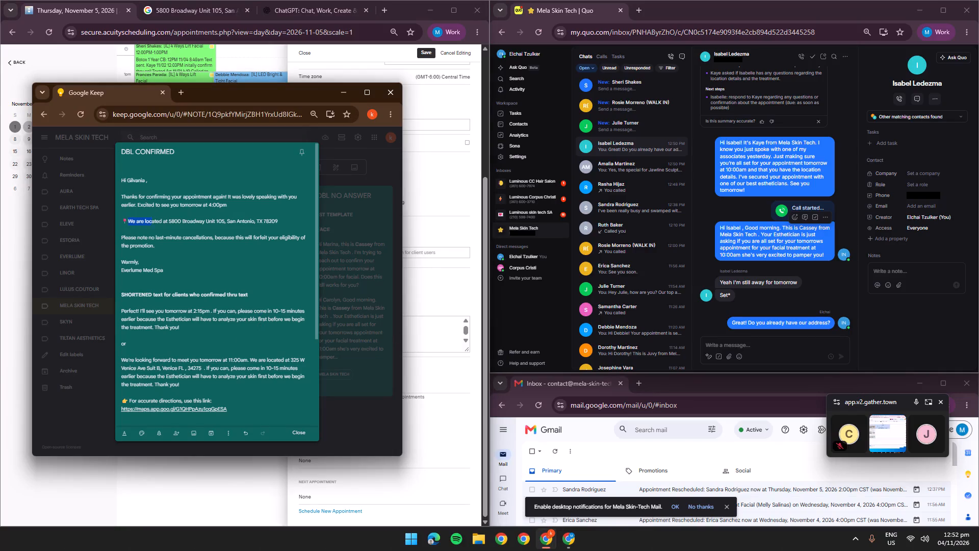
drag(154, 220, 292, 221)
key(ctrl+c)
key(ctrl+c)
click(244, 357)
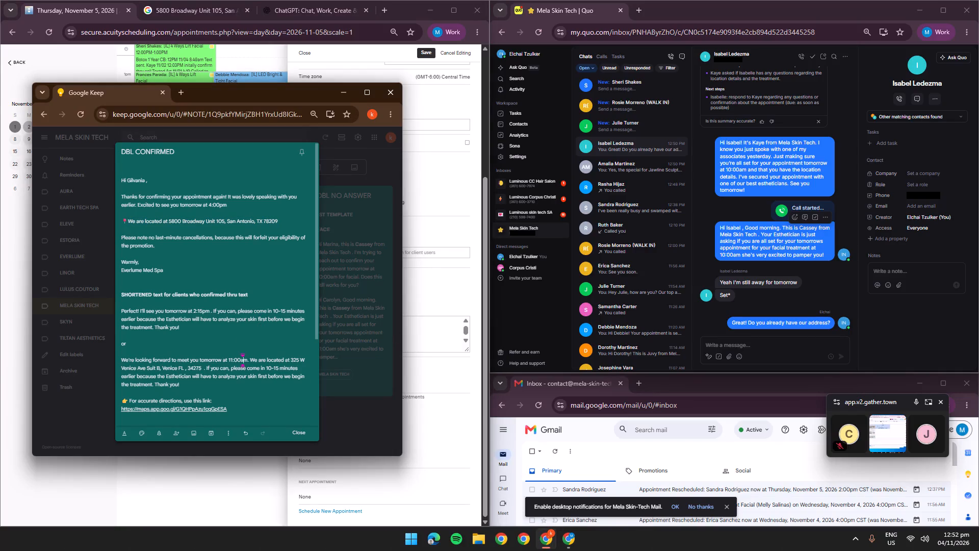
click(253, 359)
drag(252, 360, 195, 366)
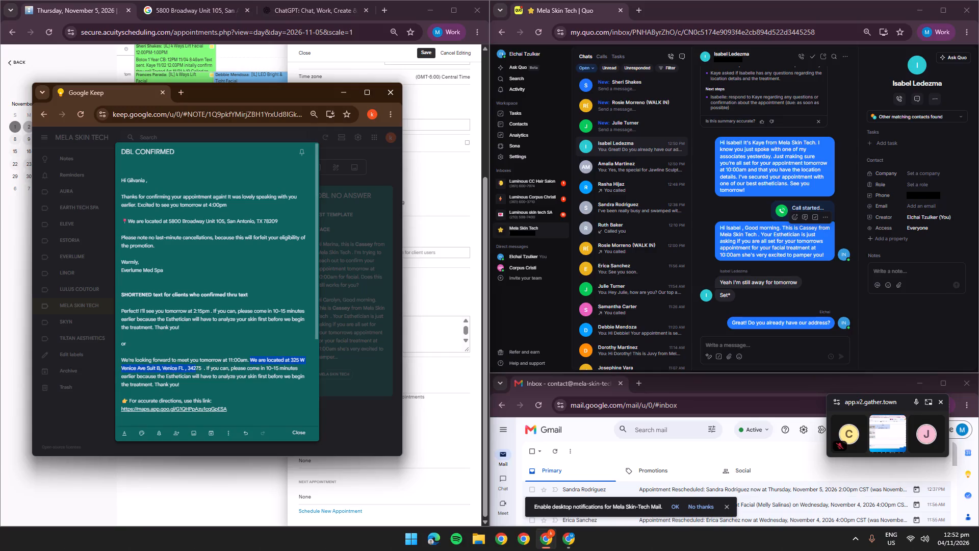
drag(195, 366, 202, 367)
key(ctrl+v)
Replace the location sentence in the 11:30am shortened message with the same San Antonio address sentence.
scroll(253, 369, down, 1)
click(244, 329)
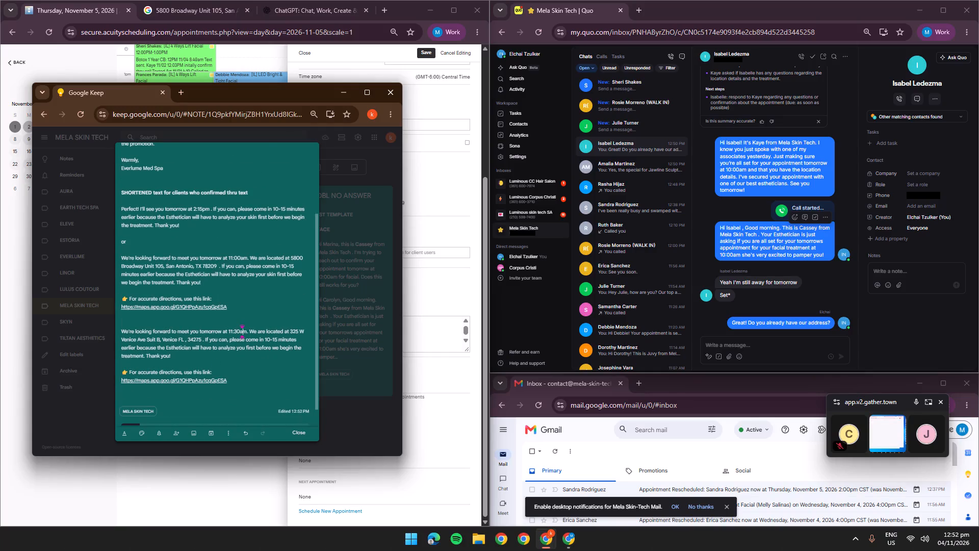
click(252, 329)
drag(250, 331, 200, 339)
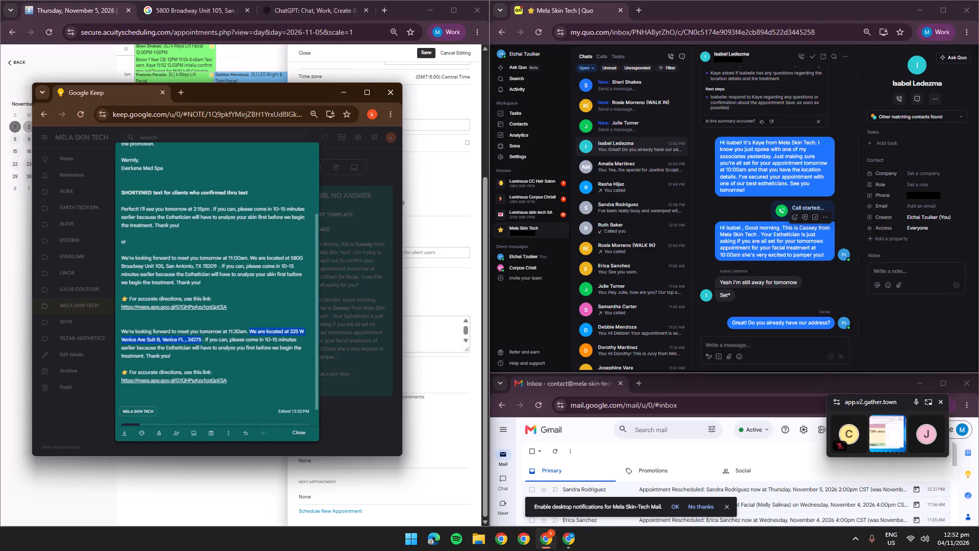
drag(200, 339, 203, 339)
key(ctrl+v)
Delete the map links below both "For accurate directions" lines in the DBL CONFIRMED note, and close the note.
scroll(290, 333, up, 1)
drag(228, 404, 220, 410)
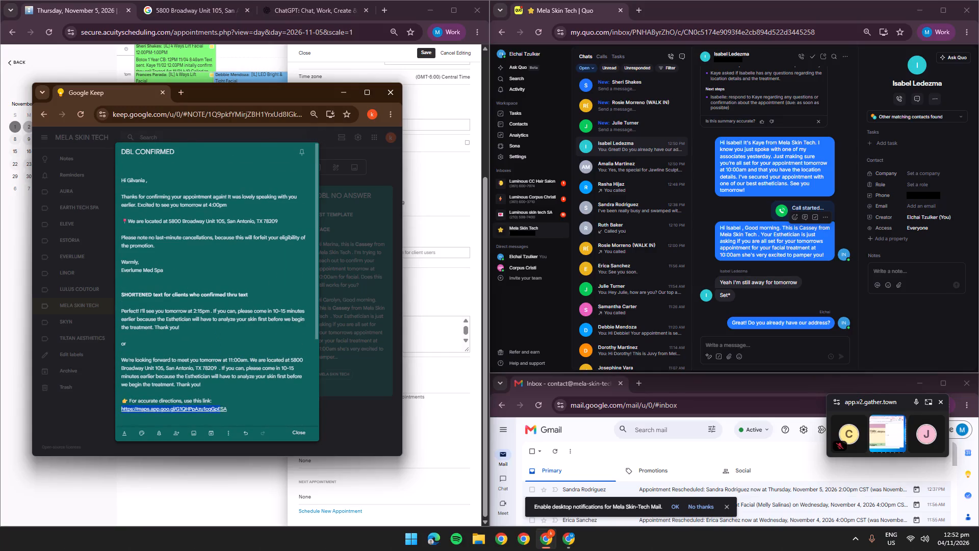
click(241, 412)
drag(231, 411, 112, 407)
key(BackSpace)
scroll(223, 343, down, 2)
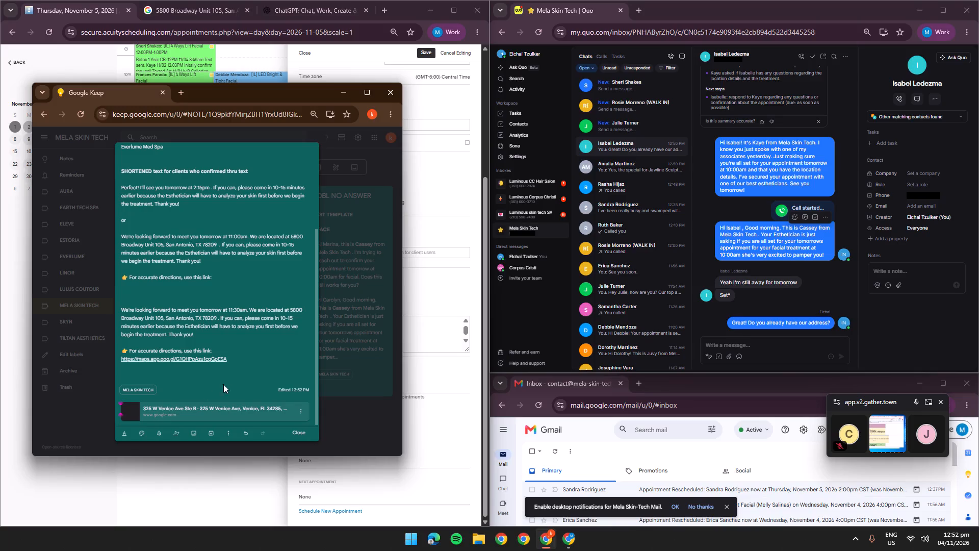
drag(233, 372, 113, 362)
key(BackSpace)
click(345, 314)
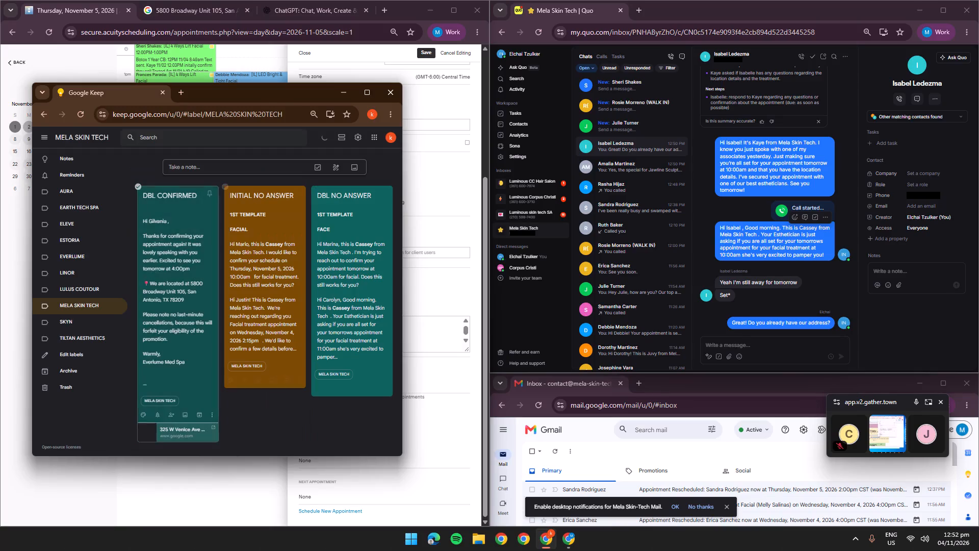
Copy only the first facial message, through "See you soon!", from the EVERLUME label's INITIAL CONFIRMED note.
click(102, 247)
click(100, 256)
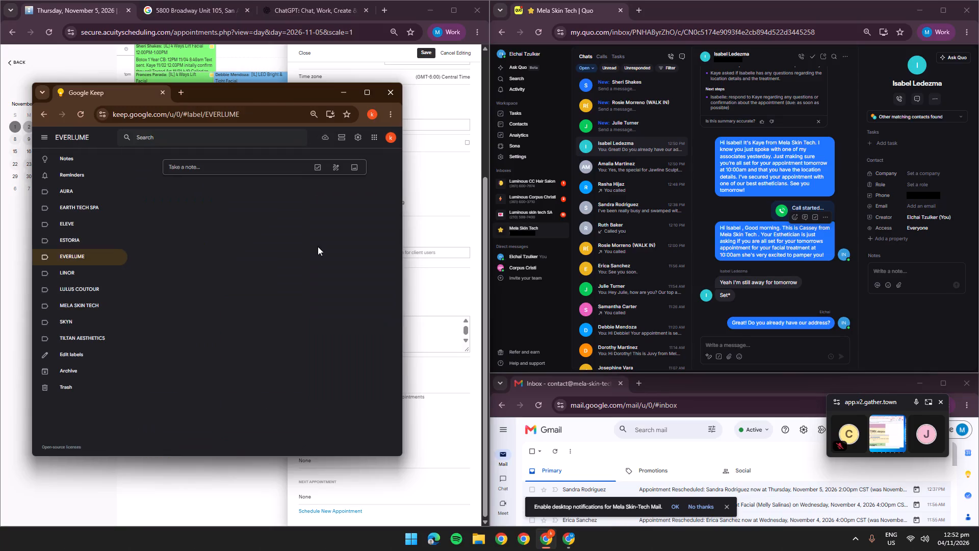
scroll(331, 284, down, 4)
scroll(135, 281, down, 4)
scroll(213, 286, down, 5)
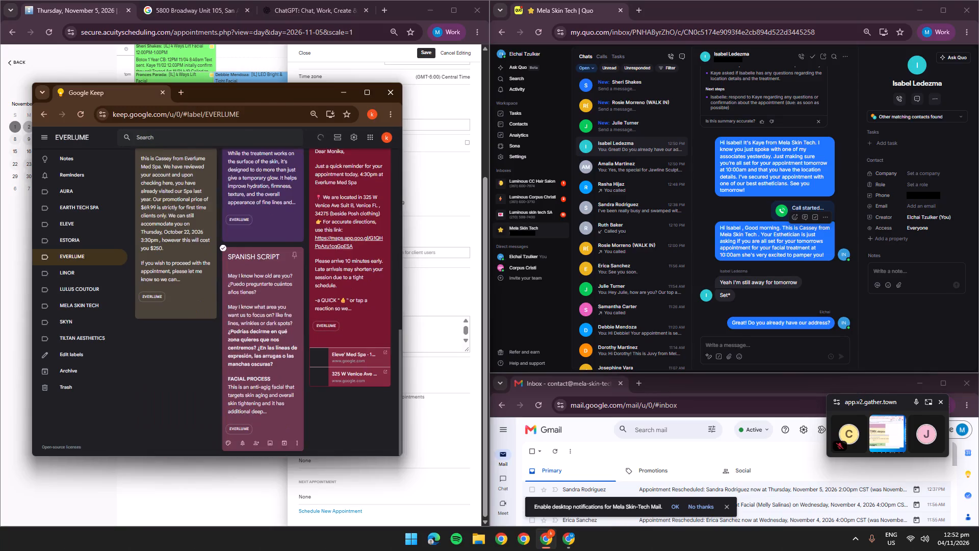
scroll(262, 356, down, 5)
click(260, 354)
key(ctrl+a)
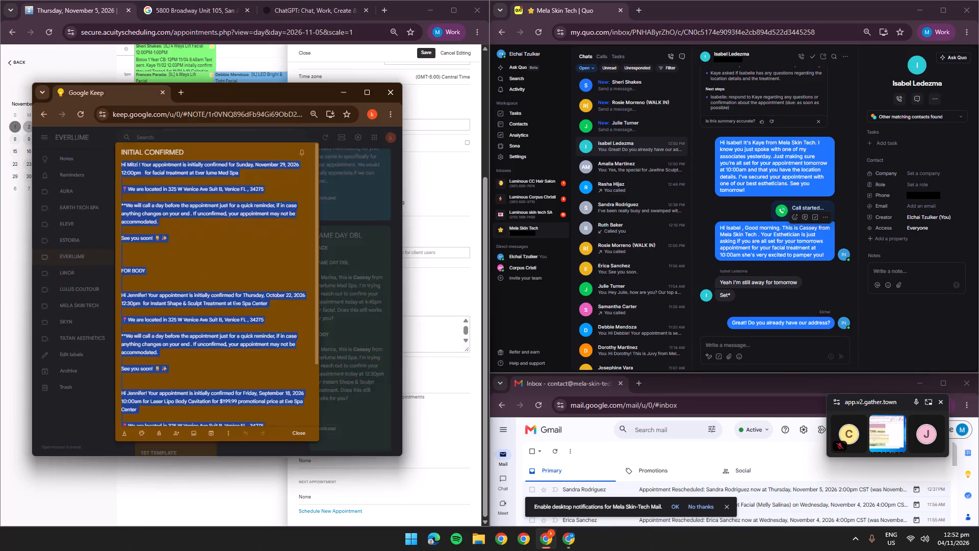
key(ctrl+c)
click(81, 319)
click(244, 354)
drag(207, 240, 124, 145)
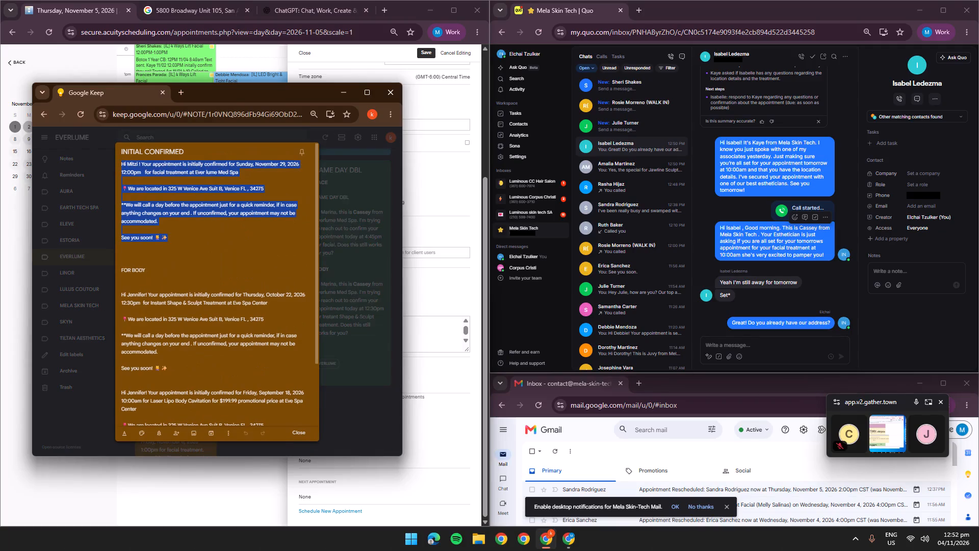
drag(124, 145, 122, 146)
key(ctrl+c)
key(ctrl+c)
key(ctrl+c)
click(64, 258)
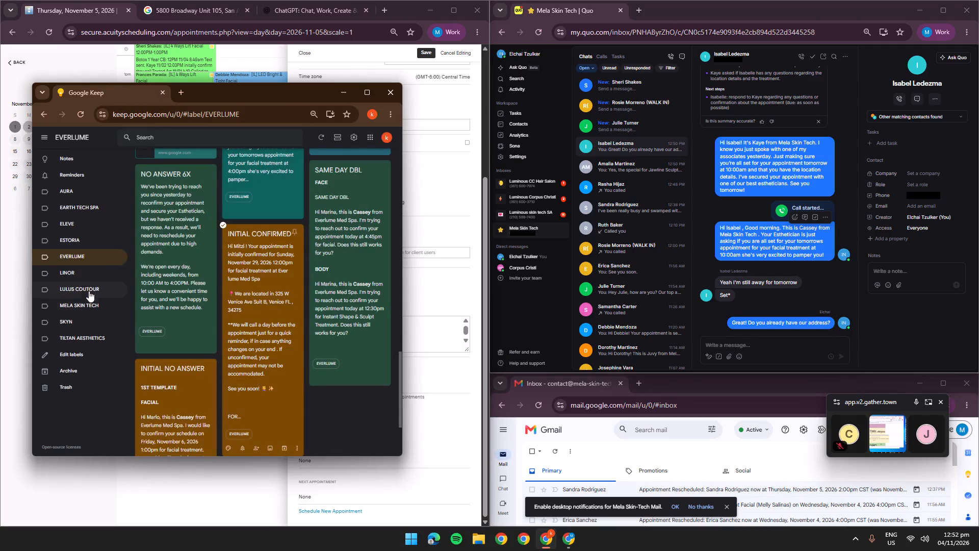
Paste the copied message into a new note under the MELA SKIN TECH label and title it "INITIAL CONFIRMED".
click(89, 306)
click(217, 165)
key(ctrl+v)
click(217, 165)
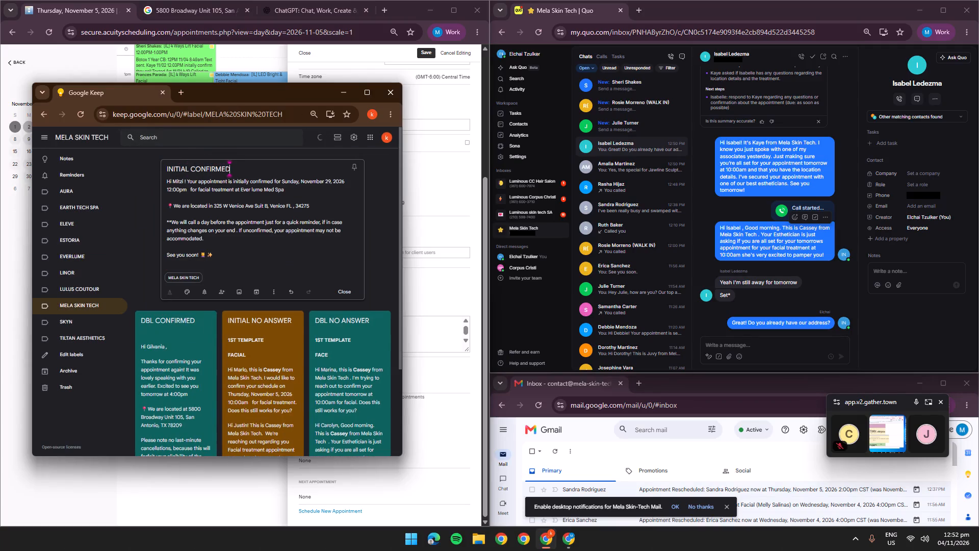
Set the new INITIAL CONFIRMED note's background colour to amber, like the INITIAL NO ANSWER note.
double_click(192, 287)
click(231, 303)
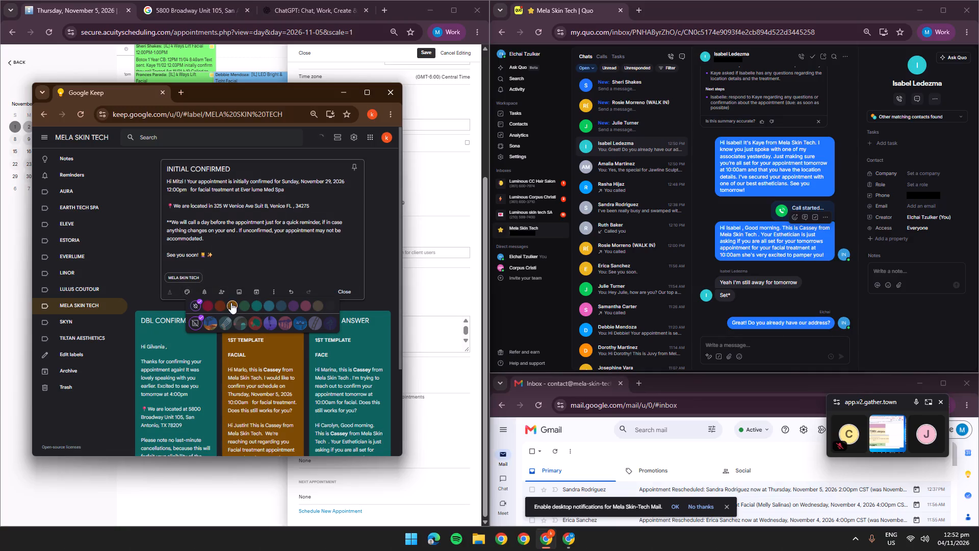
click(249, 208)
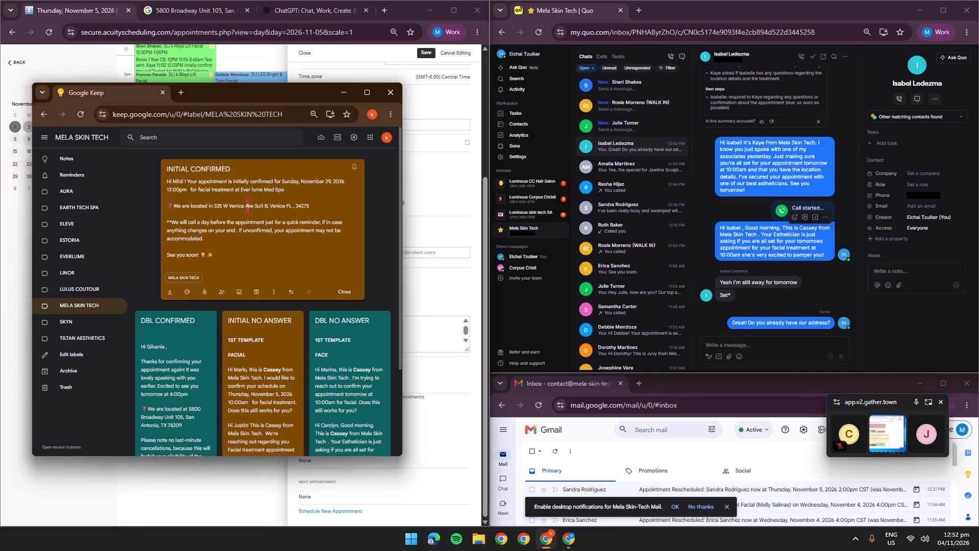
Replace the INITIAL CONFIRMED note's location line with "We are located at 5800 Broadway Unit 105, San Antonio, TX 78209" from the clipboard history.
drag(177, 207, 221, 205)
drag(176, 206, 324, 208)
drag(326, 208, 269, 205)
drag(269, 205, 172, 206)
key(super+v)
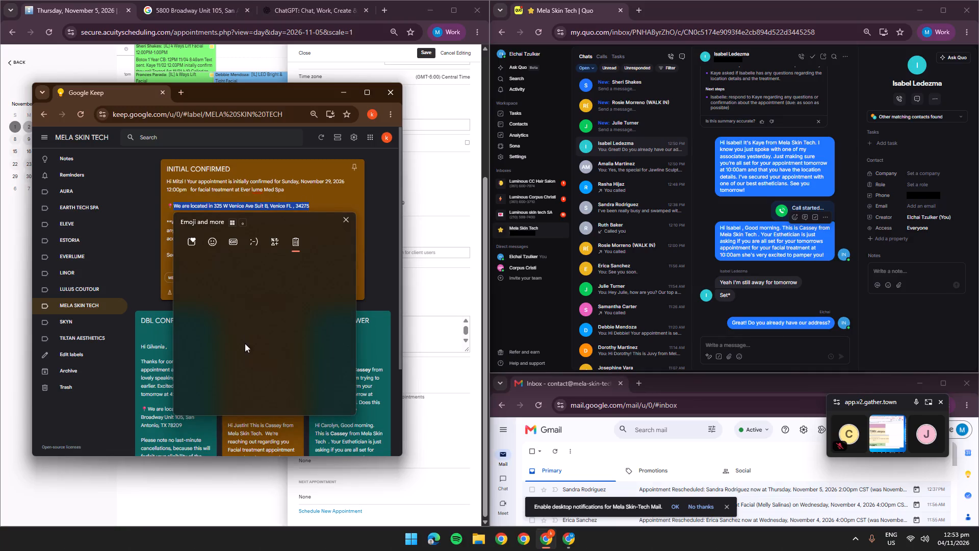
scroll(253, 337, down, 1)
click(253, 339)
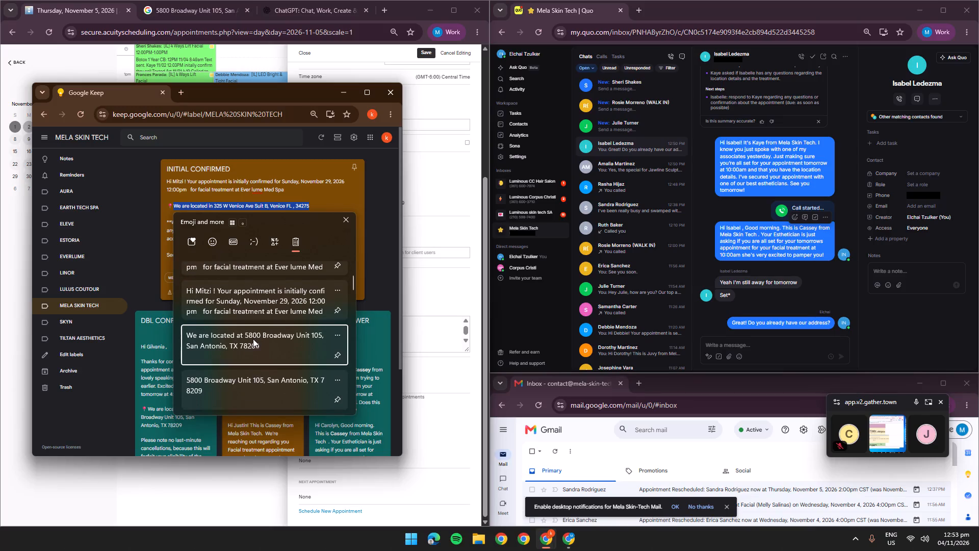
key(ctrl+v)
click(267, 199)
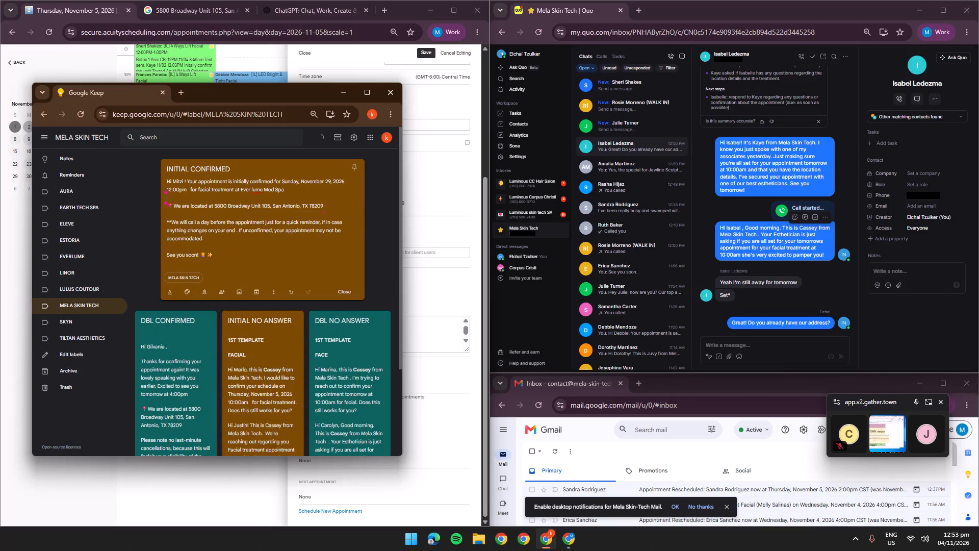
Replace the clinic name in the INITIAL CONFIRMED note's message with "Mela Skin Tech" and close the note.
drag(243, 190, 308, 189)
key(BackSpace)
key(BackSpace)
key(BackSpace)
key(BackSpace)
key(BackSpace)
key(BackSpace)
key(BackSpace)
key(m)
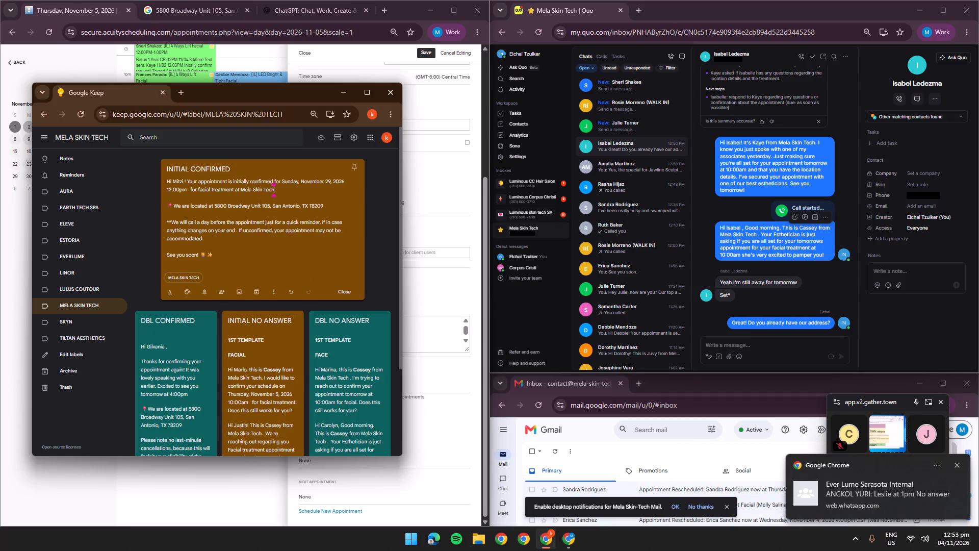
click(191, 221)
click(259, 246)
click(245, 254)
click(237, 217)
click(235, 247)
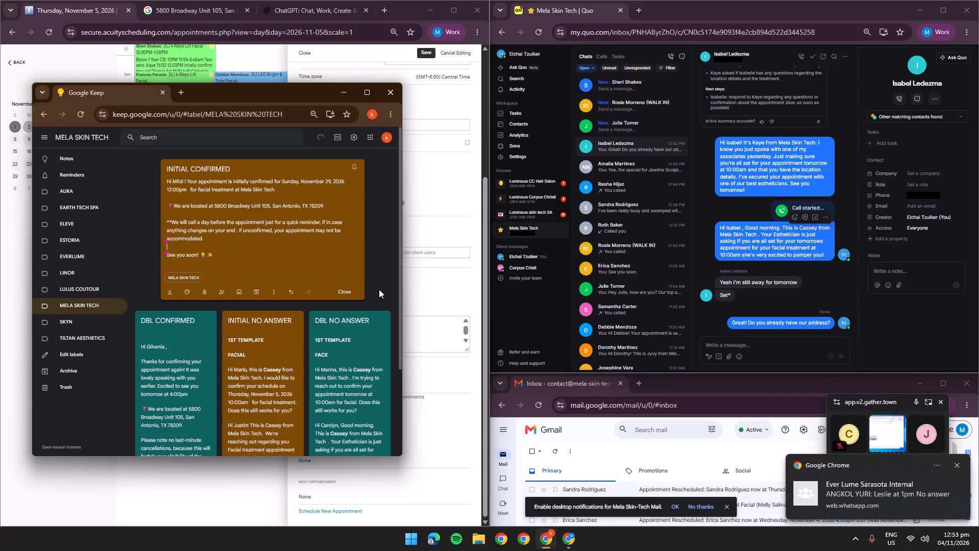
click(386, 279)
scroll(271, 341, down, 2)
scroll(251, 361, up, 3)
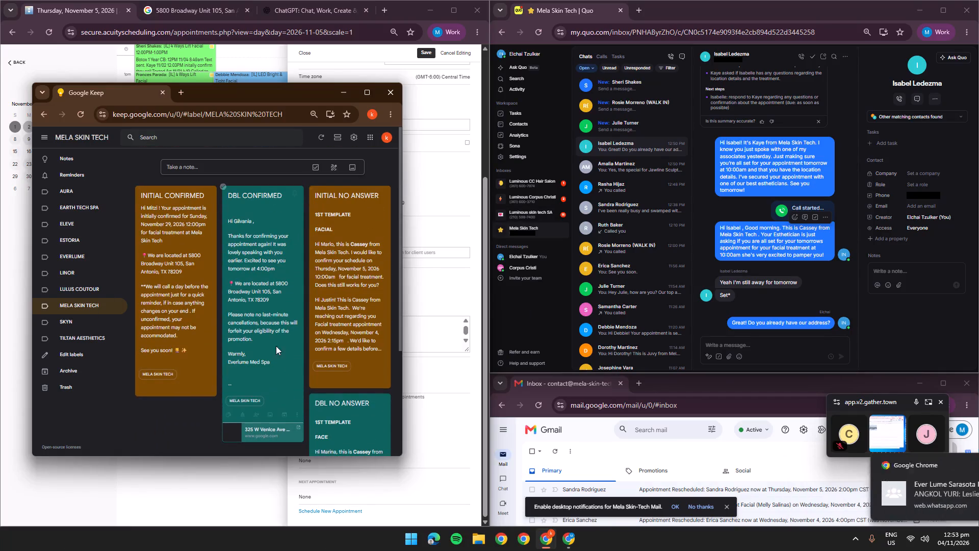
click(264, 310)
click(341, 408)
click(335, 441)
Add "11.04 12:49pm UNSURE DBL via text. still need to get further info. Cassey" below CB in Isabel's Acuity appointment notes and save.
click(470, 171)
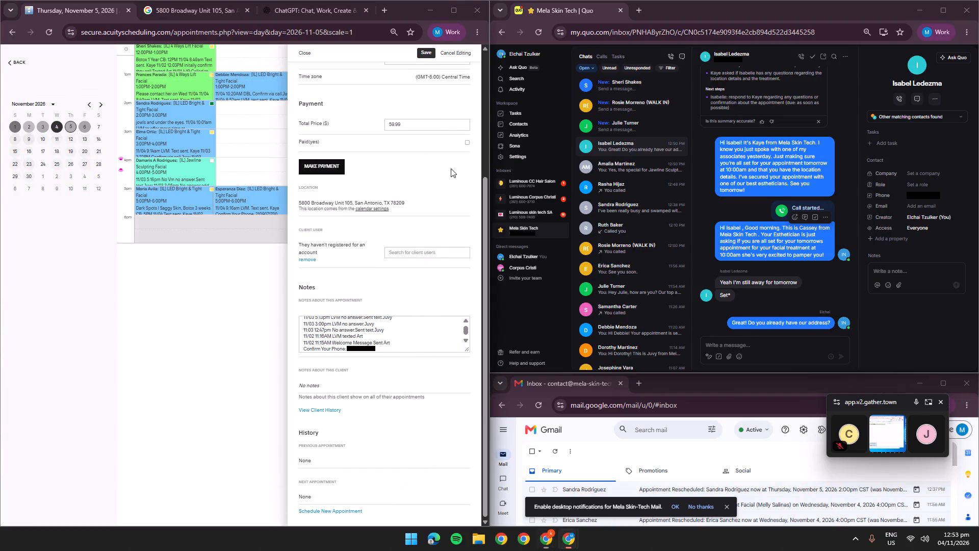
scroll(392, 336, up, 5)
click(336, 330)
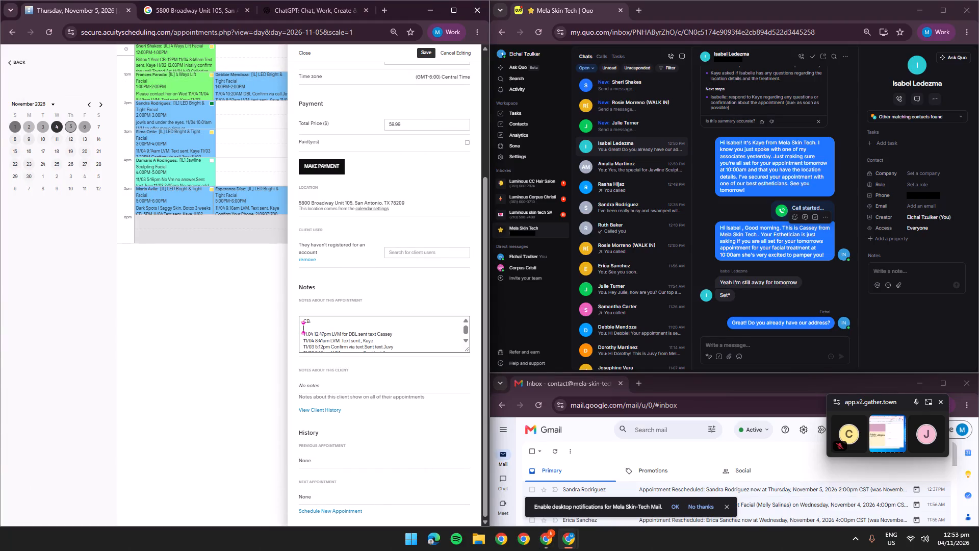
text(11.094)
key(space)
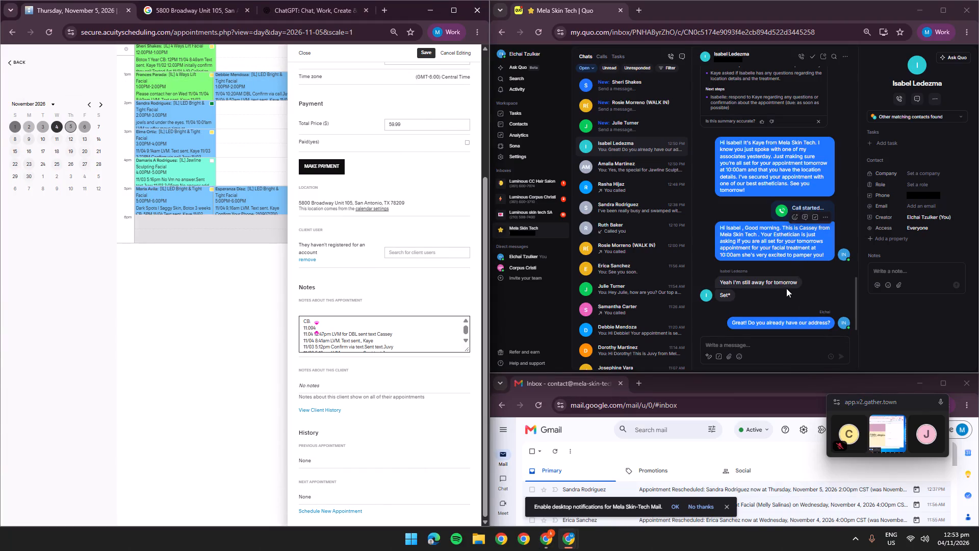
text(12)
key(BackSpace)
key(BackSpace)
key(BackSpace)
key(BackSpace)
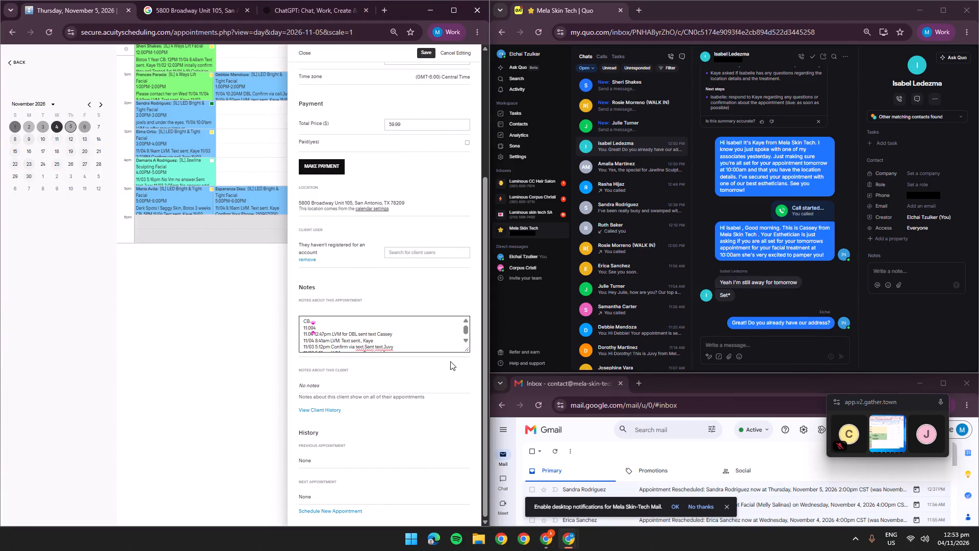
key(BackSpace)
text(4 12:49pm)
key(space)
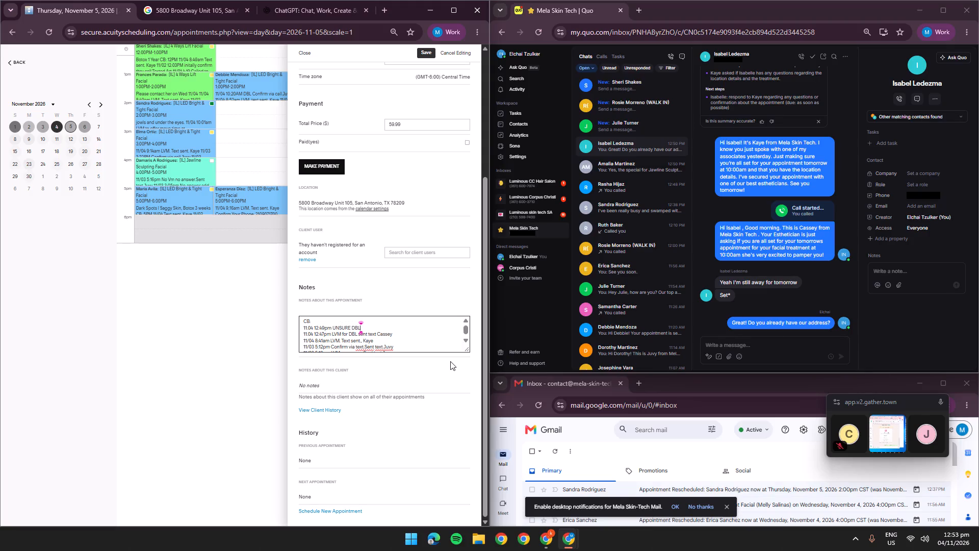
key(BackSpace)
key(BackSpace)
key(BackSpace)
text(a text. still need to get in)
key(BackSpace)
key(BackSpace)
text(furtu)
key(BackSpace)
text(her infor.)
key(space)
key(BackSpace)
key(BackSpace)
key(BackSpace)
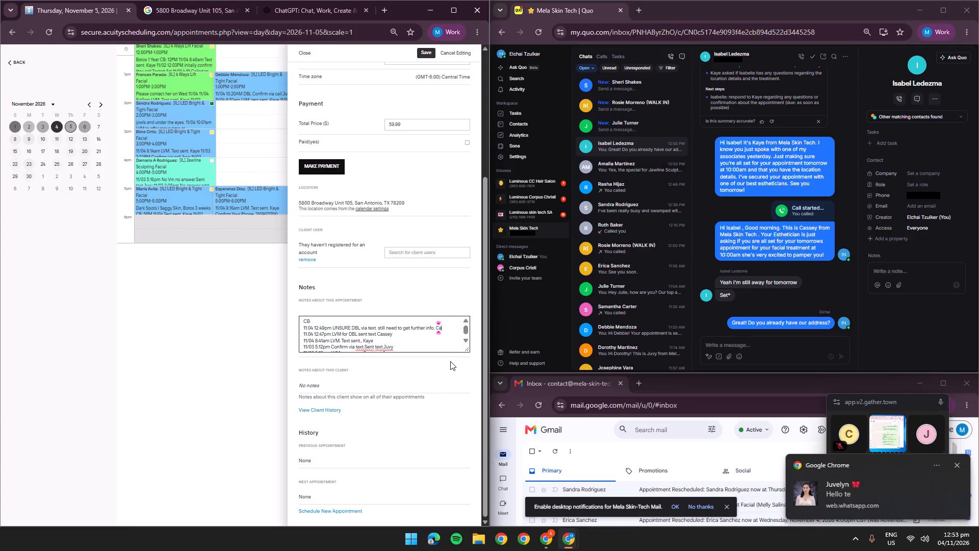
scroll(434, 335, up, 3)
click(425, 54)
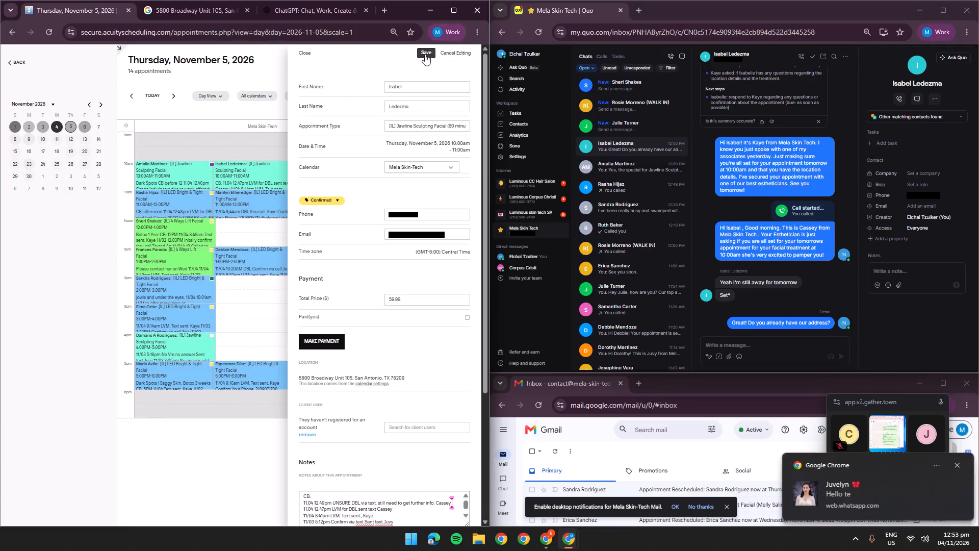
Turn on the microphone in the Gather meeting.
click(870, 443)
click(864, 443)
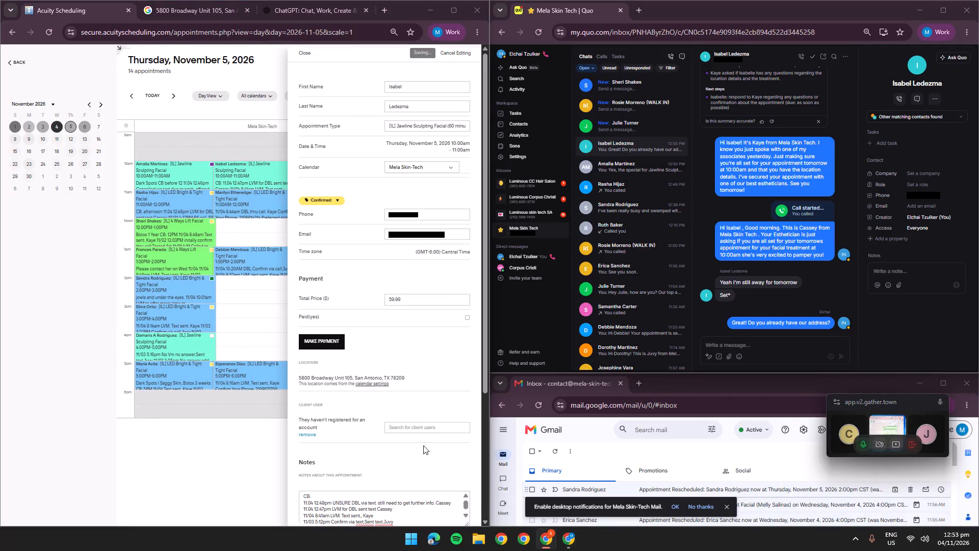
Close Isabel's appointment and open Sheri's 12:00pm 4 Ways Lift Facial appointment on November 5.
scroll(367, 439, down, 2)
scroll(367, 442, up, 3)
click(304, 60)
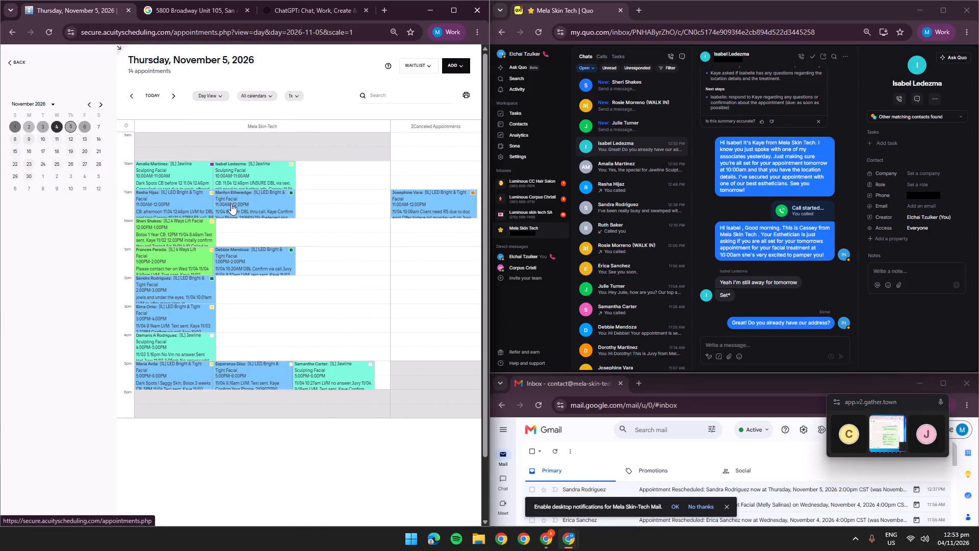
click(173, 205)
click(179, 236)
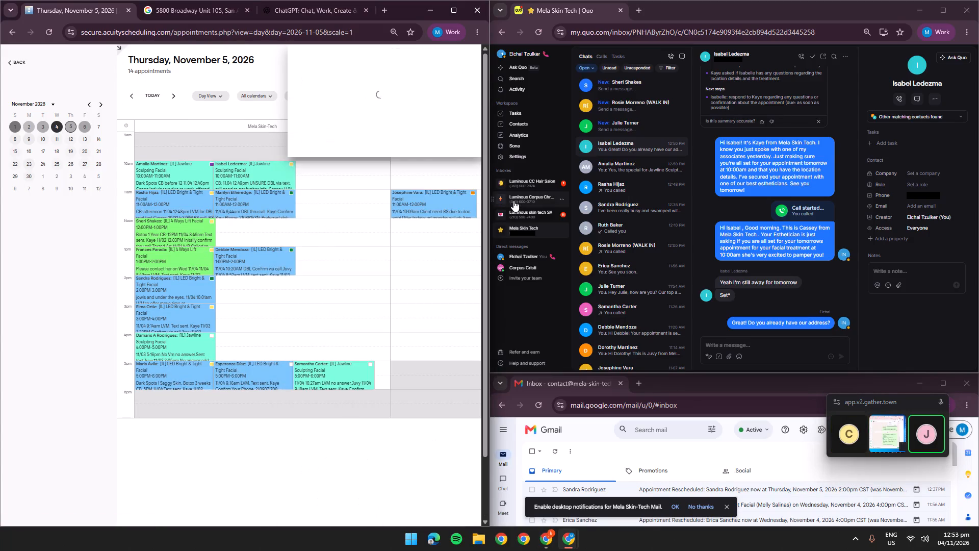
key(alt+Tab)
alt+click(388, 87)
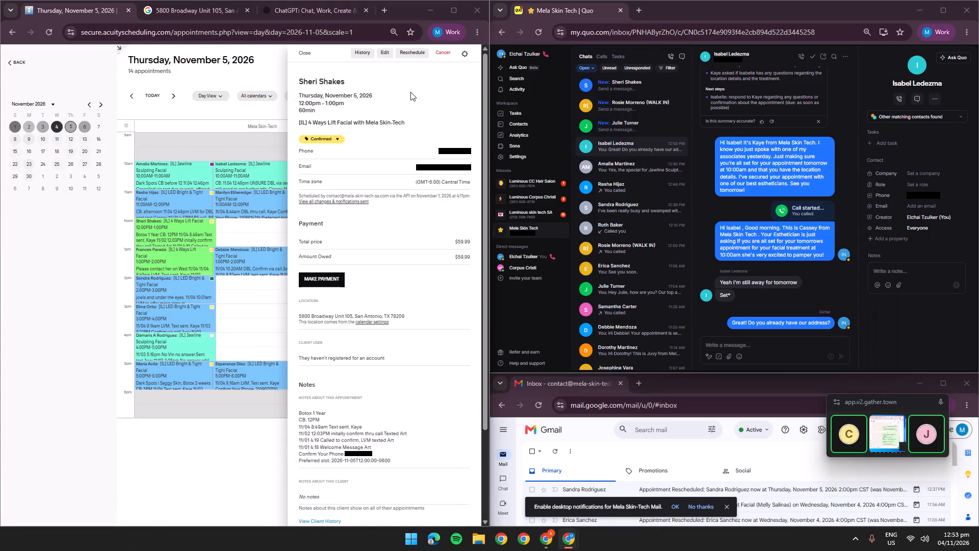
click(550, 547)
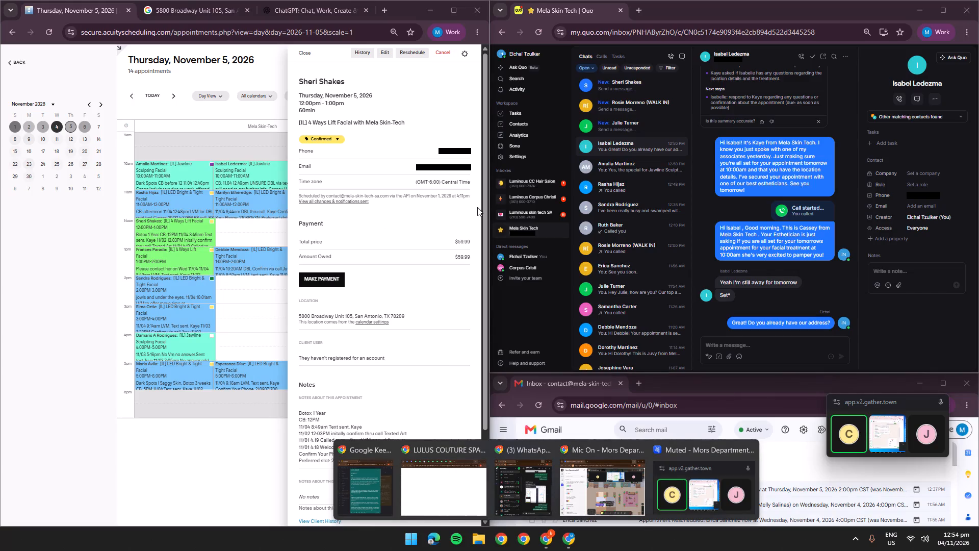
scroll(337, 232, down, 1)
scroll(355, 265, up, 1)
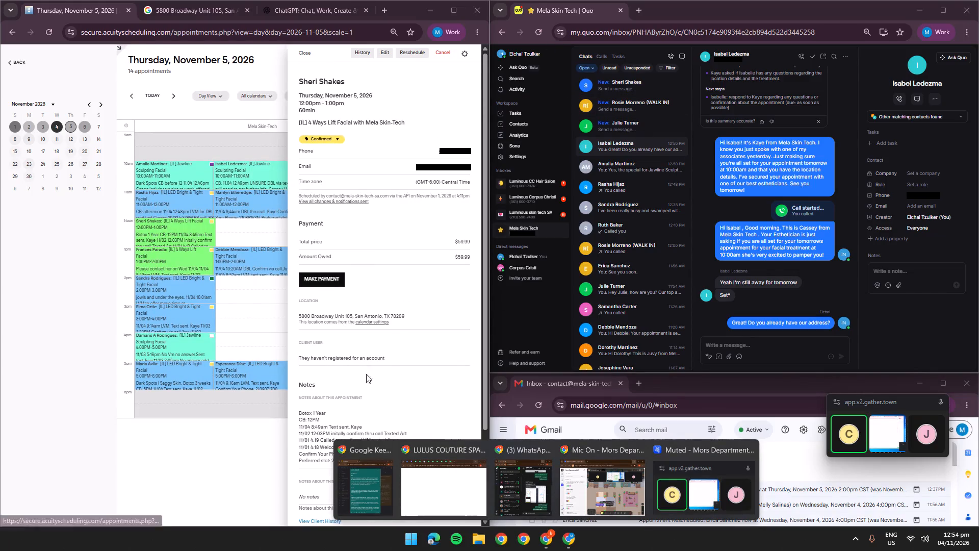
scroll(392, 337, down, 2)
Mute the microphone in the Gather meeting.
click(858, 443)
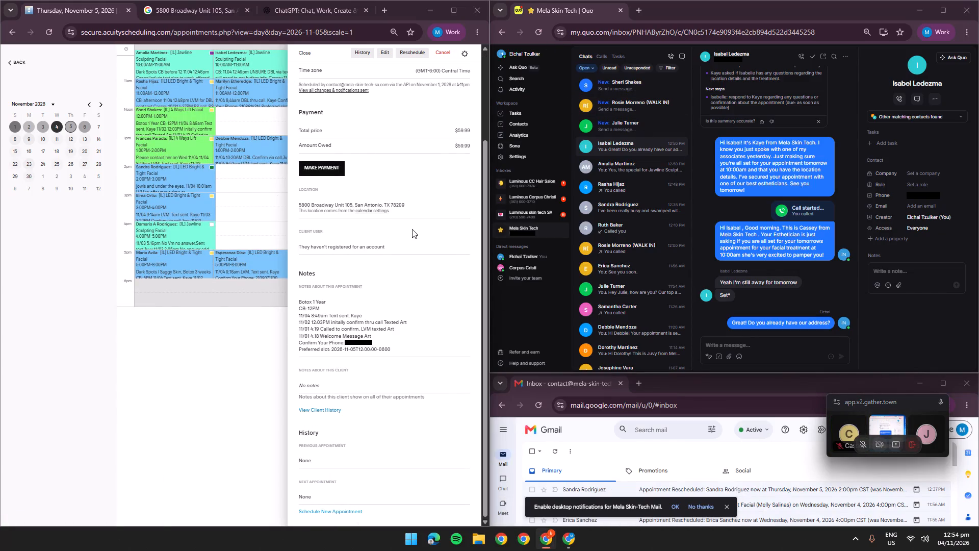
Open Sheri's conversation in Quo and read the latest messages about her appointment and the clinic address.
scroll(422, 325, up, 3)
drag(482, 153, 406, 141)
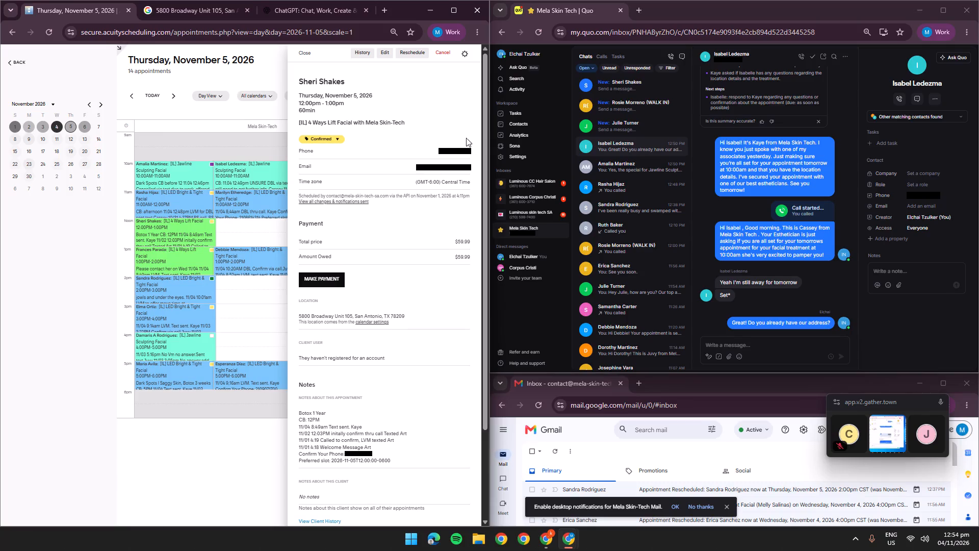
click(656, 82)
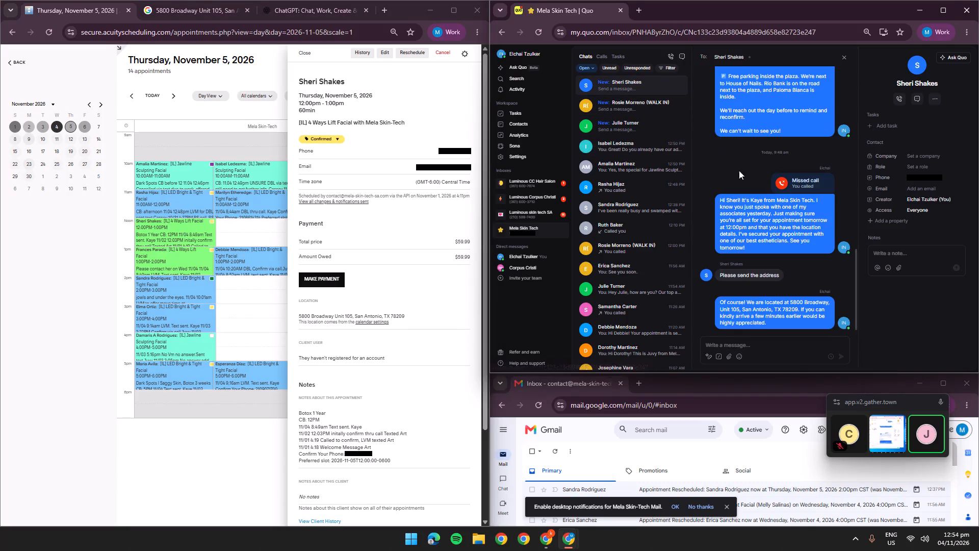
scroll(772, 296, down, 1)
click(781, 317)
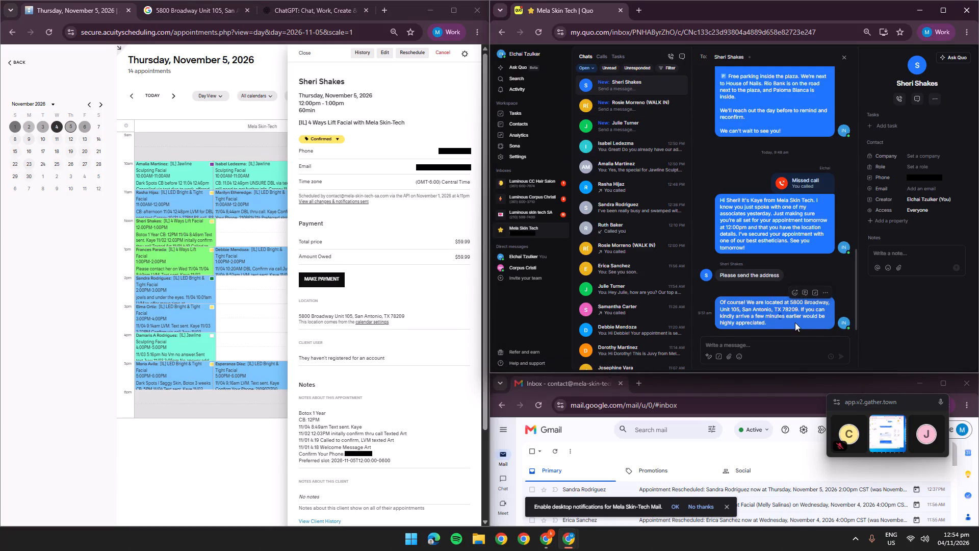
click(795, 322)
drag(778, 322, 764, 313)
click(809, 324)
click(798, 324)
click(780, 322)
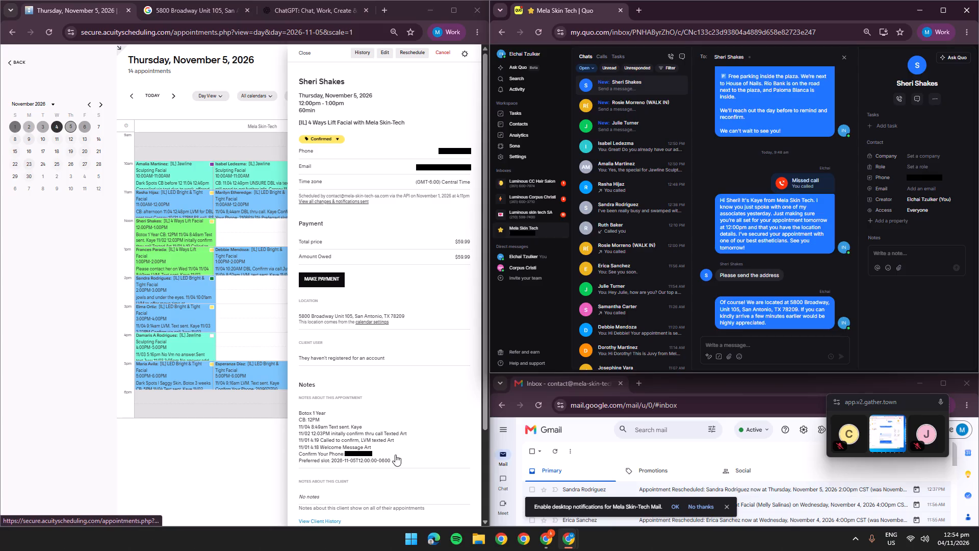
Open Sheri's appointment for editing in Acuity, ready to add a note after the "CB: 12PM" line.
click(415, 452)
scroll(375, 420, down, 1)
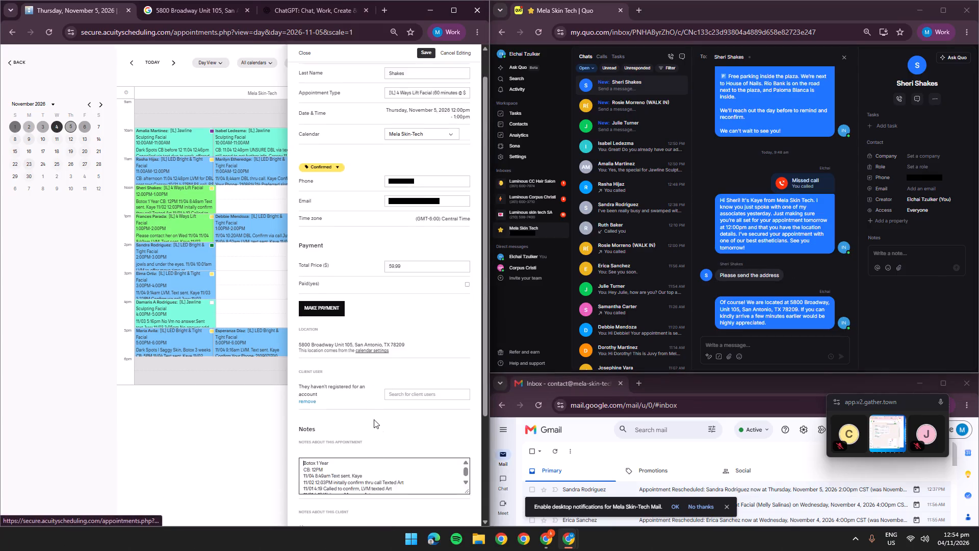
click(338, 405)
click(350, 402)
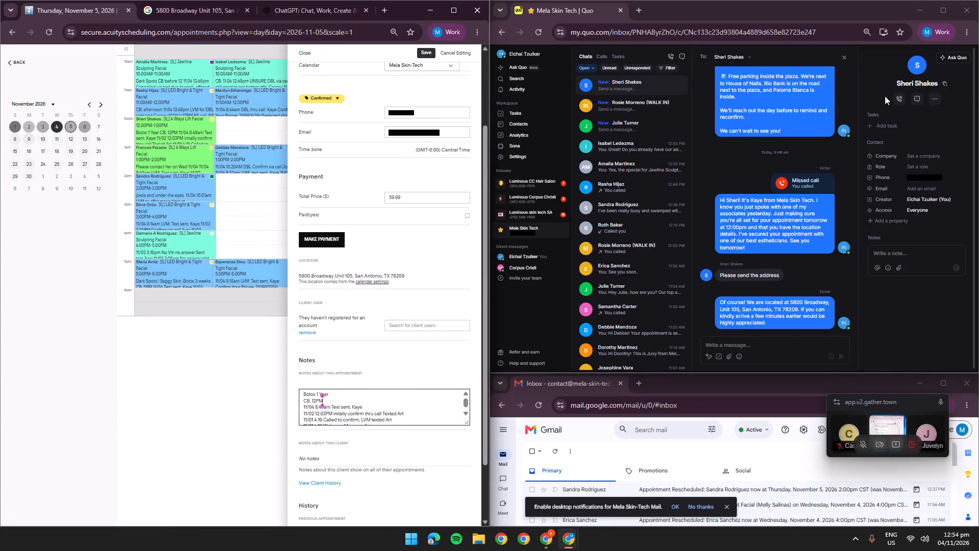
Start a call to Sheri from her Quo conversation and look over her earlier messages.
click(899, 102)
scroll(795, 289, up, 6)
scroll(795, 289, down, 9)
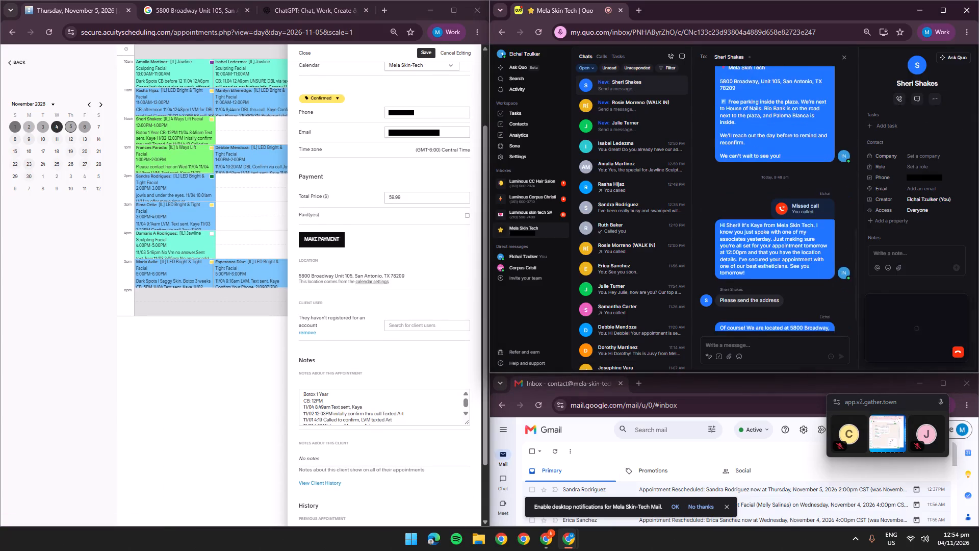
Add the line "11./04 12:54pm Called to verbal confirm. LVM. Cassey" below "CB: 12PM" in Sheri's appointment notes.
click(351, 402)
key(Return)
text(11./0)
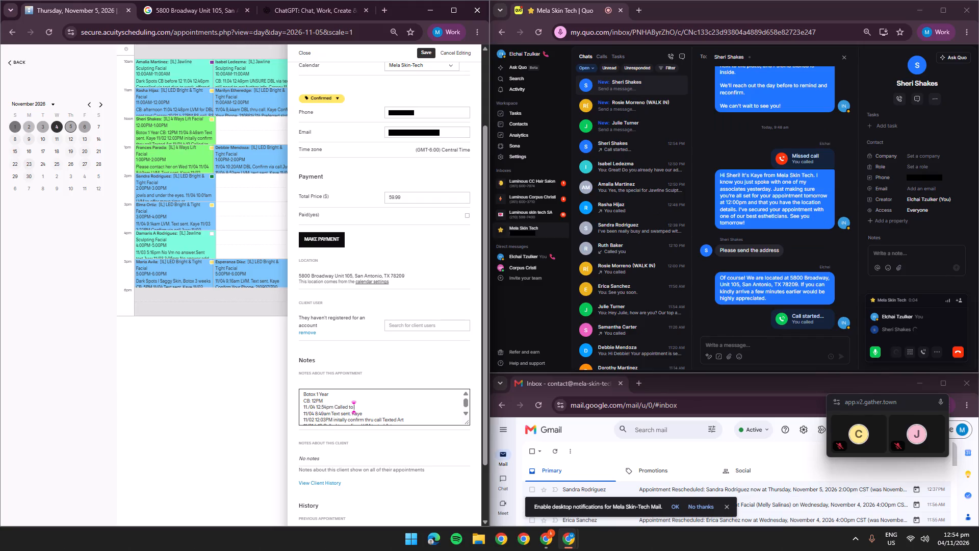
text(verbal confirm.)
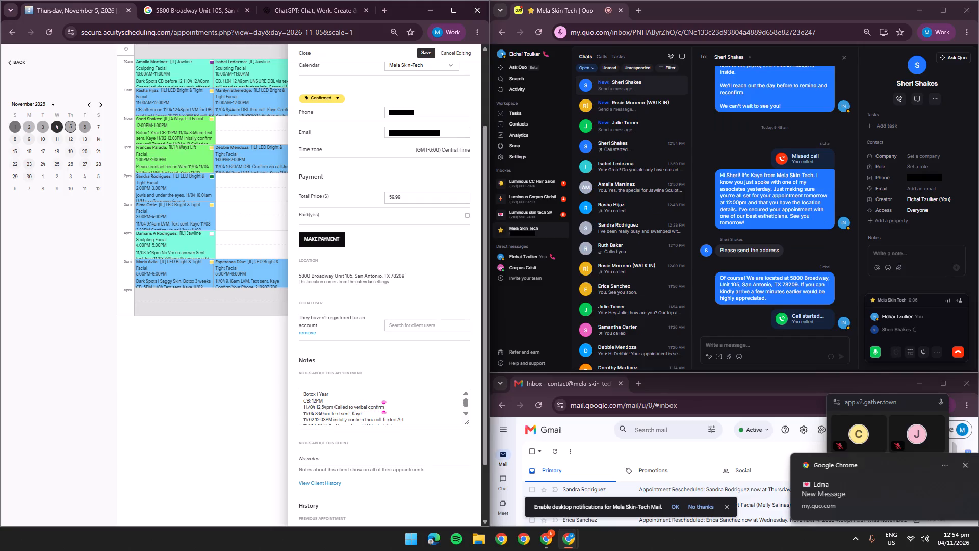
key(space)
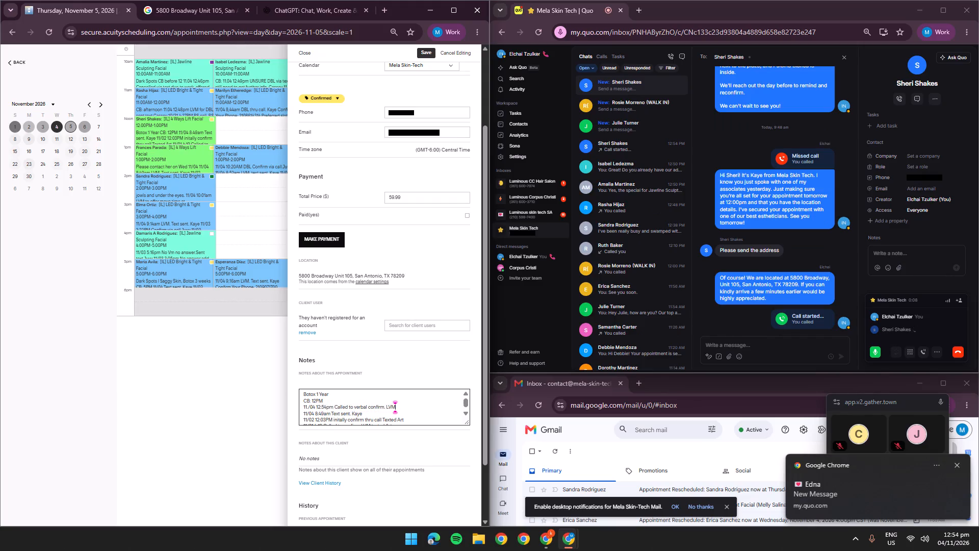
key(BackSpace)
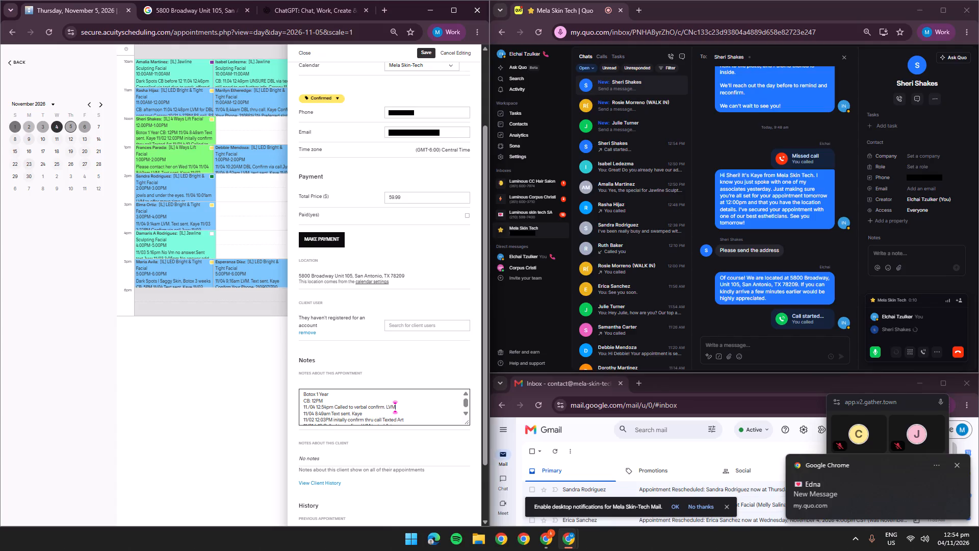
text(. sent t)
key(BackSpace)
key(BackSpace)
key(BackSpace)
key(BackSpace)
key(BackSpace)
key(Down)
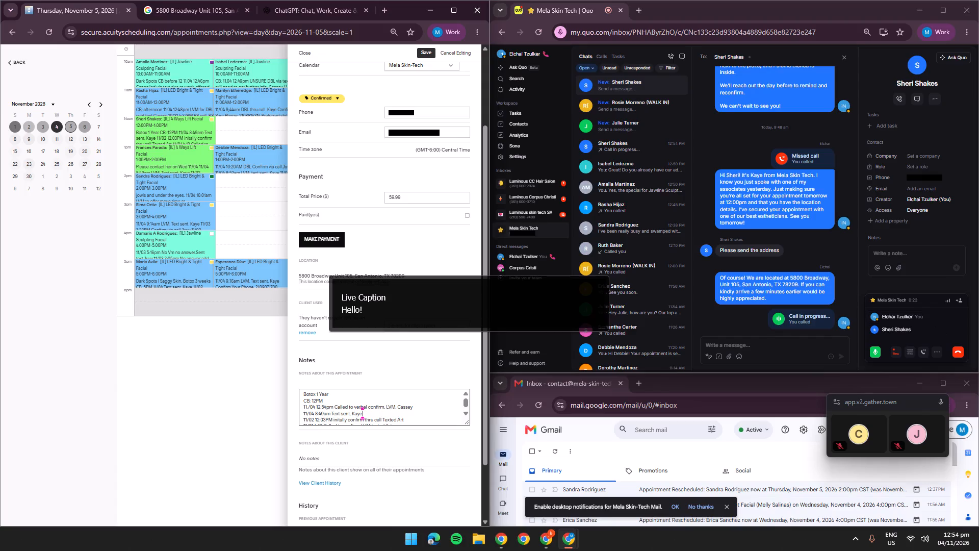
Move the Live Caption box off the Quo chat list and over the Acuity appointment during Sheri's call.
drag(924, 302, 923, 289)
scroll(313, 231, up, 3)
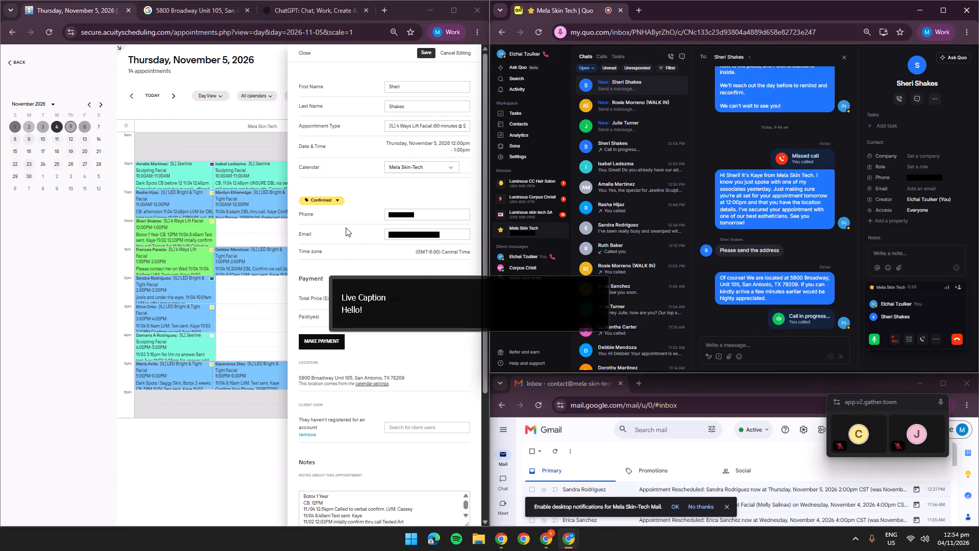
drag(420, 288, 452, 284)
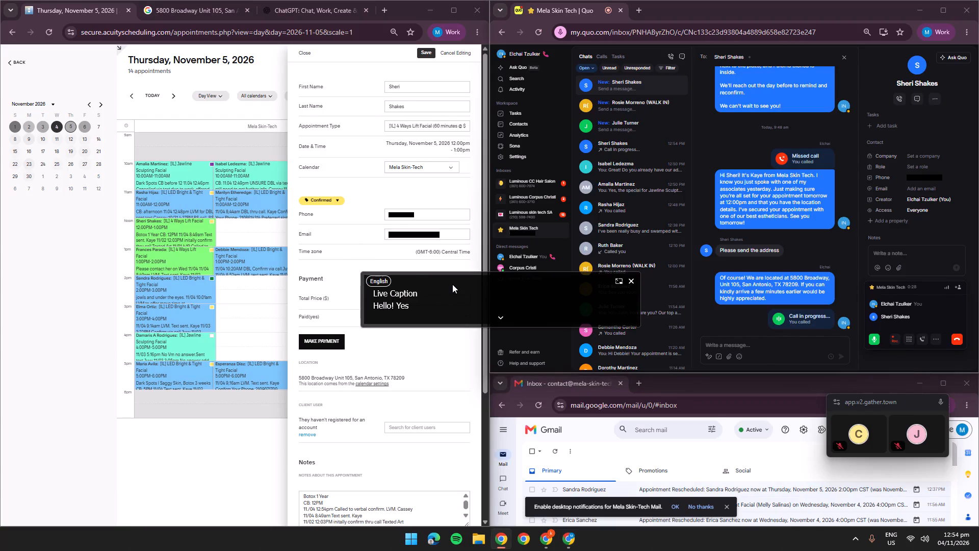
drag(452, 284, 310, 267)
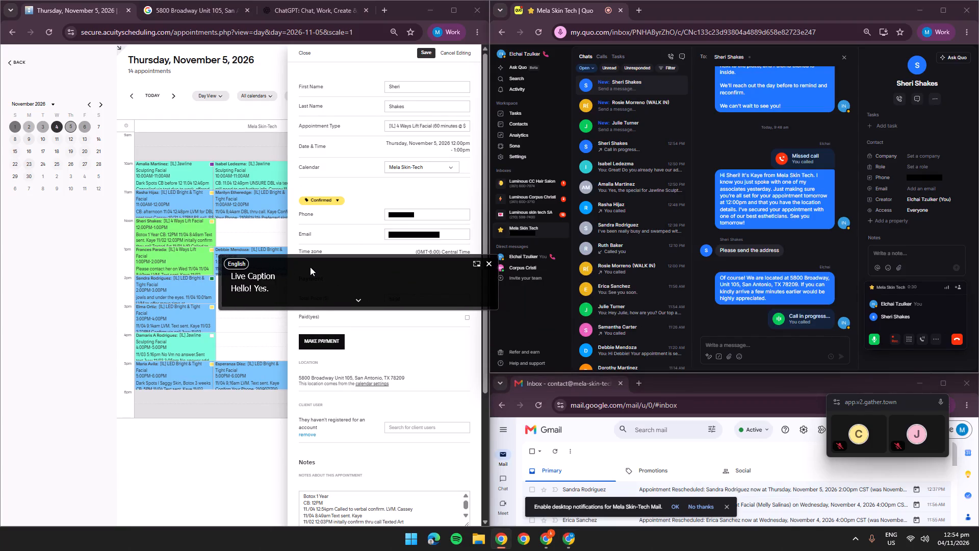
drag(310, 267, 296, 270)
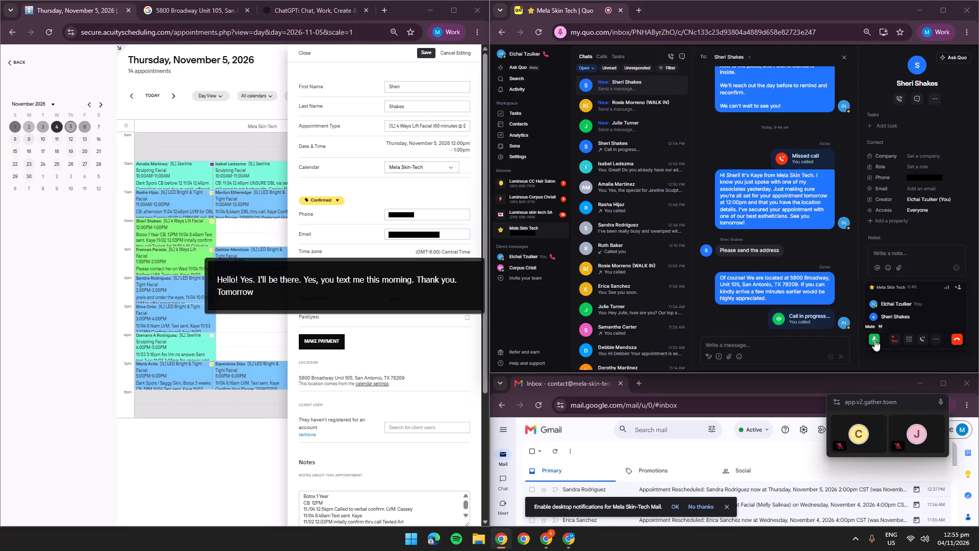
Move the call window clear of Sheri's Quo contact notes and jot down "no botox. skin tightening" there.
drag(905, 286, 912, 153)
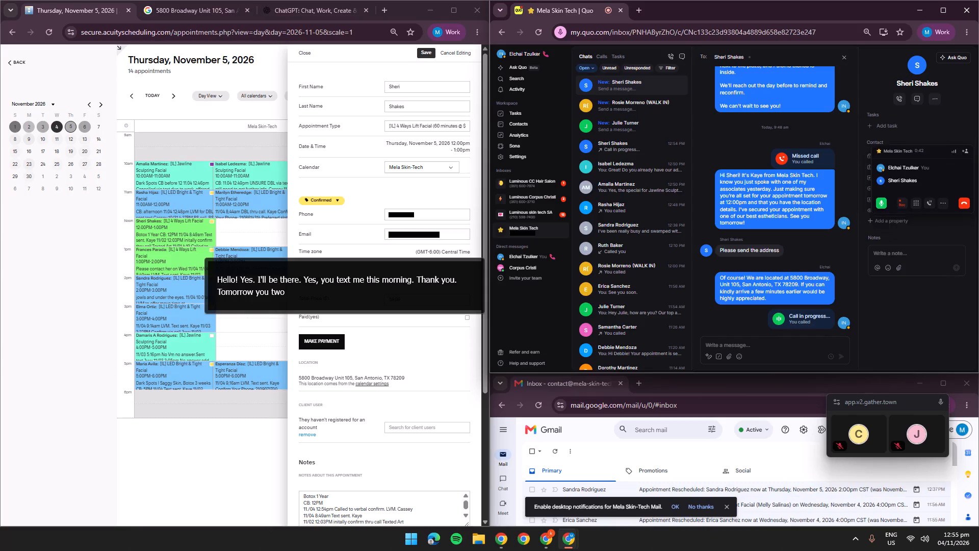
drag(912, 153, 912, 159)
click(914, 264)
text(no botoc)
key(BackSpace)
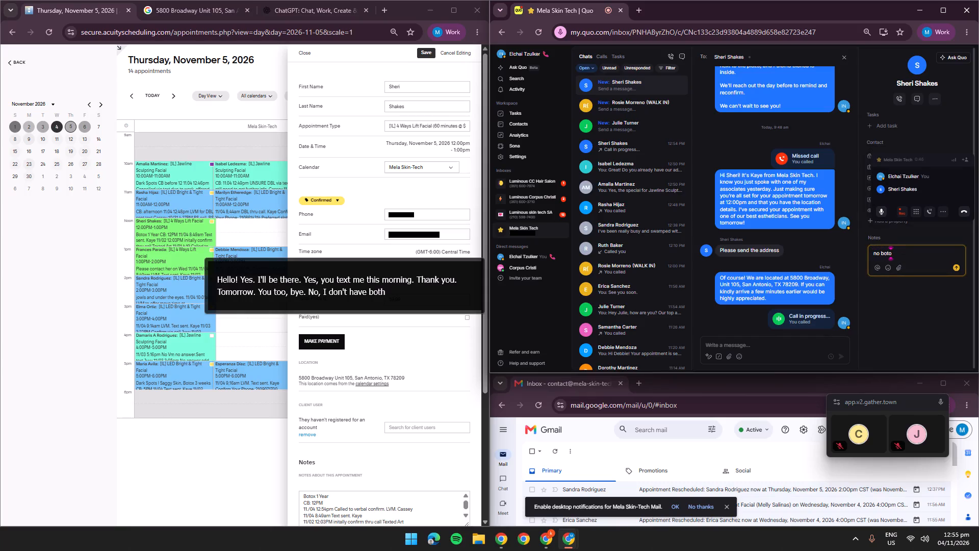
key(x)
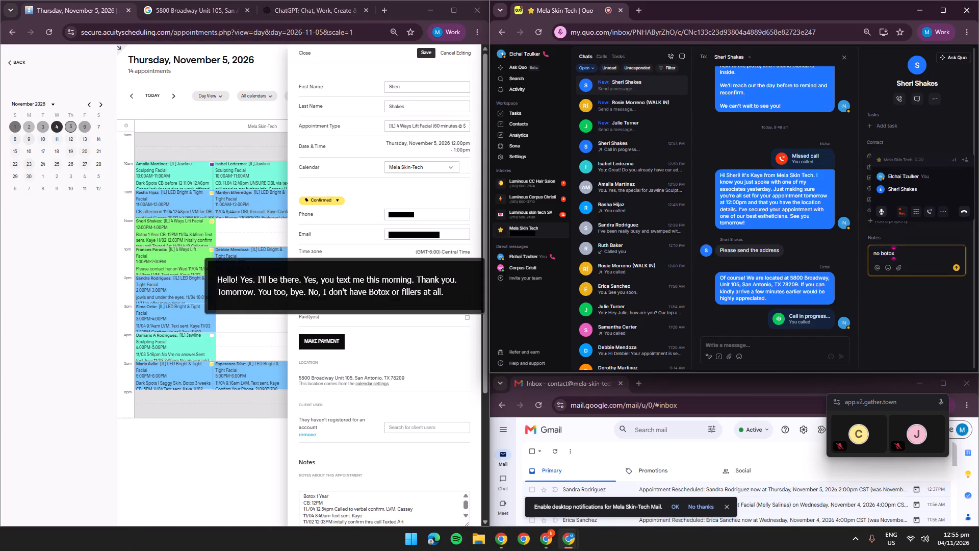
text(. no)
key(space)
key(BackSpace)
key(BackSpace)
key(BackSpace)
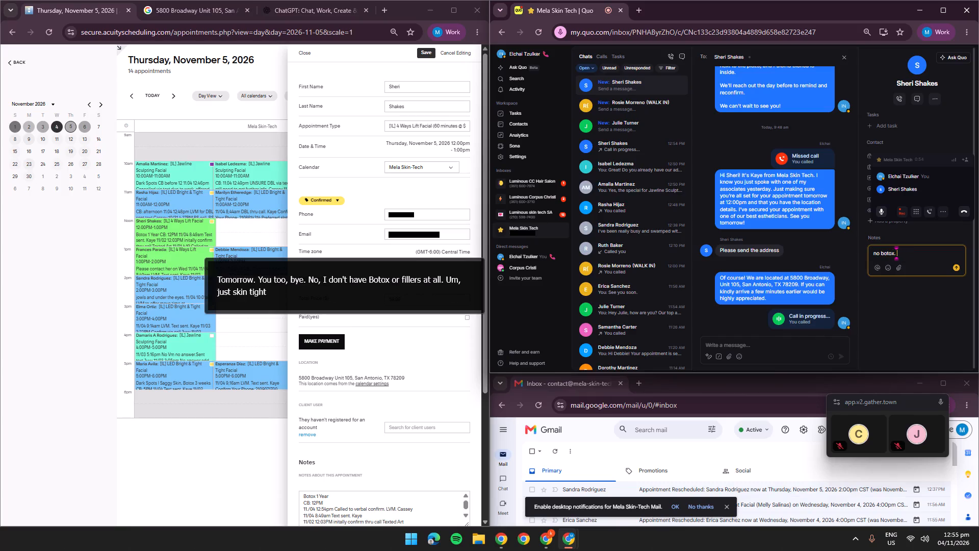
text(skin tightening)
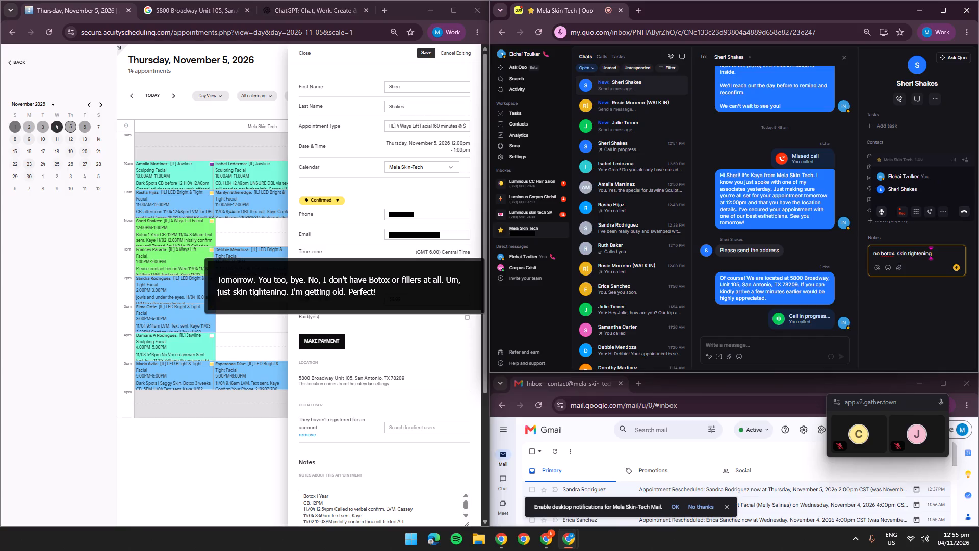
Toggle the call microphone while wrapping up with Sheri and end the call.
click(881, 208)
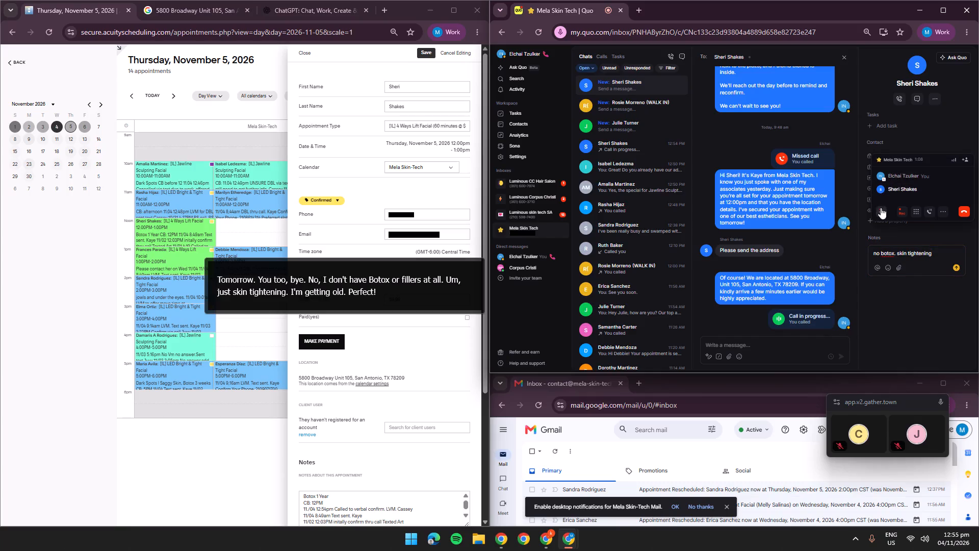
click(881, 208)
click(964, 209)
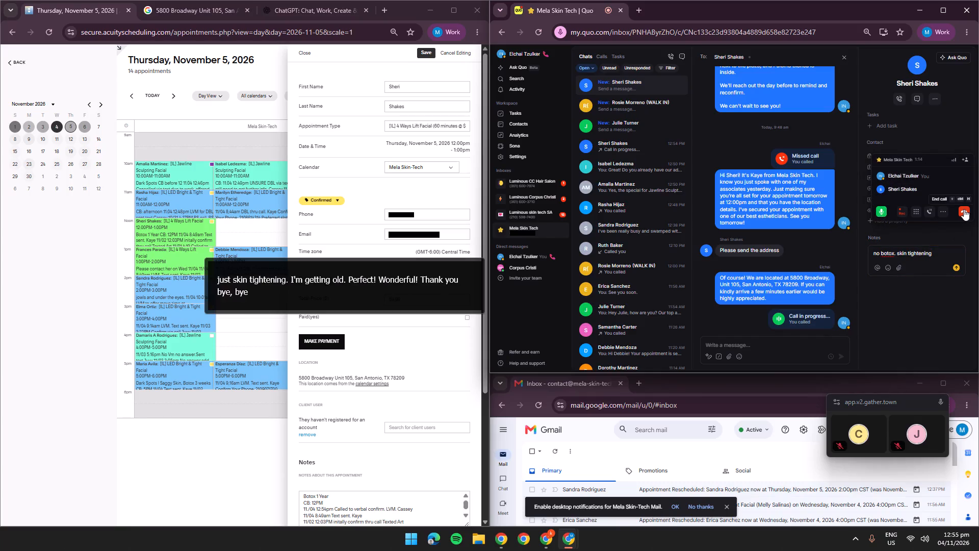
Rearrange Sheri's Quo note draft so that "concerns+ skin tightening" comes before "no botox.".
click(940, 258)
drag(895, 252, 954, 260)
key(ctrl+x)
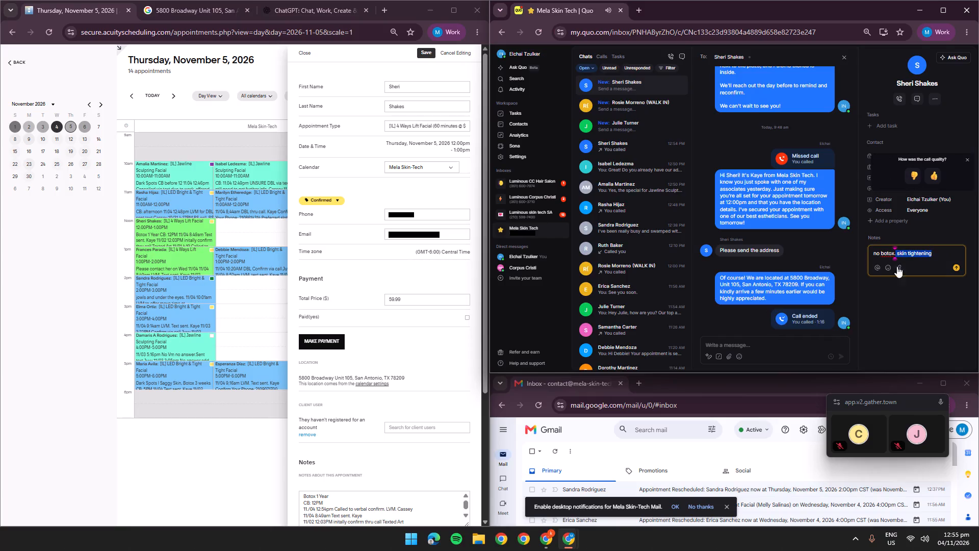
double_click(875, 253)
key(Left)
text(concerns)
key(space)
key(ctrl+v)
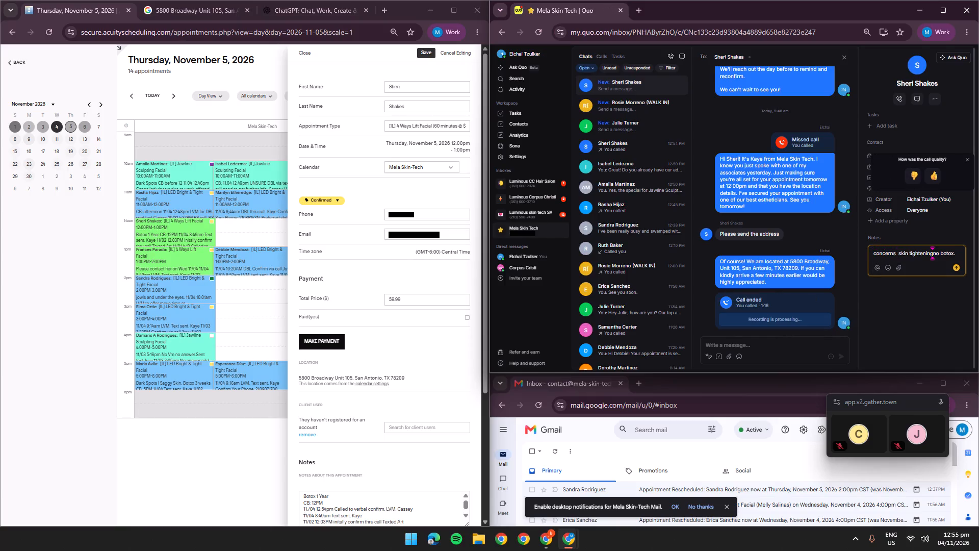
click(895, 254)
key(Right)
key(BackSpace)
text(+)
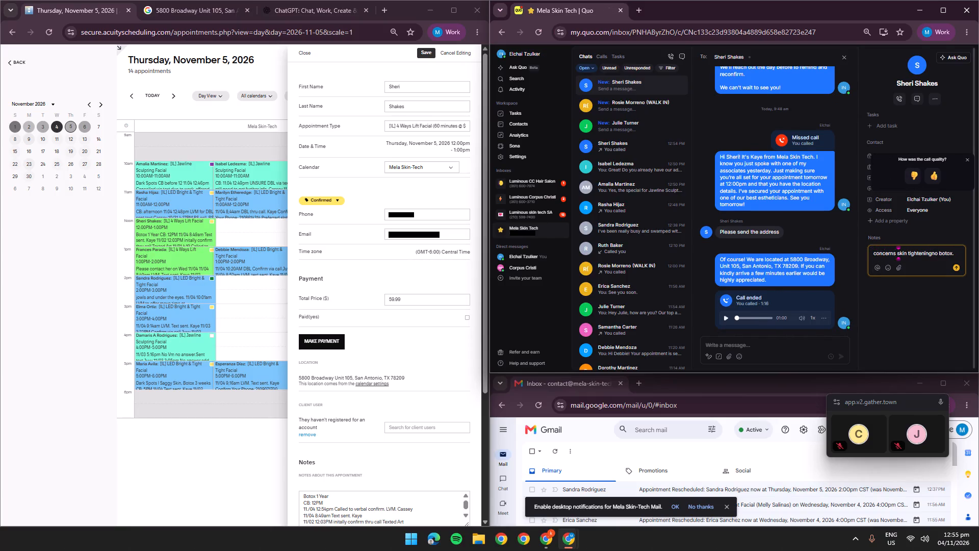
key(space)
Insert "//" between "skin tightening" and "no botox." in Sheri's Quo note draft and copy the whole text.
key(ctrl+a)
key(ctrl+c)
key(ctrl+c)
click(944, 252)
click(938, 256)
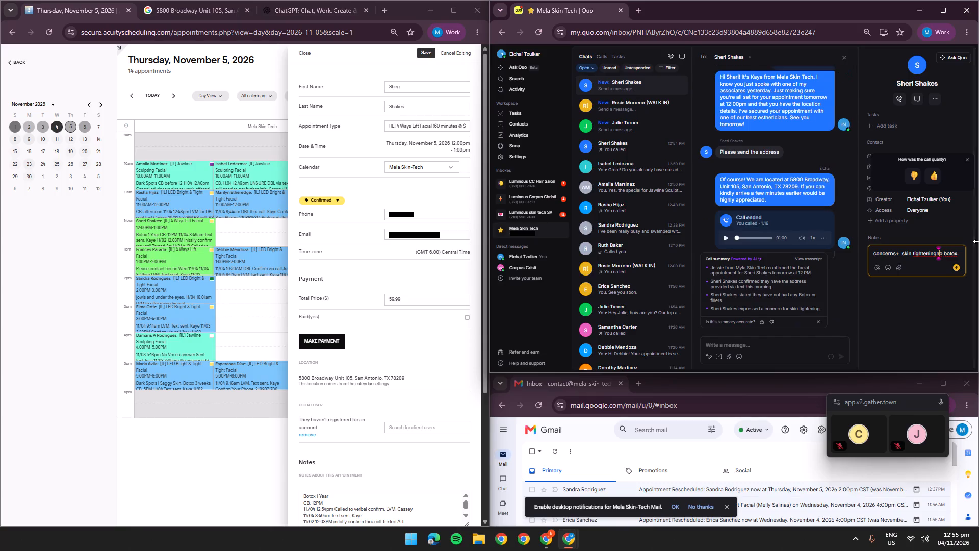
key(Left)
text(//)
key(space)
key(ctrl+a)
key(ctrl+c)
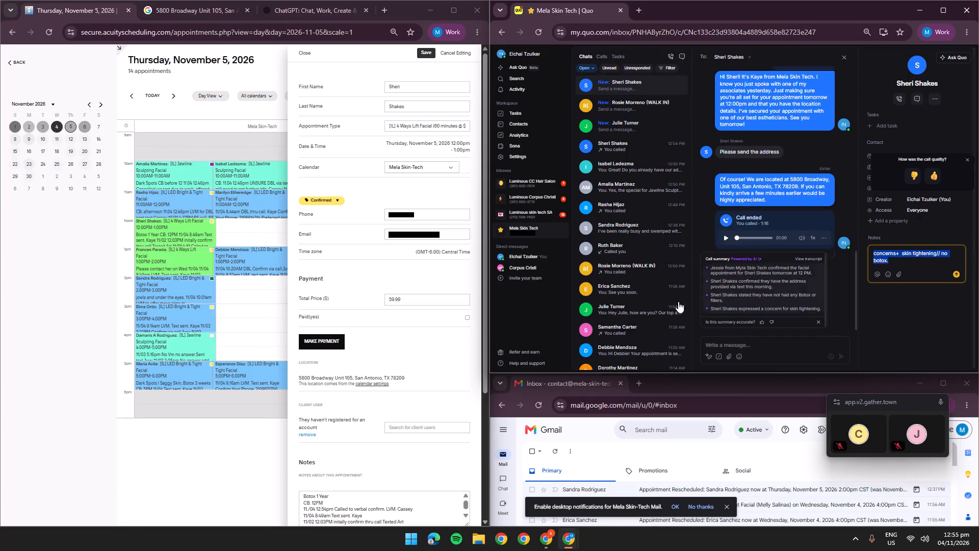
key(ctrl+c)
Add "concerns+ skin tightening" before "Botox 1 Year" in Sheri's Acuity appointment notes.
click(367, 495)
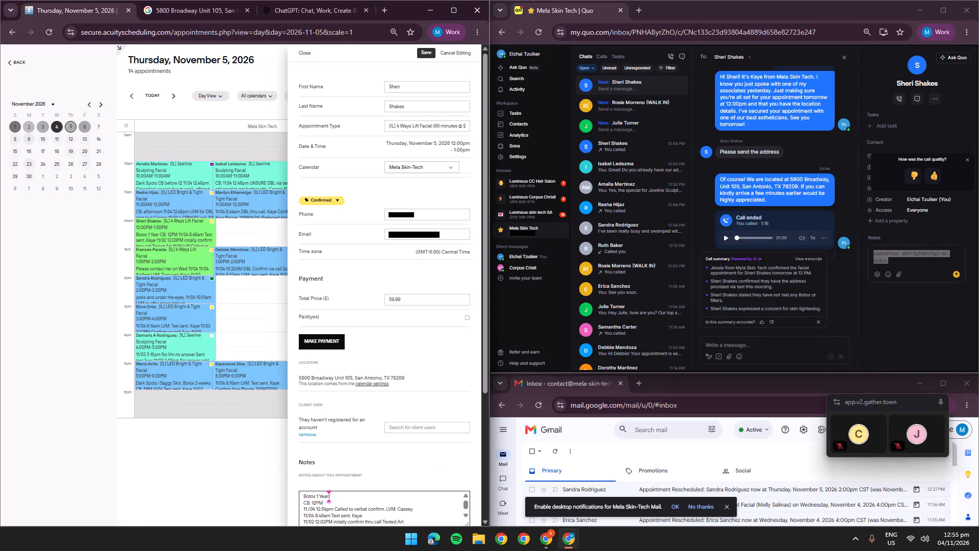
click(299, 496)
text(concerns+ skin tightening)
key(space)
Replace "Called to verbal confirm. LVM." with "DBL via call. Sent text" in Sheri's 12:54pm note line and save the appointment.
click(345, 507)
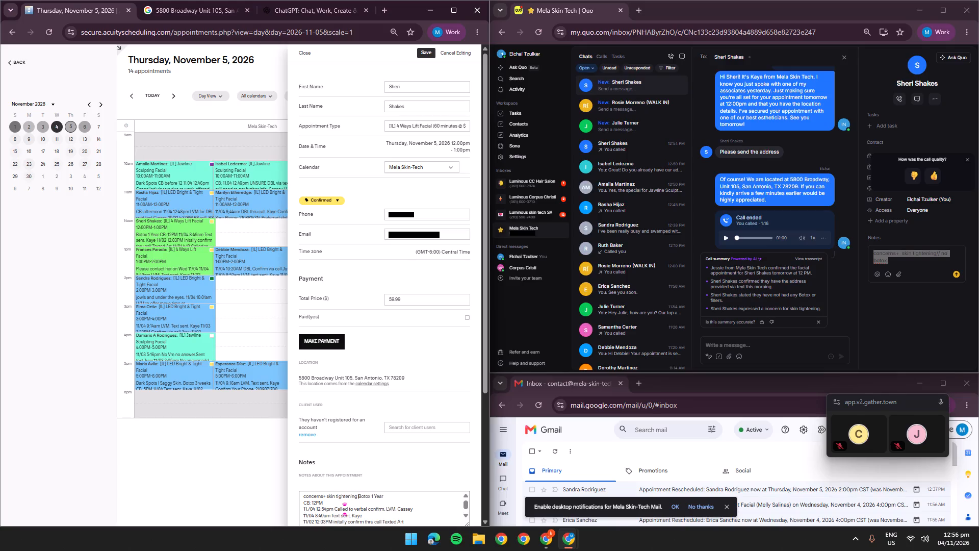
click(376, 511)
triple_click(387, 510)
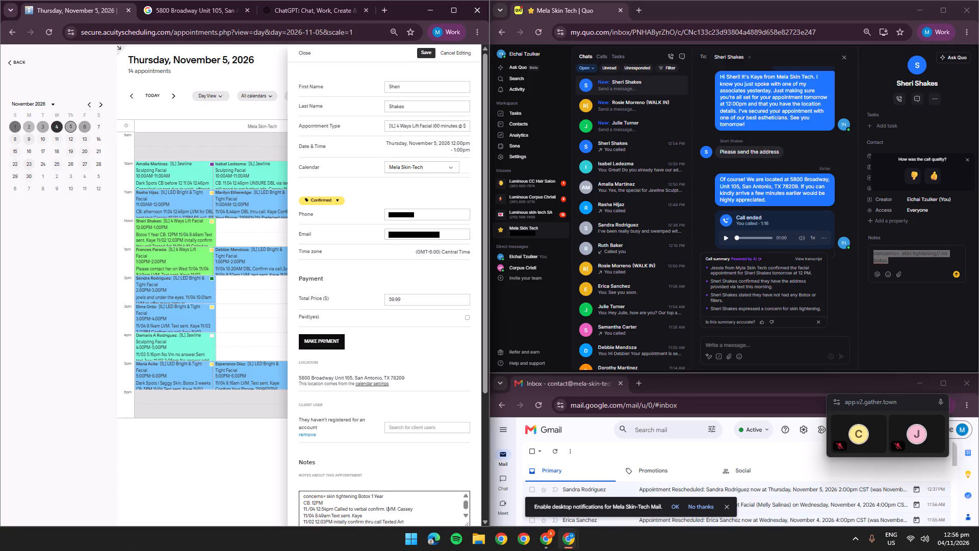
click(339, 509)
drag(336, 509, 398, 507)
key(BackSpace)
key(BackSpace)
key(BackSpace)
key(BackSpace)
text(dbvl)
key(space)
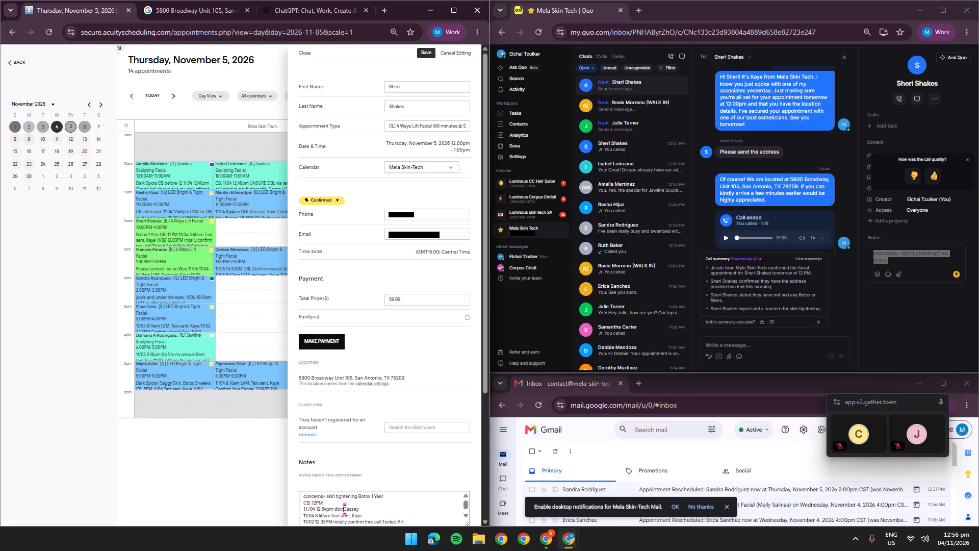
key(BackSpace)
key(BackSpace)
key(BackSpace)
click(431, 53)
Look through the DBL NO ANSWER message templates in Google Keep, clear the short draft in Sheri's Quo chat, and close the Keep note.
key(alt+Tab)
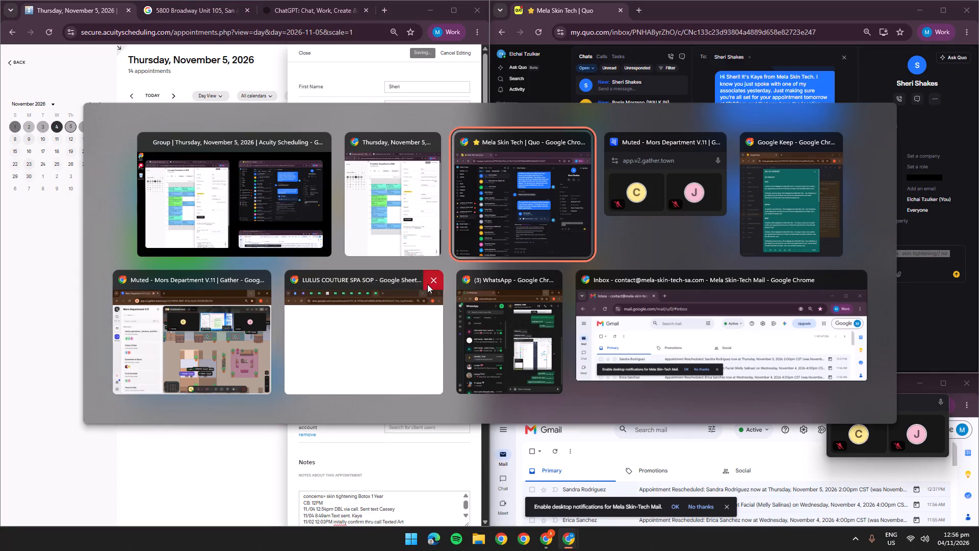
alt+click(416, 87)
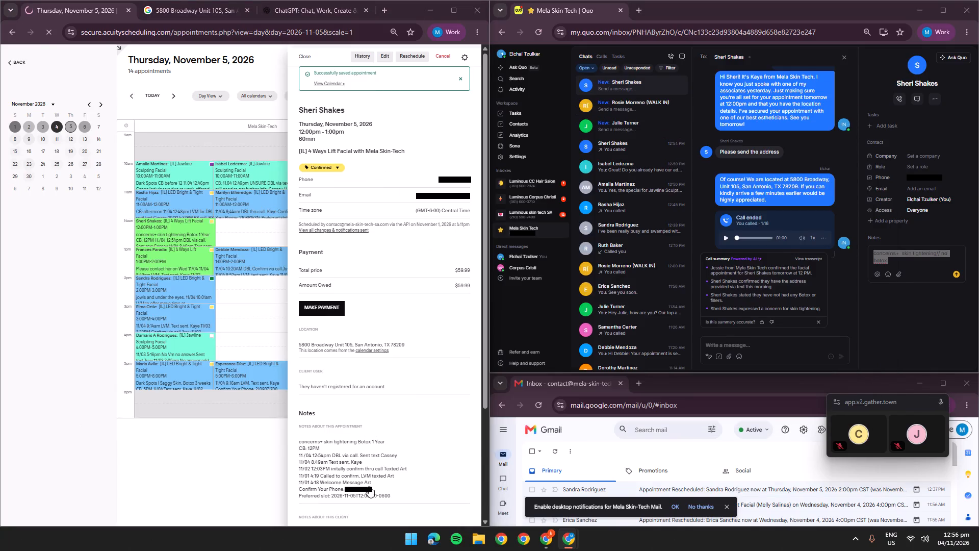
key(alt+Tab)
alt+click(804, 196)
scroll(216, 332, down, 2)
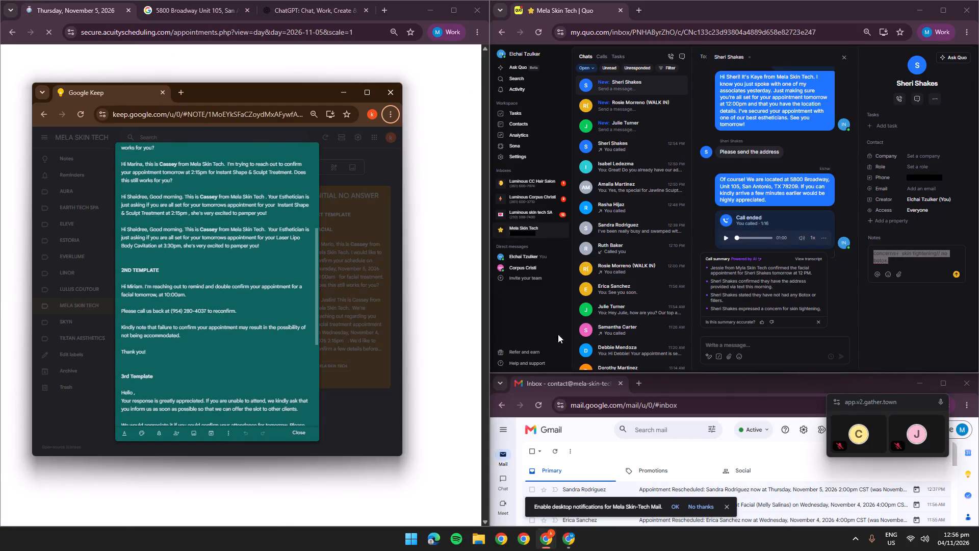
key(ctrl+a)
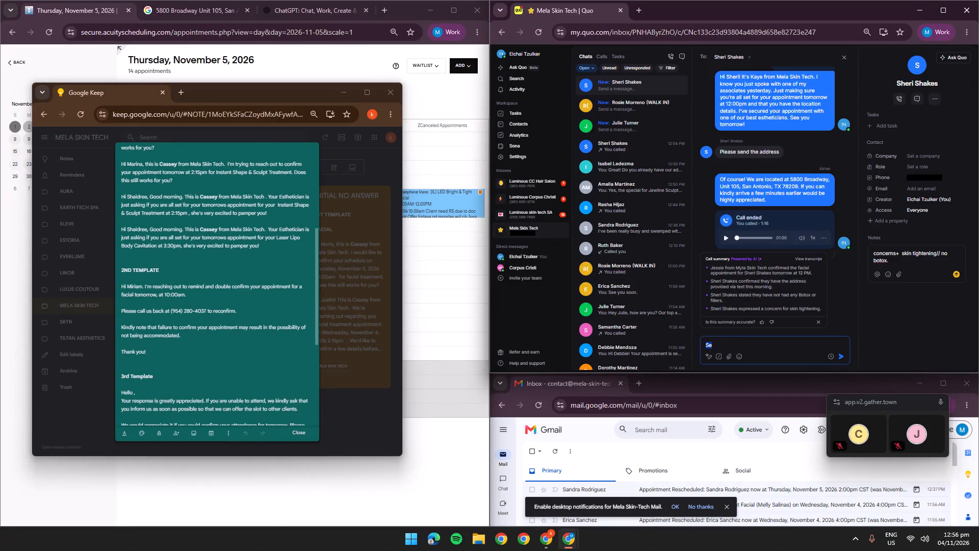
key(BackSpace)
scroll(161, 290, down, 3)
click(216, 232)
click(277, 334)
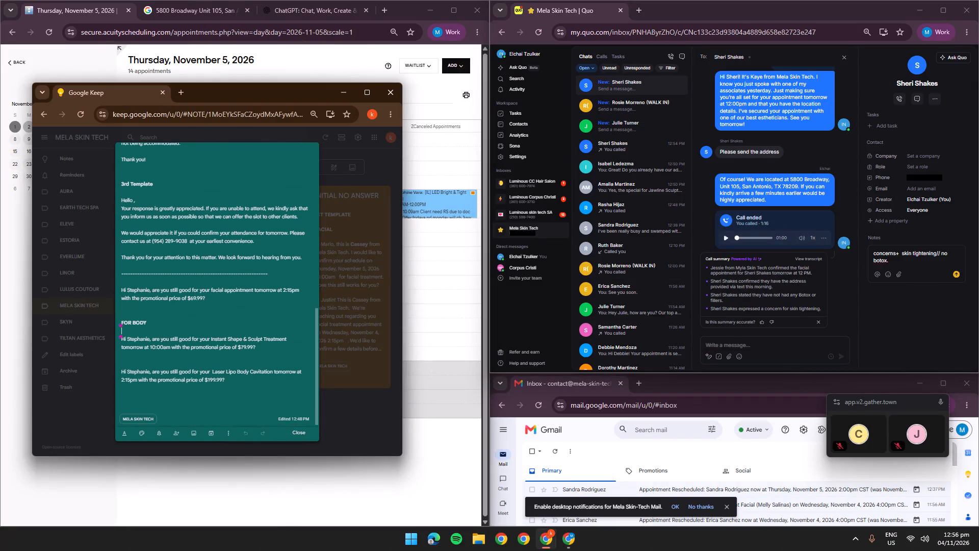
scroll(233, 381, up, 6)
click(340, 324)
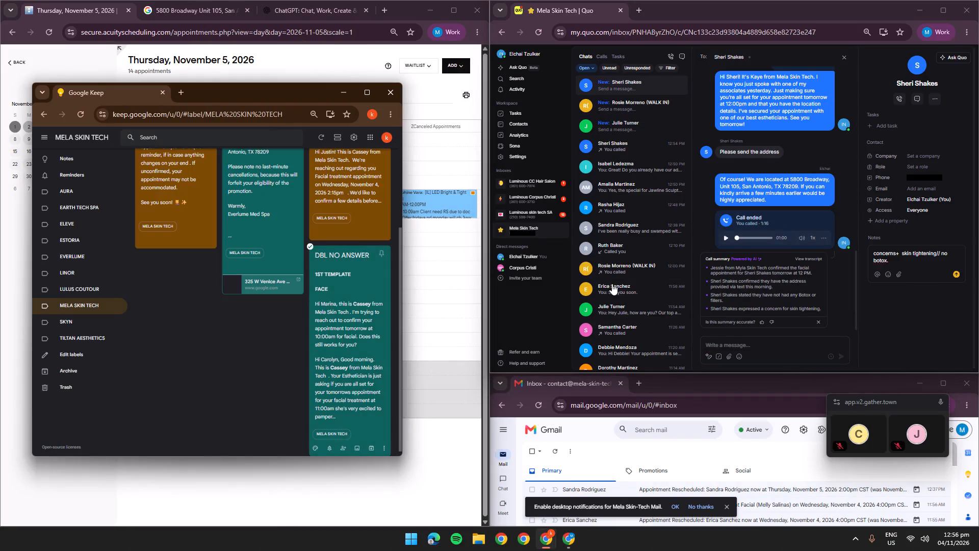
Change the label of Sheri's 12:00pm appointment in Acuity to DBL Confirmed.
click(268, 55)
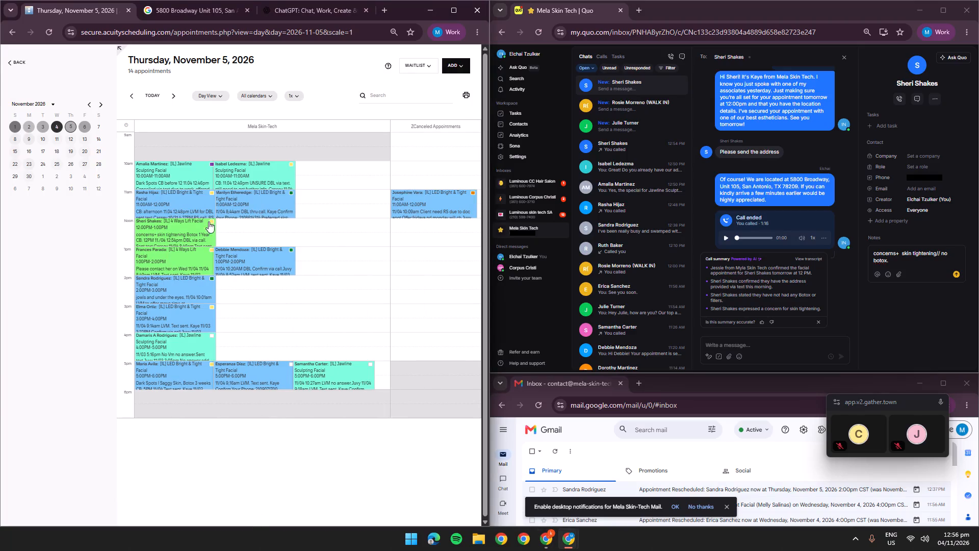
click(190, 229)
click(313, 141)
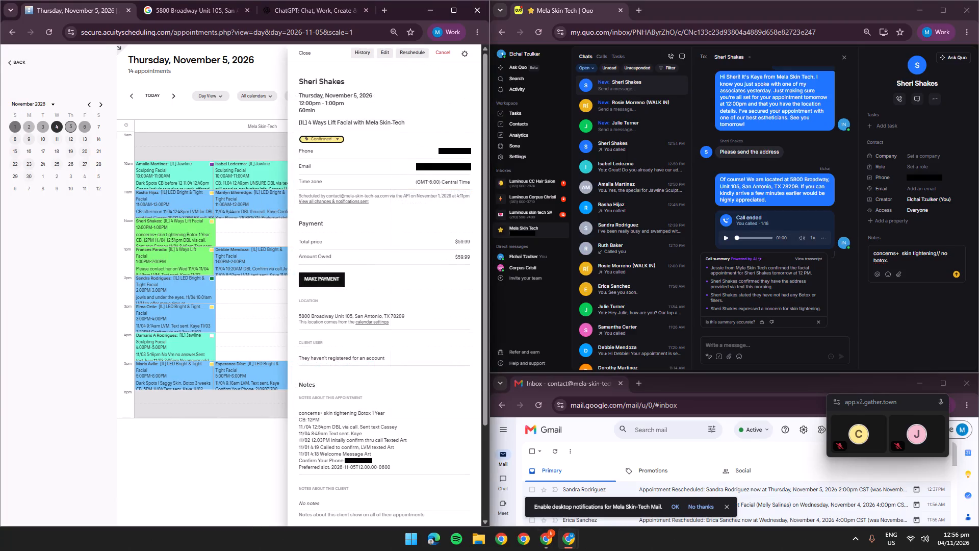
scroll(332, 195, down, 1)
click(336, 182)
click(338, 178)
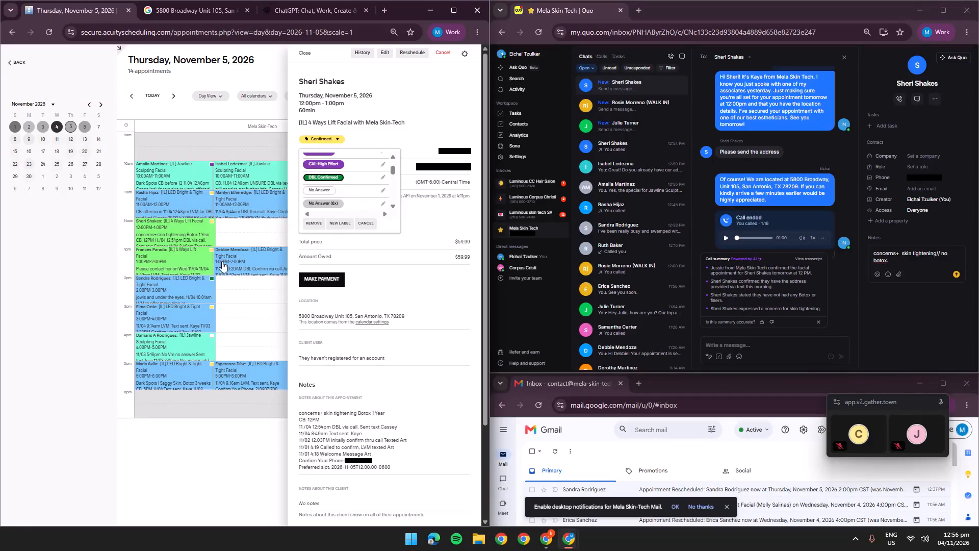
Find Frances in Quo by the phone number from her 1:00pm Acuity appointment and start a call to her.
click(187, 258)
drag(474, 146, 423, 151)
key(ctrl+c)
key(ctrl+c)
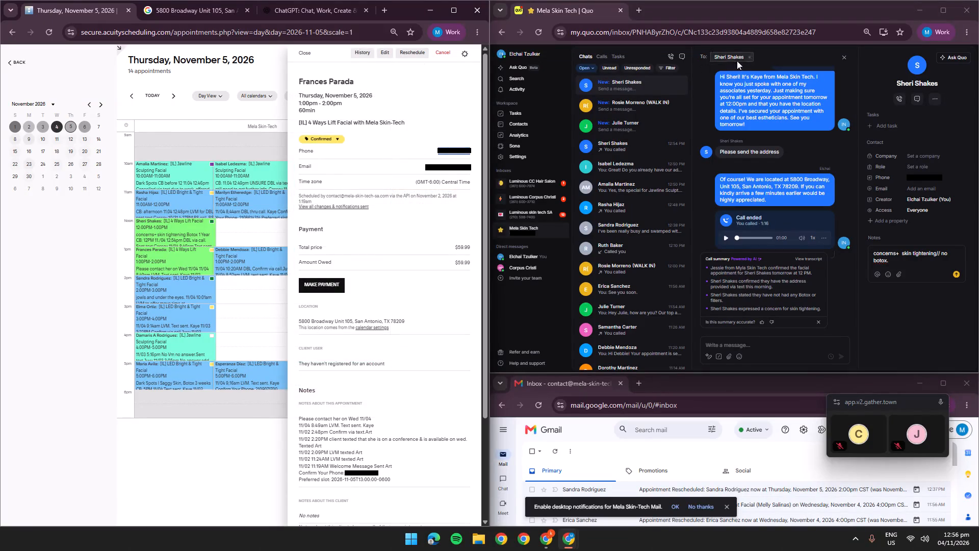
click(738, 58)
key(ctrl+v)
click(784, 109)
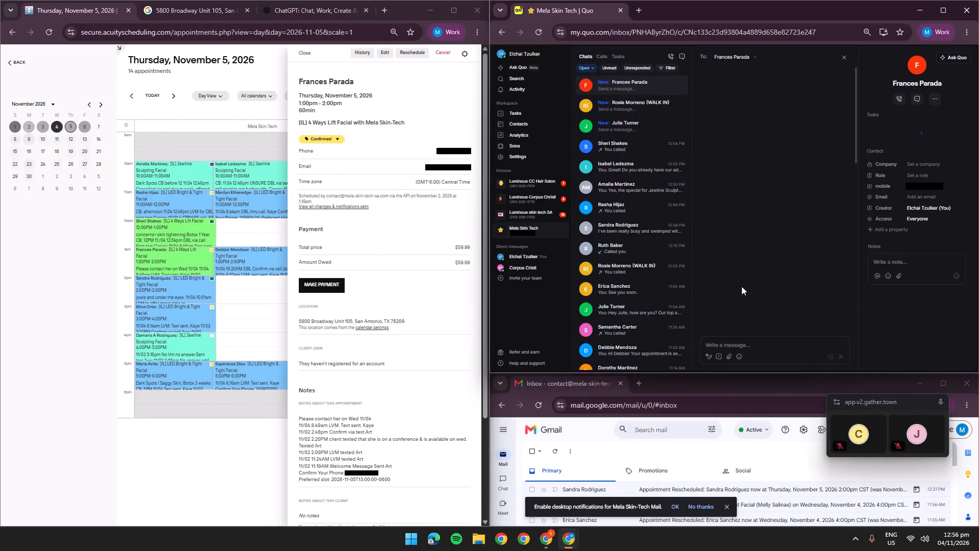
click(900, 98)
drag(784, 271, 780, 277)
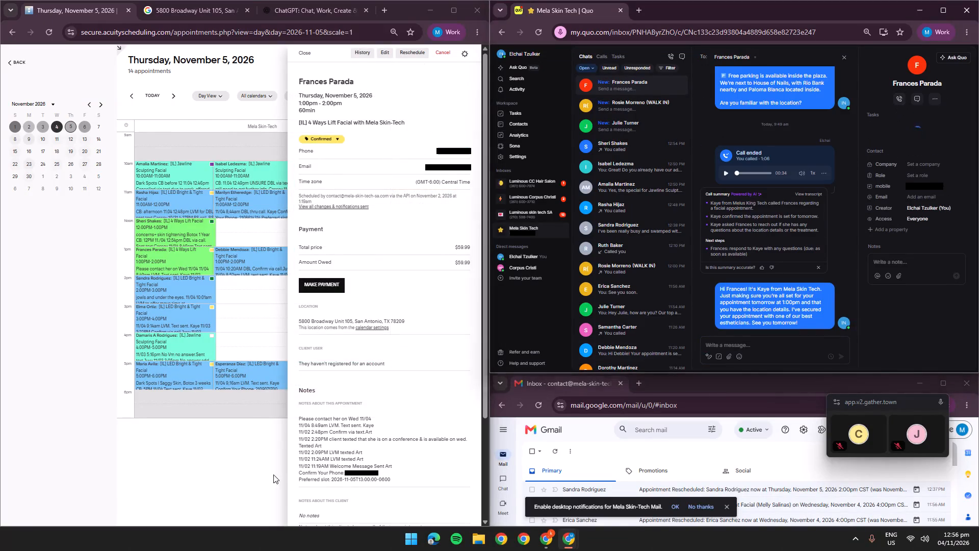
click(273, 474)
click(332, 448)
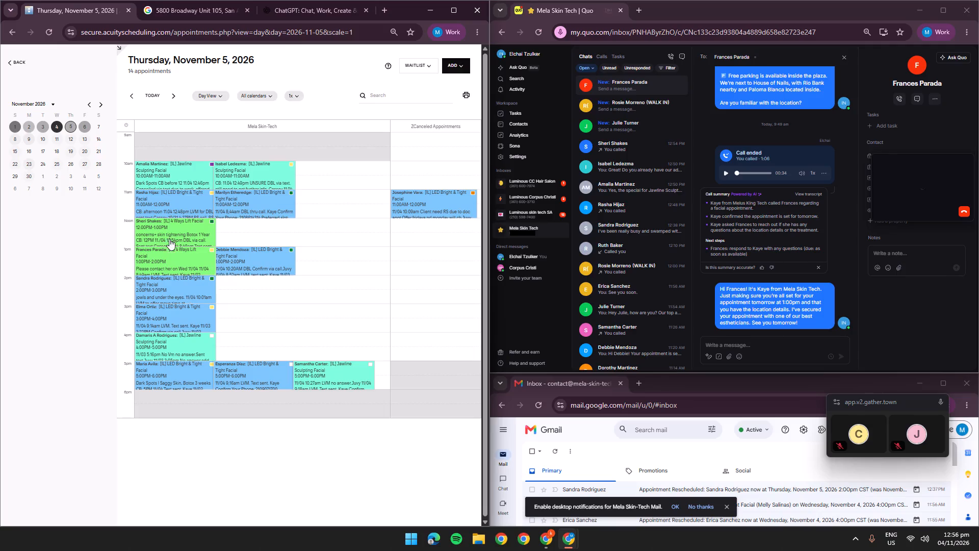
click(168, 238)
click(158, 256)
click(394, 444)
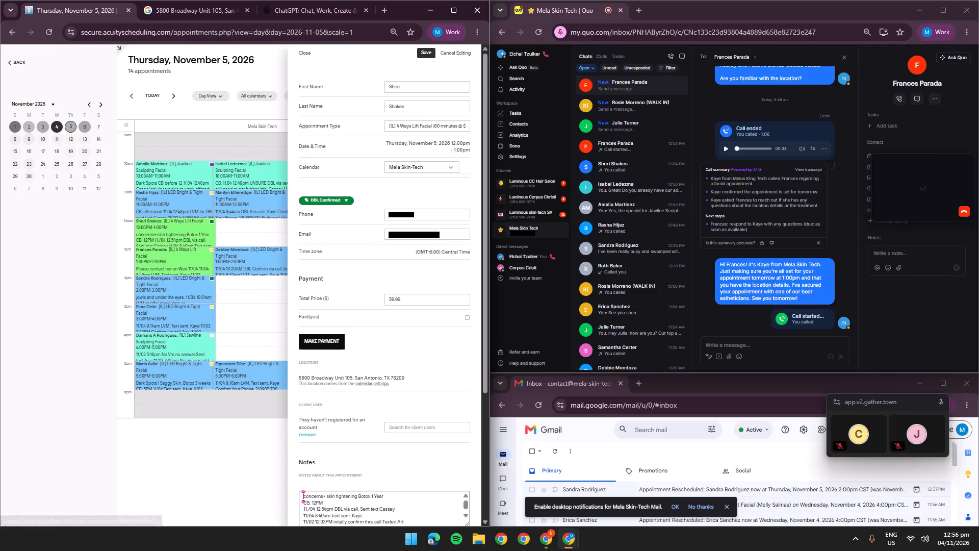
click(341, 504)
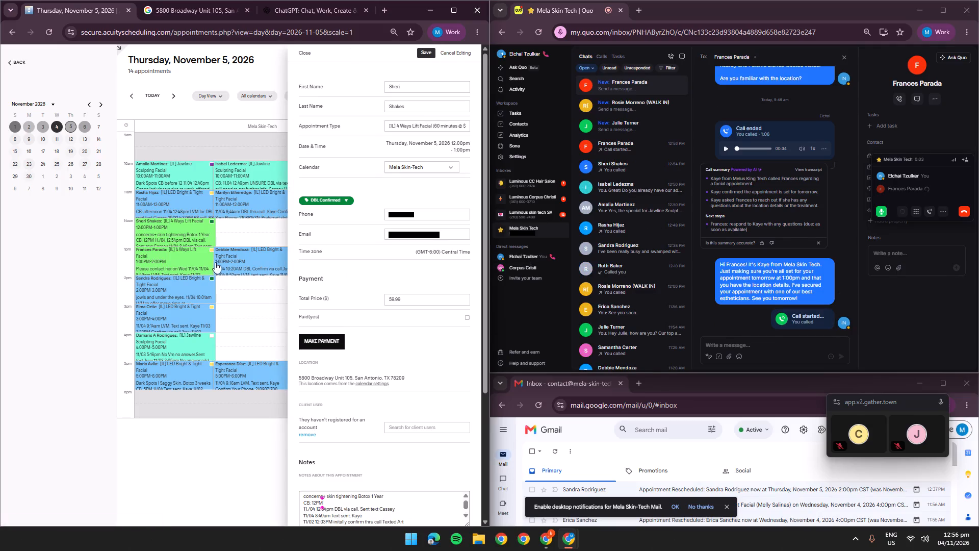
Add the note line "11.04 12.56pm LVM for DBL sent text Cassey" to Frances's 1:00pm appointment in Acuity and save it.
click(191, 260)
scroll(346, 305, down, 2)
click(391, 312)
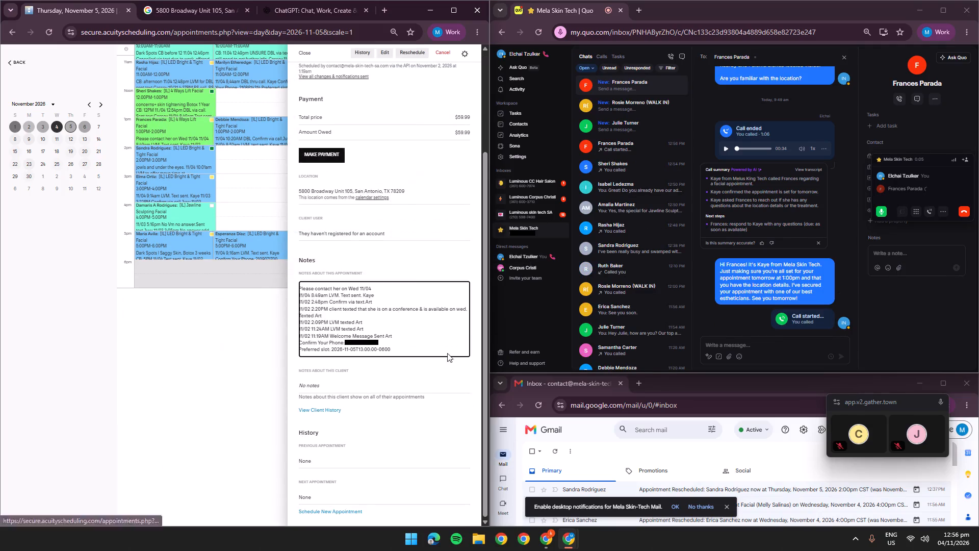
click(382, 365)
key(Return)
key(Return)
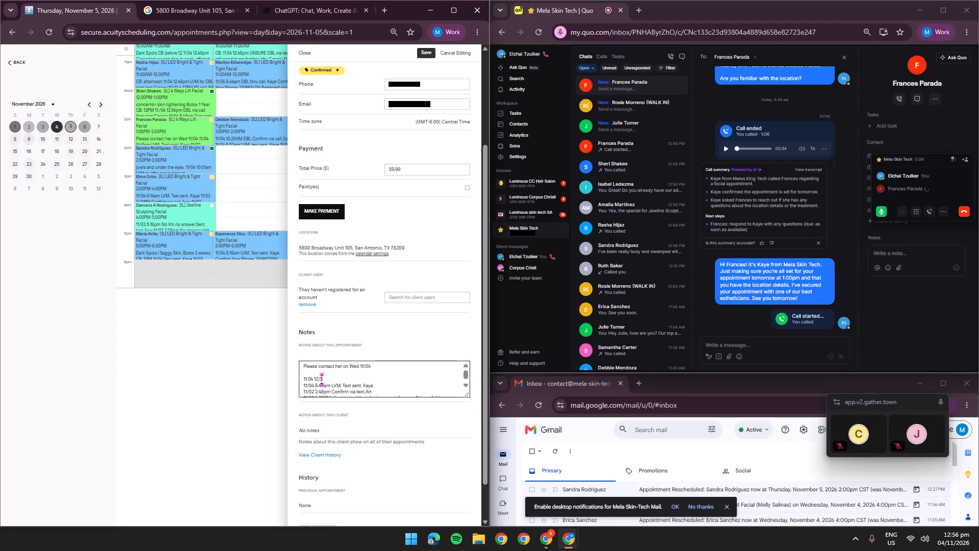
key(BackSpace)
key(BackSpace)
key(BackSpace)
key(BackSpace)
key(BackSpace)
key(BackSpace)
key(space)
text(FOR)
key(space)
key(BackSpace)
key(BackSpace)
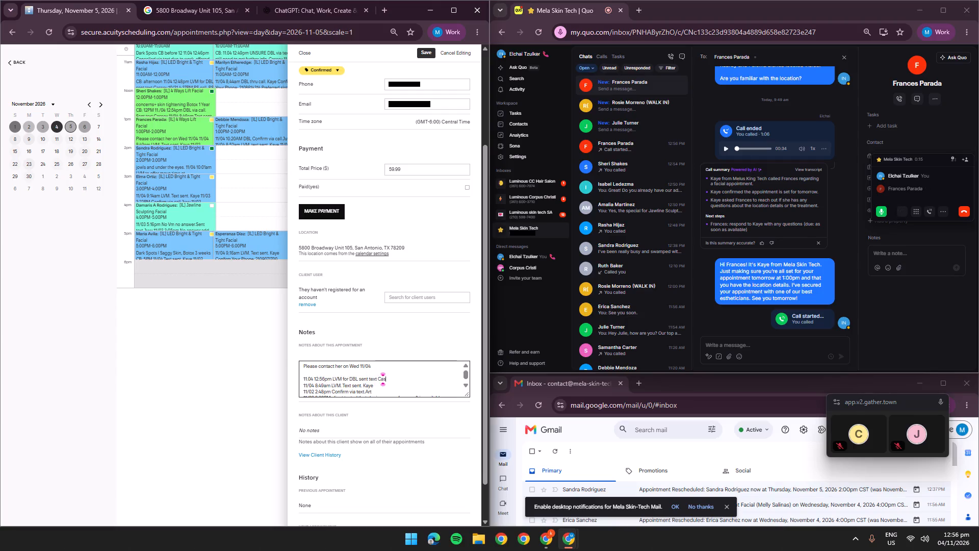
scroll(390, 375, up, 5)
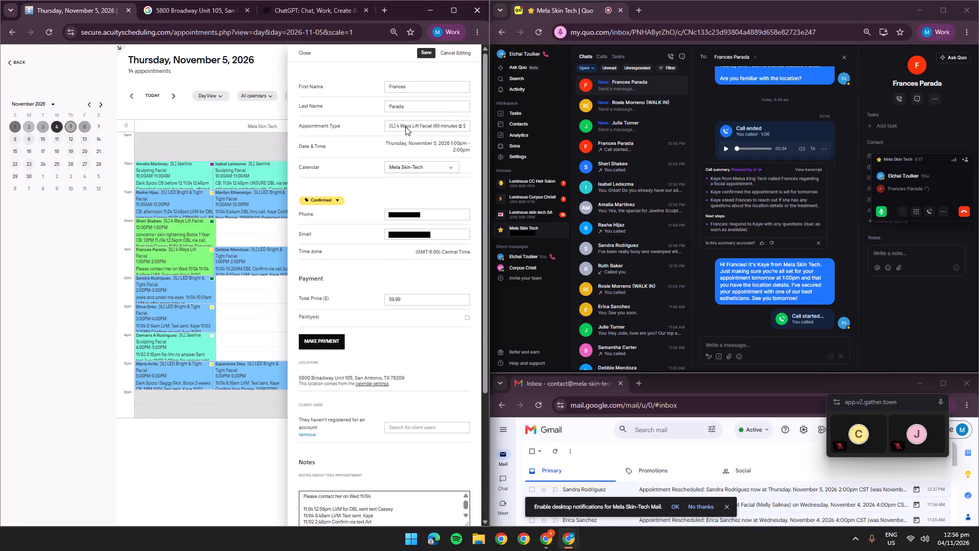
click(429, 51)
Switch to Google Keep, open the DBL NO ANSWER note and set the "Hi Carolyn" facial template's time to 1:00pm.
key(alt+Tab)
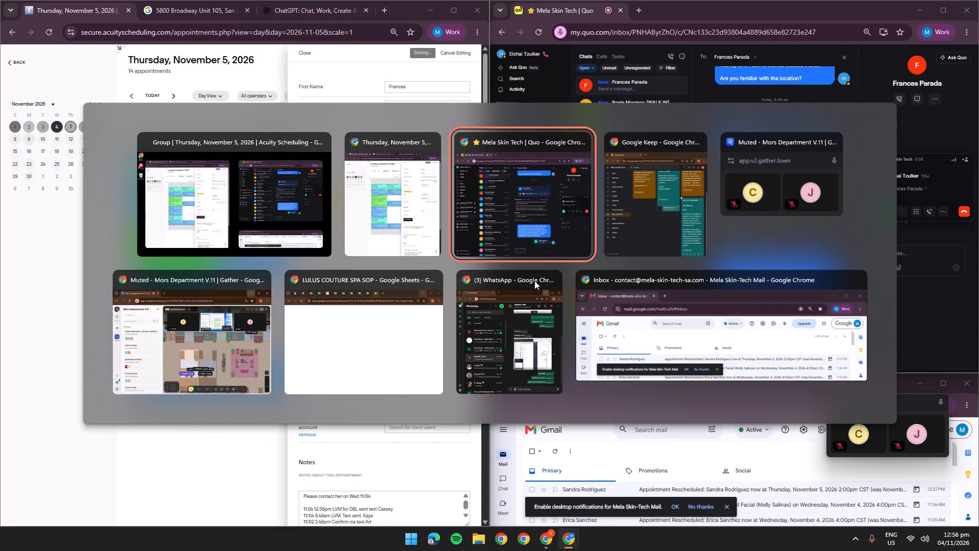
alt+click(626, 212)
click(462, 267)
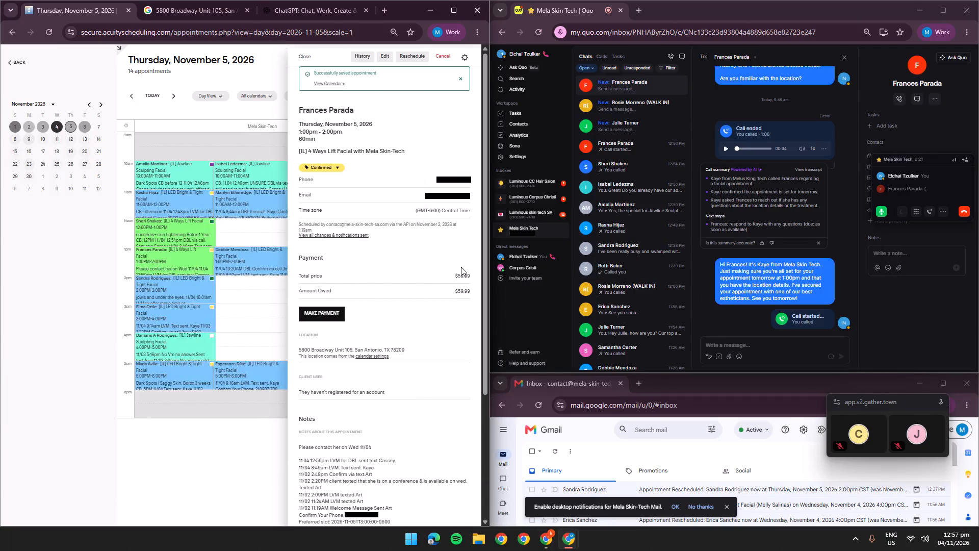
key(alt+Tab)
scroll(174, 392, up, 2)
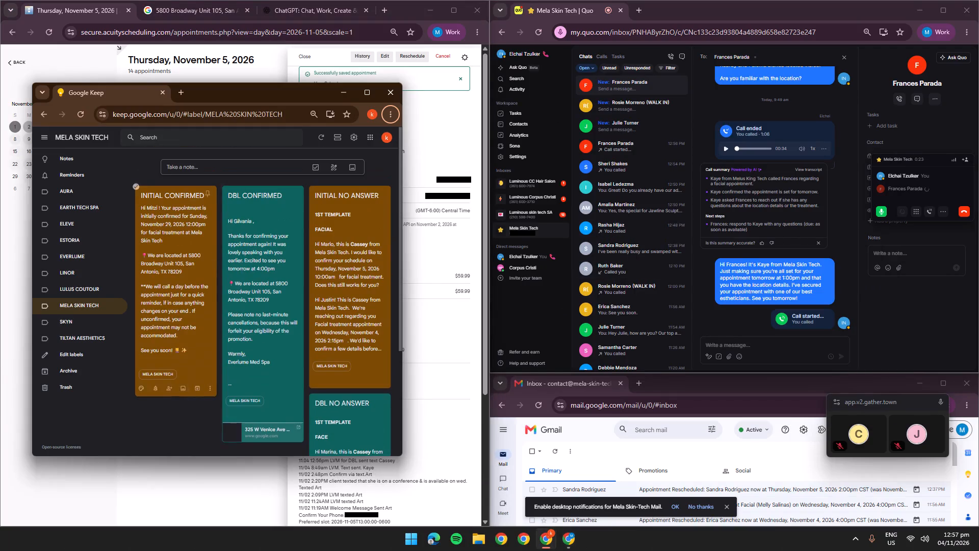
click(369, 429)
click(191, 226)
click(181, 287)
double_click(150, 247)
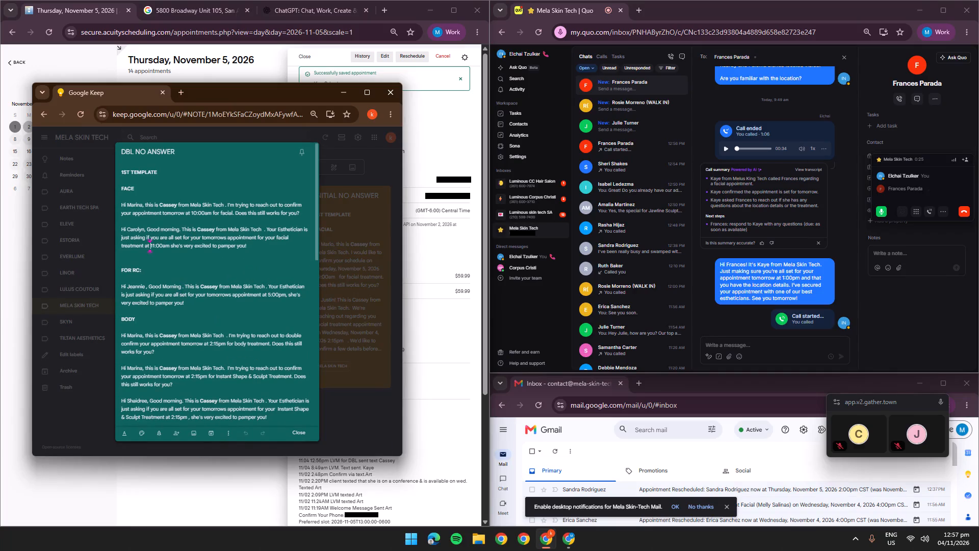
key(1)
click(165, 246)
key(BackSpace)
key(p)
Remove the extra spaces around the period before "Your Esthetician" in the "Hi Carolyn" facial template.
click(263, 230)
key(BackSpace)
key(Right)
key(Right)
key(Down)
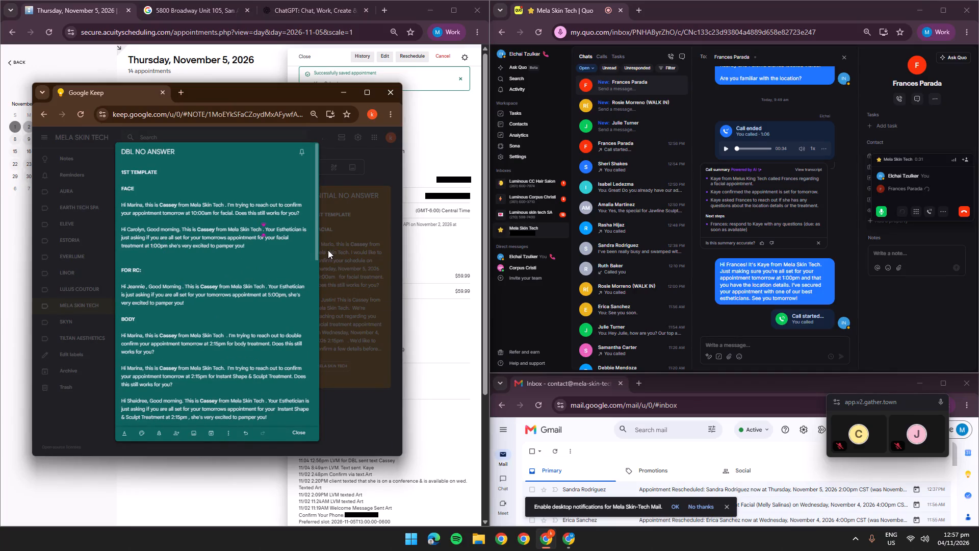
key(Up)
key(Left)
key(BackSpace)
click(225, 243)
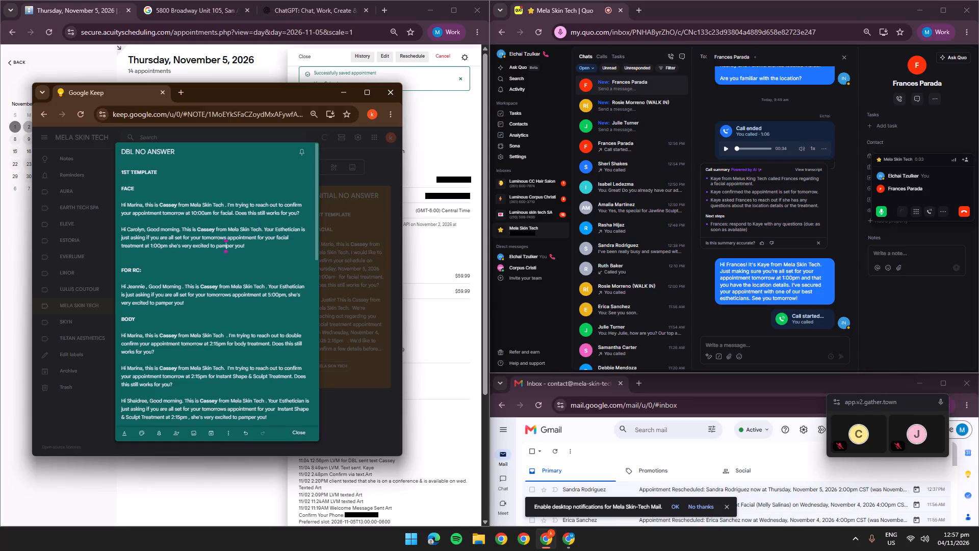
click(222, 256)
Copy the 1:00pm "Hi Carolyn" facial template into the message draft of Frances's Quo chat.
drag(291, 252, 102, 228)
key(ctrl+c)
key(ctrl+c)
ctrl+drag(736, 346, 741, 347)
key(ctrl+v)
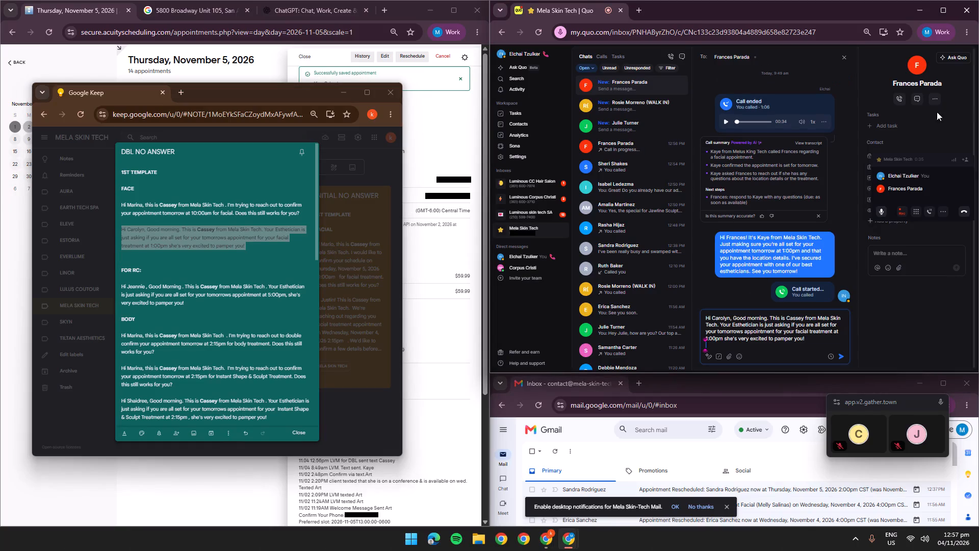
Personalize Frances's draft by replacing "Carolyn" with "Frances" and "morning" with "afternoon".
click(929, 87)
double_click(903, 87)
key(ctrl+c)
click(757, 332)
click(715, 324)
click(719, 322)
double_click(722, 315)
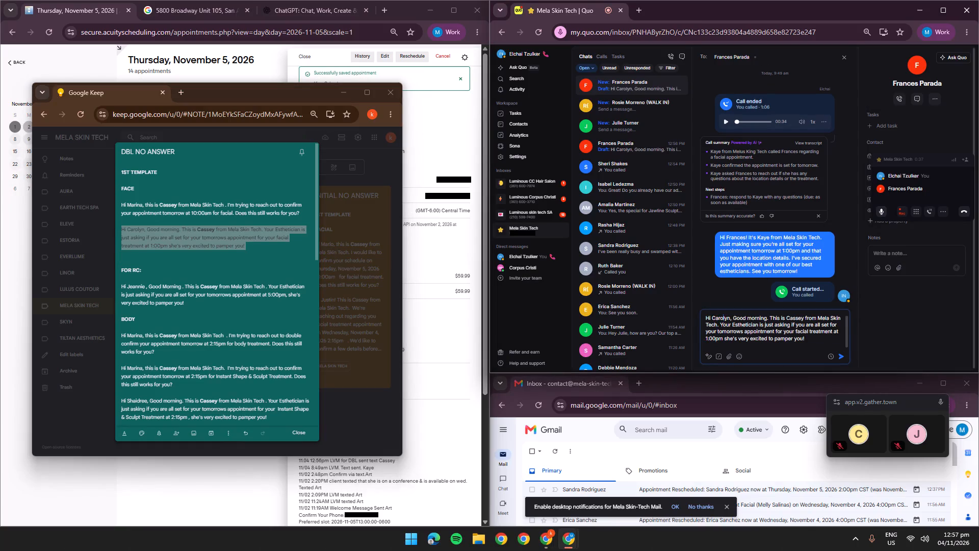
key(ctrl+v)
double_click(759, 319)
key(f)
key(BackSpace)
text(afternoon)
click(789, 337)
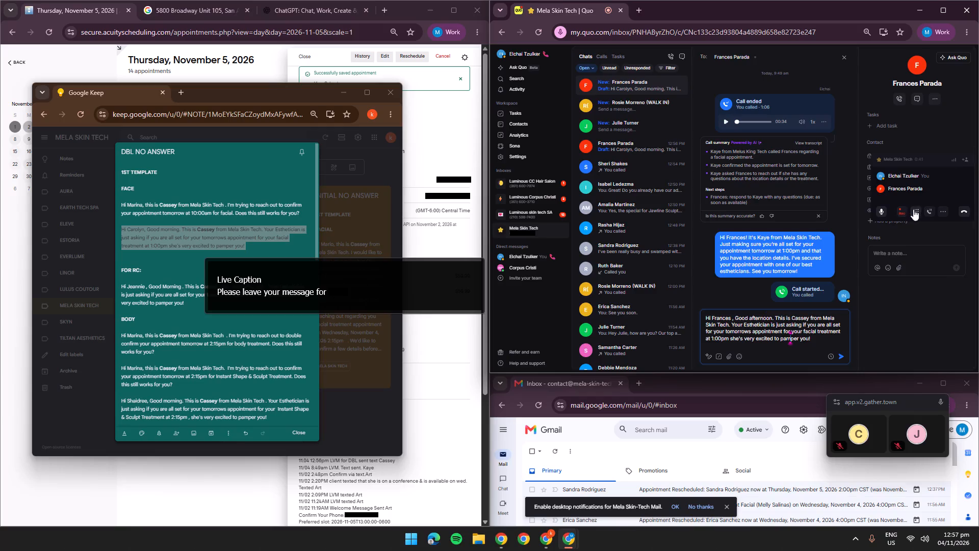
End the call to Frances in Quo and send her the drafted 1:00pm facial reminder text.
click(457, 105)
scroll(421, 279, down, 1)
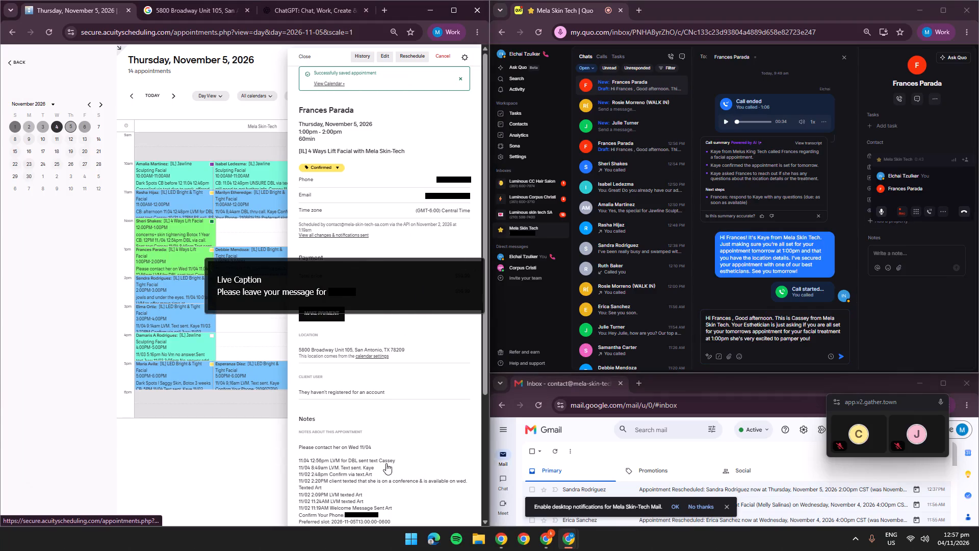
click(959, 208)
click(937, 326)
click(758, 316)
key(Return)
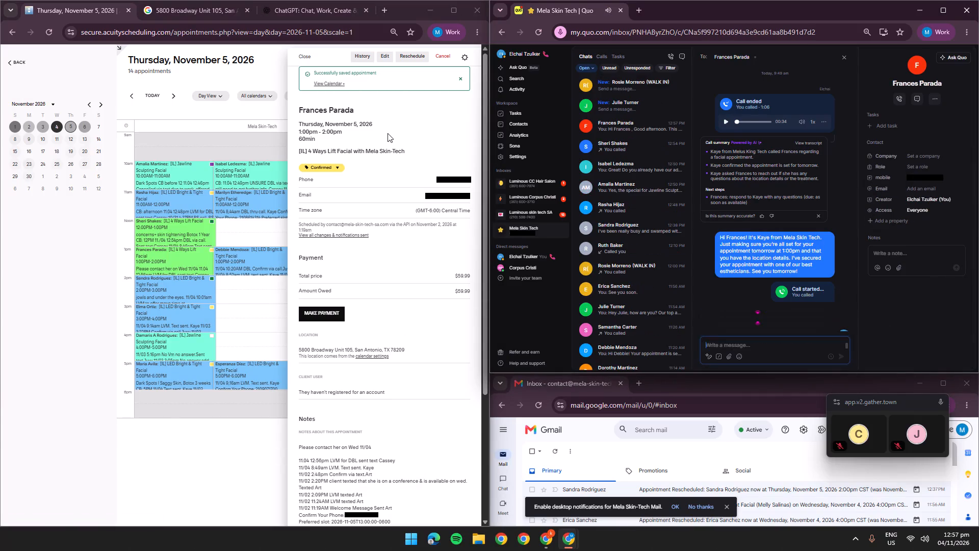
Close Frances's appointment and copy the phone number from Elma's 3:00pm appointment in Acuity.
click(305, 60)
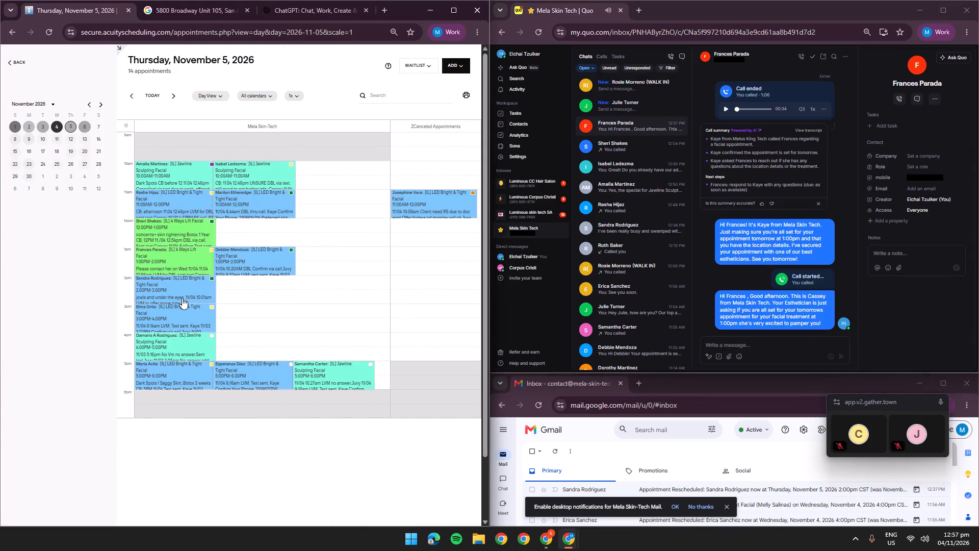
click(171, 314)
drag(470, 160, 460, 151)
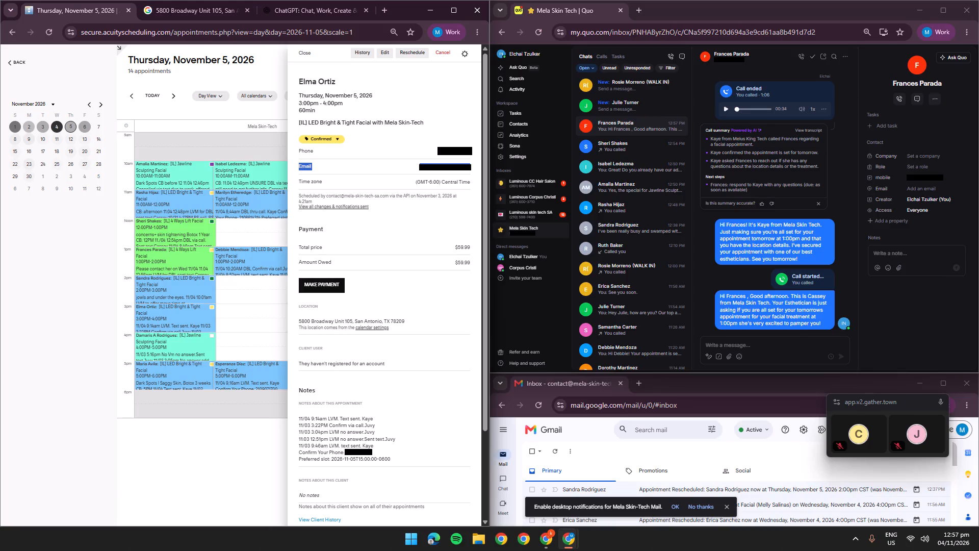
drag(460, 151, 410, 149)
click(471, 155)
double_click(477, 149)
click(476, 154)
drag(475, 151, 452, 147)
drag(452, 147, 423, 149)
key(ctrl+c)
key(ctrl+c)
Open Elma's conversation in Quo using the copied phone number and start a call to her.
click(684, 59)
key(ctrl+v)
key(ctrl+v)
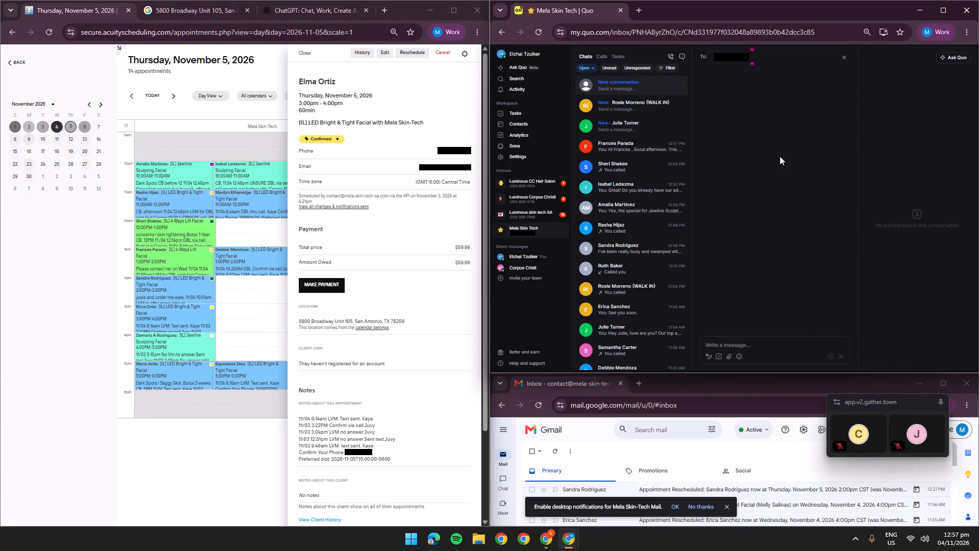
click(780, 156)
click(784, 275)
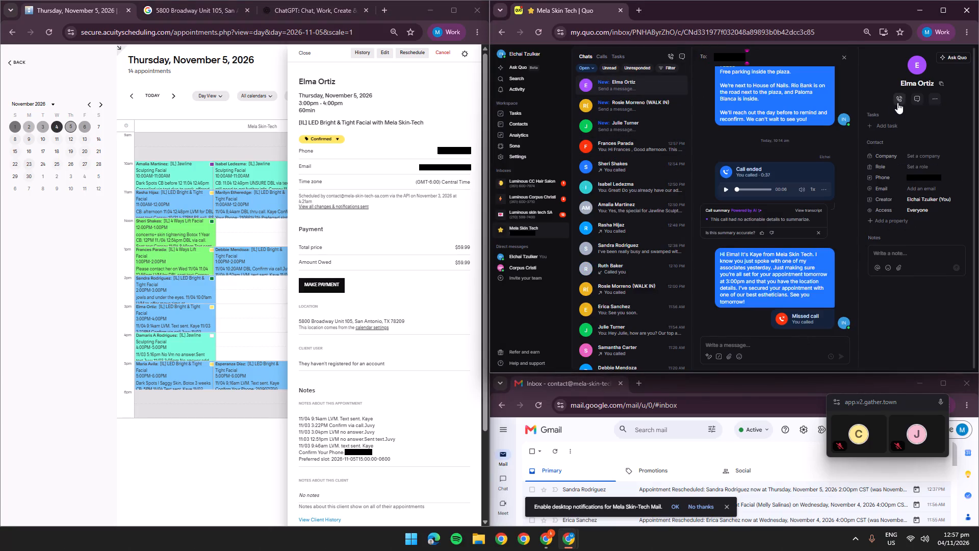
click(897, 103)
click(889, 311)
Add the note line "11.04 12:57pm LVM for DBL sent text Cassey" to Elma's 3:00pm appointment in Acuity and save it.
click(395, 430)
key(Return)
key(Up)
text(11.05)
key(BackSpace)
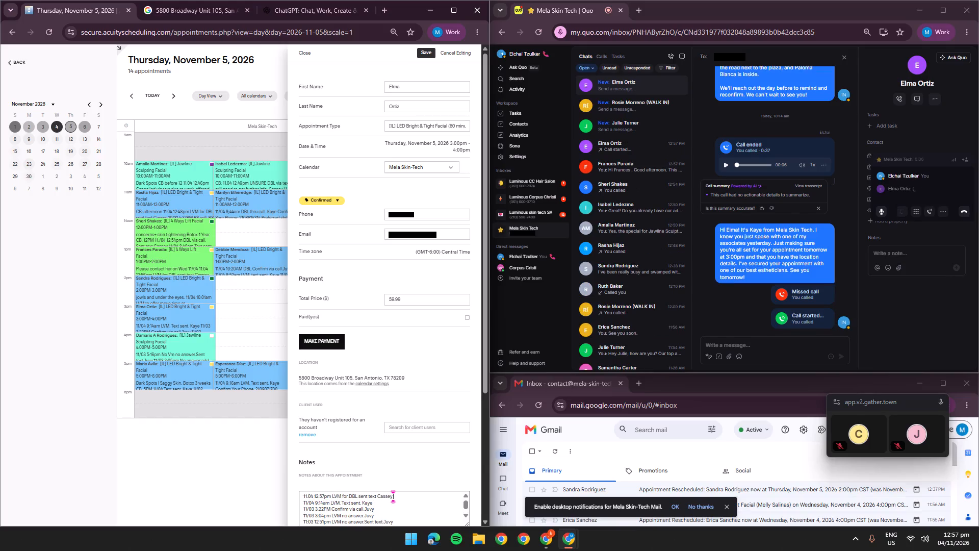
scroll(394, 339, up, 2)
click(426, 52)
click(418, 141)
Switch to the DBL NO ANSWER note in Google Keep and set the "Hi Carolyn" facial template's time to 3:00pm.
key(alt+Tab)
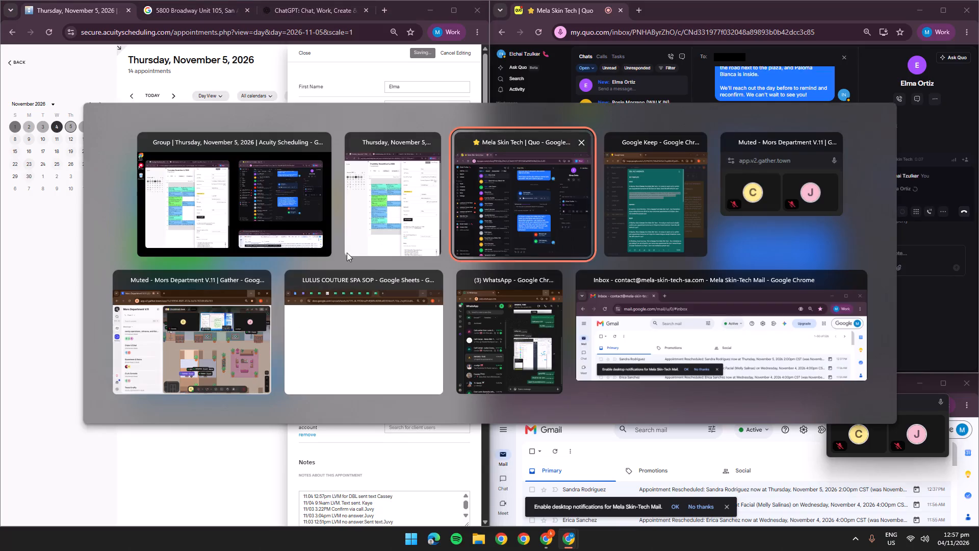
alt+click(380, 77)
key(alt+Tab)
alt+click(671, 211)
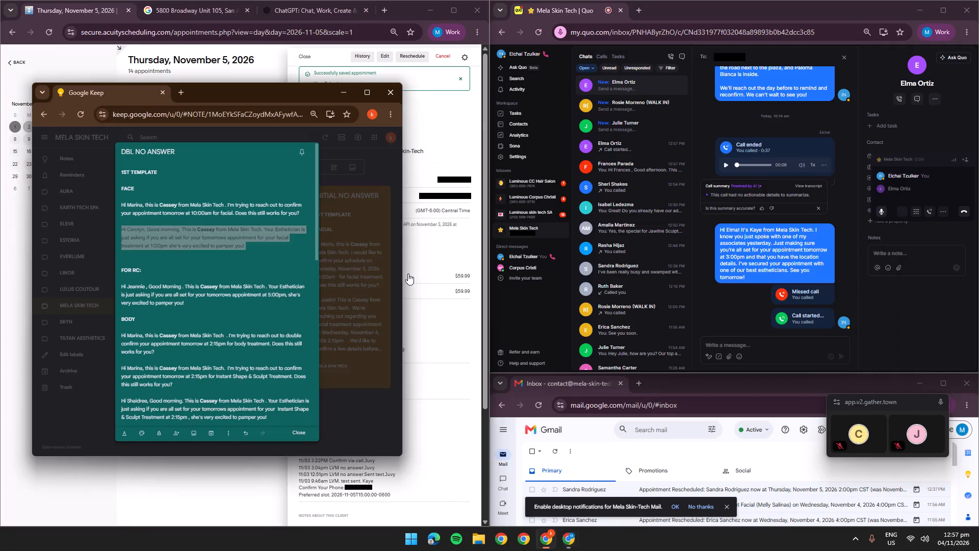
click(276, 272)
click(153, 246)
key(Left)
key(BackSpace)
key(3)
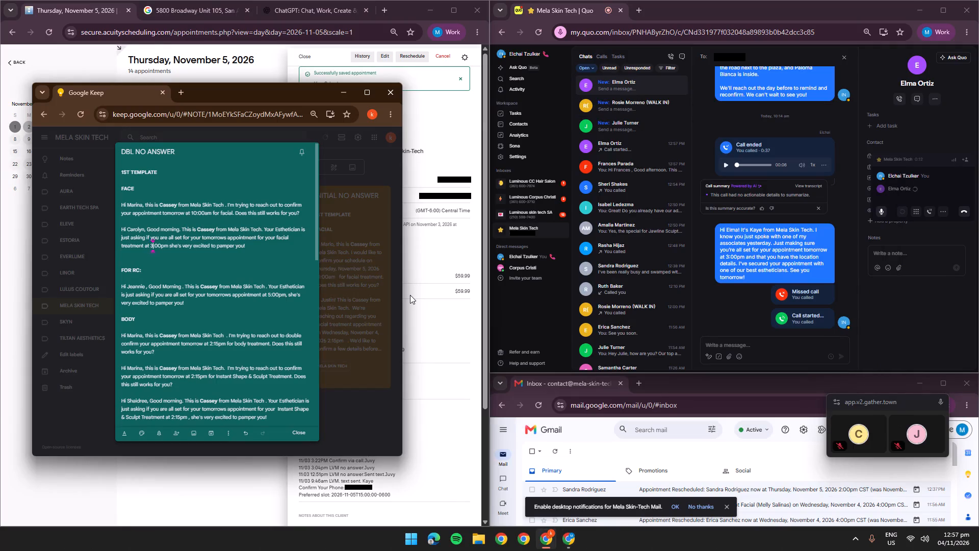
Copy the 3:00pm "Hi Carolyn" facial template into the message draft of Elma's Quo chat.
drag(268, 247, 101, 229)
key(ctrl+c)
key(ctrl+c)
ctrl+click(804, 342)
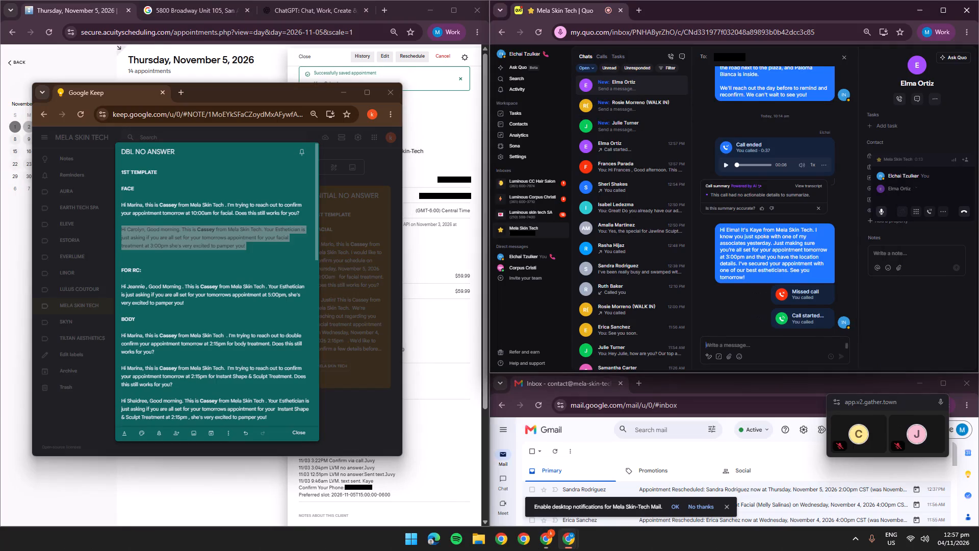
key(ctrl+v)
Personalize Elma's draft by replacing "Carolyn" with "Elma" and "morning" with "afternoon".
click(913, 79)
double_click(900, 86)
double_click(905, 86)
key(ctrl+c)
drag(756, 302, 754, 308)
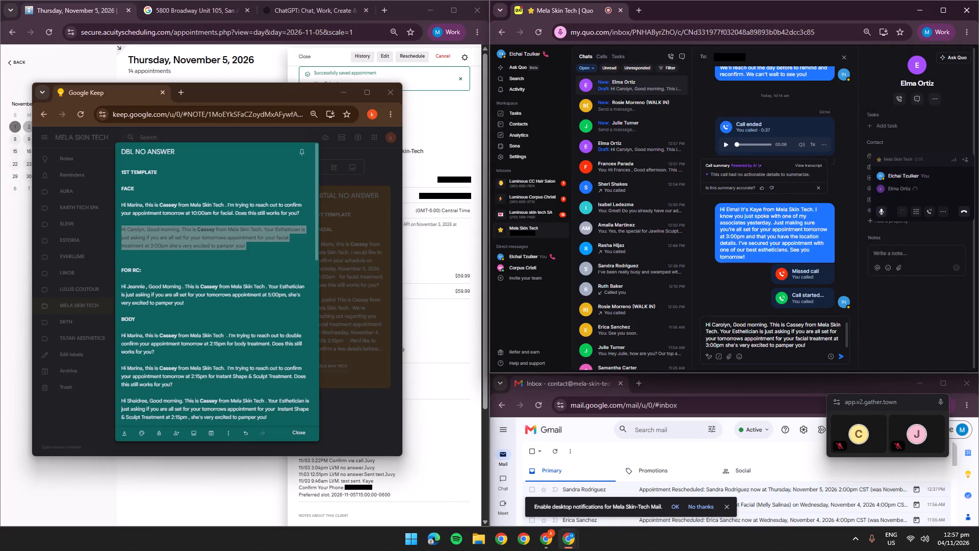
click(717, 329)
double_click(719, 325)
key(ctrl+v)
click(767, 325)
double_click(749, 326)
text(afternooi)
key(BackSpace)
key(BackSpace)
text(on)
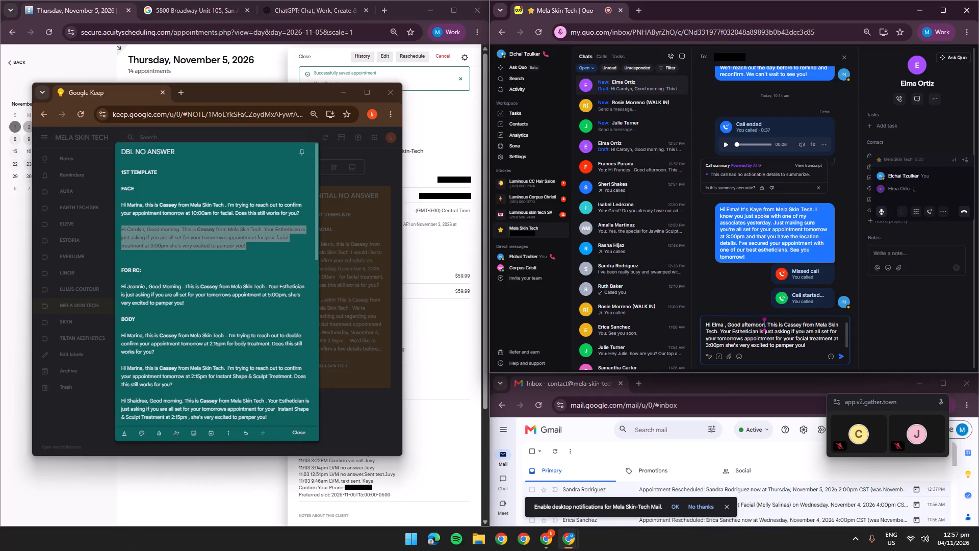
click(778, 340)
click(803, 329)
Reopen Elma's 3:00pm appointment in Acuity and open its appointment notes for editing.
click(348, 65)
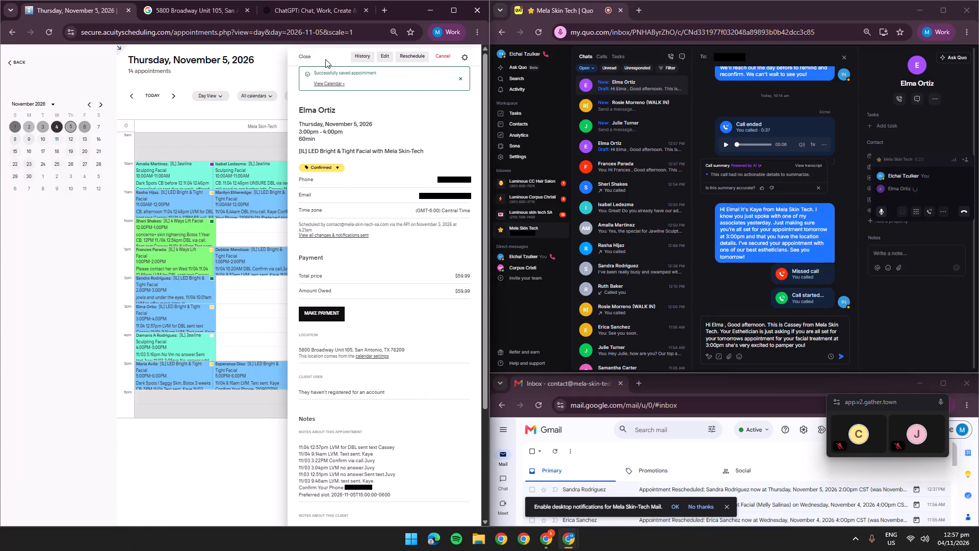
click(325, 59)
click(307, 59)
click(181, 346)
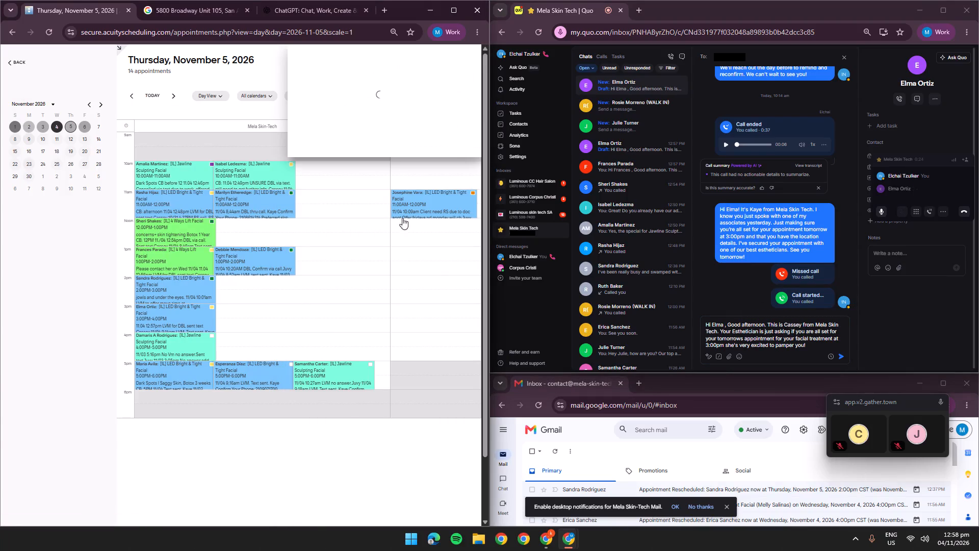
click(188, 318)
scroll(390, 313, down, 2)
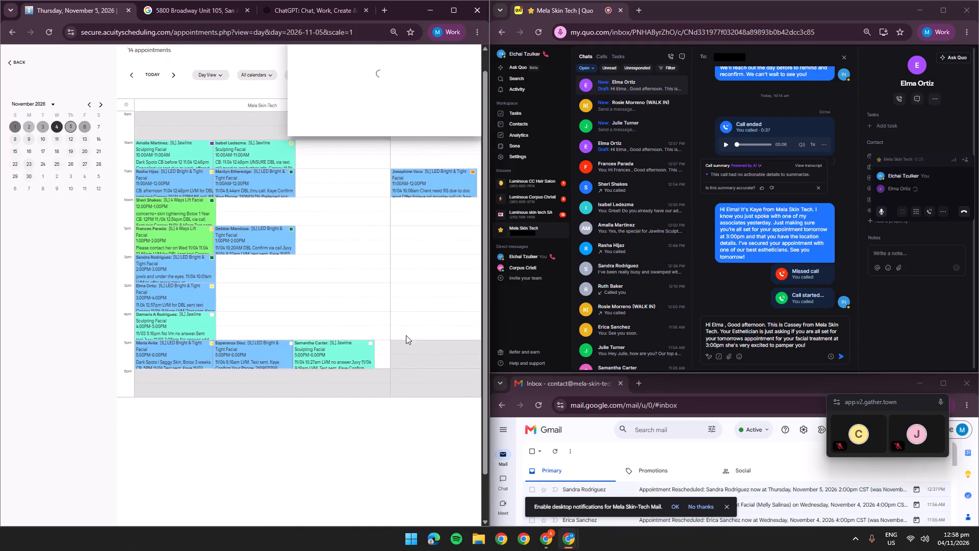
click(391, 377)
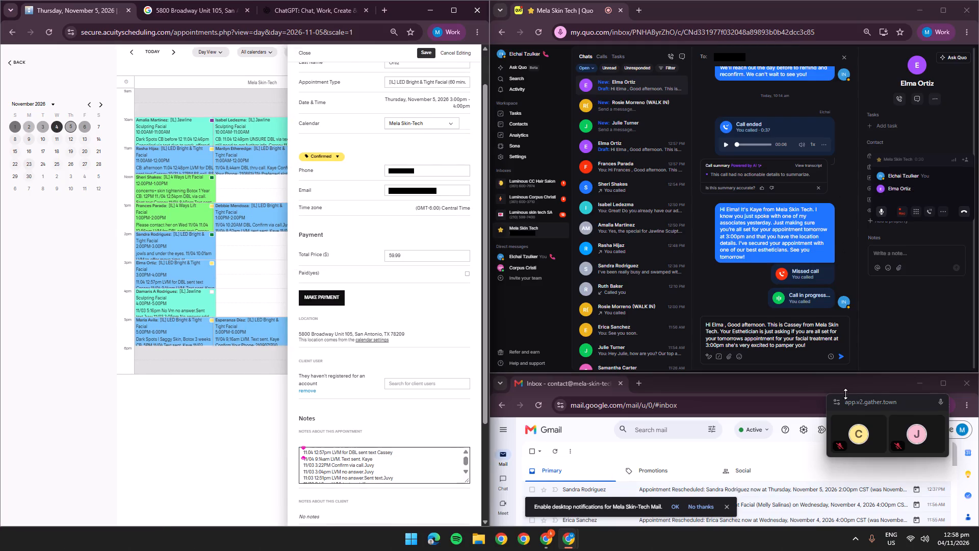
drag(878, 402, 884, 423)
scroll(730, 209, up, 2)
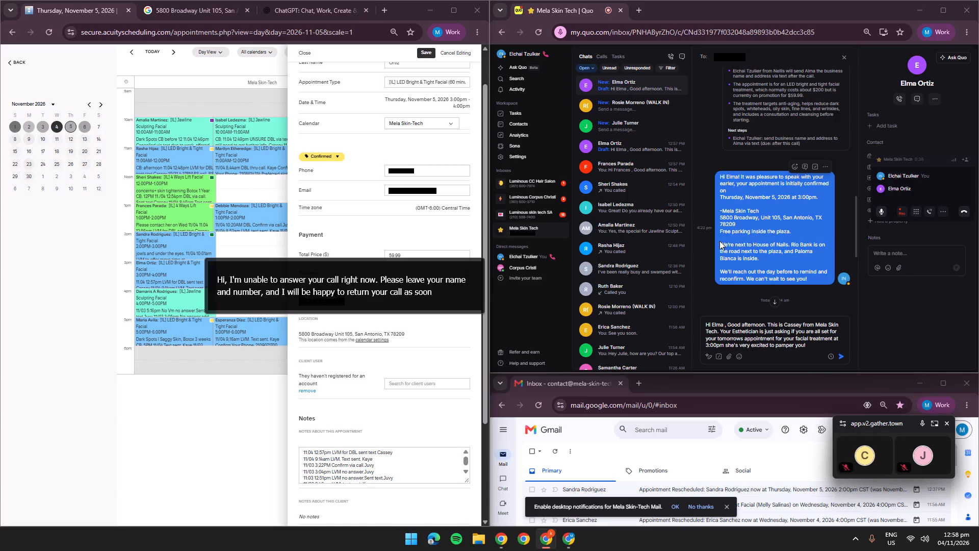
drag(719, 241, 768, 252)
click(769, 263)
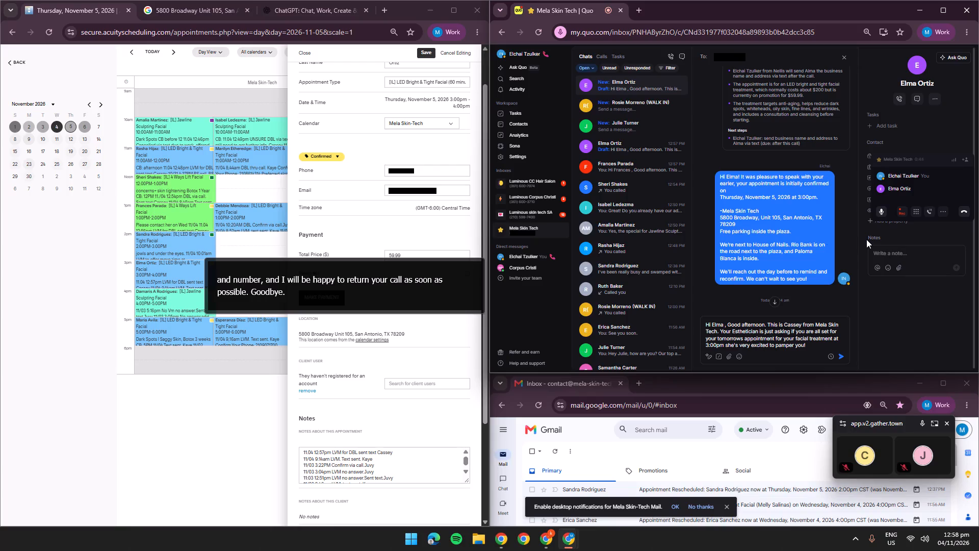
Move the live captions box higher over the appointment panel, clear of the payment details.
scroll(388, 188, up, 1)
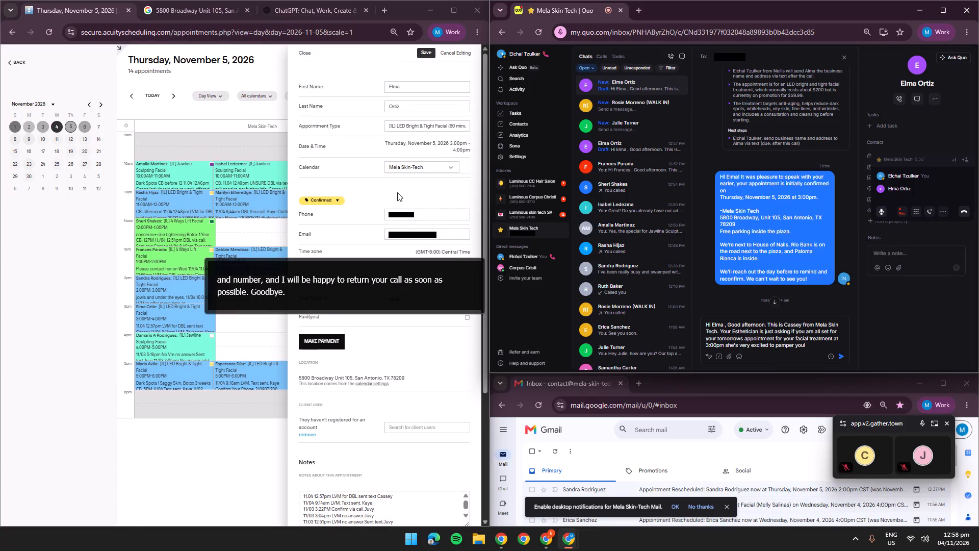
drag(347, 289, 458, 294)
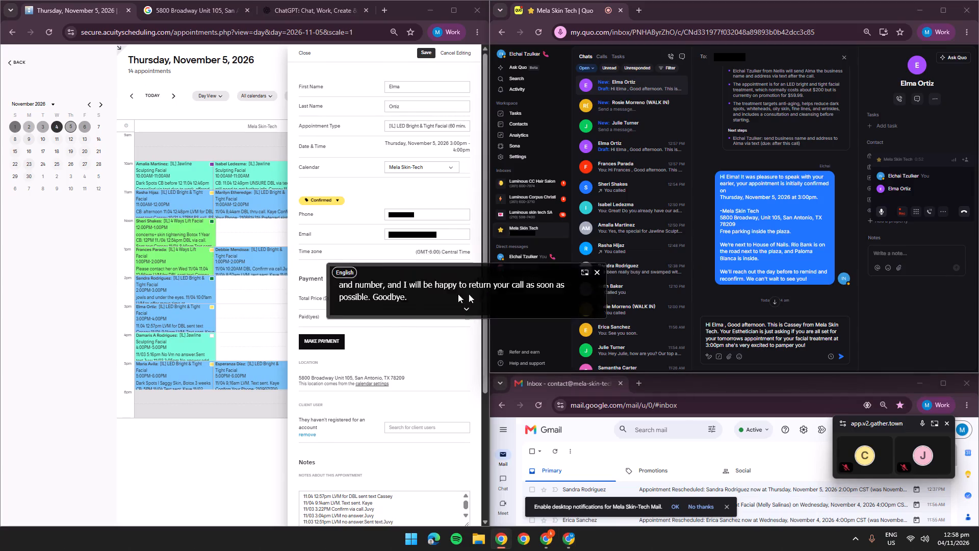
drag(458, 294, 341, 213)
Send Elma the drafted 3:00pm facial reconfirmation text and end her call.
click(805, 344)
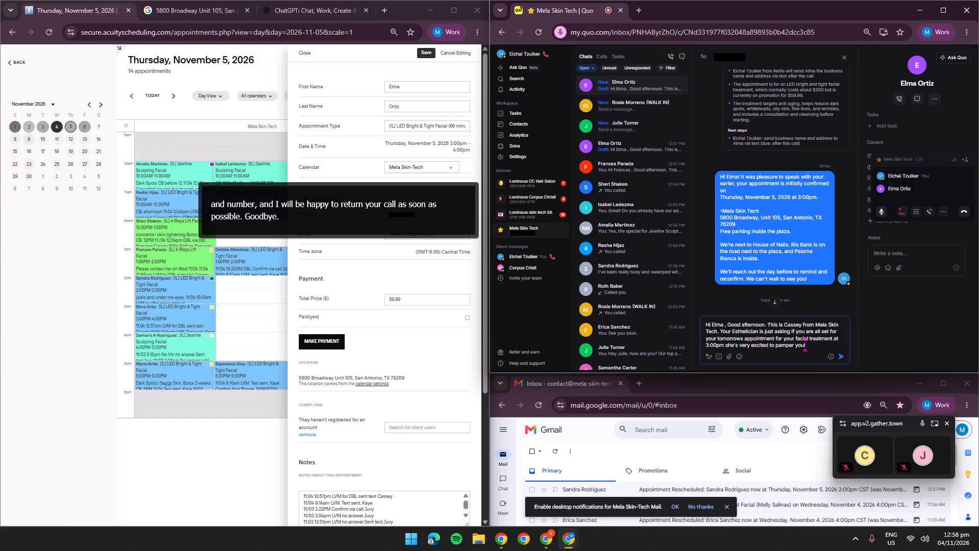
click(748, 349)
click(769, 338)
key(Return)
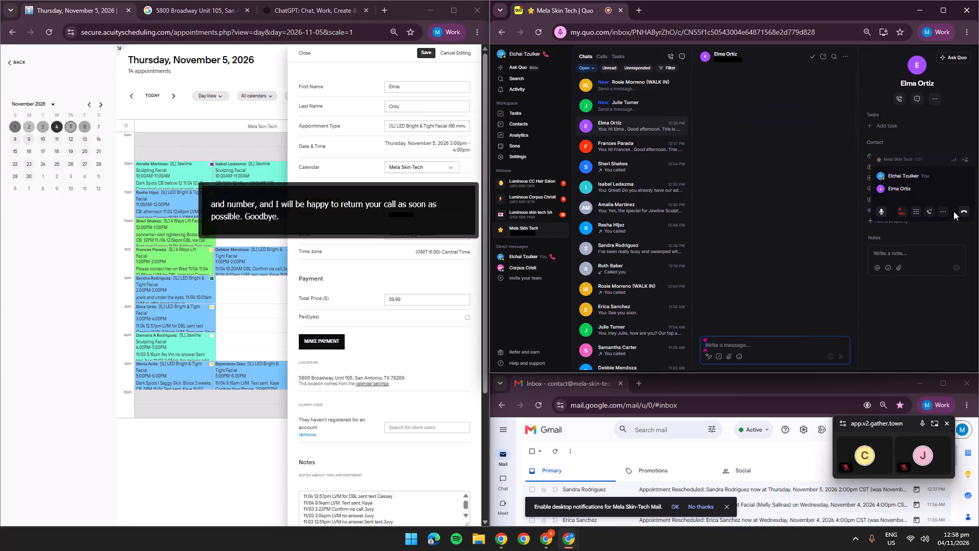
click(968, 214)
drag(937, 285, 930, 294)
Save the updated notes on Elma's 3:00pm appointment in Acuity and close the appointment.
scroll(410, 401, down, 1)
click(430, 55)
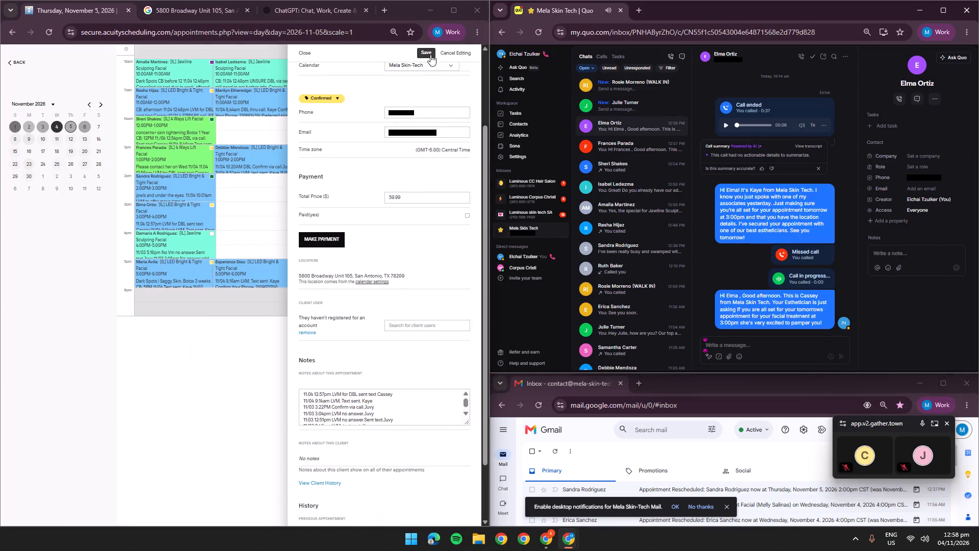
scroll(407, 196, up, 7)
click(304, 61)
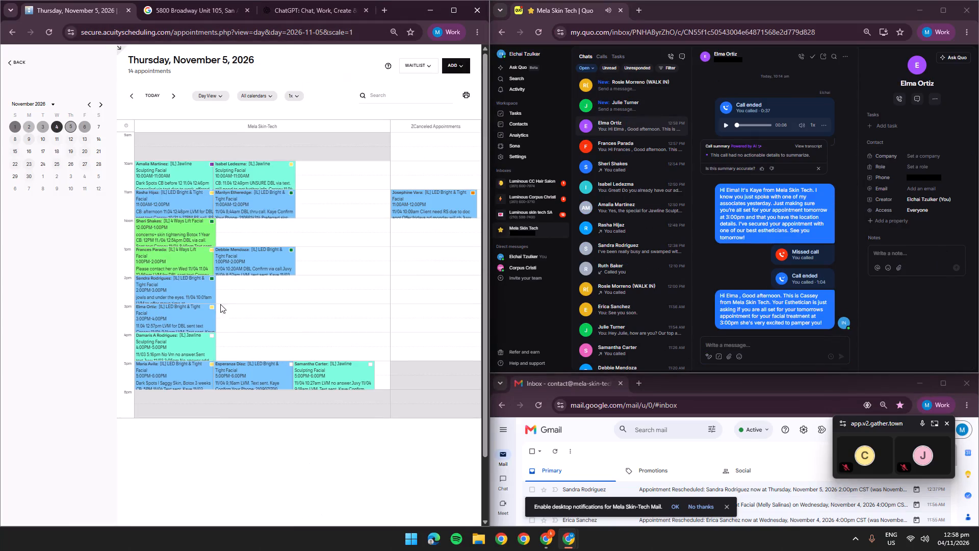
Copy the phone number from Damaris's 4:00pm appointment into a new Quo conversation and call her.
click(177, 348)
drag(479, 162, 427, 156)
key(ctrl+c)
click(474, 197)
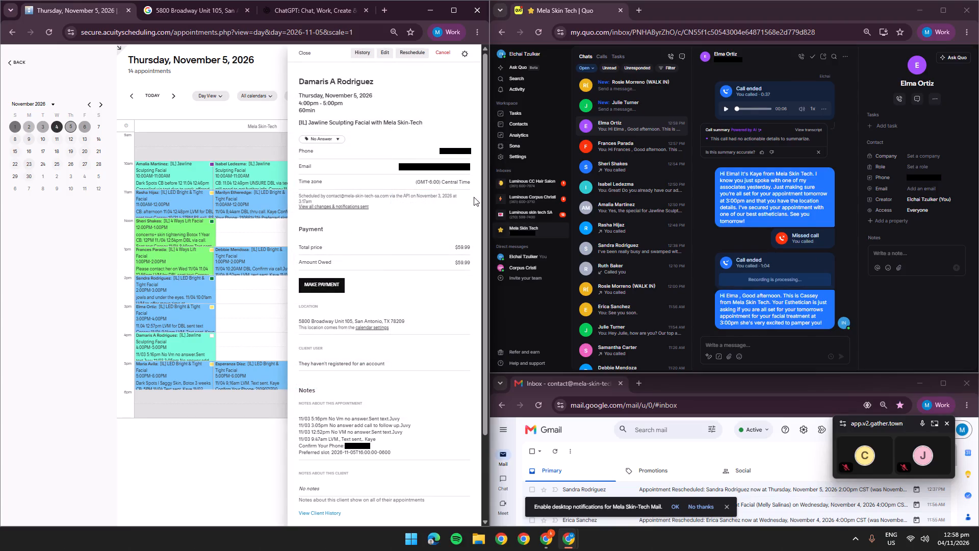
drag(476, 149, 407, 152)
key(ctrl+c)
key(ctrl+c)
click(686, 55)
key(ctrl+v)
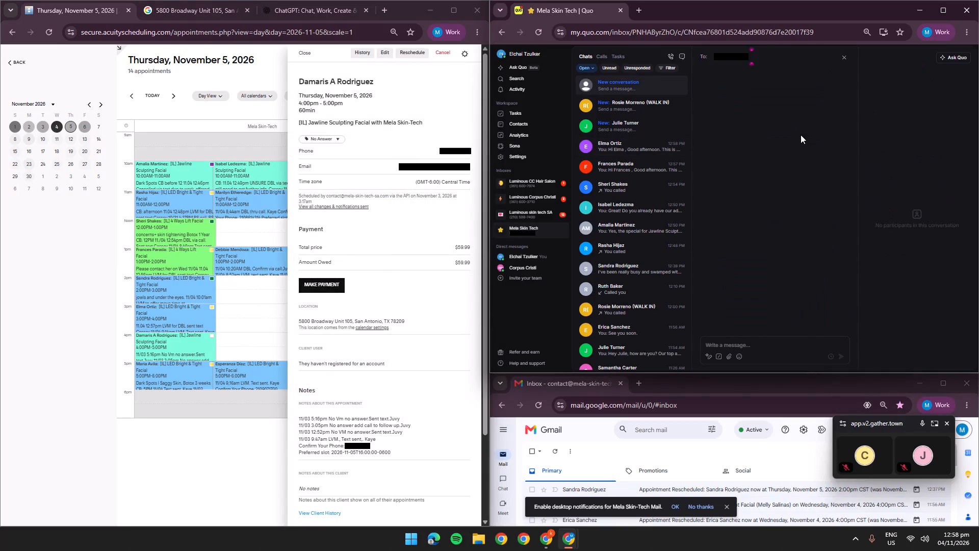
click(801, 135)
click(822, 267)
click(890, 111)
click(898, 99)
click(796, 319)
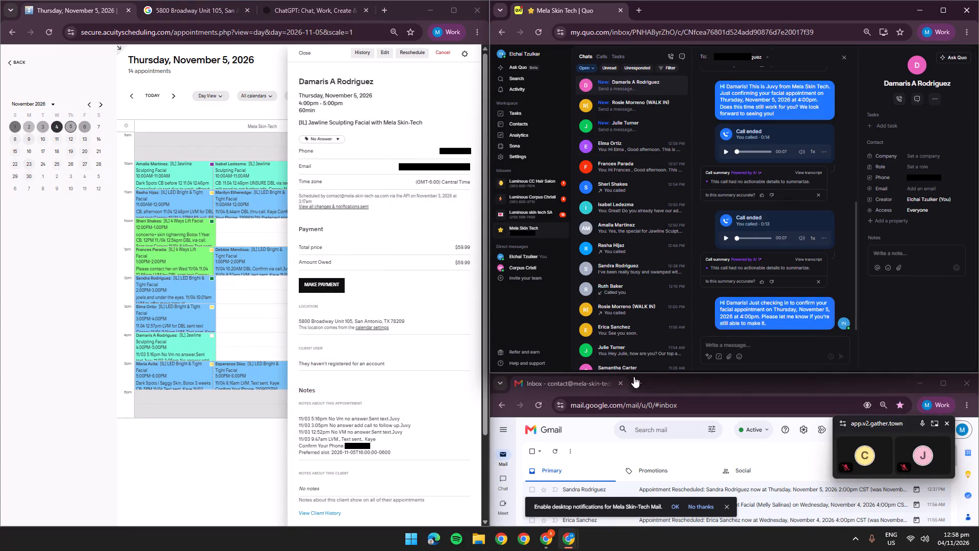
click(368, 397)
click(364, 417)
key(Return)
key(Up)
text(11.05 12:5pm)
key(space)
key(BackSpace)
key(BackSpace)
key(BackSpace)
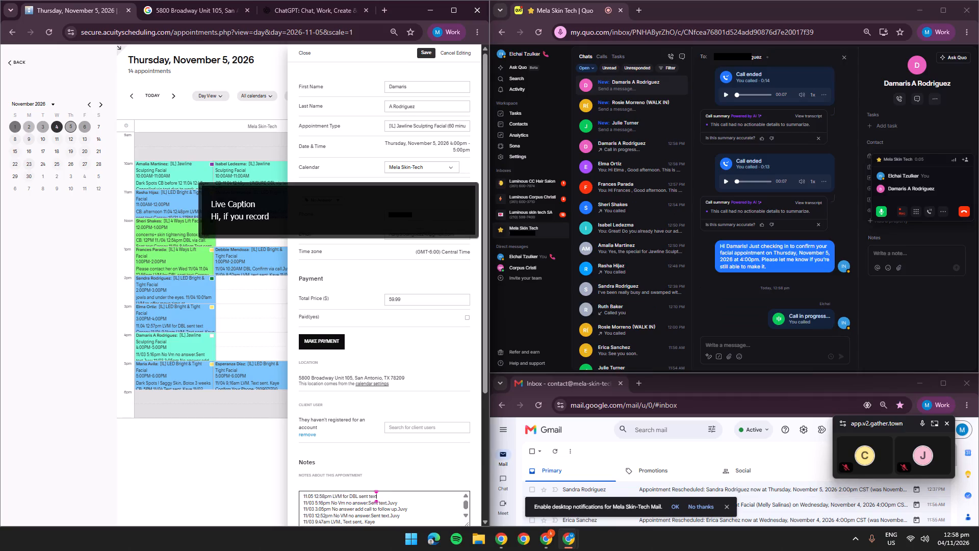
double_click(420, 57)
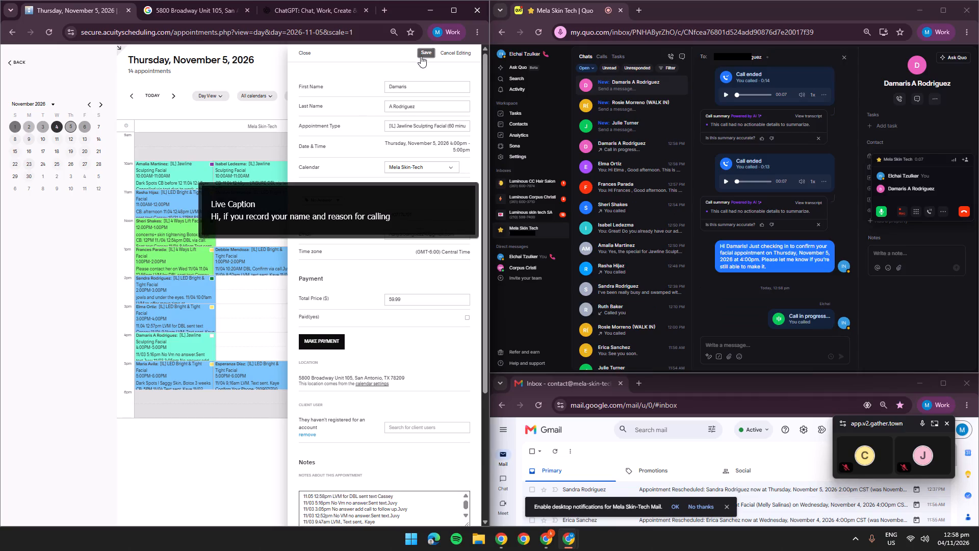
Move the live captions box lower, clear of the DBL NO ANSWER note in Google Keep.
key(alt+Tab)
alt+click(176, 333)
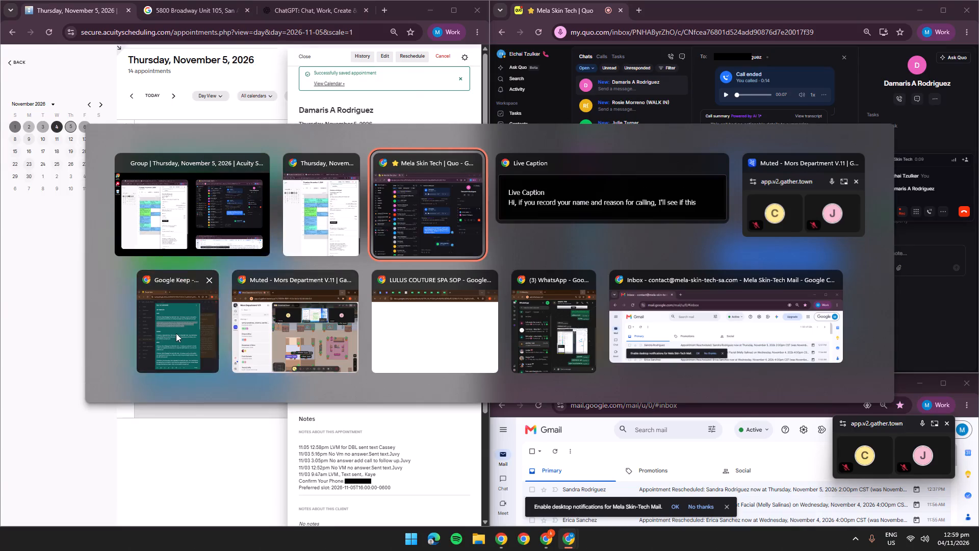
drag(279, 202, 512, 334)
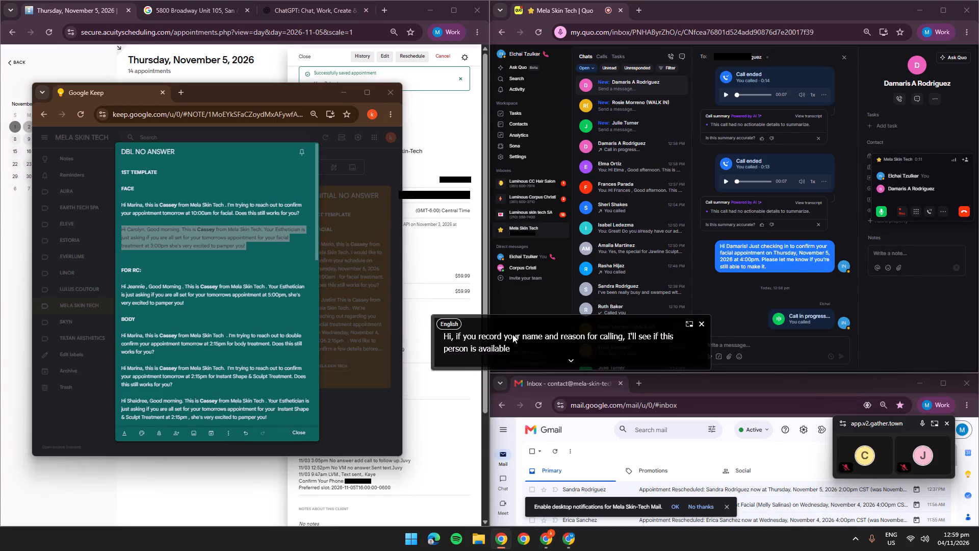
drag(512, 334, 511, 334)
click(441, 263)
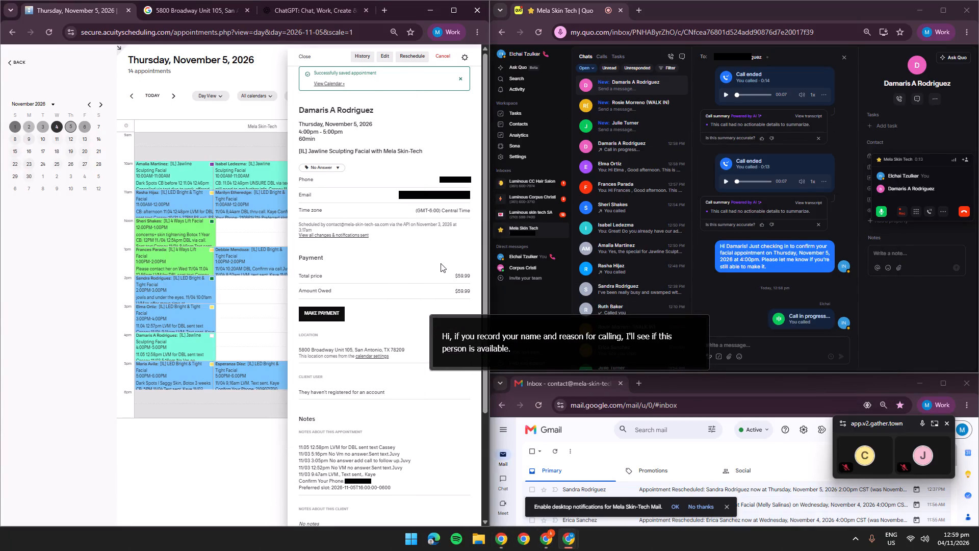
Switch to the DBL NO ANSWER note in Google Keep and set the "Hi Marina" facial template's time to 4:00pm.
key(alt+Tab)
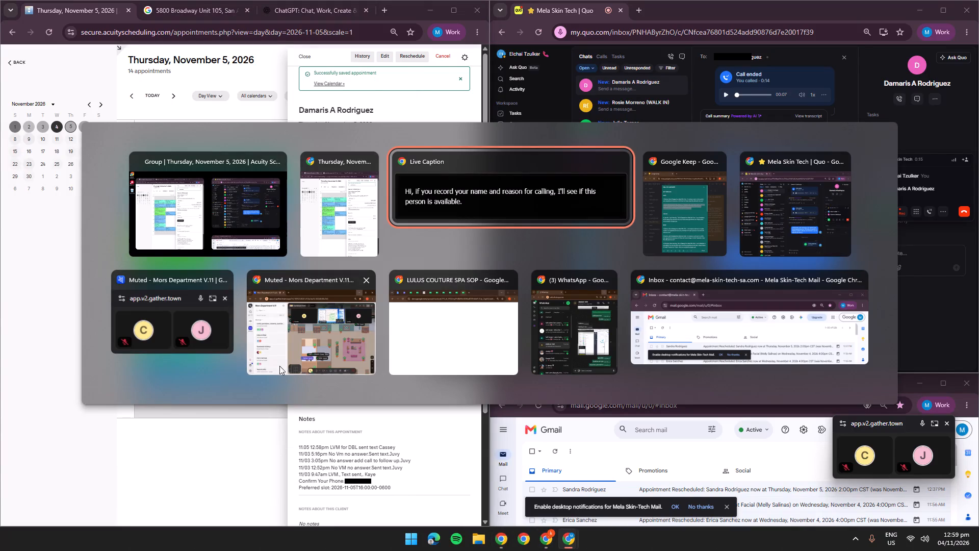
alt+click(353, 212)
key(alt+Tab)
alt+click(662, 214)
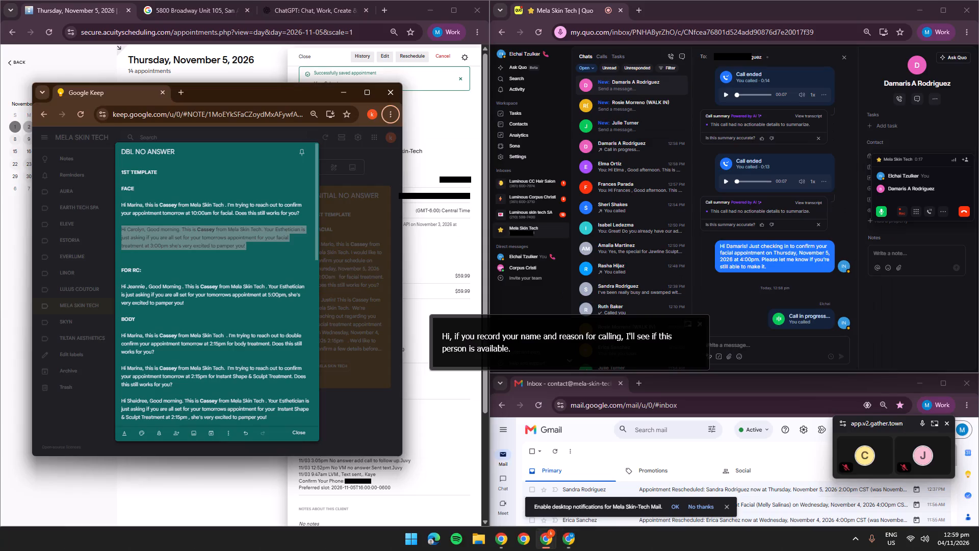
click(238, 294)
click(234, 302)
click(169, 209)
click(218, 210)
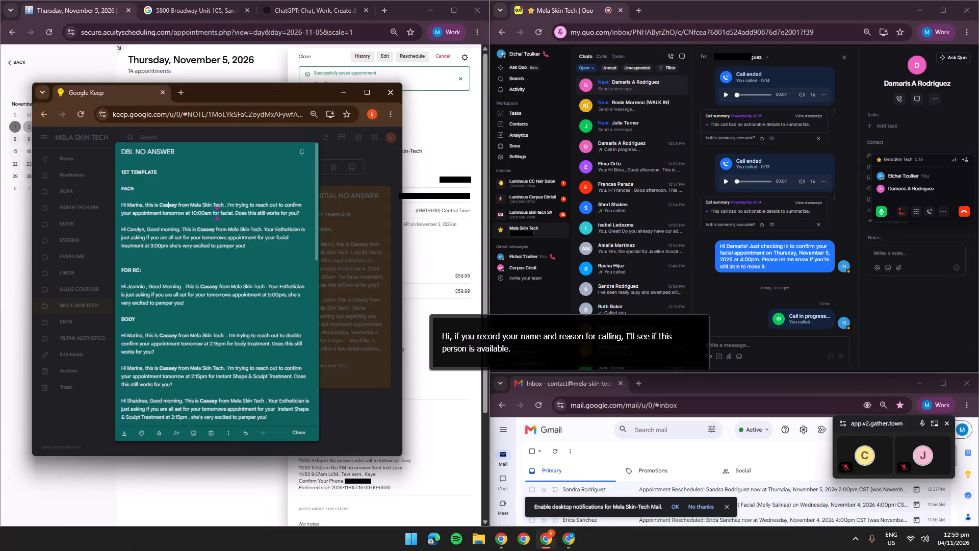
double_click(194, 213)
key(BackSpace)
key(4)
key(Right)
key(Right)
key(Right)
key(Right)
key(BackSpace)
key(p)
key(Left)
key(Left)
key(Left)
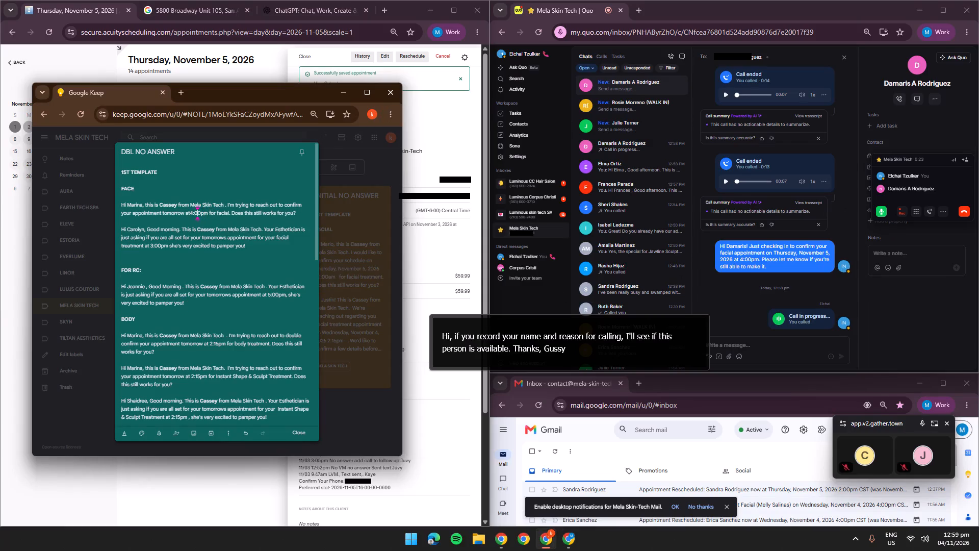
key(Left)
key(Left)
key(space)
Copy the 4:00pm "Hi Marina" facial template into the message draft of Damaris's Quo chat.
drag(312, 221, 242, 221)
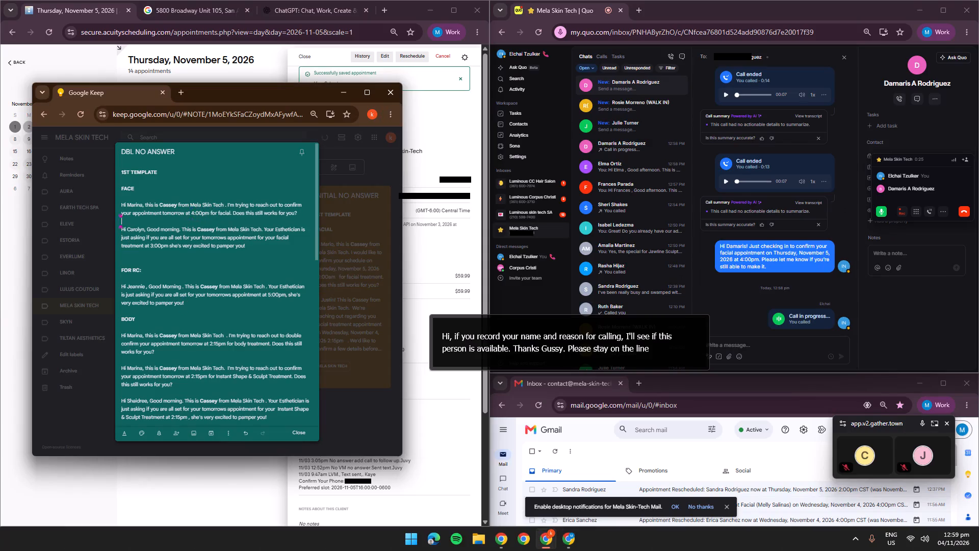
drag(242, 221, 98, 201)
key(ctrl+c)
key(ctrl+c)
key(ctrl+c)
ctrl+click(772, 361)
key(ctrl+v)
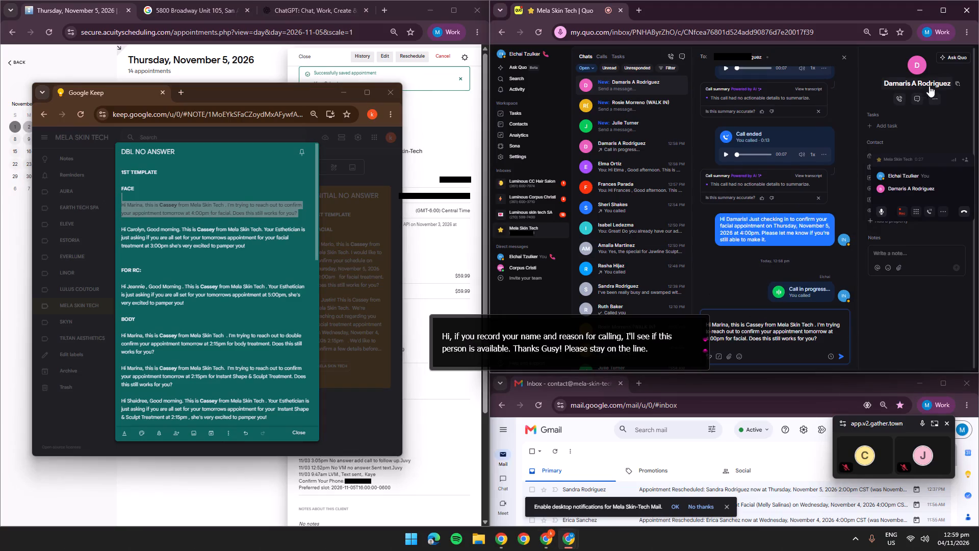
Personalize the Quo draft by replacing "Marina" with "Damaris" copied from the contact's name.
click(929, 86)
double_click(904, 87)
key(ctrl+c)
drag(801, 308, 794, 325)
double_click(718, 329)
double_click(719, 324)
key(ctrl+v)
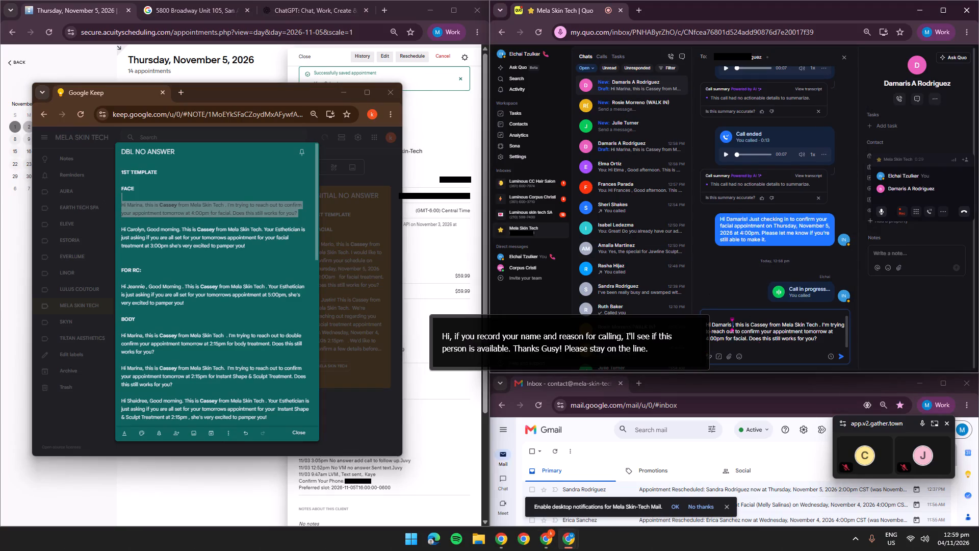
click(759, 338)
Close Damaris's appointment in Acuity and open Maria's 5:00pm appointment to review its notes.
click(419, 441)
click(301, 52)
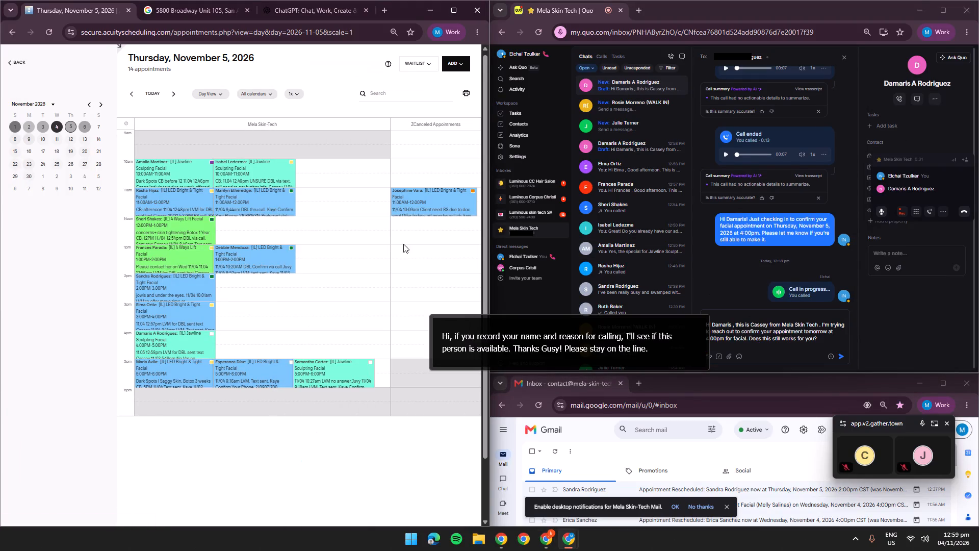
click(190, 365)
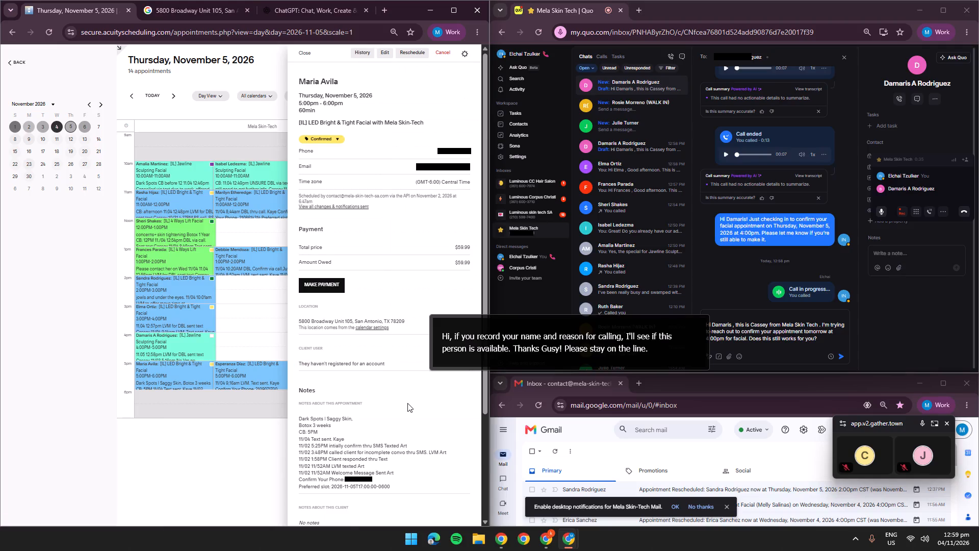
scroll(407, 403, down, 1)
Mute the microphone on the Quo call and unmute it in the Gather meeting.
click(882, 212)
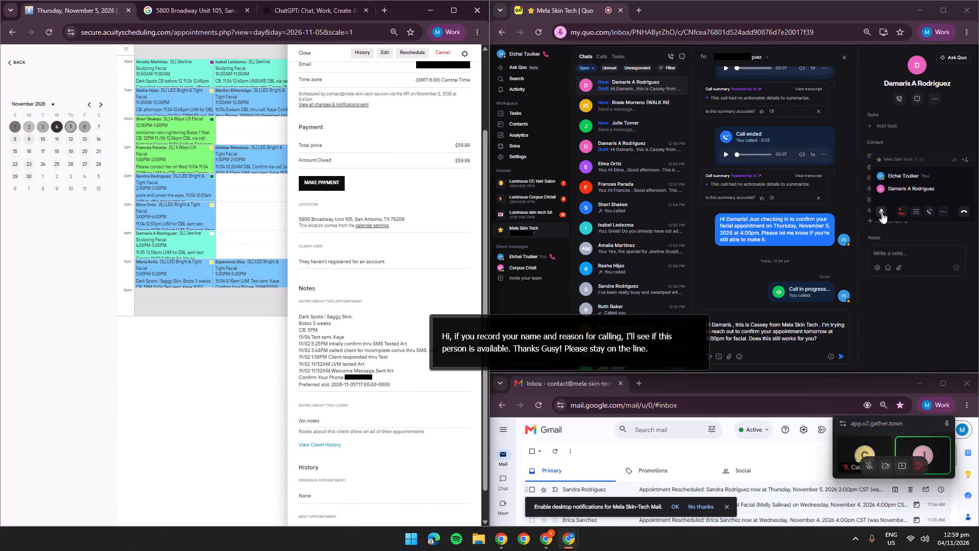
click(872, 466)
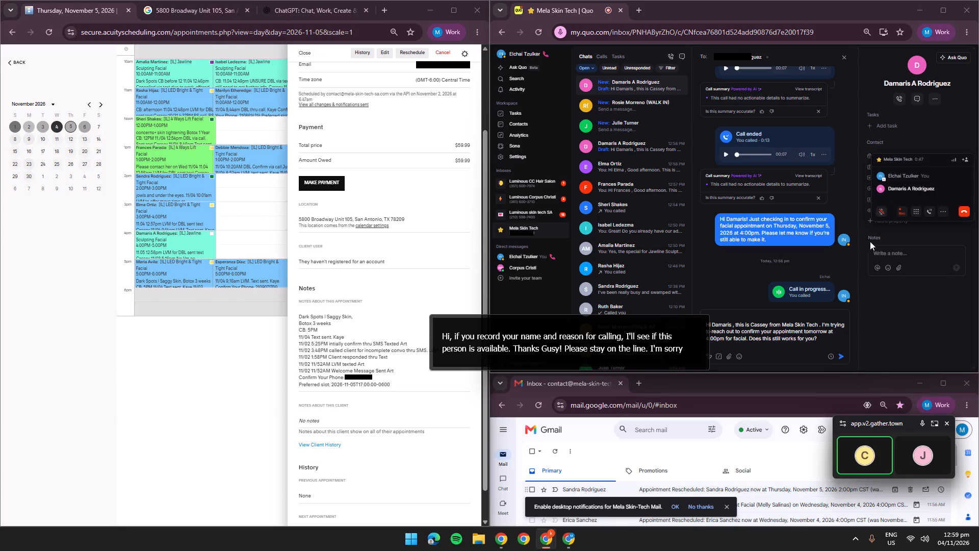
Move the live captions box clear of Damaris's message draft.
drag(647, 339, 624, 314)
drag(601, 307, 592, 349)
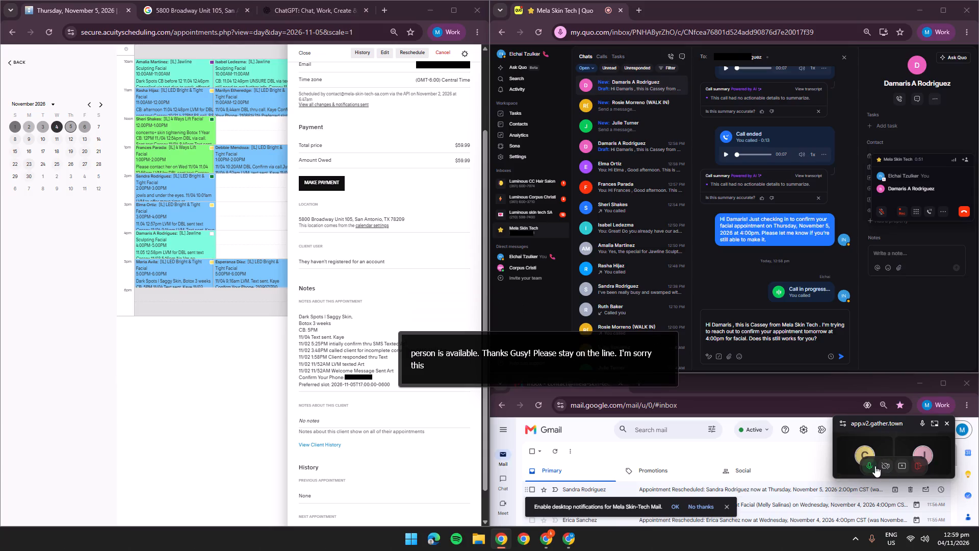
Mute the microphone in the Gather meeting and unmute it on Damaris's Quo call.
click(869, 466)
double_click(887, 208)
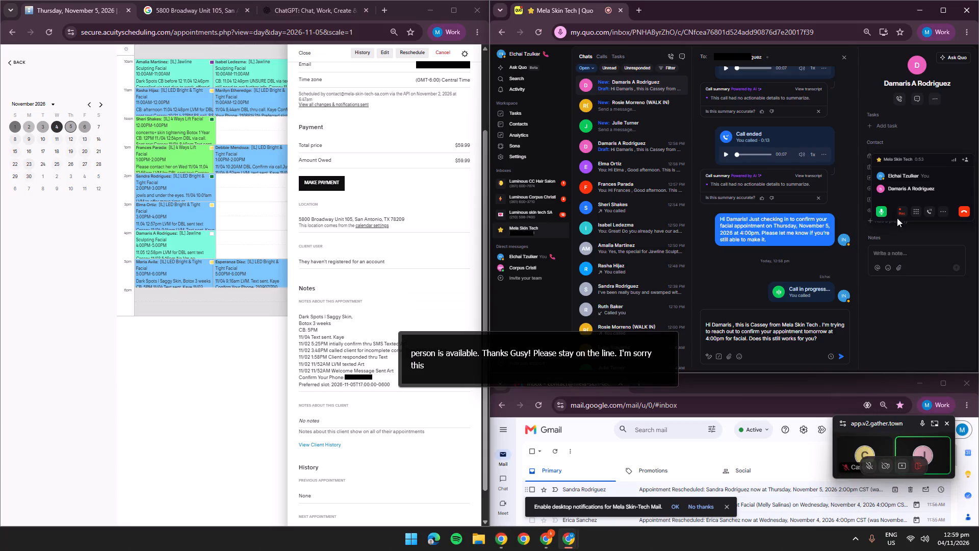
click(919, 286)
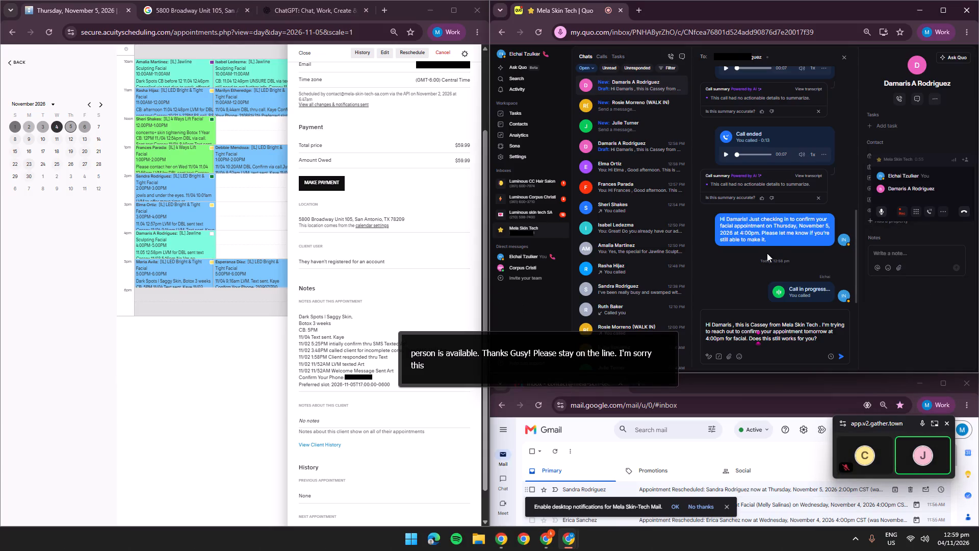
End the call with Damaris and unmute the microphone in the Gather meeting.
scroll(381, 331, up, 2)
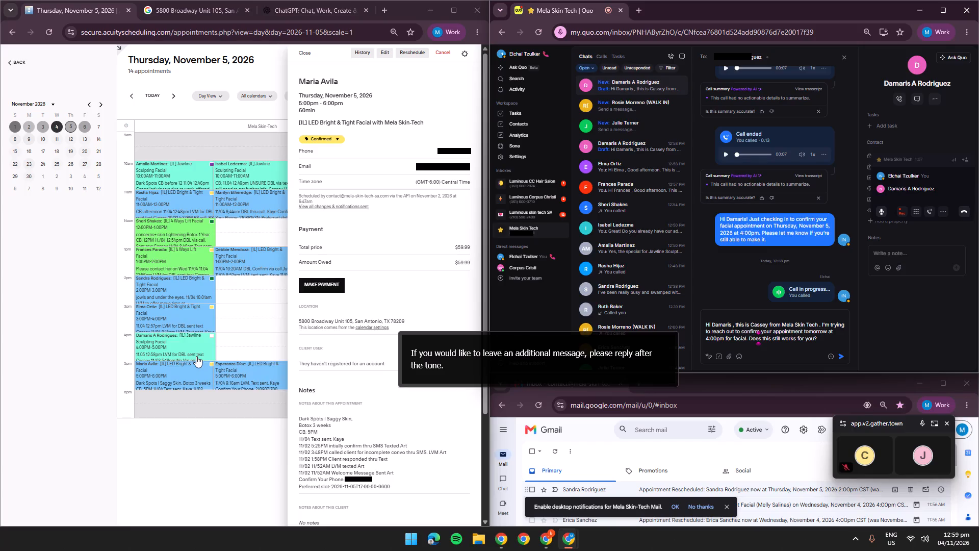
click(966, 209)
click(928, 316)
click(868, 461)
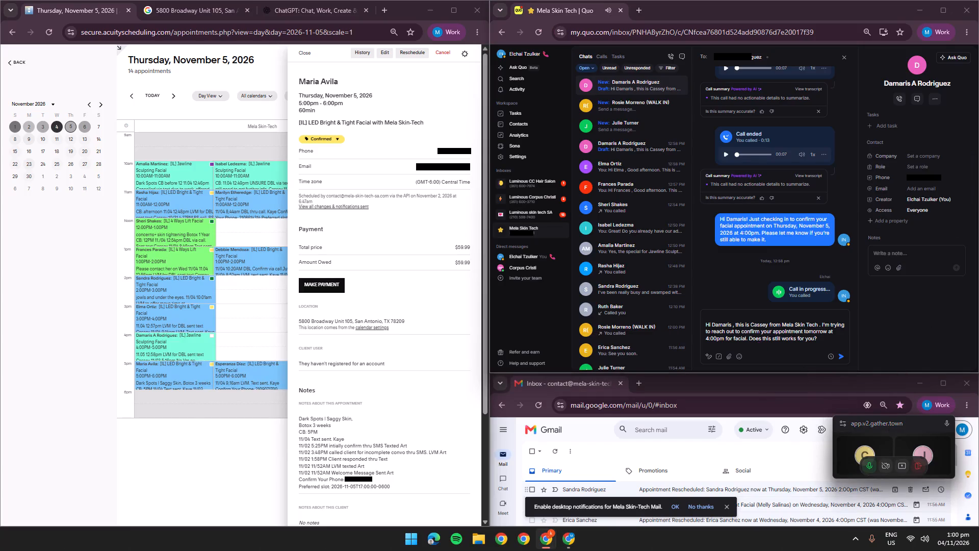
Send Damaris the drafted 4:00pm facial reconfirmation text.
click(798, 340)
key(Return)
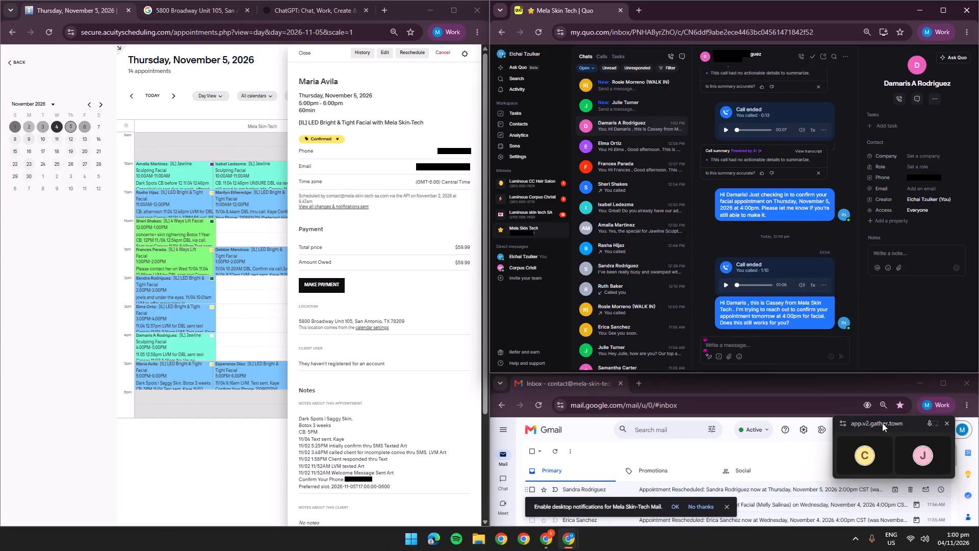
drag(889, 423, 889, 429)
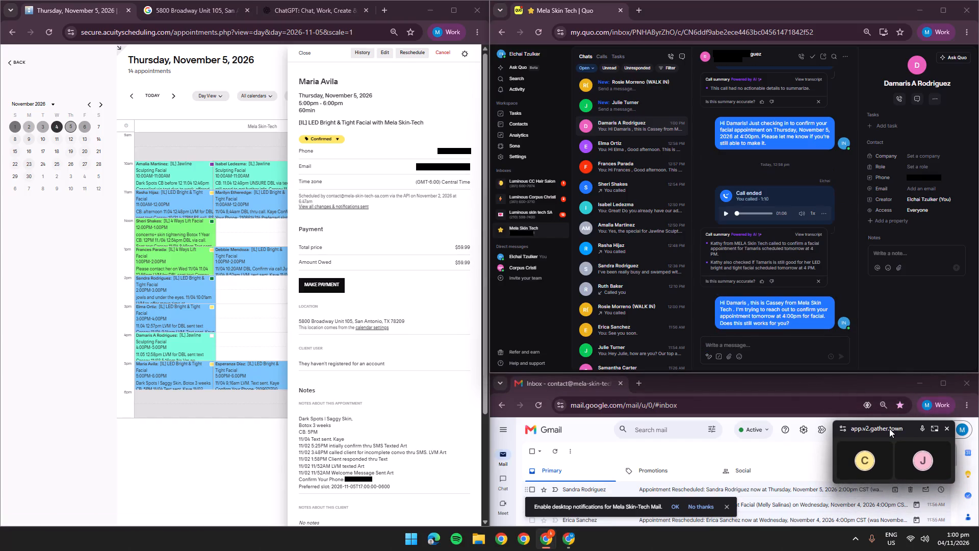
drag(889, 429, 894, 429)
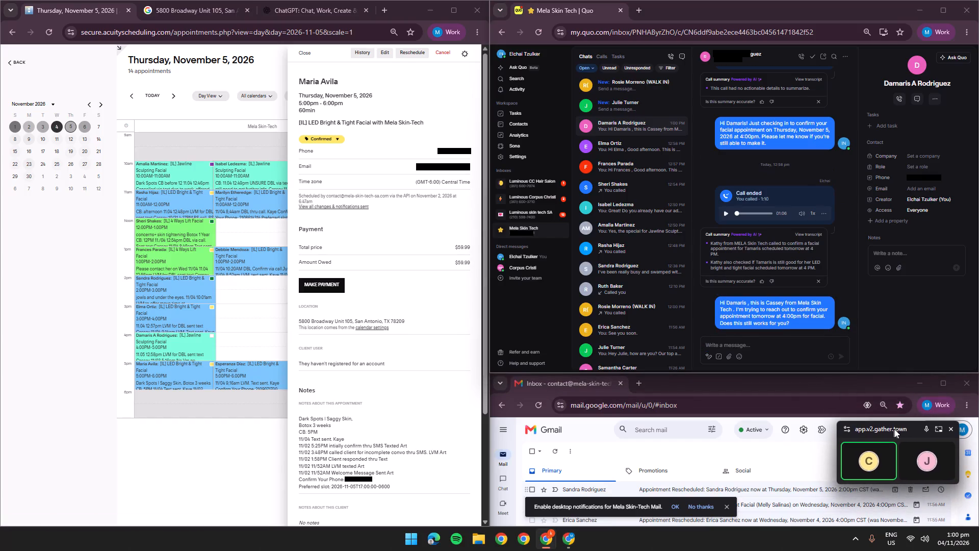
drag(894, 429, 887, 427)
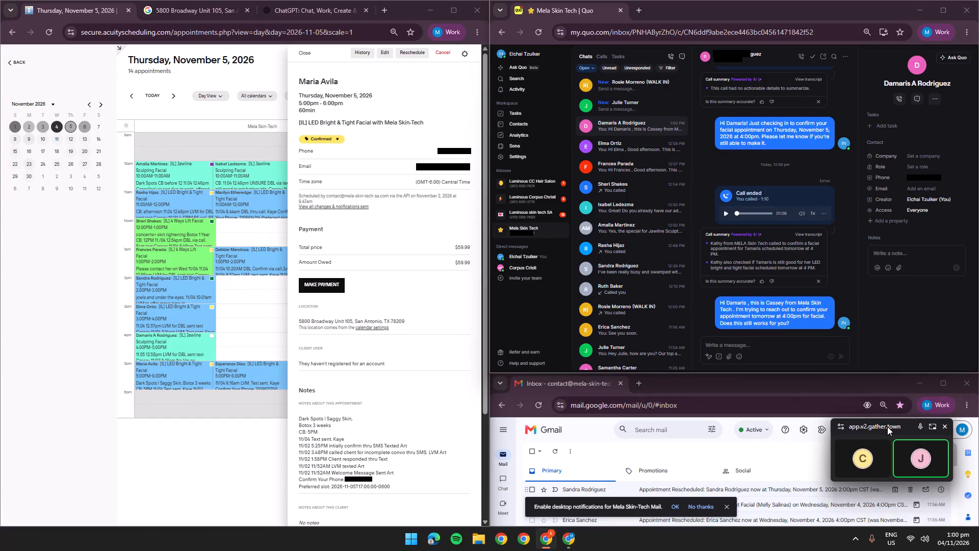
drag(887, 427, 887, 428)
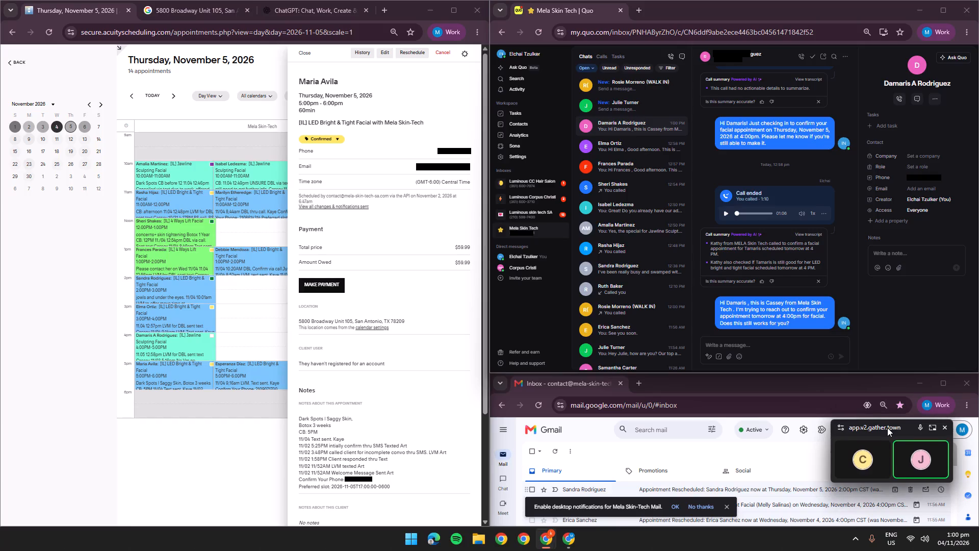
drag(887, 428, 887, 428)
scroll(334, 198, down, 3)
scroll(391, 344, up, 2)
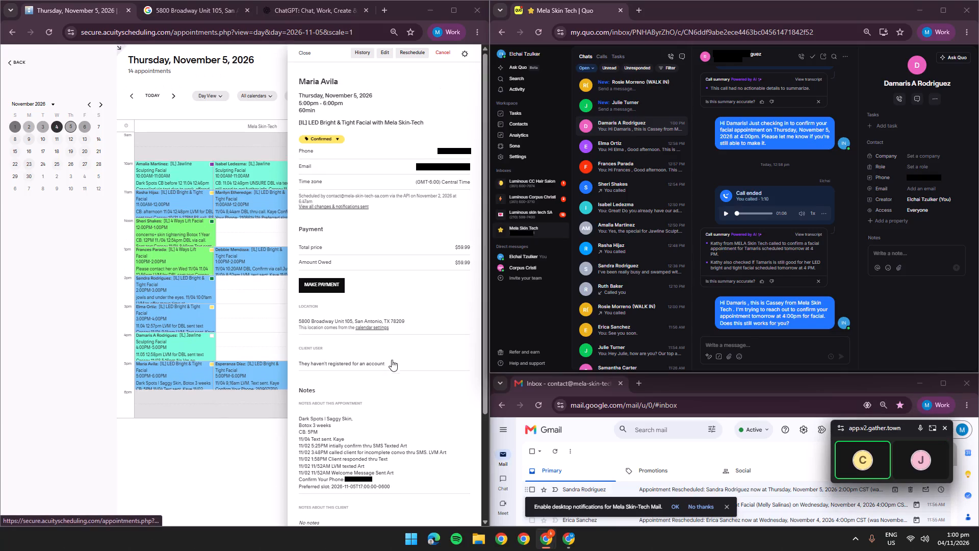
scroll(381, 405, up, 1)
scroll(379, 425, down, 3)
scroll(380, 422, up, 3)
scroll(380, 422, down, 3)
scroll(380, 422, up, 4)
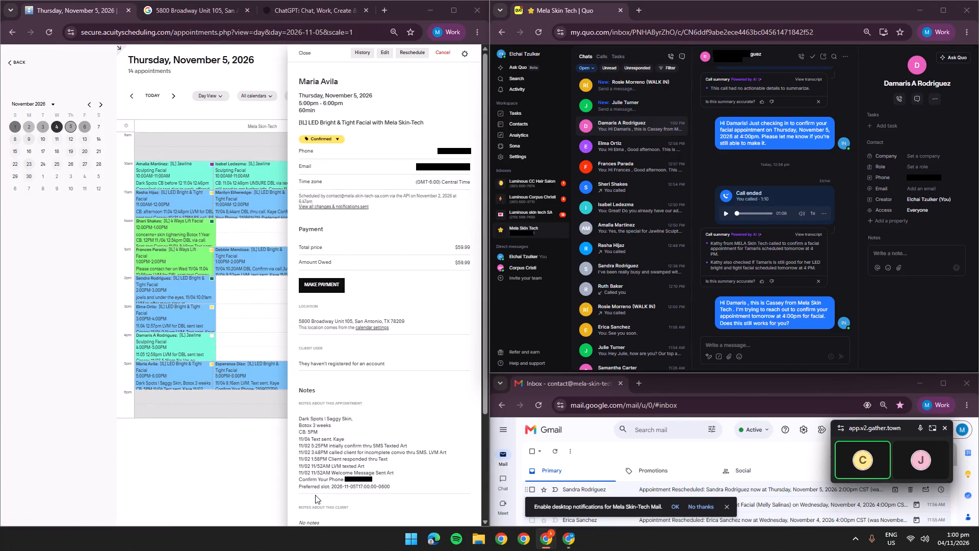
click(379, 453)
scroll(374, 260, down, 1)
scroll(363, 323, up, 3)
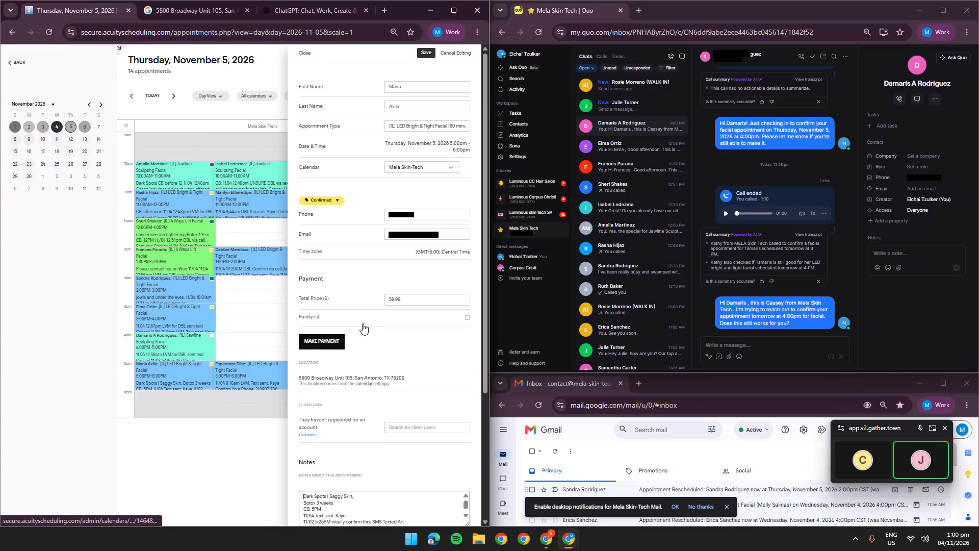
Copy the phone number from Maria's 5:00pm appointment and open a new Quo conversation with that number.
click(188, 371)
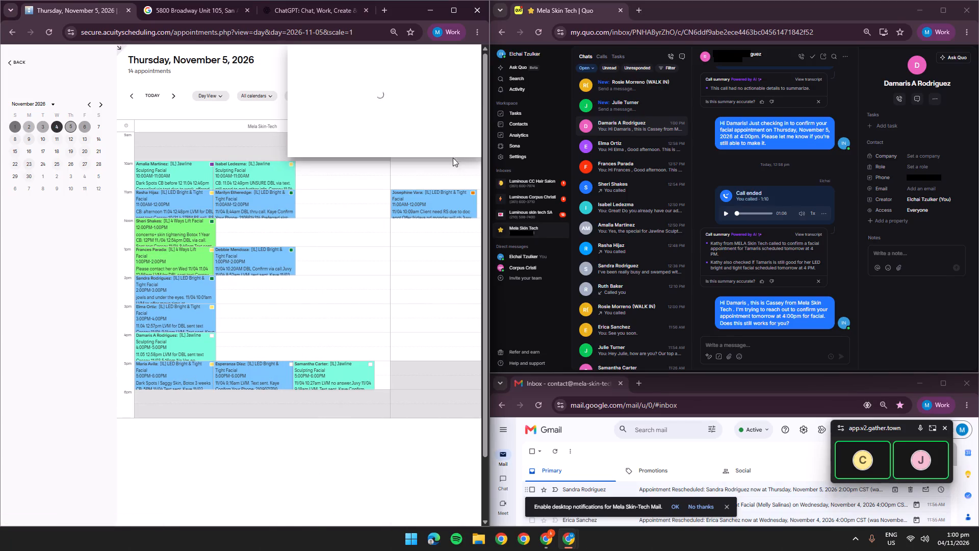
drag(474, 146, 371, 143)
key(ctrl+c)
key(ctrl+c)
click(433, 229)
drag(473, 150, 425, 151)
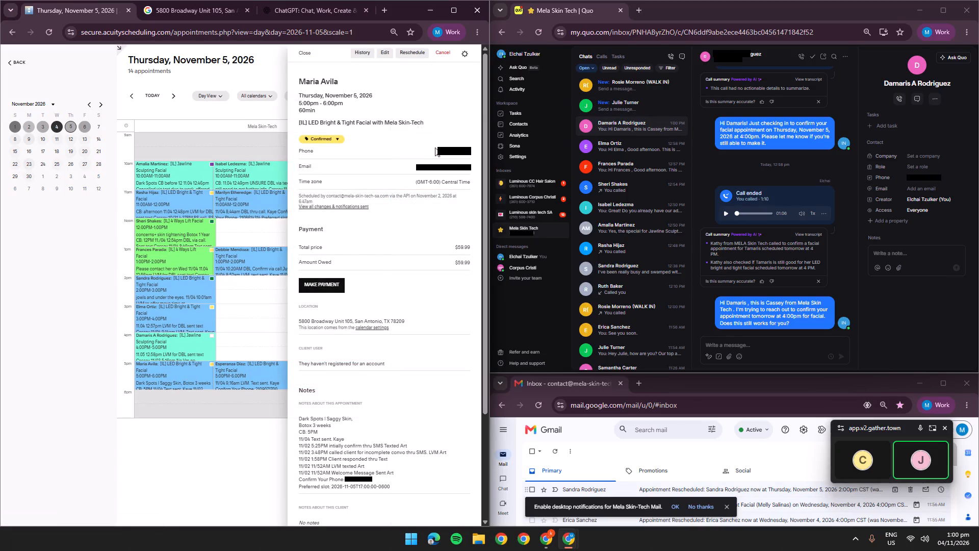
key(ctrl+c)
key(ctrl+c)
click(751, 52)
click(682, 59)
key(ctrl+v)
click(756, 192)
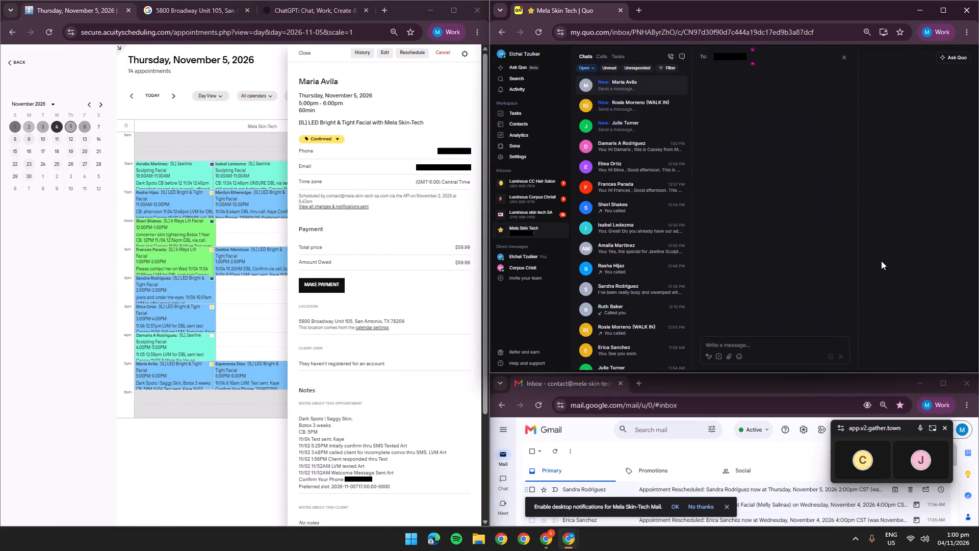
Mute the microphone in the Gather meeting and call Maria from her Quo contact.
click(869, 470)
click(792, 318)
click(893, 101)
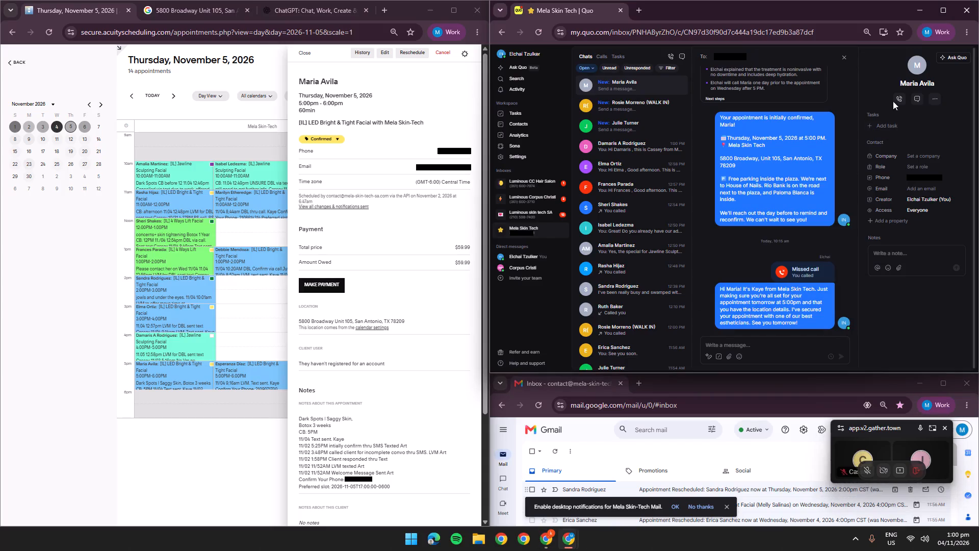
click(765, 217)
Add the line "11.04 1:00pm LVM for DBL sent text" to Maria's appointment notes, above Kaye's entry.
click(431, 456)
key(Down)
key(Down)
key(Down)
key(Return)
key(Return)
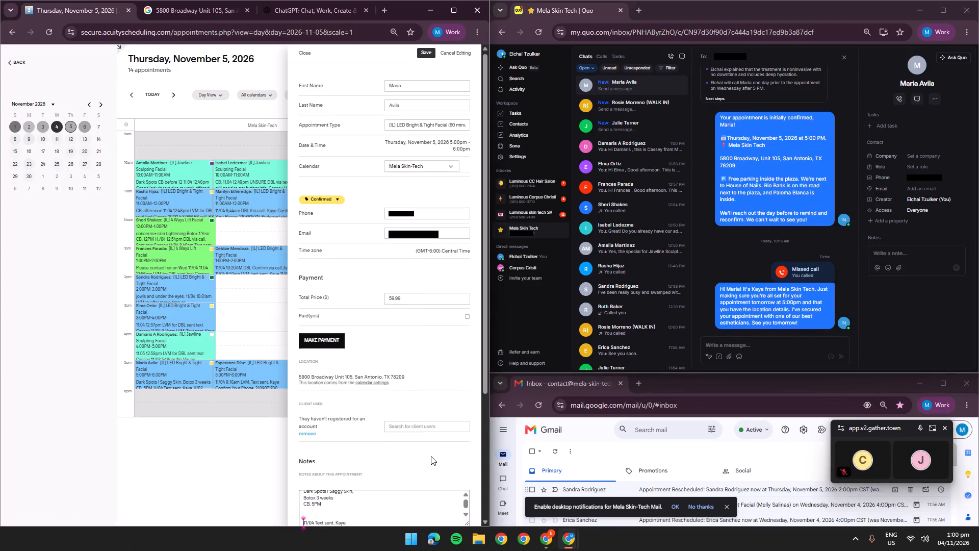
Begin a new entry reading "11.04 1" above Kaye's text entry in Maria's appointment notes.
key(Up)
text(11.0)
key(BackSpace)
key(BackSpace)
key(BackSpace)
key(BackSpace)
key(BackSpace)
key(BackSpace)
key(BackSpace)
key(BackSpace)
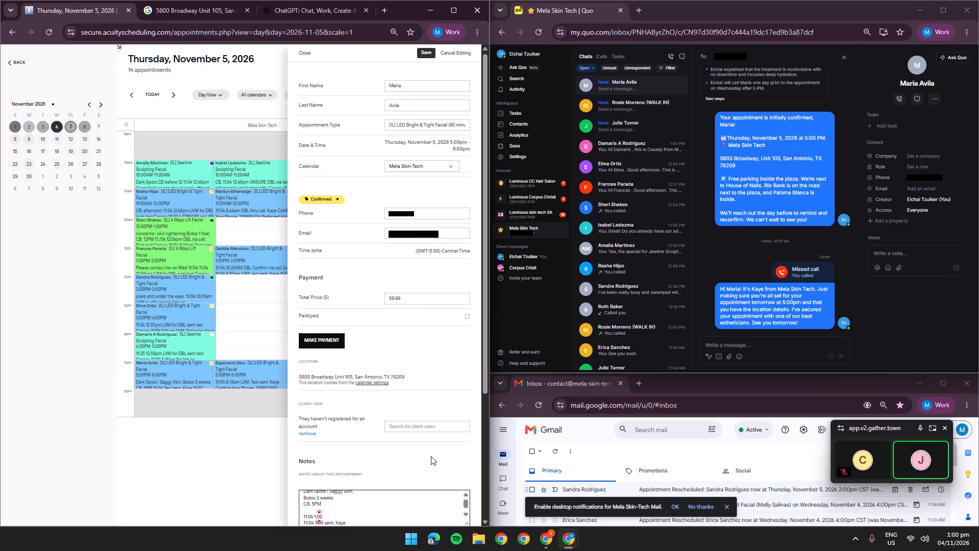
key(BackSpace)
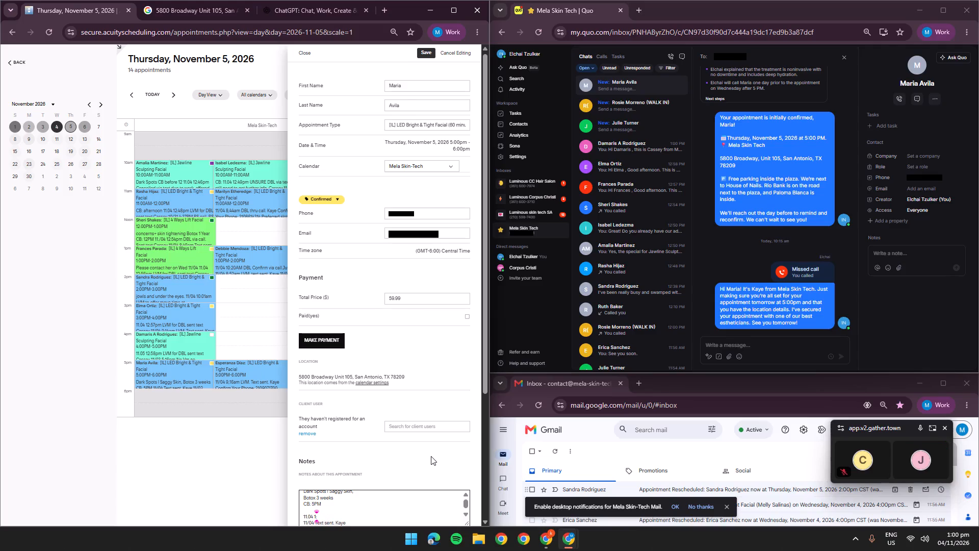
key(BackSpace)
Call Maria from her Quo contact and go to the newest entry in her conversation.
click(903, 96)
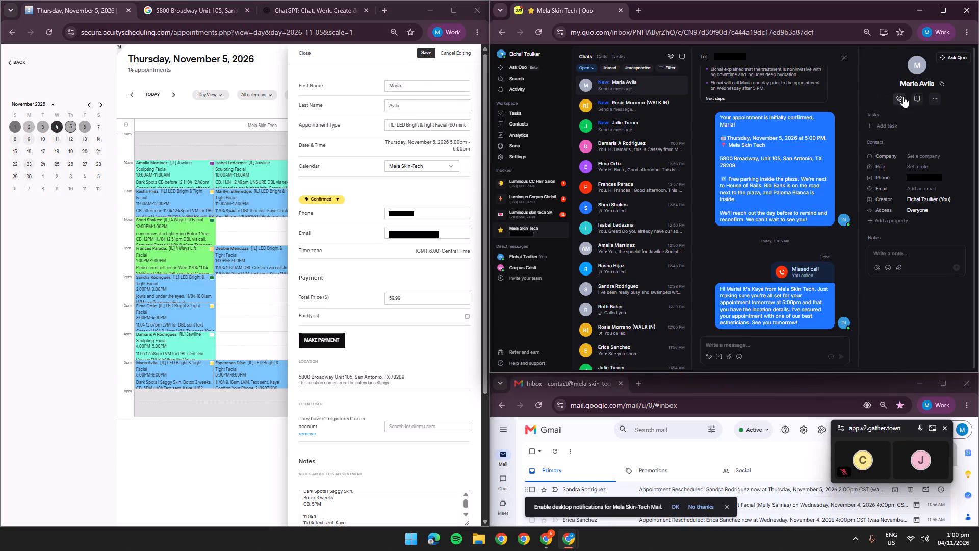
click(909, 297)
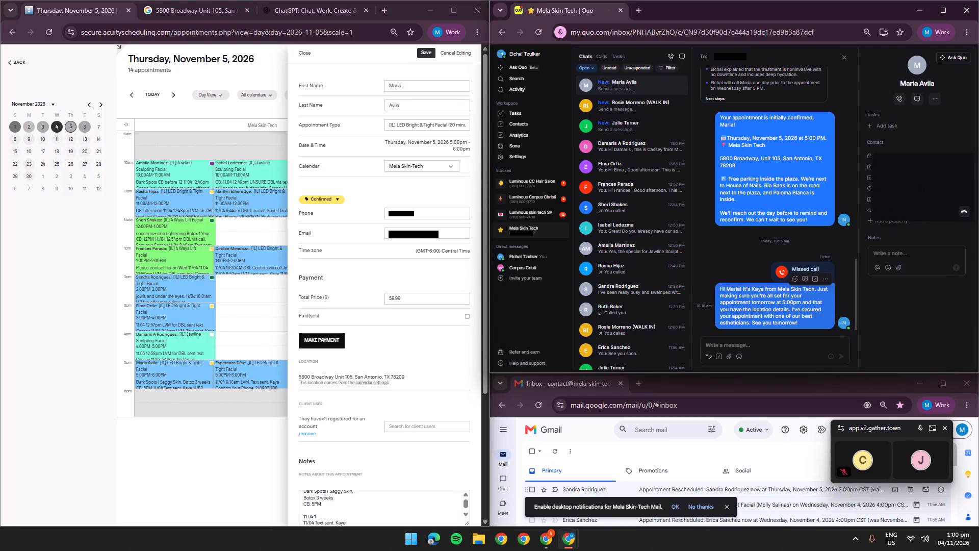
scroll(792, 309, down, 3)
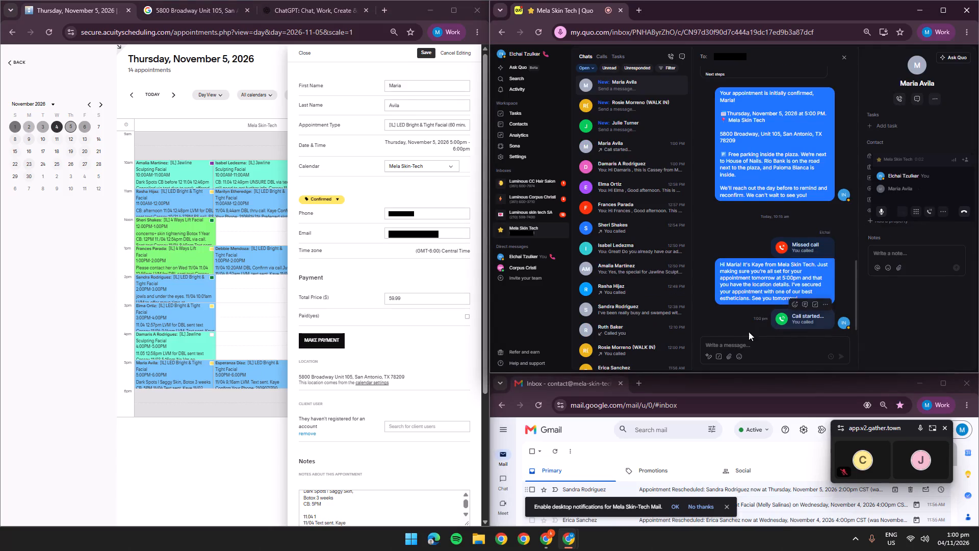
Complete the new line in Maria's appointment notes as "11.04 1:00pm LVM for DBL sent text".
click(351, 504)
click(344, 520)
click(351, 517)
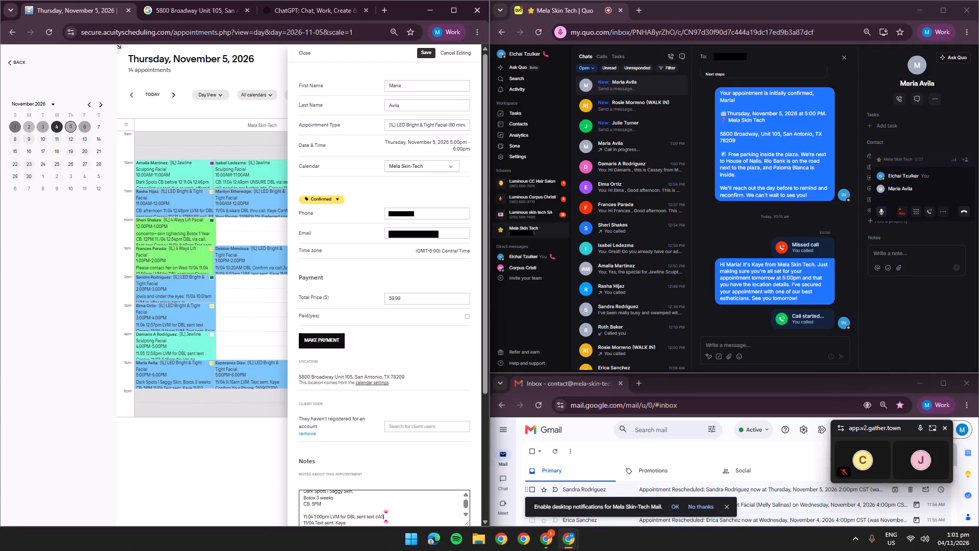
key(BackSpace)
key(BackSpace)
key(BackSpace)
key(BackSpace)
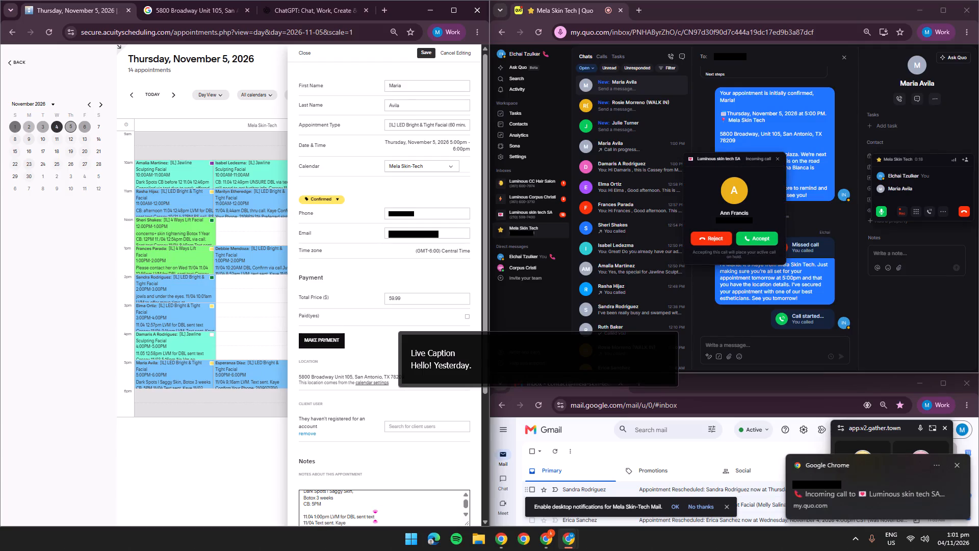
Silently dismiss the incoming call to the Luminous skin tech SA inbox, keeping Maria's call active.
click(780, 160)
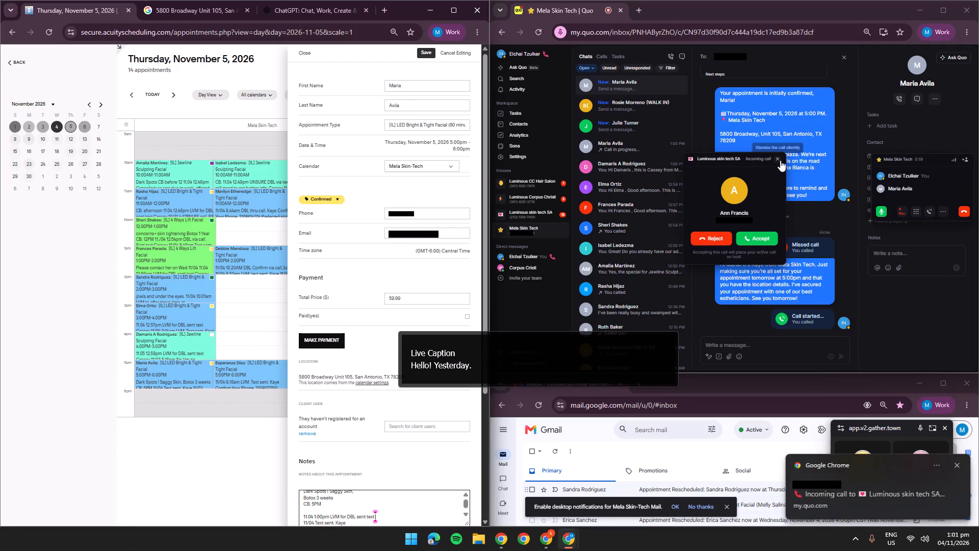
Move the live captions box off Maria's appointment form and onto the Quo window.
drag(592, 351, 706, 308)
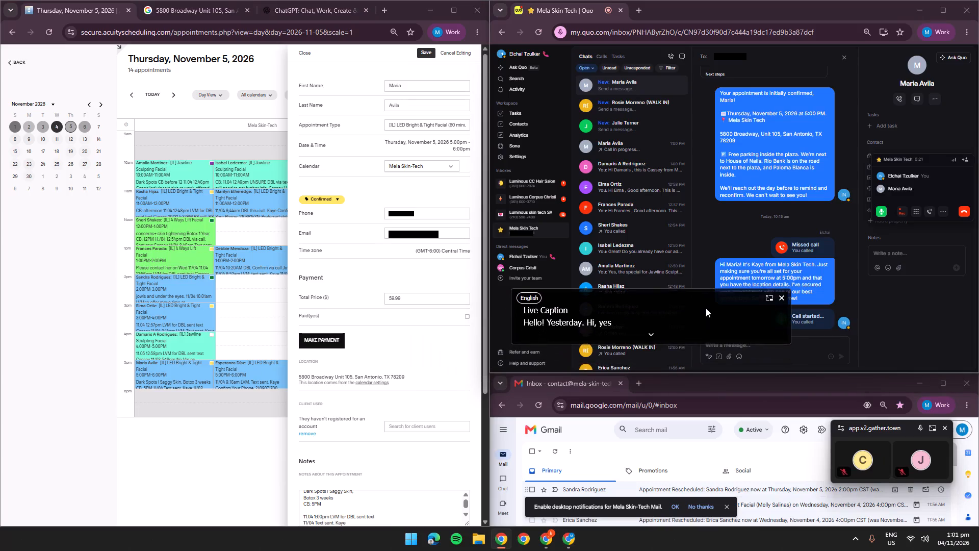
drag(706, 308, 691, 311)
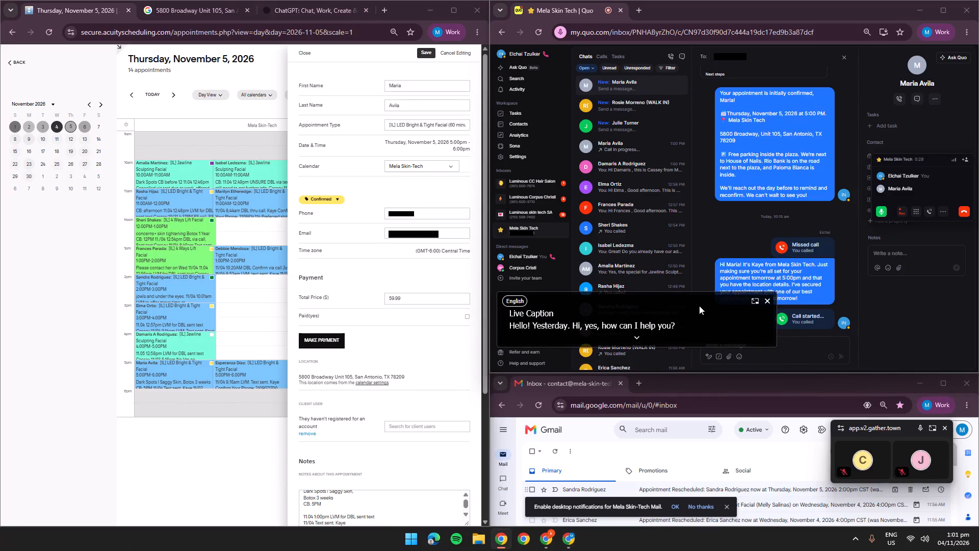
drag(683, 306, 682, 298)
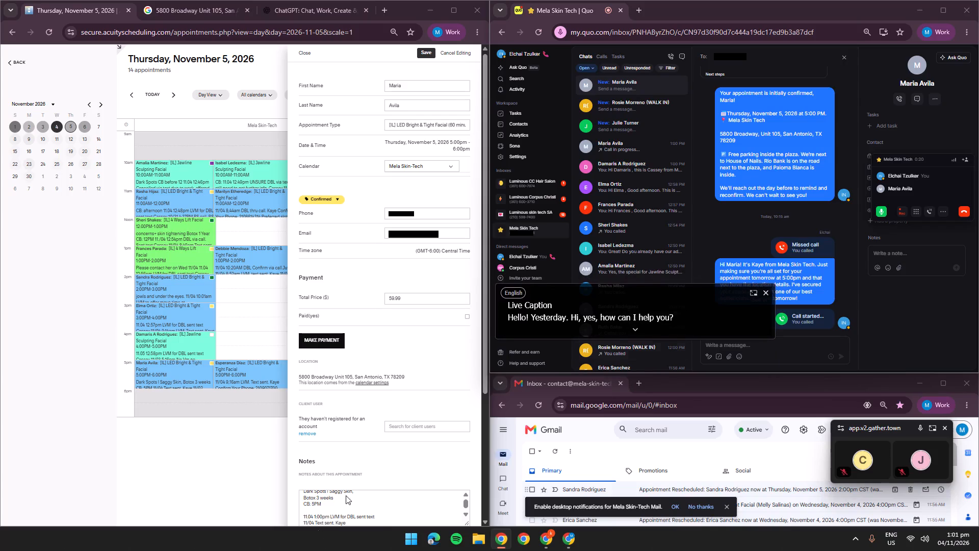
Change the label of Maria's appointment to DBL Confirmed.
click(325, 193)
click(324, 198)
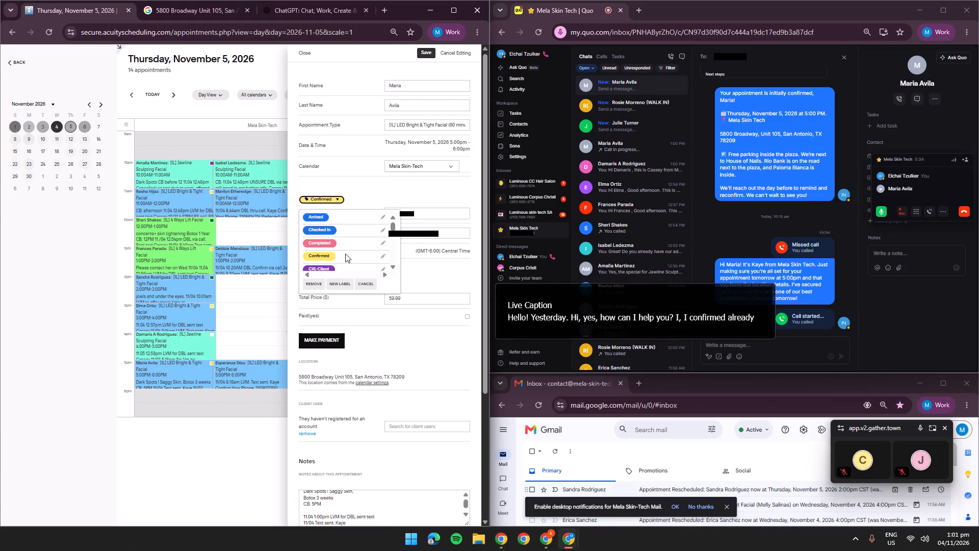
scroll(344, 243, down, 1)
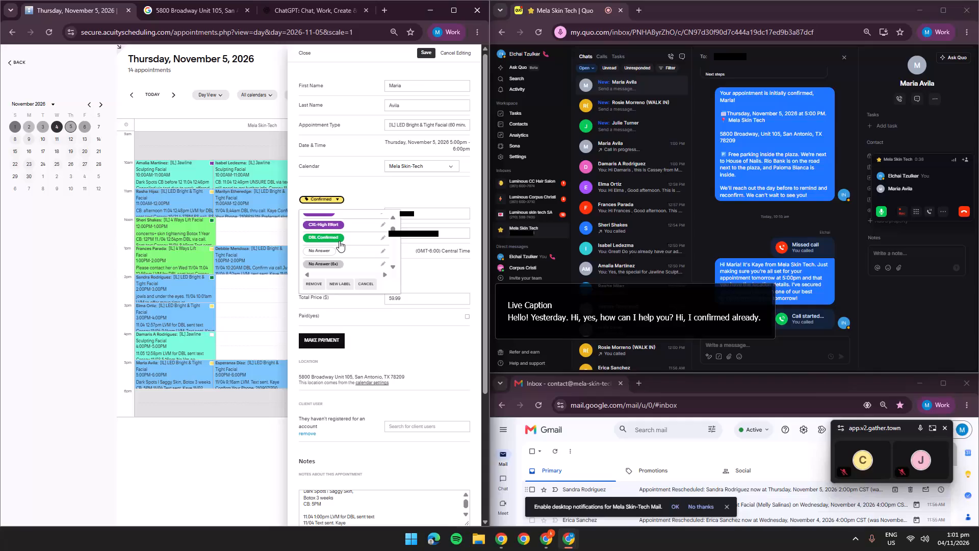
click(339, 241)
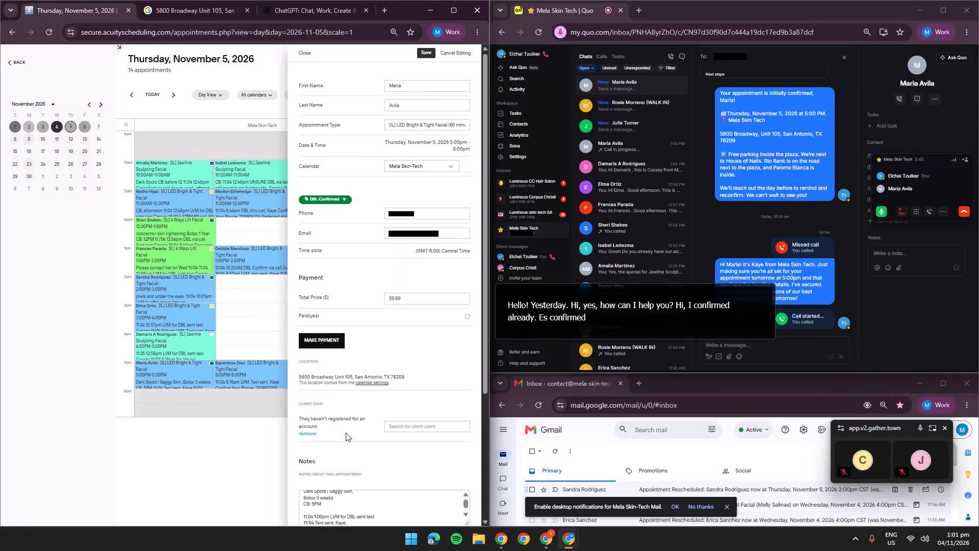
Rewrite Maria's voicemail note as "11.04 1:00pm DBL thru call. Sent text Cassey" and save the appointment.
click(337, 508)
drag(333, 514, 376, 514)
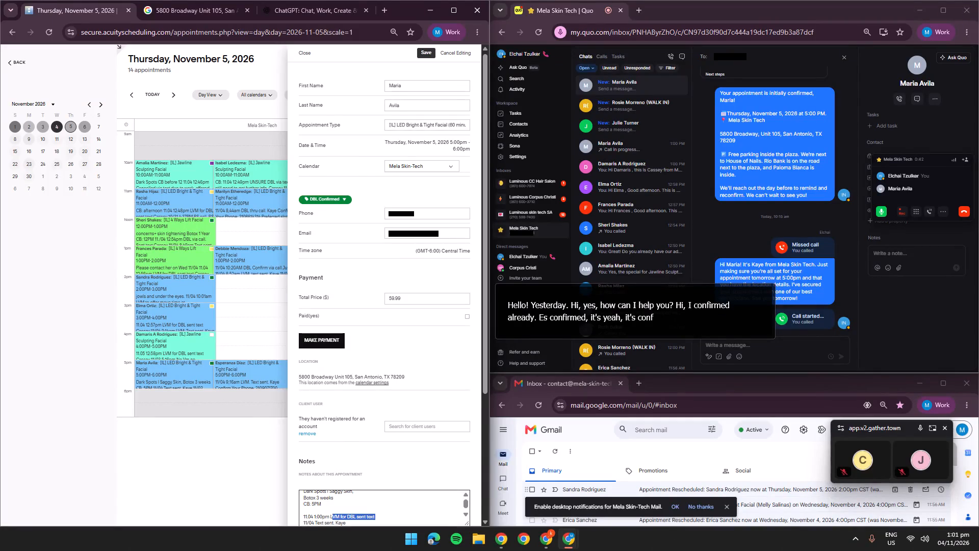
key(BackSpace)
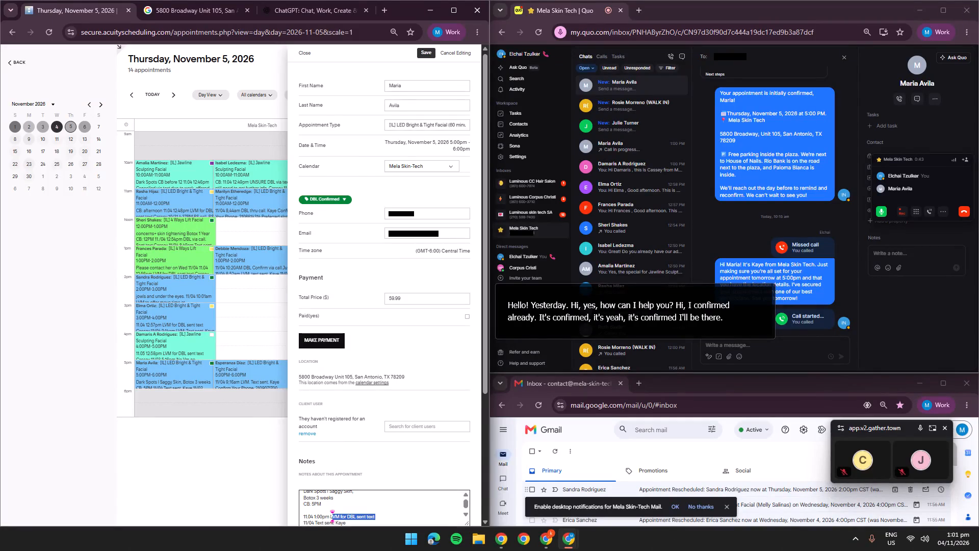
key(BackSpace)
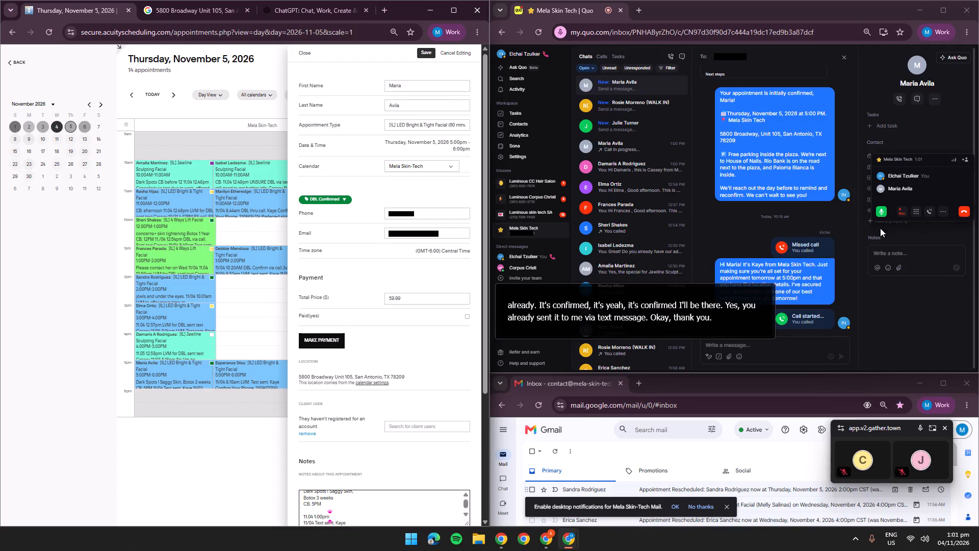
click(877, 209)
click(364, 514)
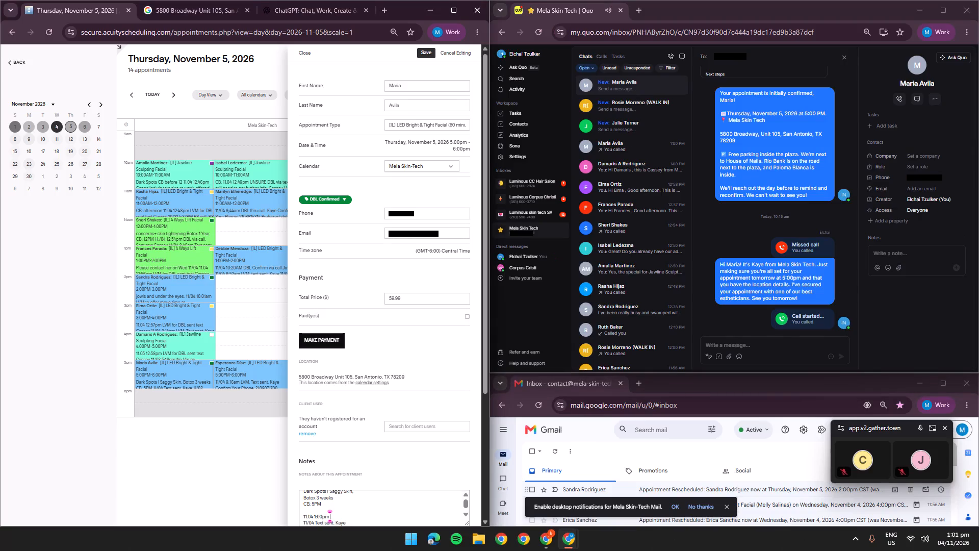
key(BackSpace)
key(BackSpace)
key(BackSpace)
scroll(397, 279, up, 4)
click(422, 54)
Switch to Google Keep, open the DBL CONFIRMED template and set the time in its first message to 5:00pm.
click(766, 319)
key(alt+Tab)
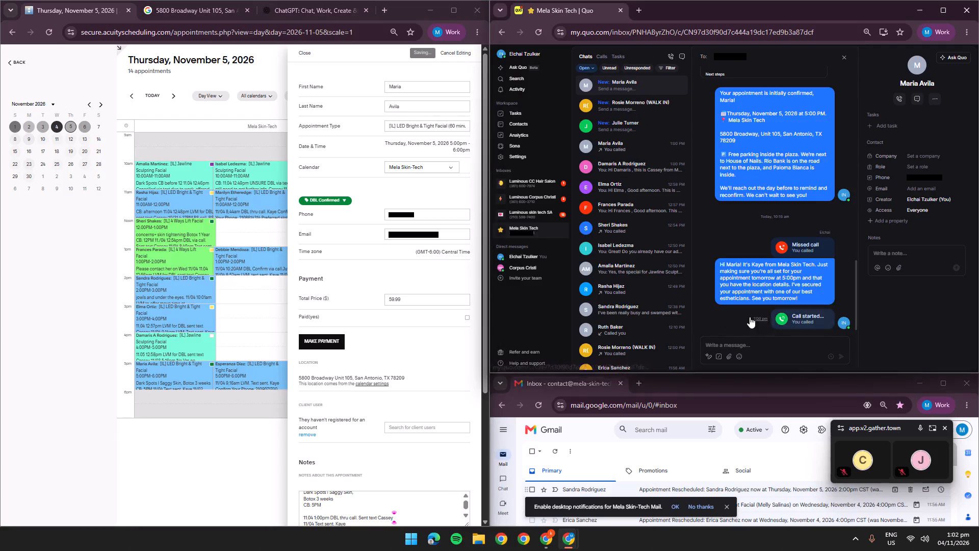
alt+click(804, 198)
click(276, 318)
click(366, 334)
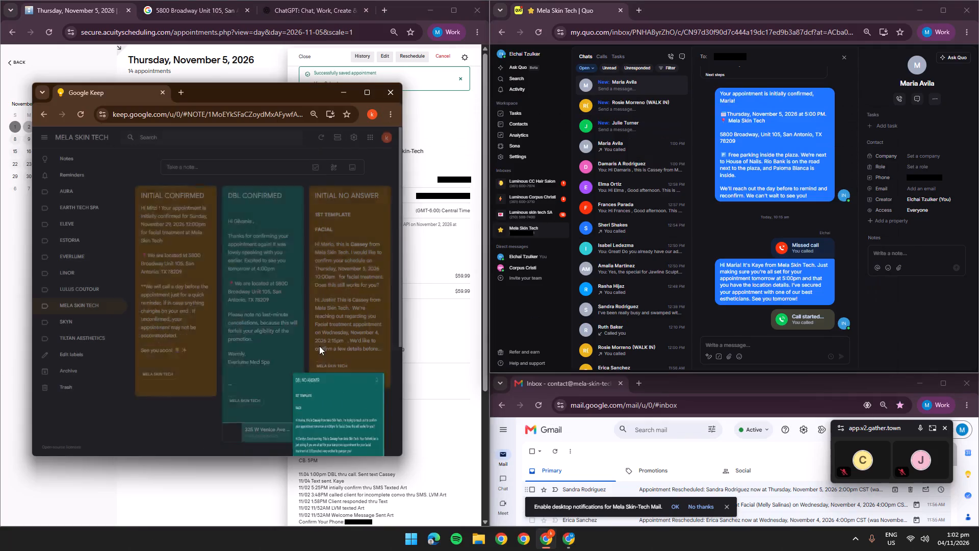
click(283, 213)
click(189, 234)
click(224, 268)
click(195, 329)
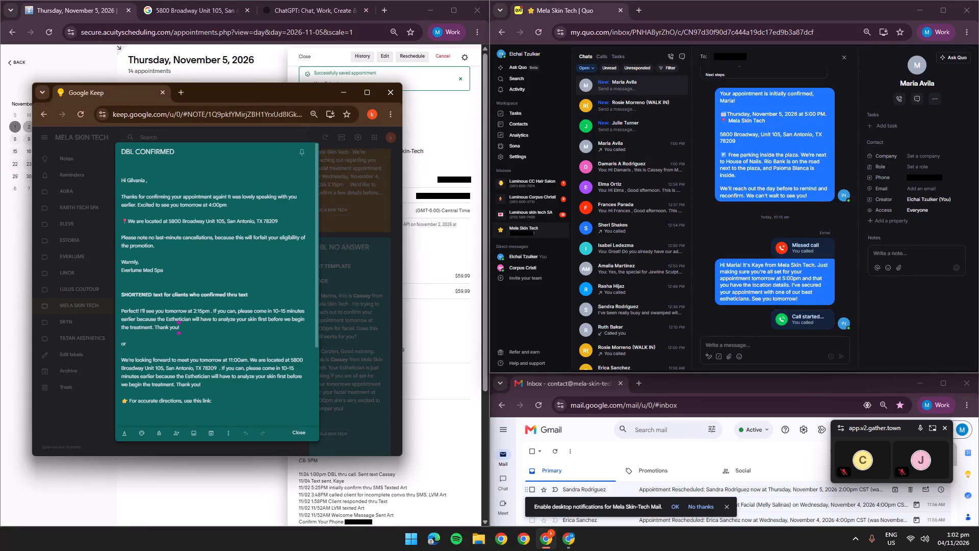
click(211, 207)
key(BackSpace)
key(5)
Replace the sign-off name Everlume Med Spa in the DBL CONFIRMED template with Mela Skin Tech.
drag(211, 273, 138, 232)
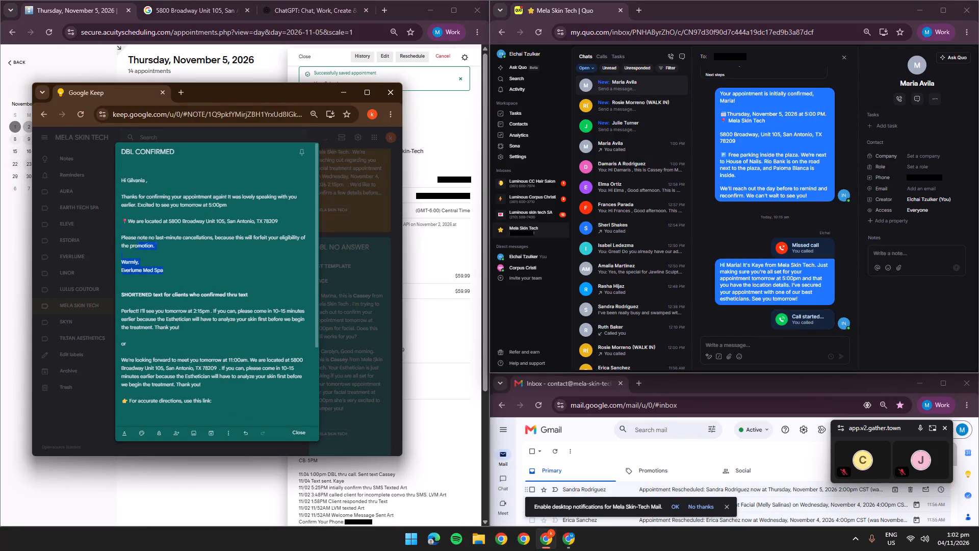
drag(138, 232, 113, 183)
click(165, 256)
double_click(132, 270)
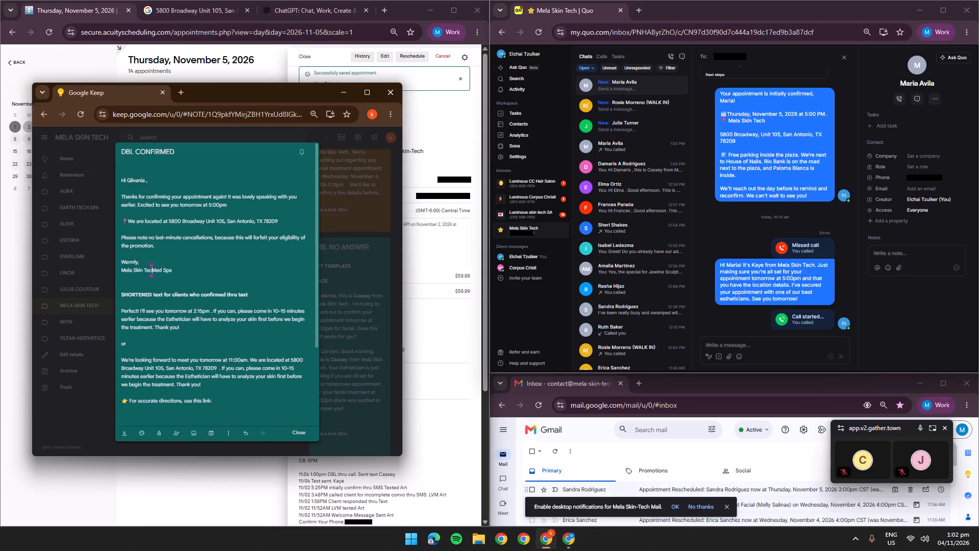
key(BackSpace)
key(BackSpace)
key(BackSpace)
key(BackSpace)
text(ch)
key(space)
drag(157, 275, 197, 271)
drag(182, 269, 157, 273)
key(BackSpace)
Copy the template's first message, from the greeting to the Mela Skin Tech sign-off, into Maria's Quo message draft.
drag(176, 275, 136, 231)
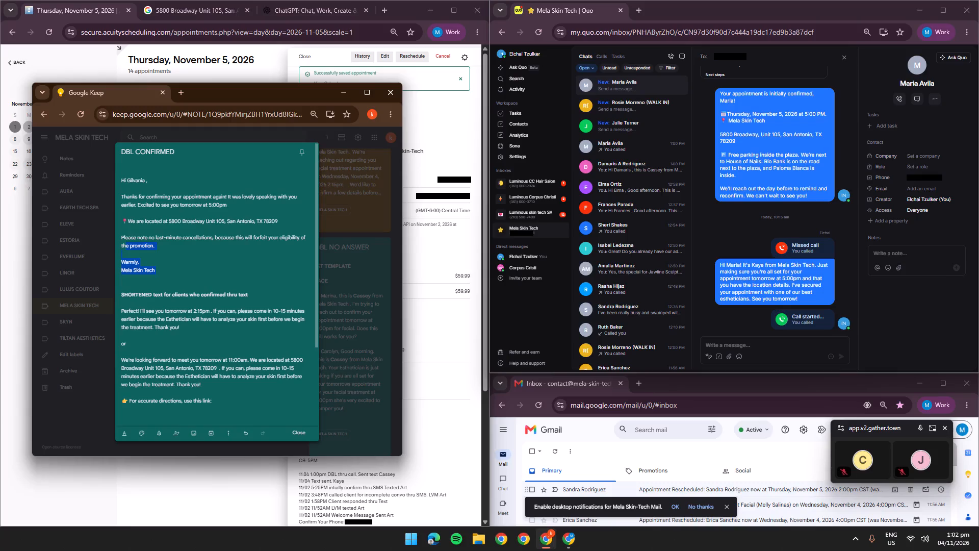
drag(136, 231, 108, 177)
click(214, 251)
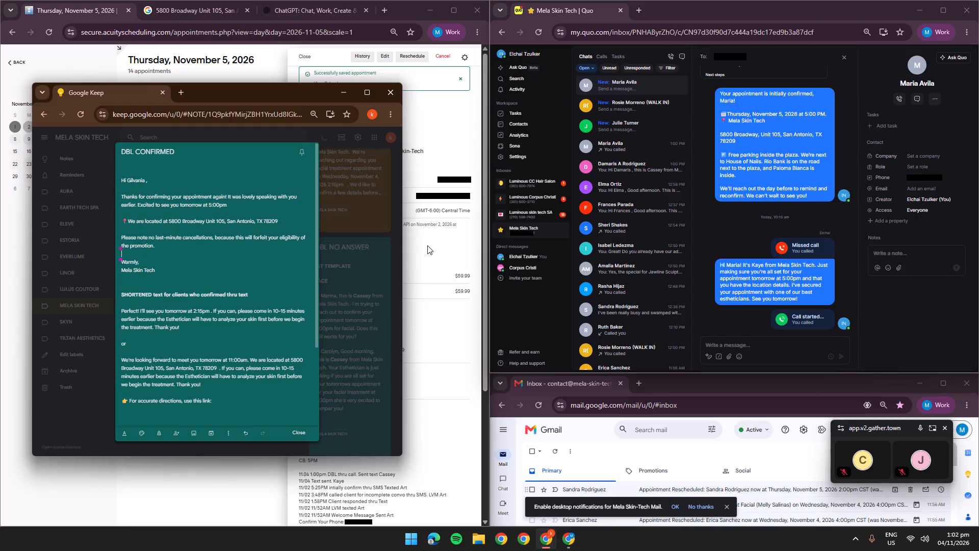
click(441, 247)
key(alt+Tab)
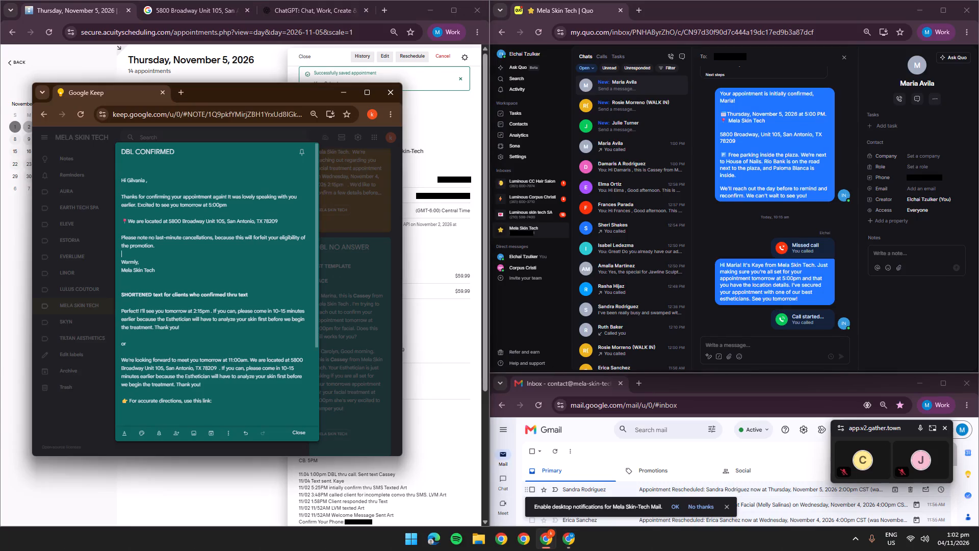
click(183, 301)
drag(192, 280, 118, 178)
key(ctrl+c)
key(ctrl+c)
ctrl+click(793, 352)
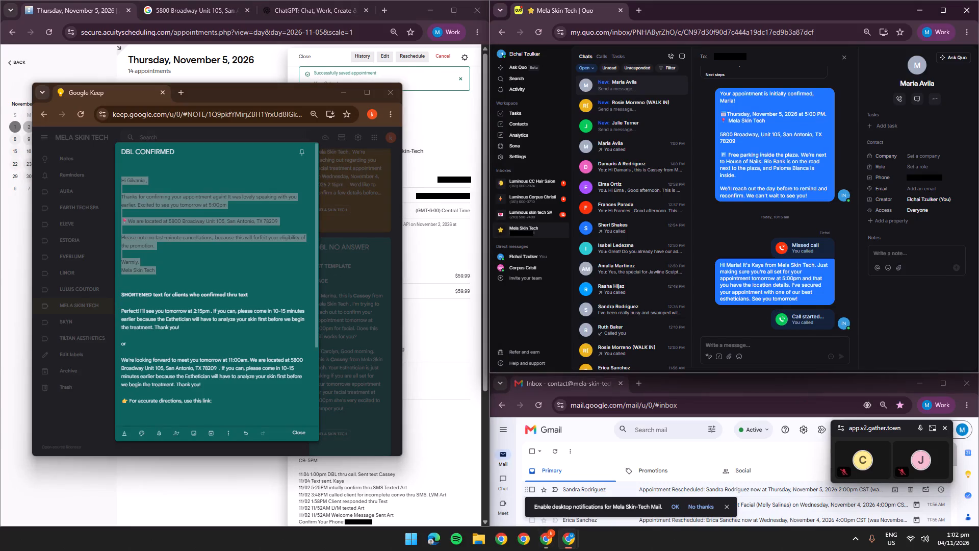
key(ctrl+v)
Replace the name in the draft's greeting with Maria and send her the 5:00pm confirmation text.
click(916, 77)
double_click(910, 83)
double_click(907, 87)
key(ctrl+c)
drag(788, 277, 781, 285)
scroll(733, 282, up, 3)
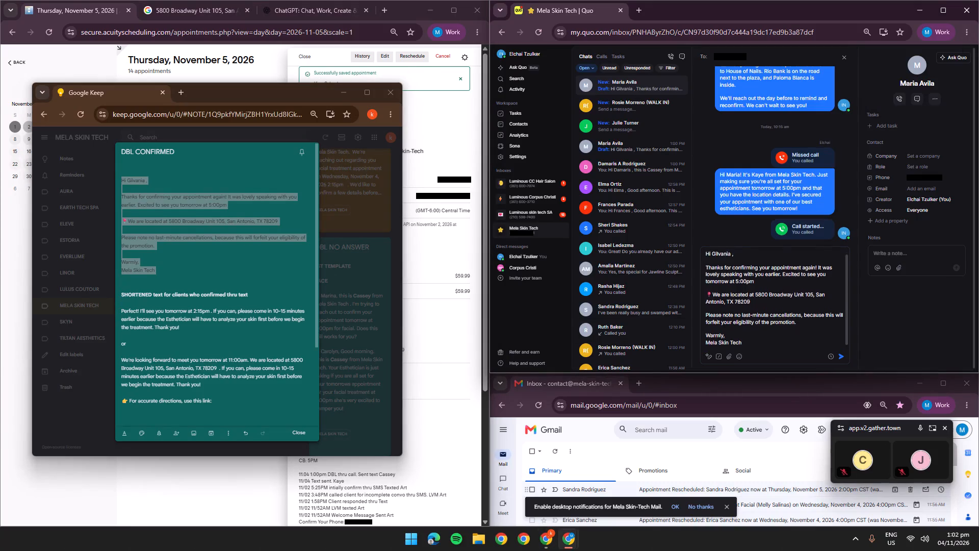
double_click(724, 253)
key(ctrl+v)
click(776, 274)
click(768, 322)
key(Return)
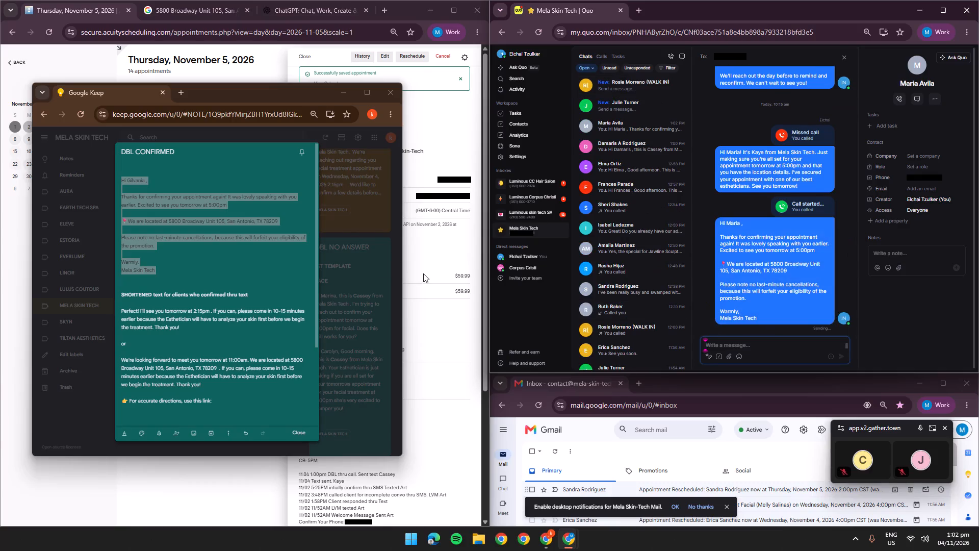
Close Maria's appointment, open Esperanza's 5:00pm LED Bright & Tight Facial appointment and copy her phone number.
click(440, 282)
click(312, 51)
click(309, 54)
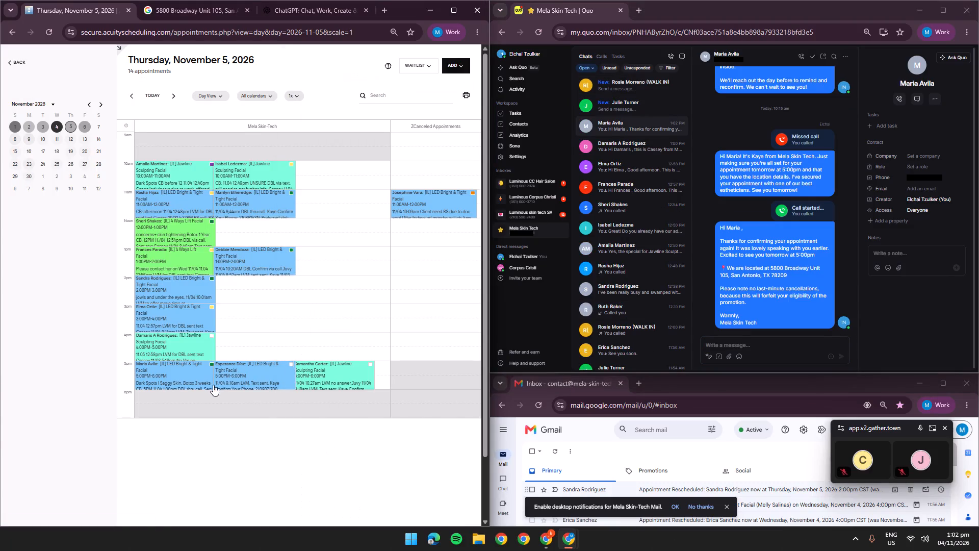
click(244, 370)
drag(479, 147, 429, 144)
key(ctrl+c)
key(ctrl+c)
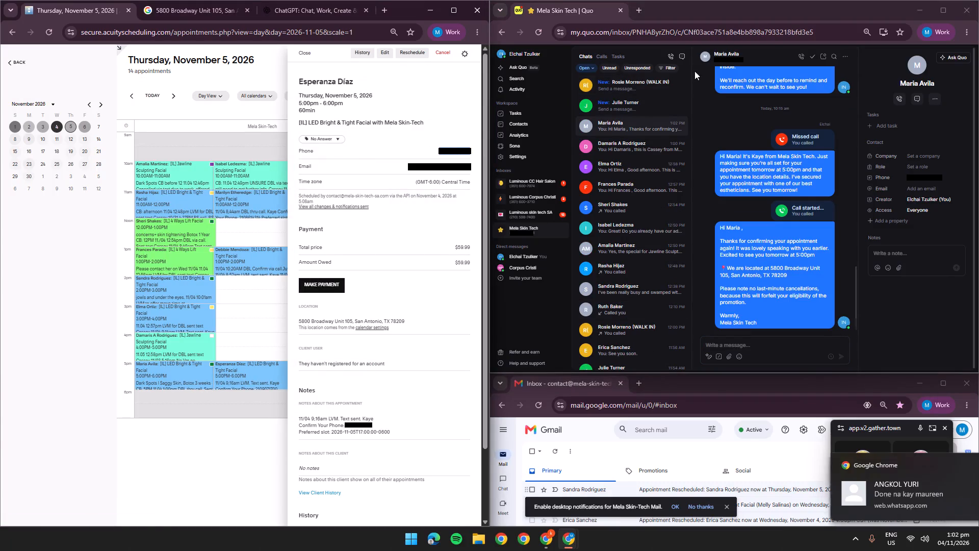
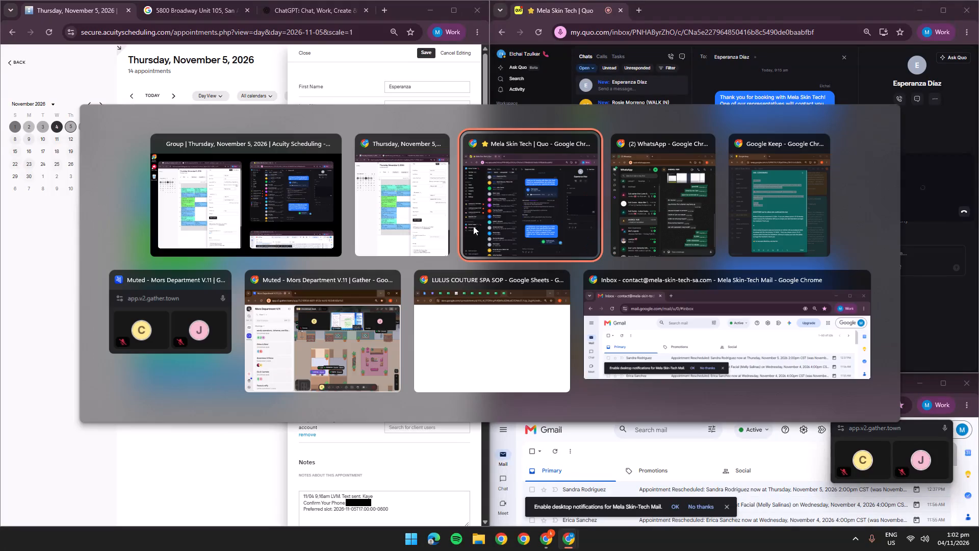
Switch to Google Keep, close the DBL CONFIRMED note and open the DBL NO ANSWER note at its 2ND TEMPLATE section.
alt+click(789, 195)
scroll(202, 322, down, 2)
scroll(208, 299, up, 3)
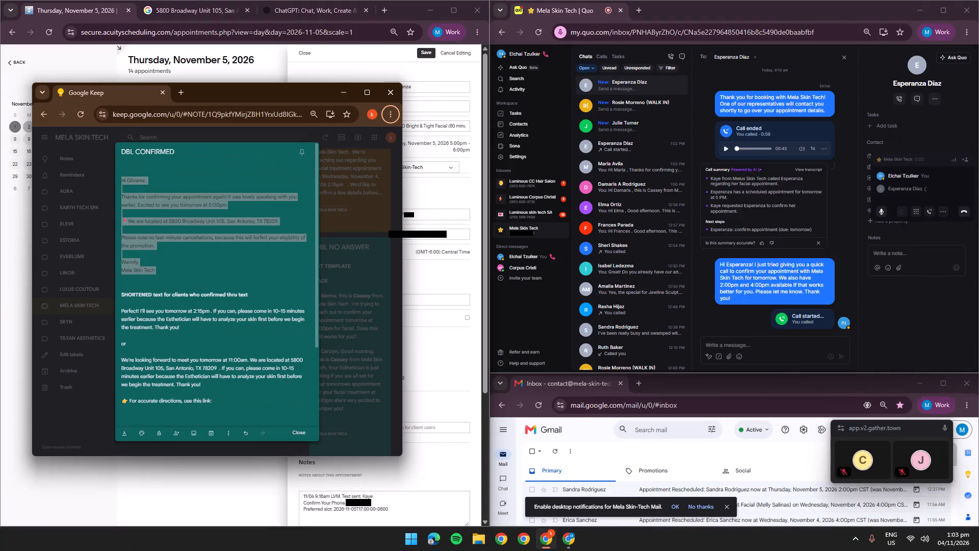
click(312, 335)
click(352, 363)
click(352, 273)
click(348, 393)
click(357, 407)
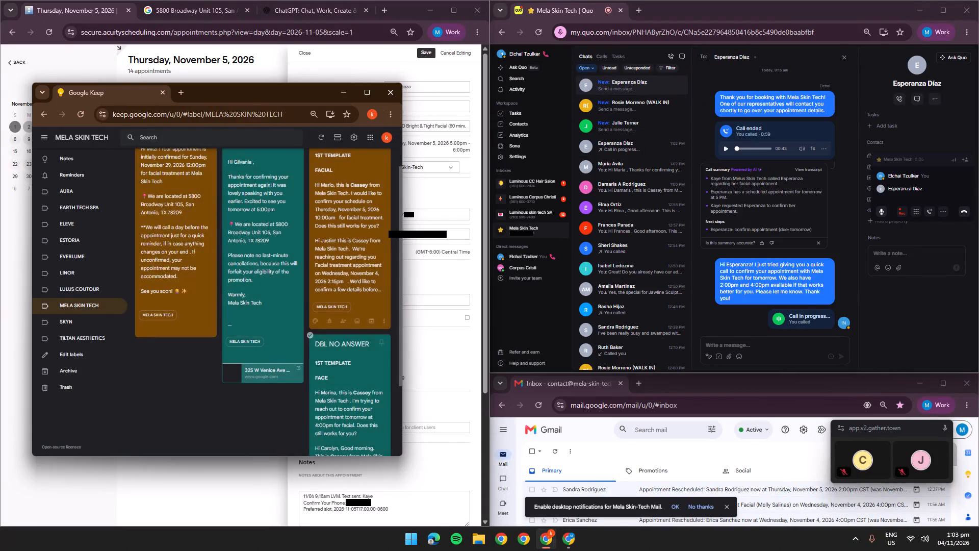
click(355, 402)
click(204, 283)
click(202, 300)
drag(209, 343, 208, 348)
scroll(218, 365, down, 2)
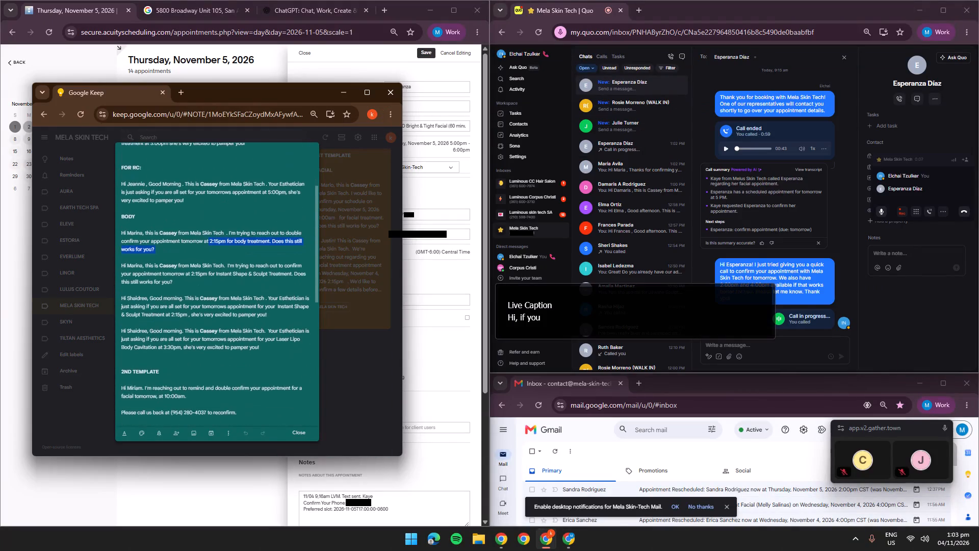
Mute the call to Esperanza and set the appointment time in the 2ND TEMPLATE message to 5:00pm.
click(169, 295)
double_click(168, 296)
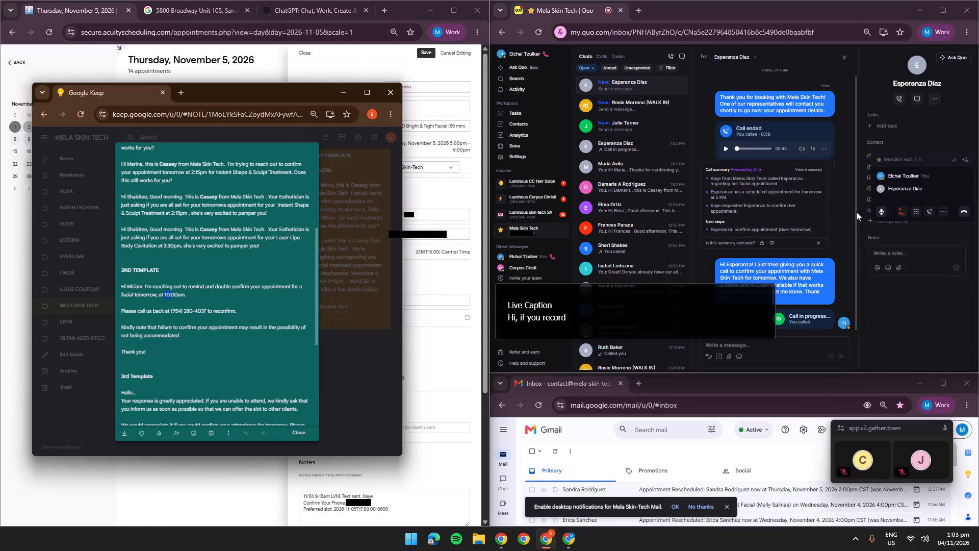
click(881, 211)
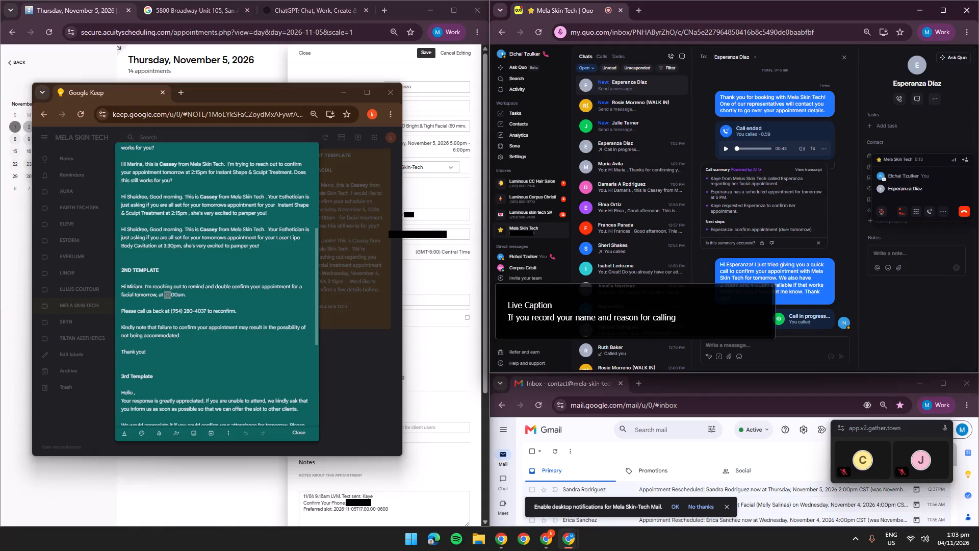
click(167, 301)
double_click(165, 294)
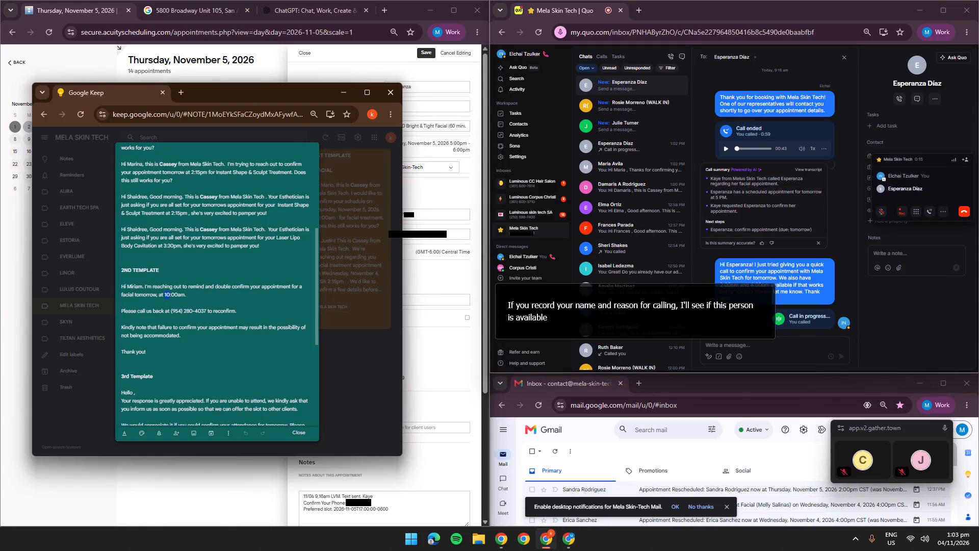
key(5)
key(Right)
key(Right)
key(Right)
key(Right)
key(BackSpace)
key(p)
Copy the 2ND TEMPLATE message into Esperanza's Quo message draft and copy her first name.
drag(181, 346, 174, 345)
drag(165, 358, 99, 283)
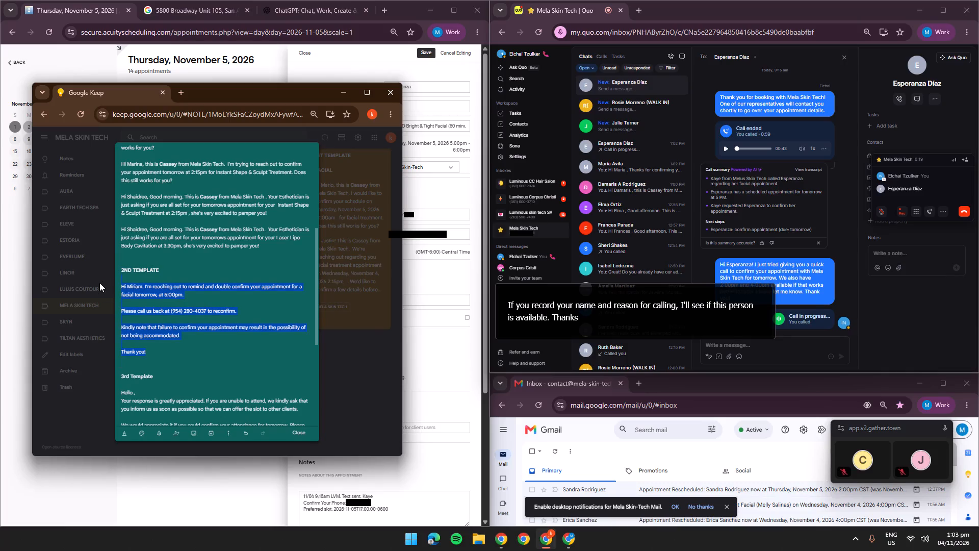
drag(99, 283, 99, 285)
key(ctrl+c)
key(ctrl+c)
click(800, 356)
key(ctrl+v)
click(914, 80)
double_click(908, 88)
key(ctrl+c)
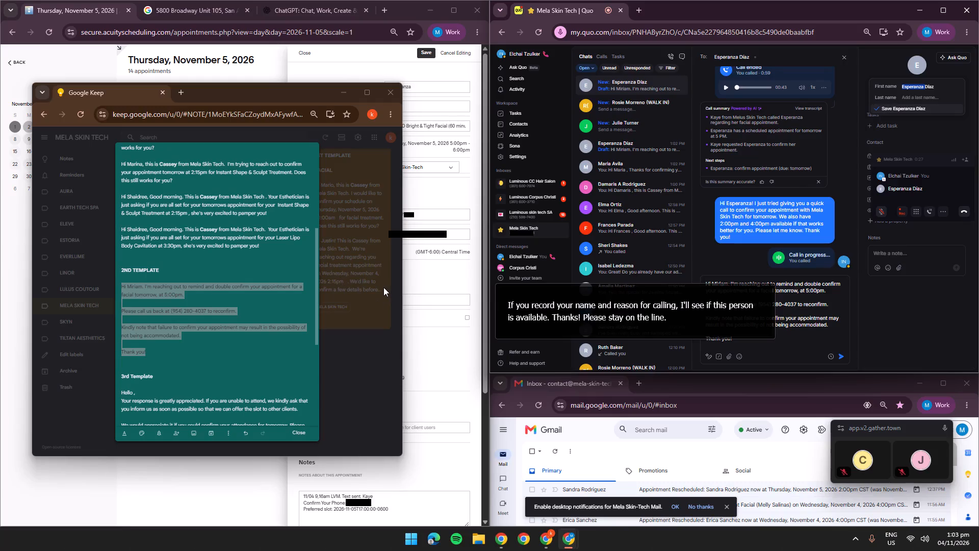
Replace the callback phone number in the 2ND TEMPLATE message with the Mela Skin Tech number.
click(182, 331)
click(187, 331)
click(229, 344)
click(171, 357)
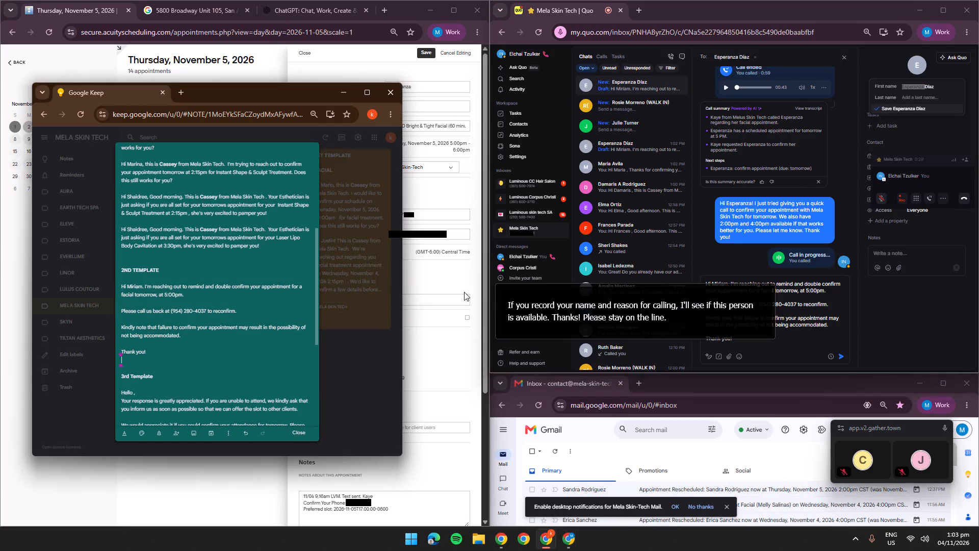
double_click(176, 314)
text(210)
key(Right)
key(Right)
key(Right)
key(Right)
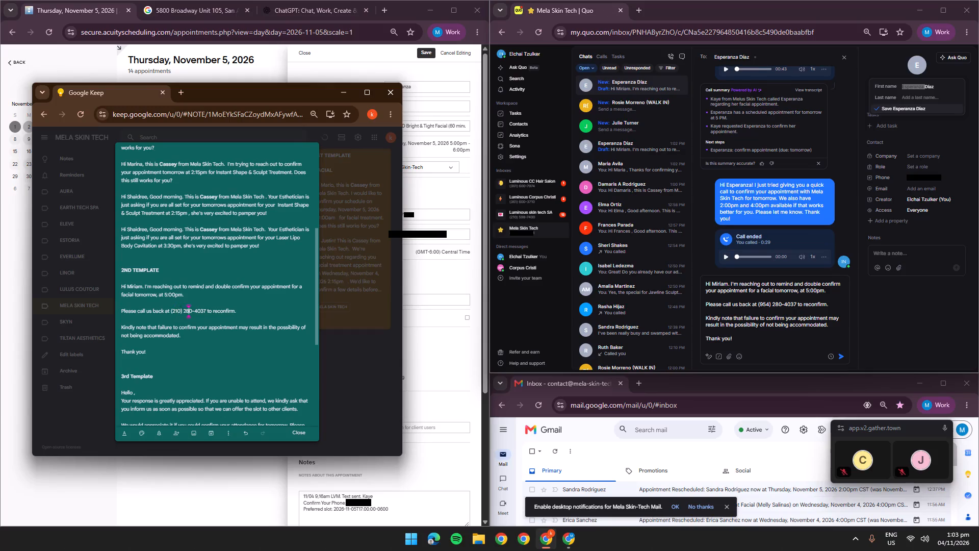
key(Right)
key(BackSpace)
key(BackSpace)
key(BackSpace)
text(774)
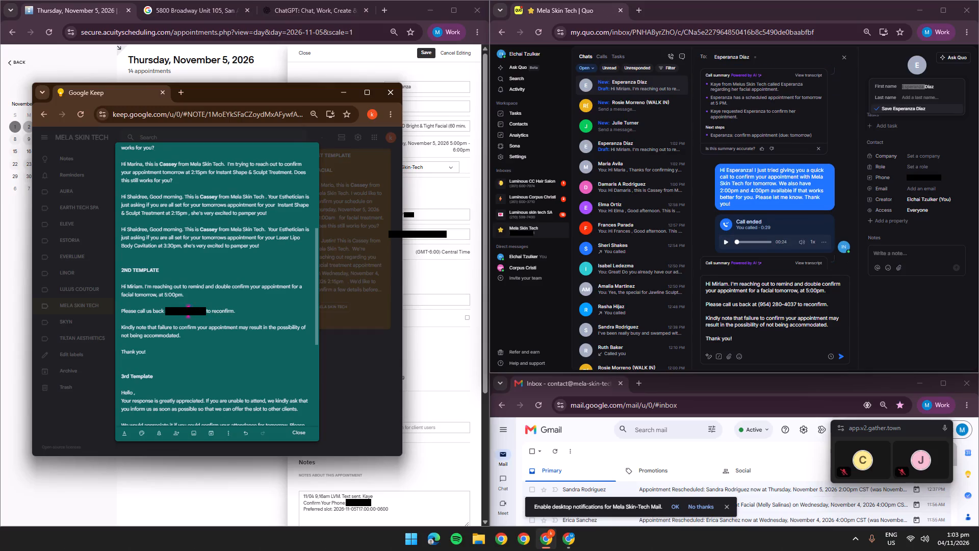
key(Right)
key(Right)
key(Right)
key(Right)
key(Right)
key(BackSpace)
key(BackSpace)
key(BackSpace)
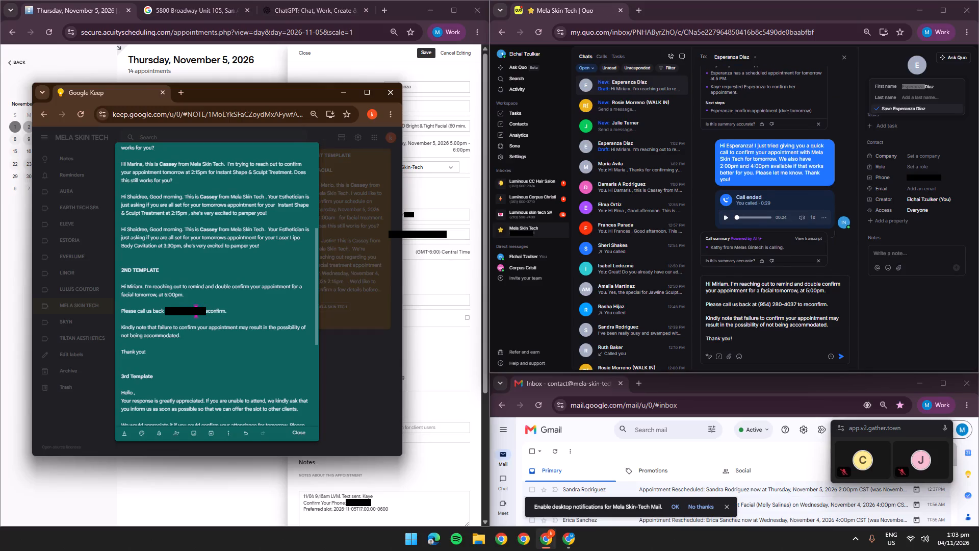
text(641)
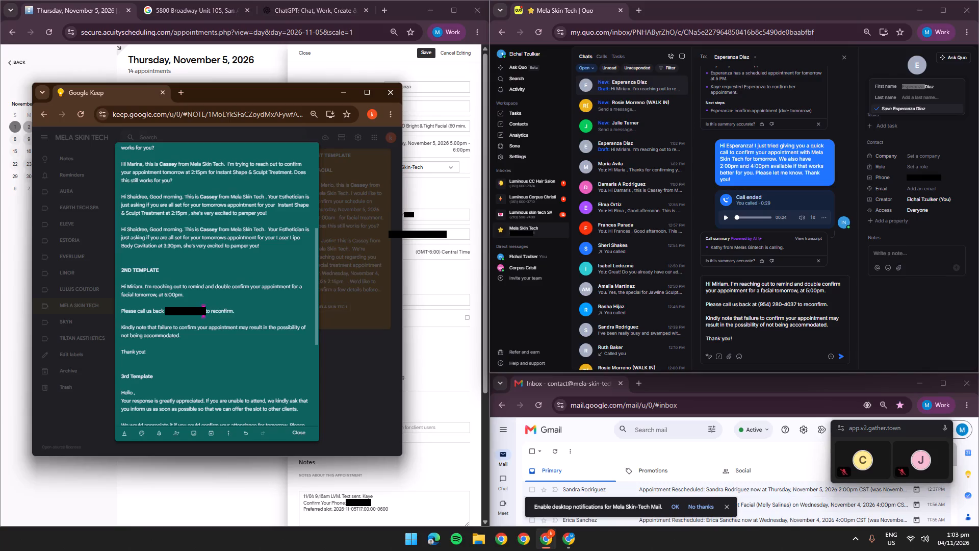
Replace Esperanza's whole Quo message draft with the 2ND TEMPLATE message containing the corrected callback number.
click(197, 345)
drag(174, 357, 112, 296)
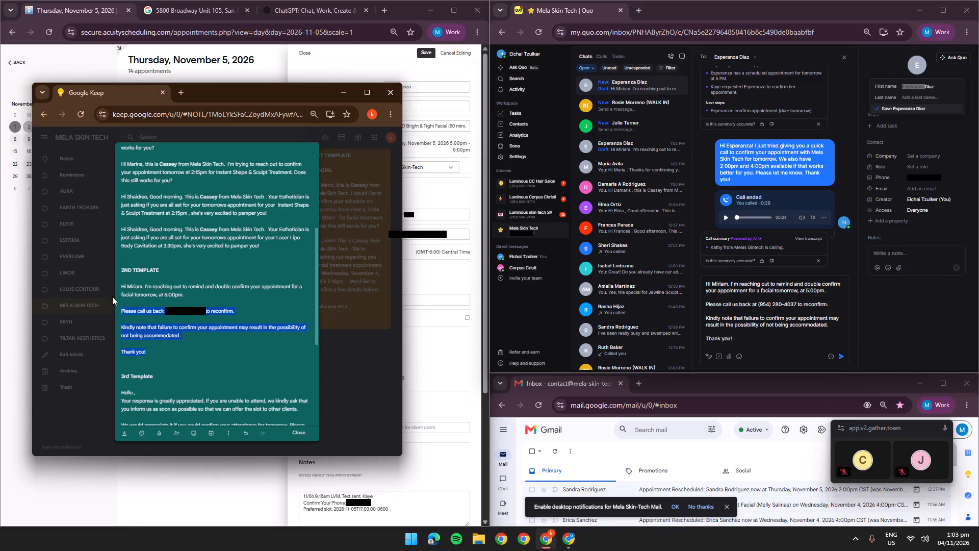
drag(112, 296, 102, 280)
key(ctrl+c)
key(ctrl+c)
ctrl+click(800, 325)
click(733, 285)
key(ctrl+a)
key(ctrl+v)
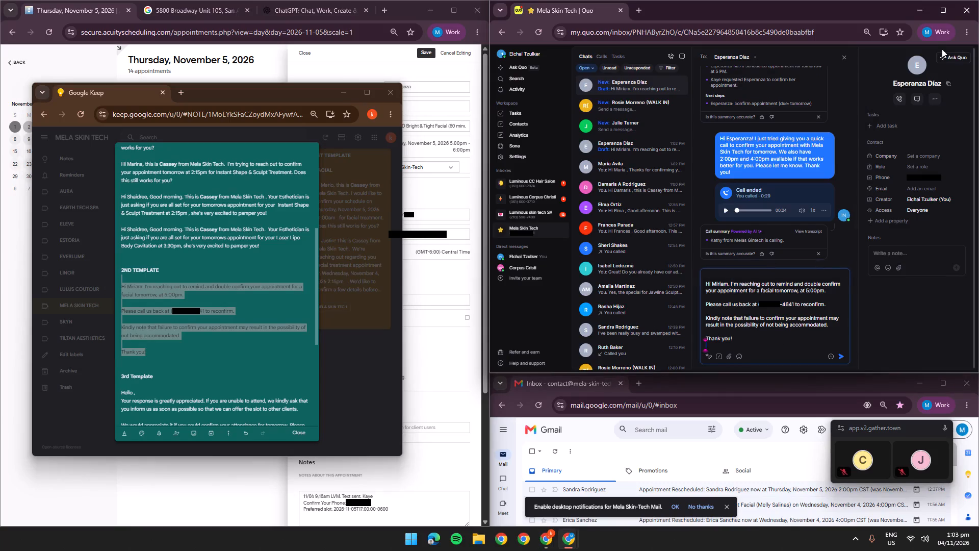
Replace the name Miriam in the draft's greeting with Esperanza.
click(922, 83)
double_click(912, 87)
key(ctrl+c)
drag(885, 313, 882, 326)
scroll(725, 293, up, 1)
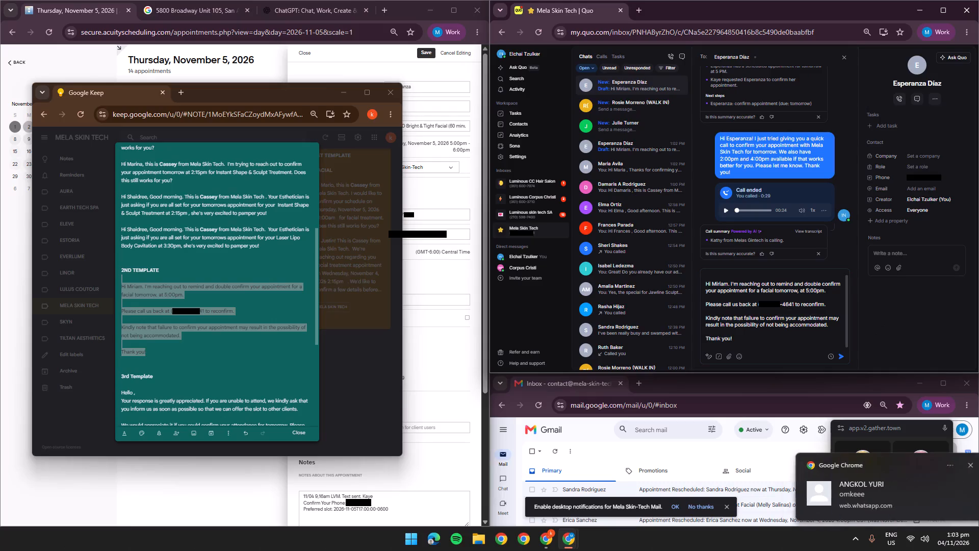
double_click(714, 280)
double_click(720, 284)
key(ctrl+v)
click(720, 284)
Remove the comma after "tomorrow" in Esperanza's draft and send her the reconfirmation text.
click(759, 314)
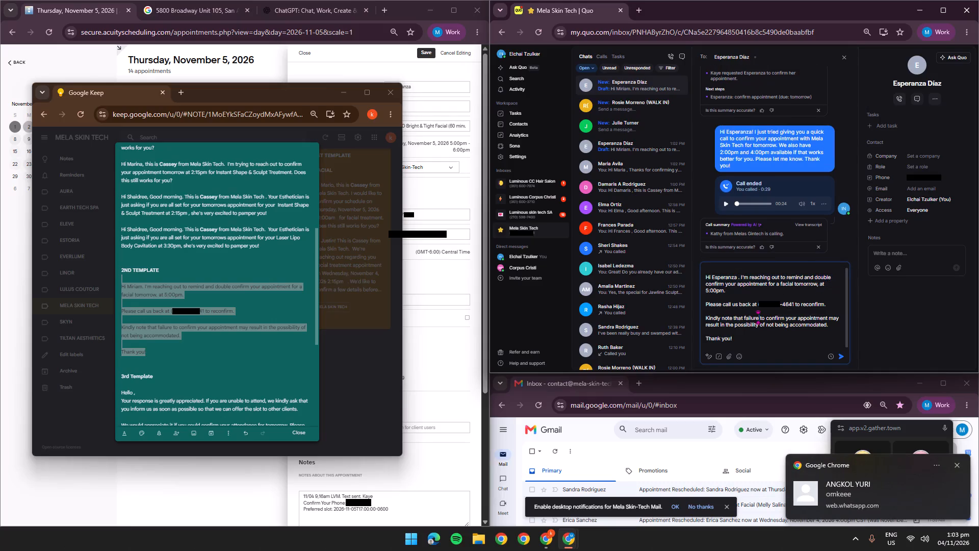
click(818, 285)
key(BackSpace)
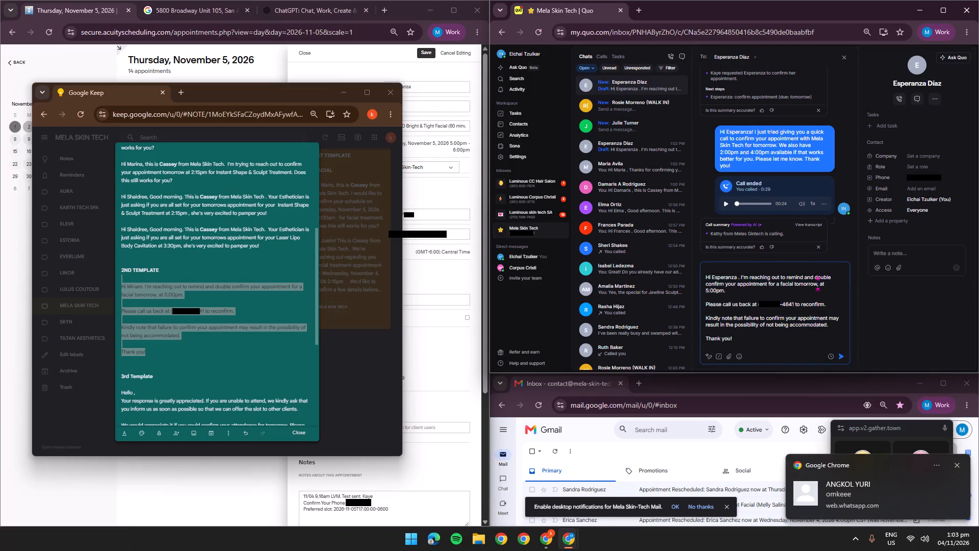
click(787, 323)
click(761, 324)
click(817, 295)
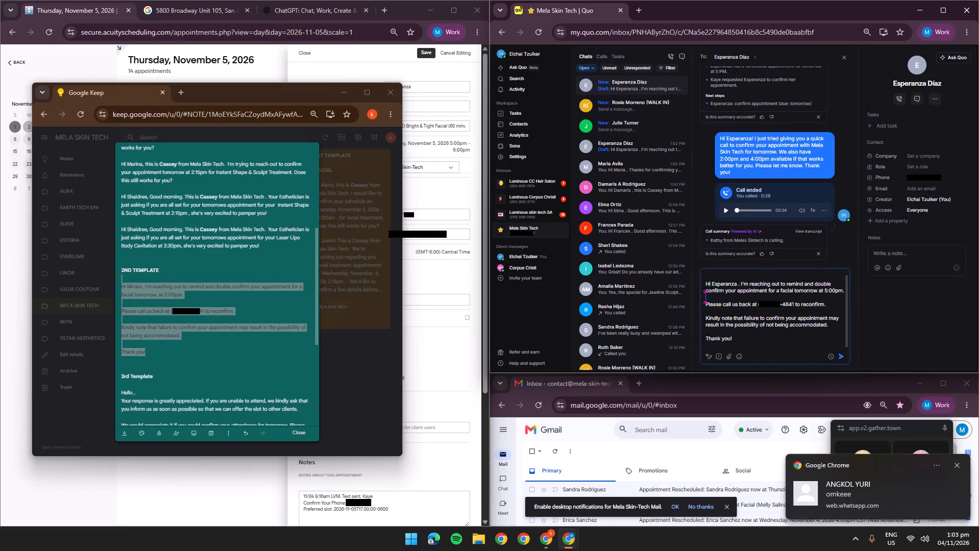
click(804, 324)
click(789, 330)
key(Return)
Add "11.04 1:04pm LVM for DBL sent text Cassey" as the top line of Esperanza's Acuity appointment notes and save.
click(375, 497)
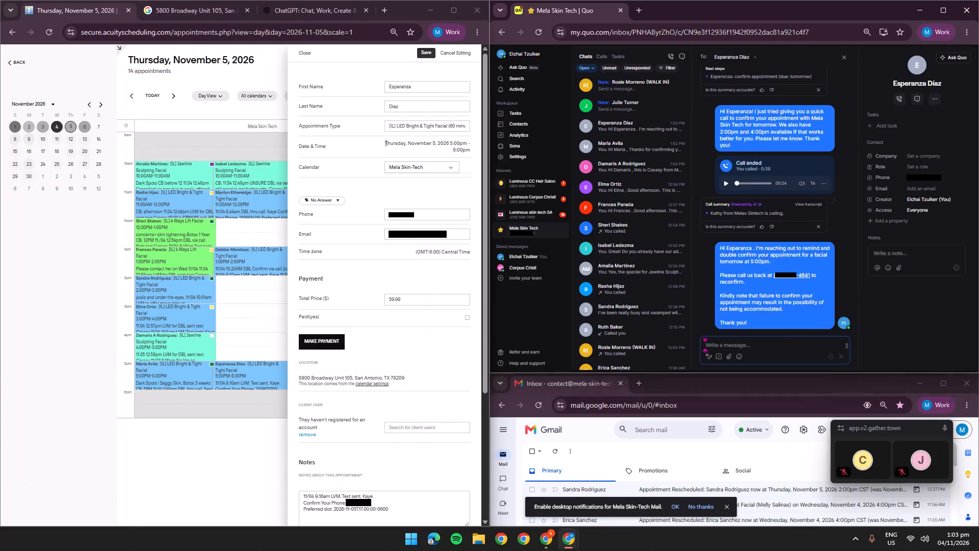
key(Up)
key(Down)
key(Up)
key(Up)
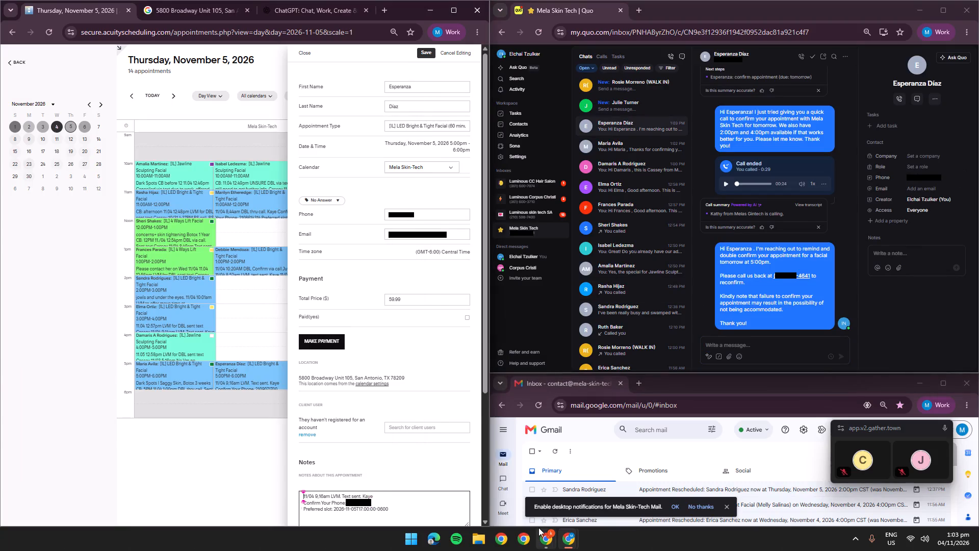
key(Return)
key(Up)
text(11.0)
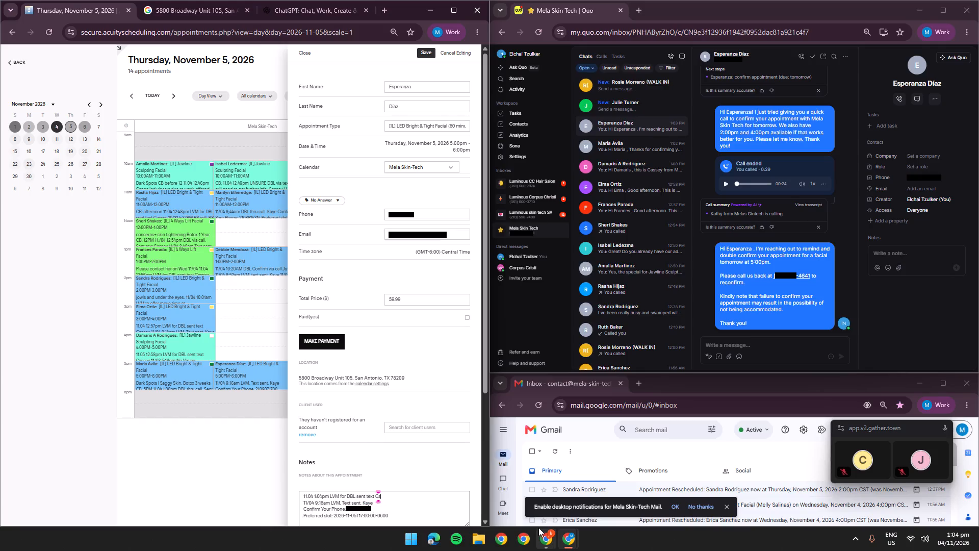
scroll(547, 309, up, 3)
click(421, 41)
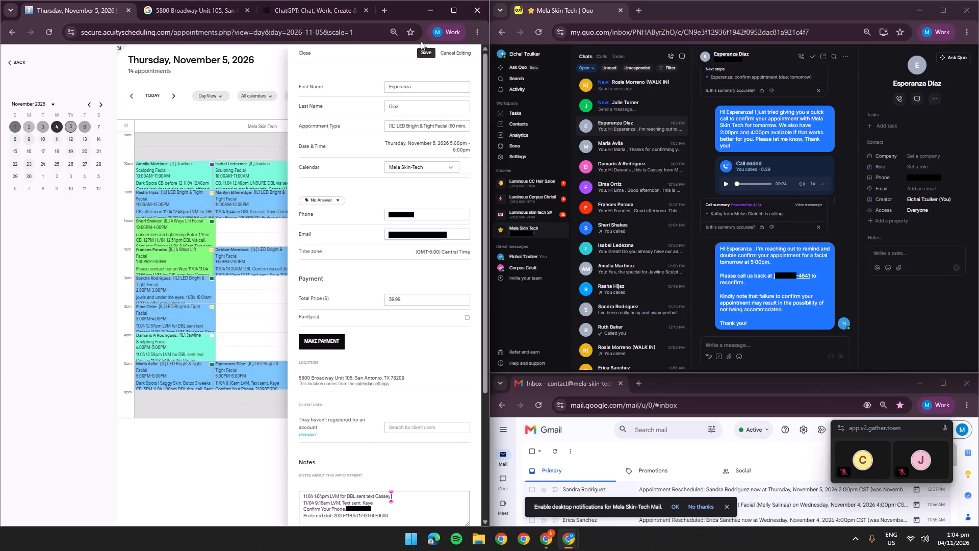
click(424, 54)
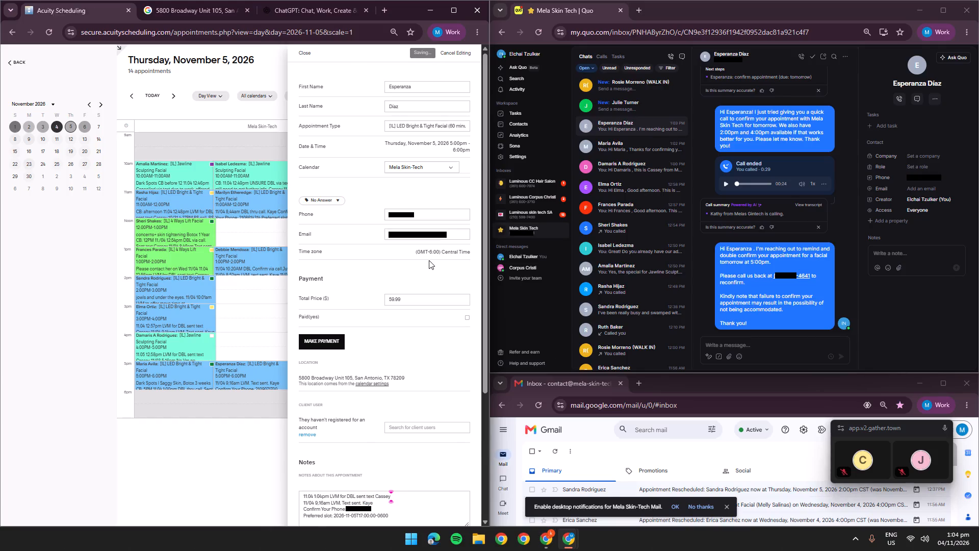
Close Esperanza's appointment, open Samantha's 5:00pm Jawline Sculpting Facial appointment and call her copied phone number through Quo.
click(226, 44)
click(330, 367)
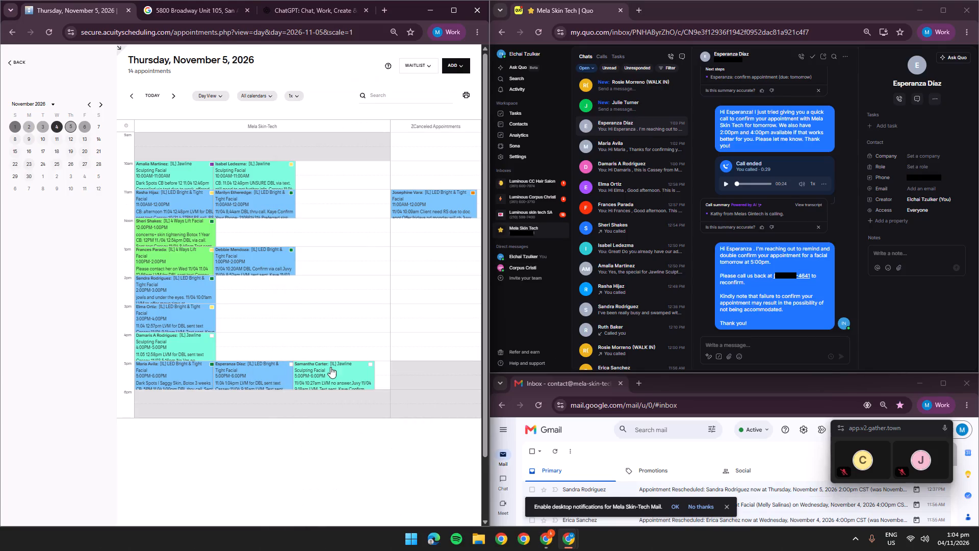
drag(478, 149, 414, 150)
key(ctrl+c)
key(ctrl+c)
click(678, 55)
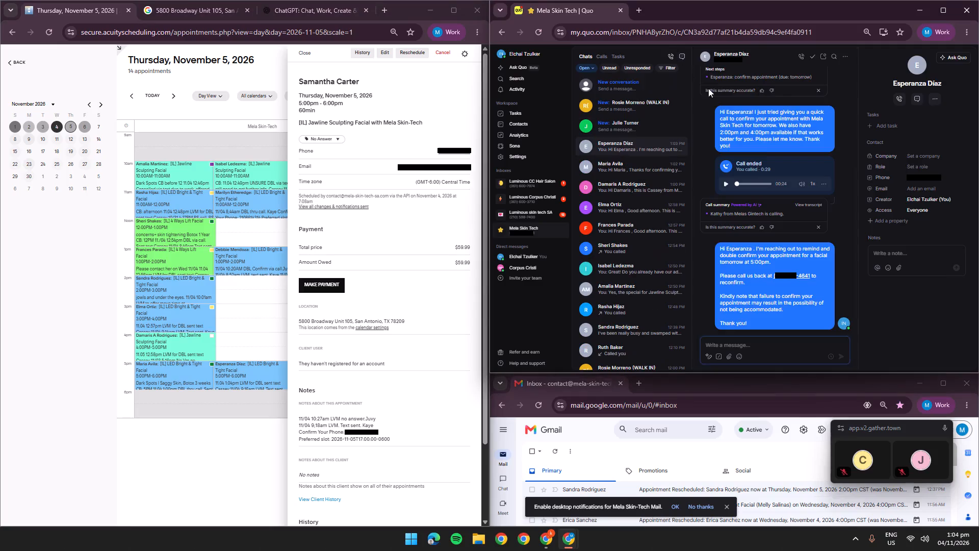
Open Samantha's conversation in Quo using her copied phone number and start a call to her.
key(ctrl+v)
click(783, 137)
click(829, 138)
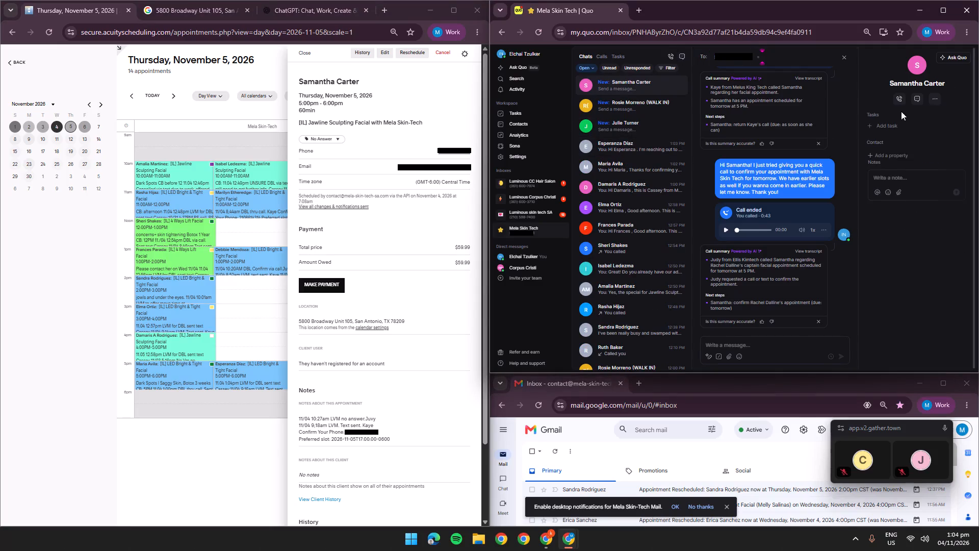
click(899, 103)
click(892, 332)
Add "11.04 1:04pm LVM for DBL sent text Cassey" as the top line of Samantha's Acuity appointment notes and save.
click(368, 431)
key(Return)
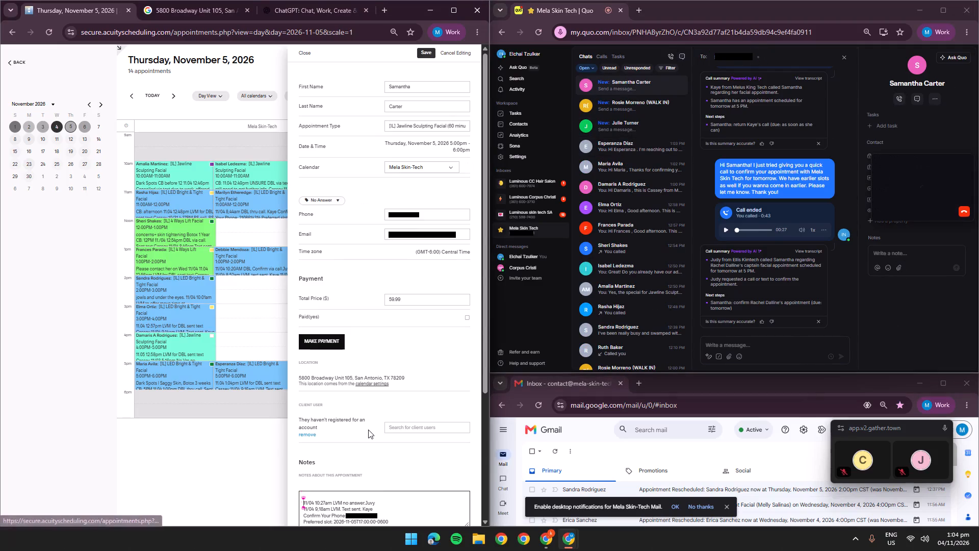
key(Up)
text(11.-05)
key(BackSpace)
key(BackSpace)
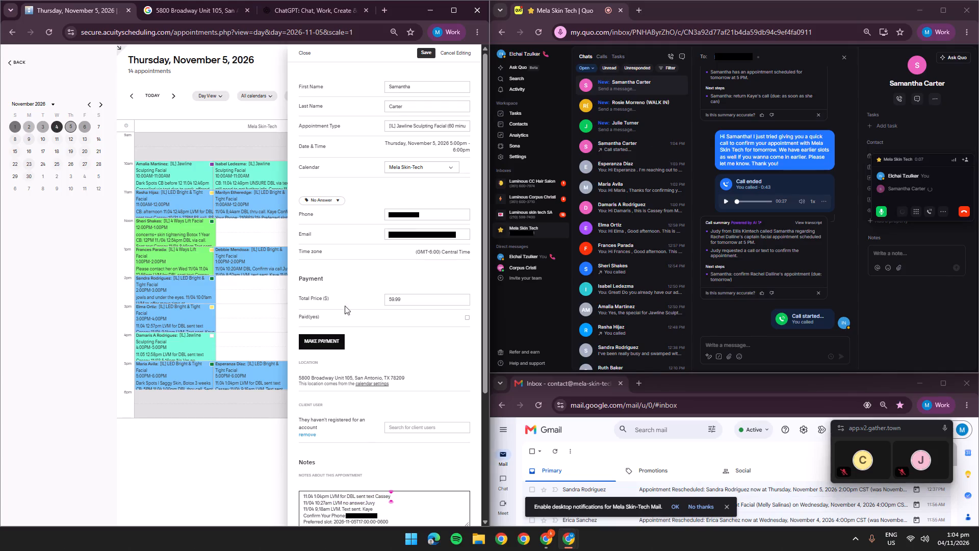
click(424, 54)
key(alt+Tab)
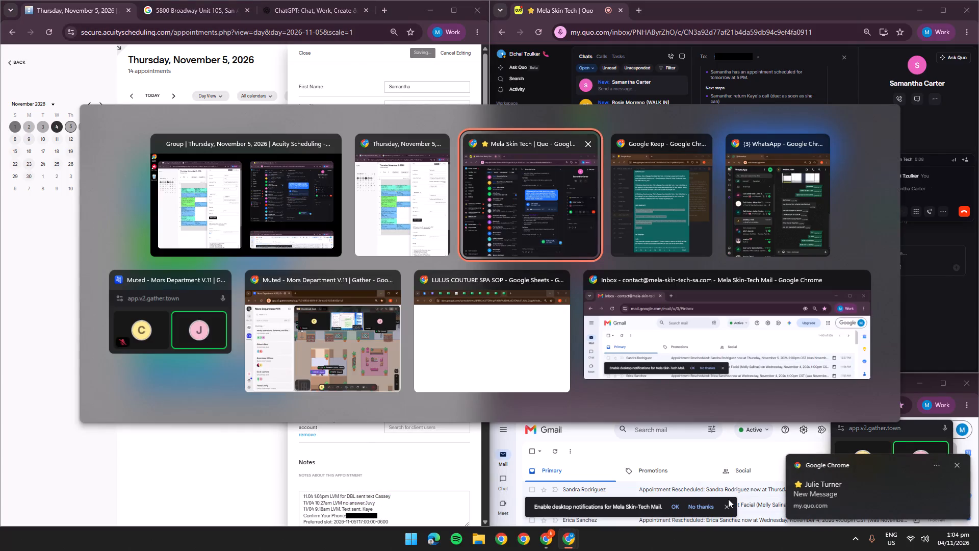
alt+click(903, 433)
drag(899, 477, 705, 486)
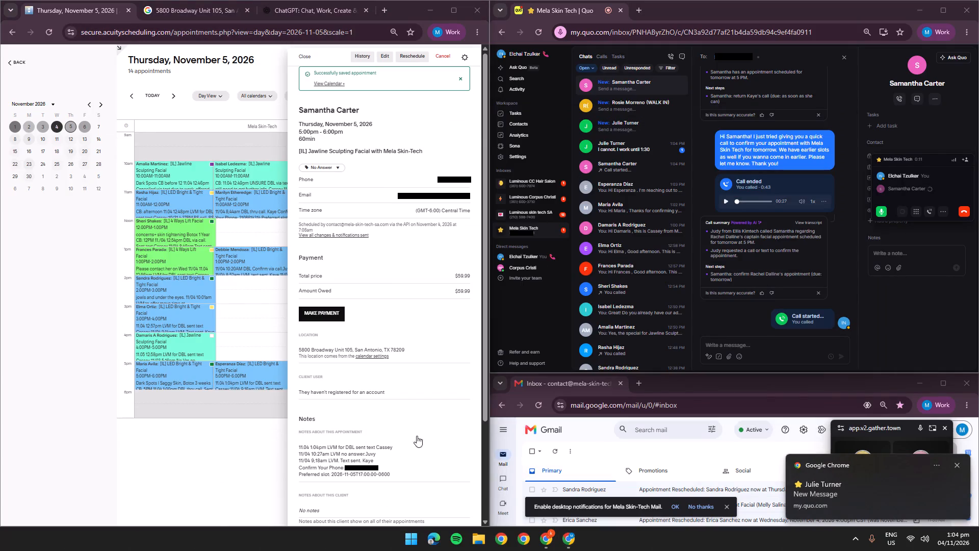
Copy the full 2nd template reconfirmation message from the Google Keep note and paste it into Samantha's message draft in Quo.
key(alt+Tab)
alt+click(632, 208)
click(207, 347)
click(246, 323)
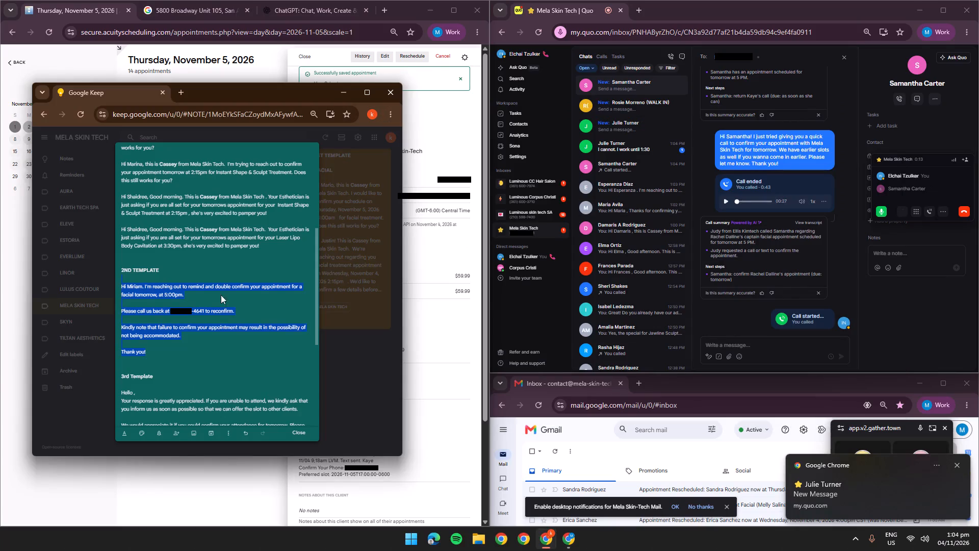
click(440, 129)
key(alt+Tab)
click(176, 363)
click(164, 359)
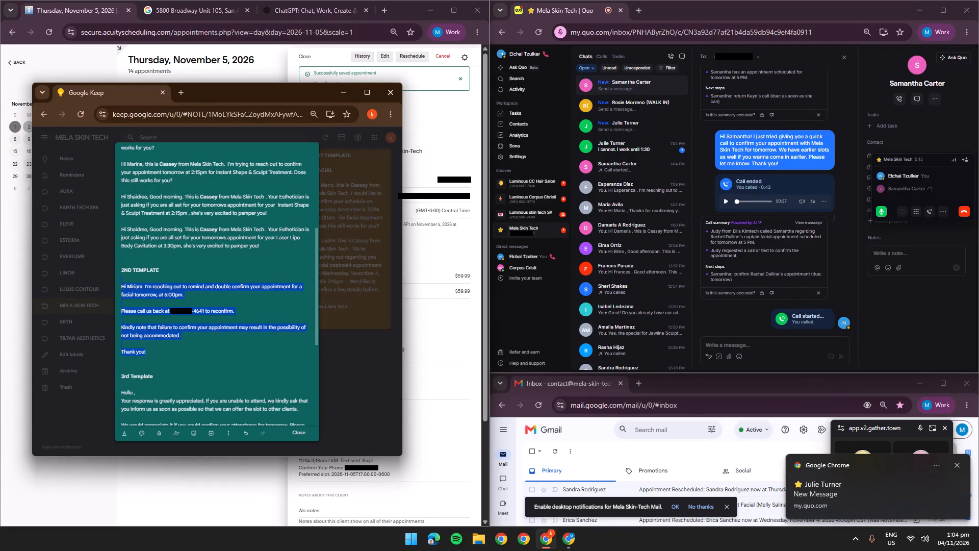
double_click(171, 352)
drag(163, 353, 116, 286)
key(ctrl+c)
key(ctrl+c)
ctrl+click(833, 356)
key(ctrl+v)
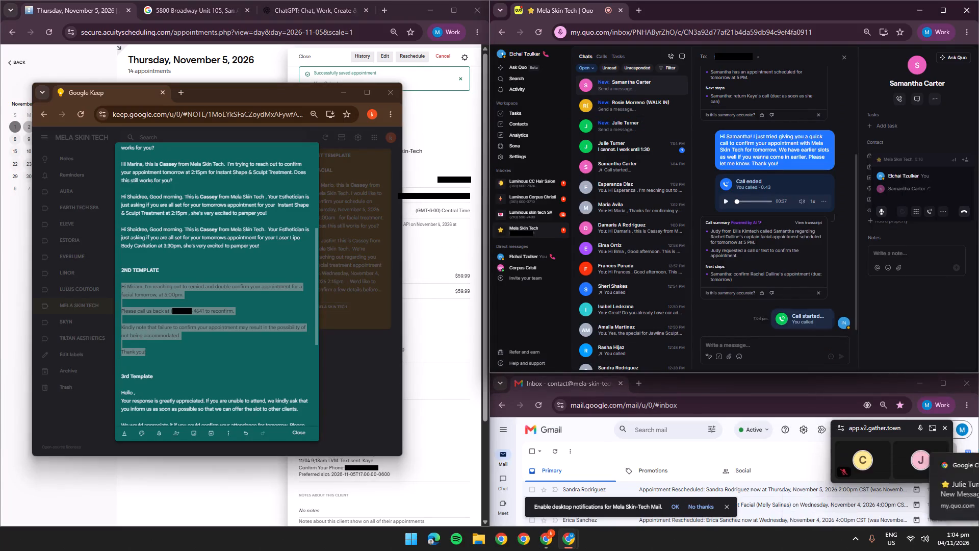
Paste the 2ND TEMPLATE message into Samantha's Quo draft and replace the greeting name with Samantha.
click(801, 358)
key(ctrl+v)
click(924, 80)
double_click(909, 84)
key(ctrl+c)
ctrl+drag(891, 281, 891, 288)
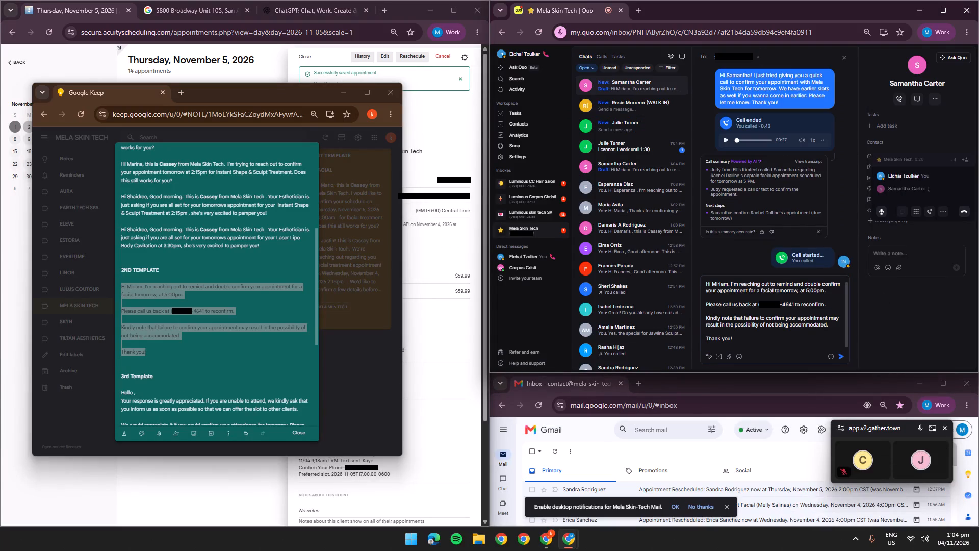
double_click(720, 283)
key(ctrl+v)
click(756, 297)
click(769, 333)
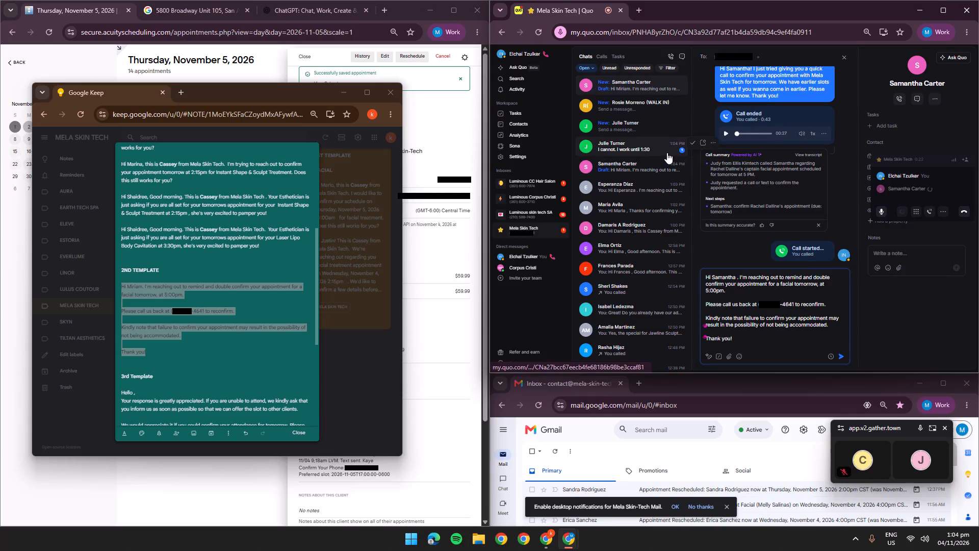
Reply to Julie's Quo text with "I understand. No worries at all! We'd be more than happy to see you at 2:00pm." and a closing.
click(667, 153)
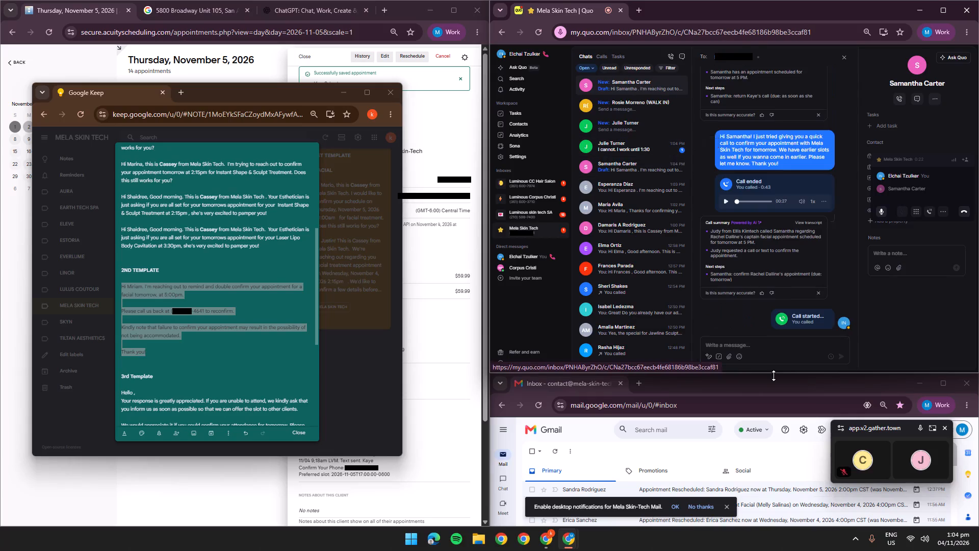
click(790, 349)
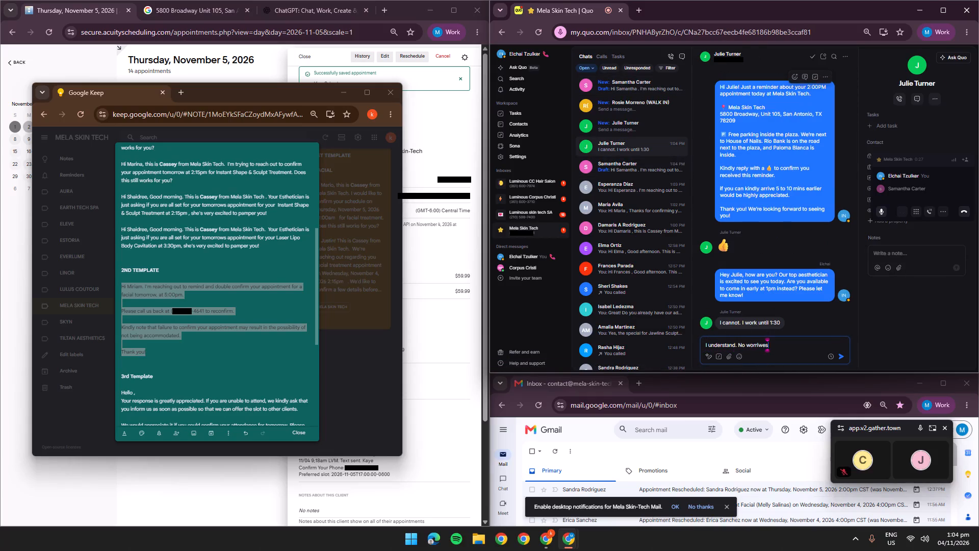
key(BackSpace)
key(BackSpace)
key(BackSpace)
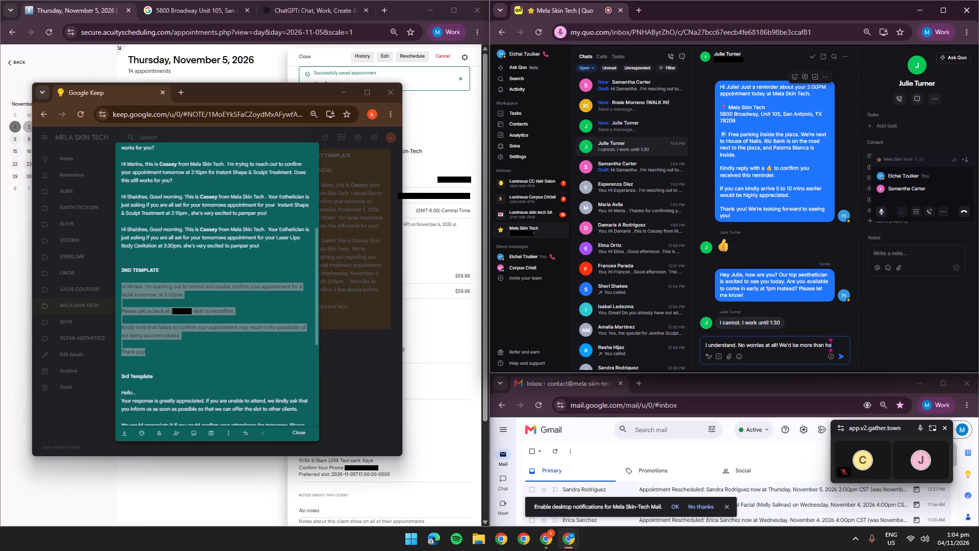
key(BackSpace)
key(BackSpace)
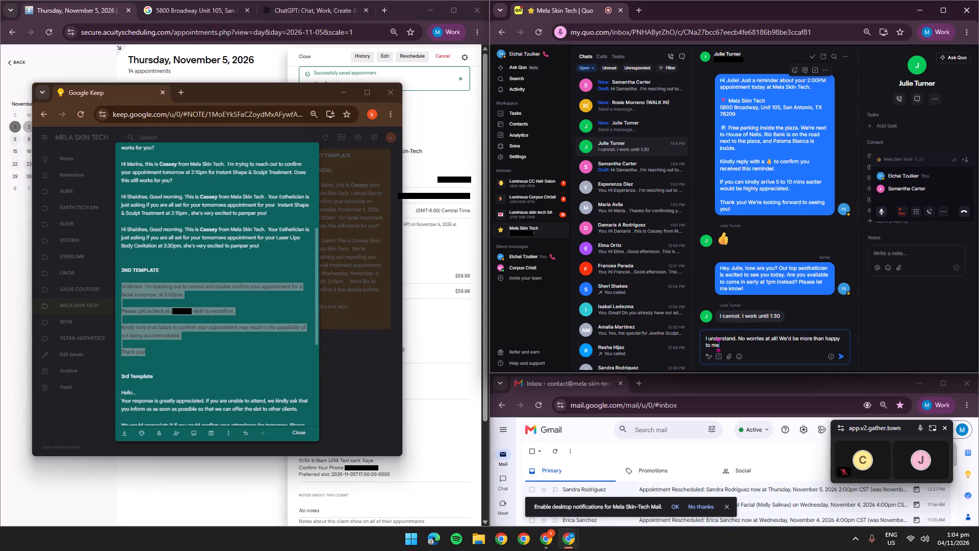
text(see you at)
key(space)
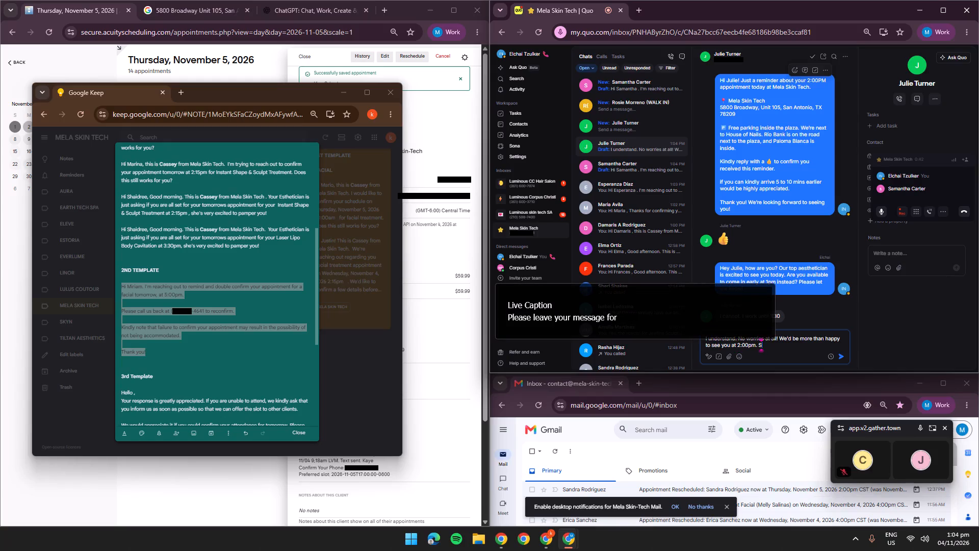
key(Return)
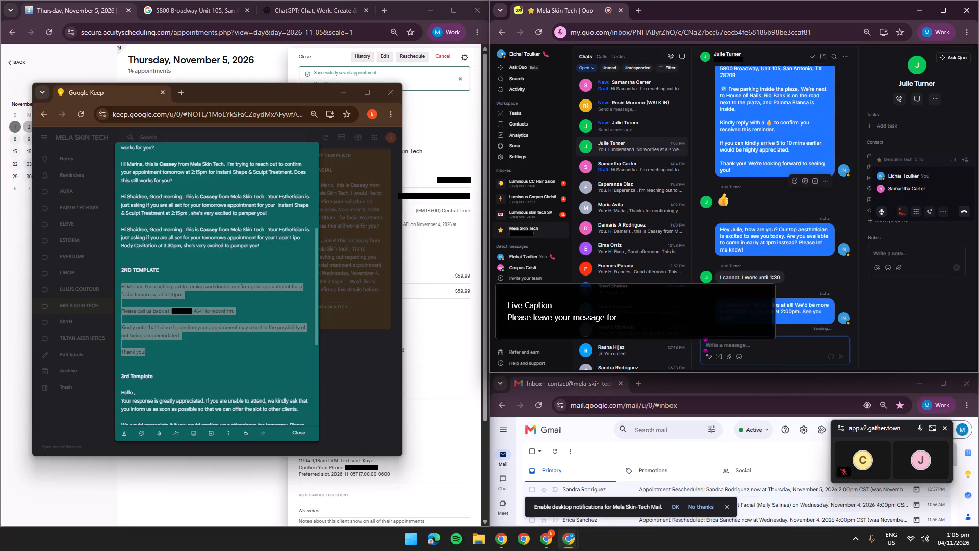
Move the Live Caption overlay clear of Quo, reopen Samantha's conversation and hang up the call to her.
drag(644, 290, 651, 322)
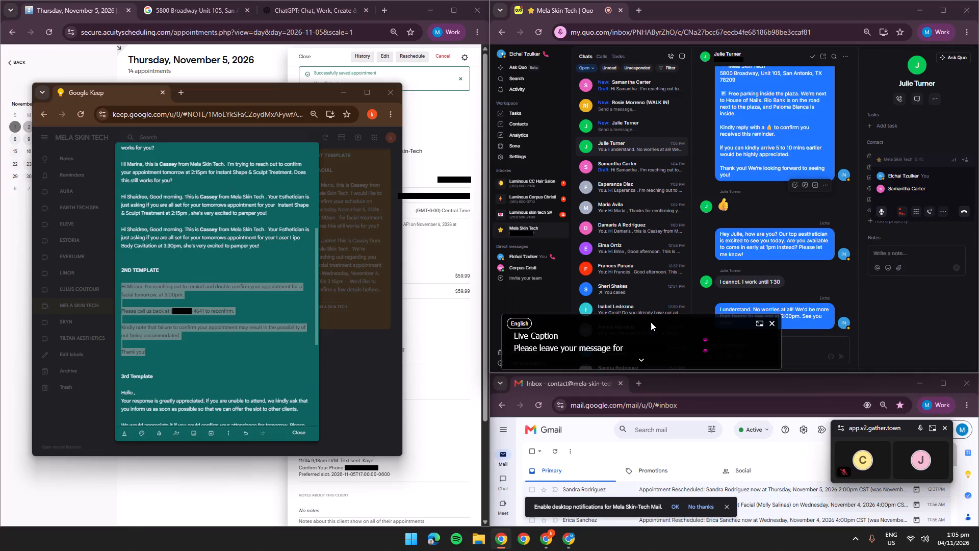
drag(651, 322, 628, 295)
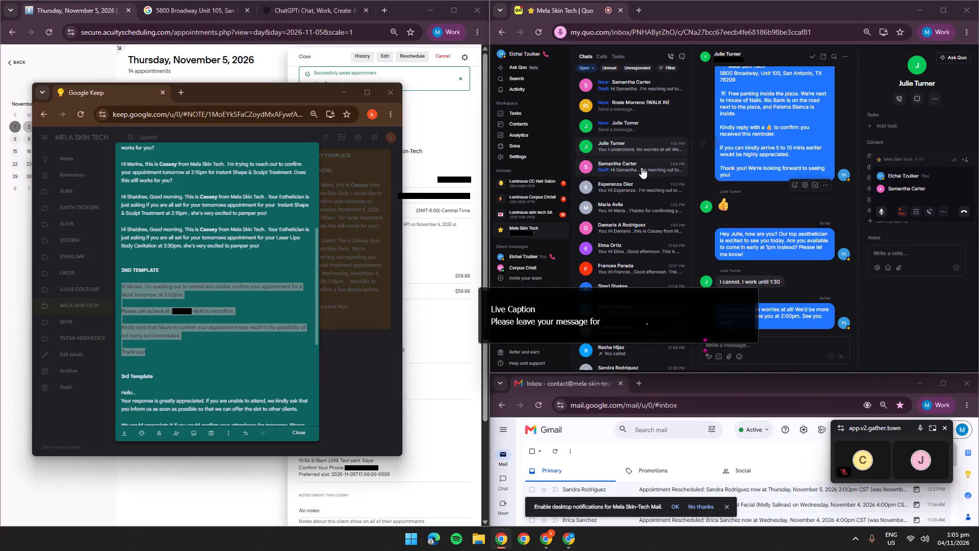
click(641, 167)
click(464, 292)
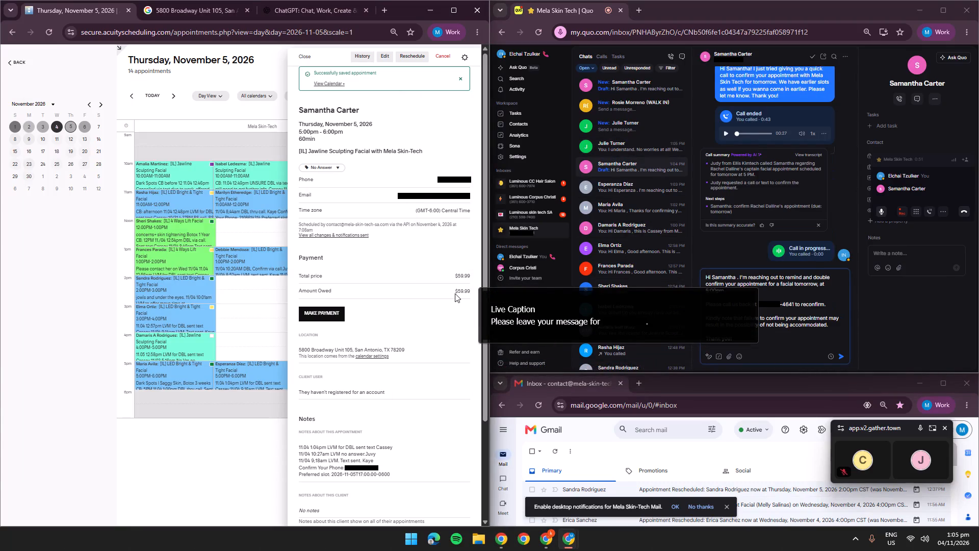
drag(647, 301, 426, 304)
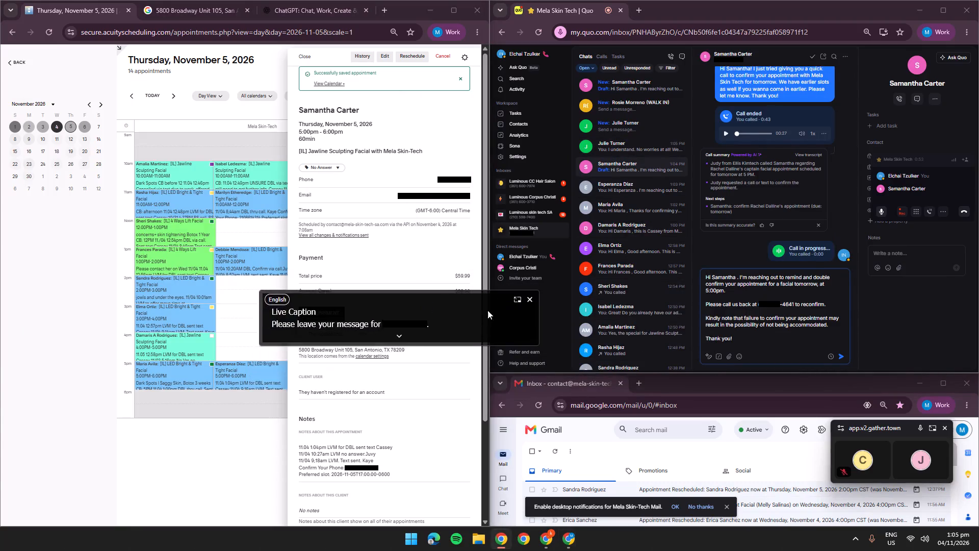
click(768, 327)
click(779, 313)
click(772, 314)
click(737, 305)
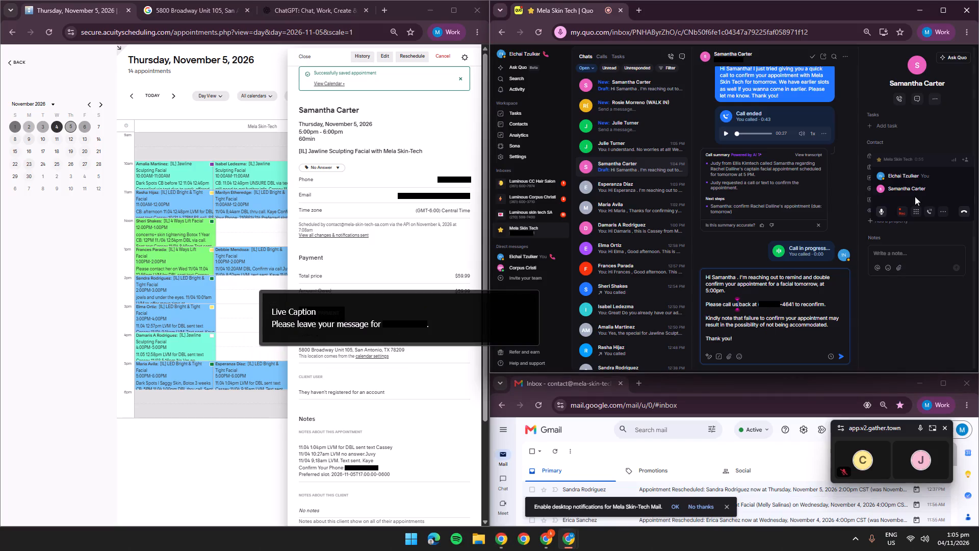
click(962, 210)
click(919, 344)
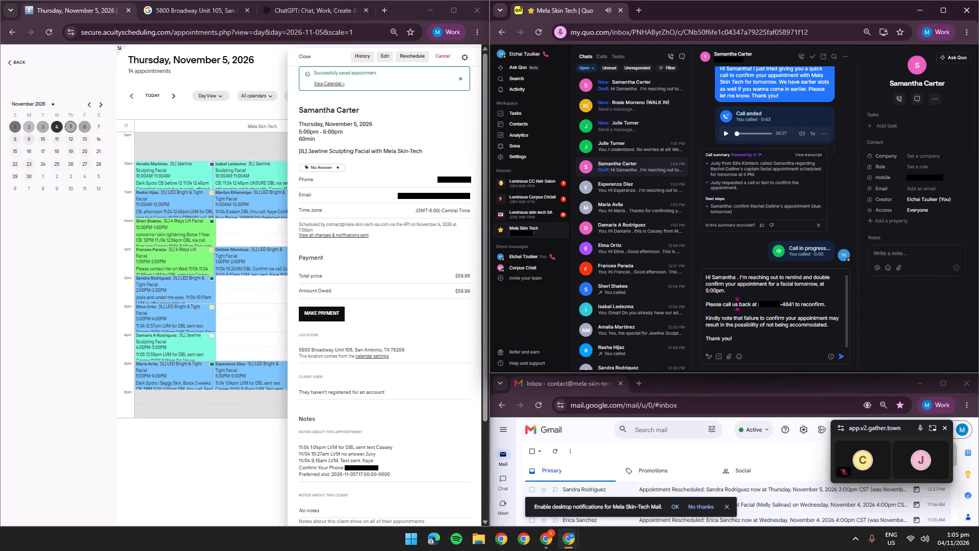
Send Samantha the drafted 2ND TEMPLATE text asking her to reconfirm her 5:00pm facial.
double_click(824, 278)
key(BackSpace)
key(Return)
click(751, 258)
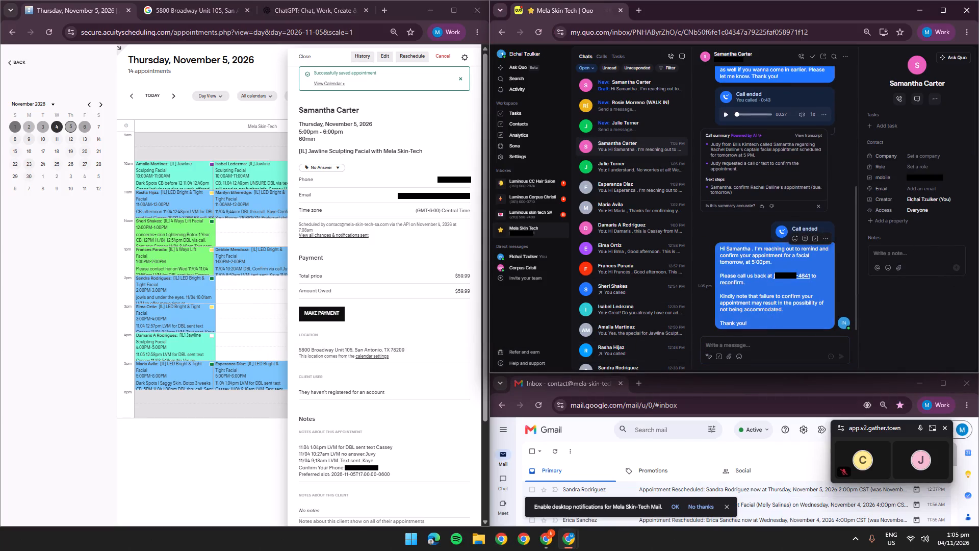
click(818, 310)
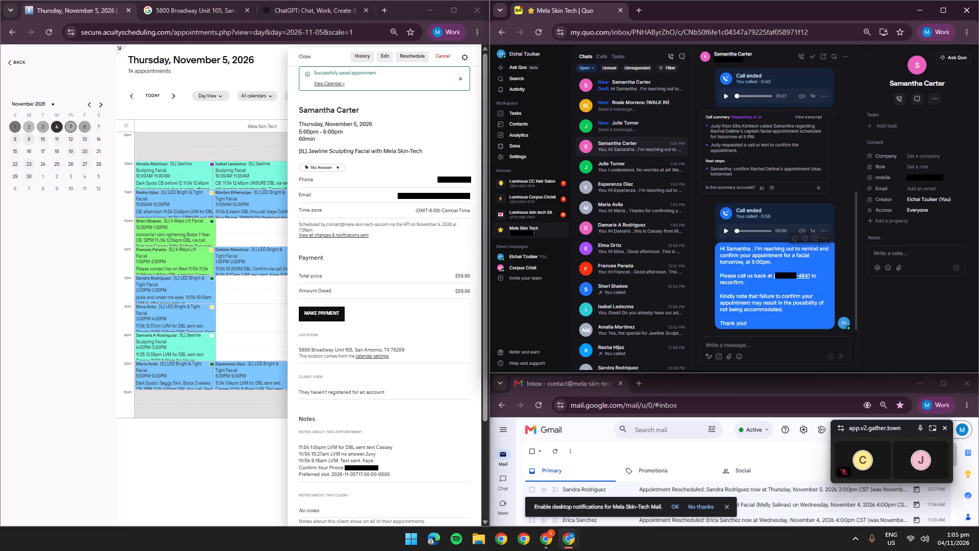
Close Samantha's appointment and advance the Acuity day view to Friday, November 6, 2026.
click(303, 54)
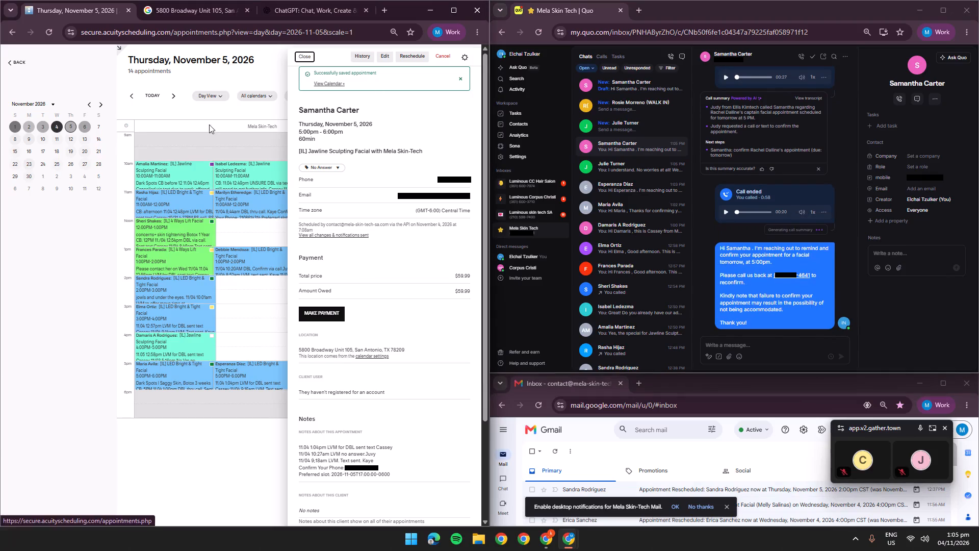
click(175, 94)
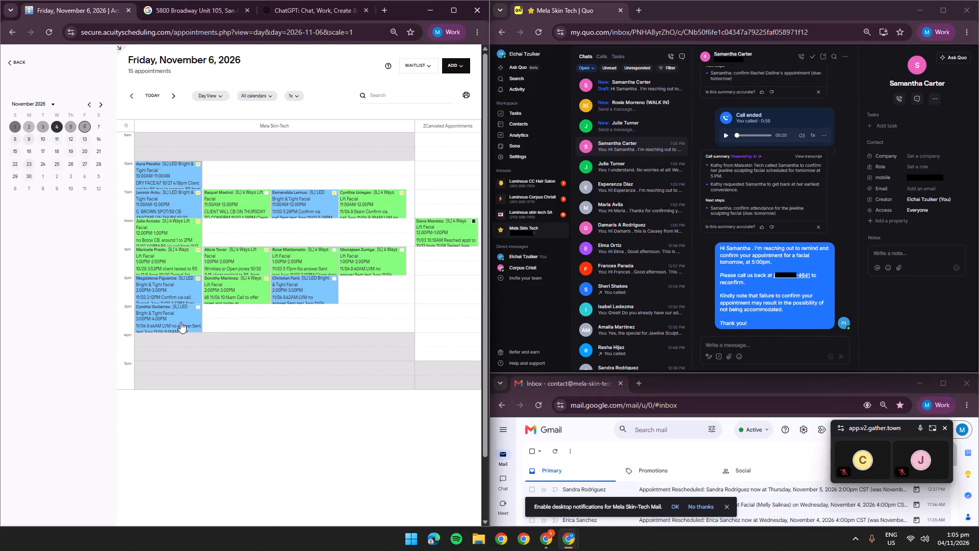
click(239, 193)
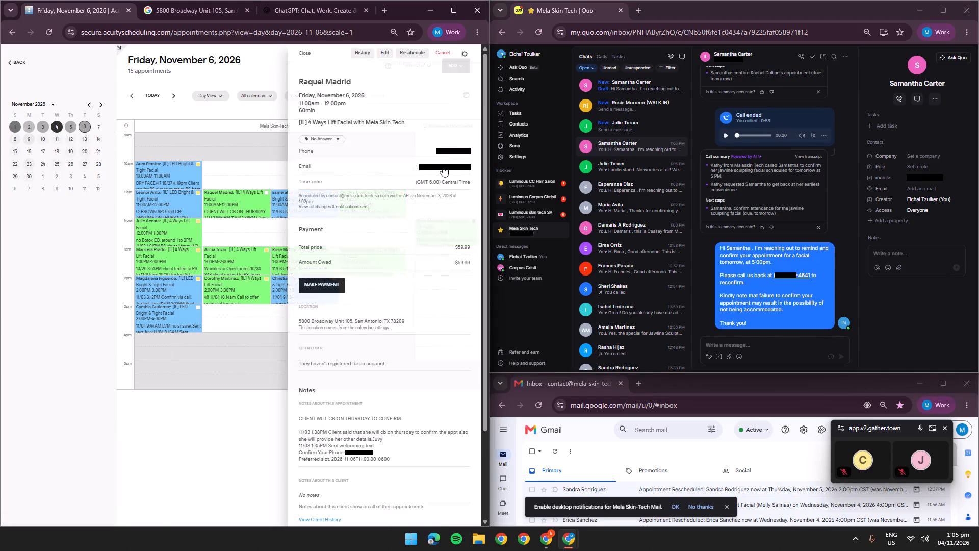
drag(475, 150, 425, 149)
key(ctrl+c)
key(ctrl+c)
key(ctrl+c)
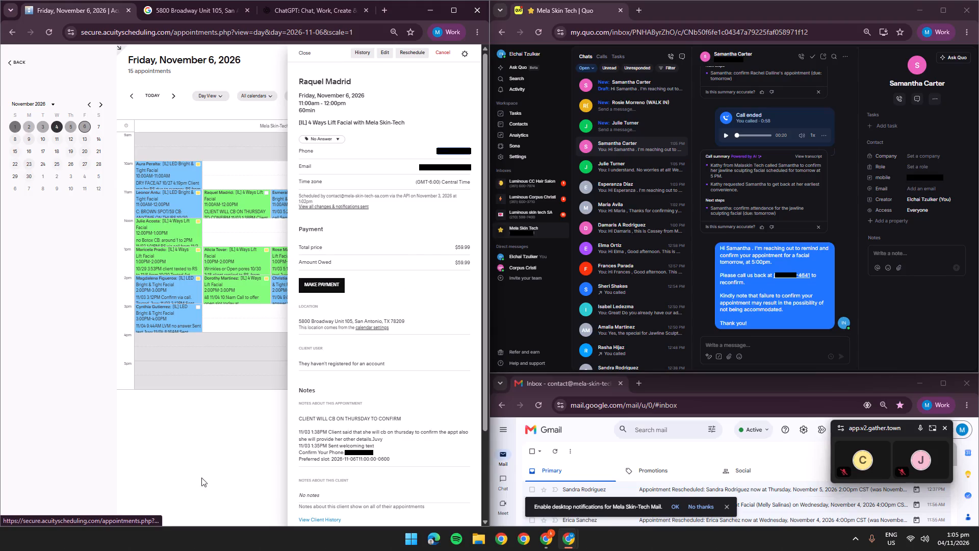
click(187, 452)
Open Rose's 1:00pm 4 Ways Lift Facial appointment, copy her phone number and use it to bring up her Quo conversation.
click(299, 259)
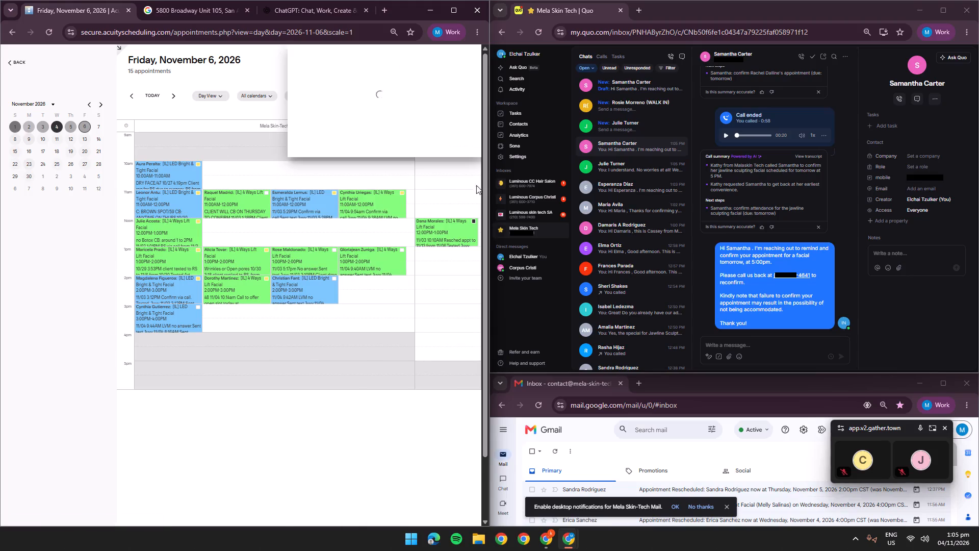
drag(470, 147, 405, 153)
drag(481, 153, 444, 147)
click(471, 157)
drag(472, 147, 461, 147)
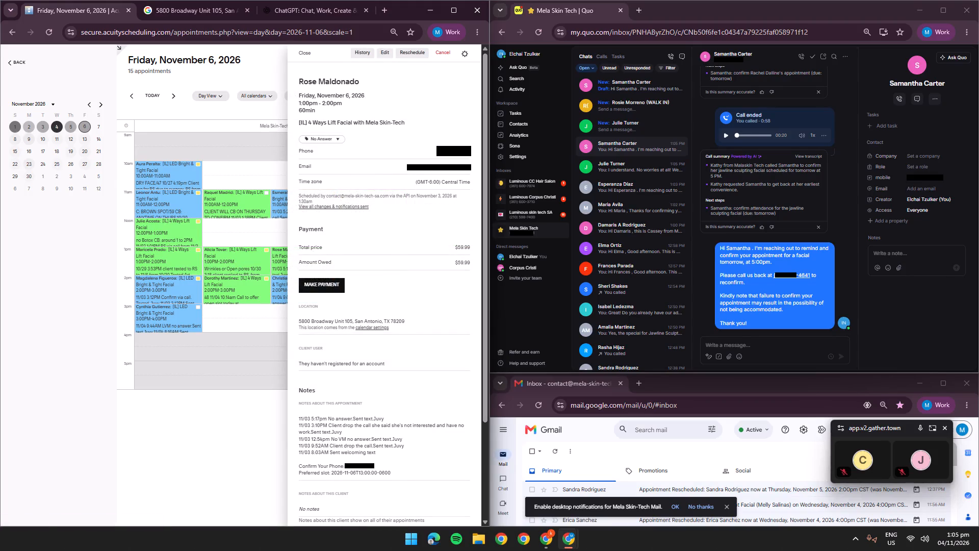
drag(461, 147, 418, 151)
key(ctrl+c)
key(ctrl+c)
click(683, 55)
key(ctrl+v)
click(772, 226)
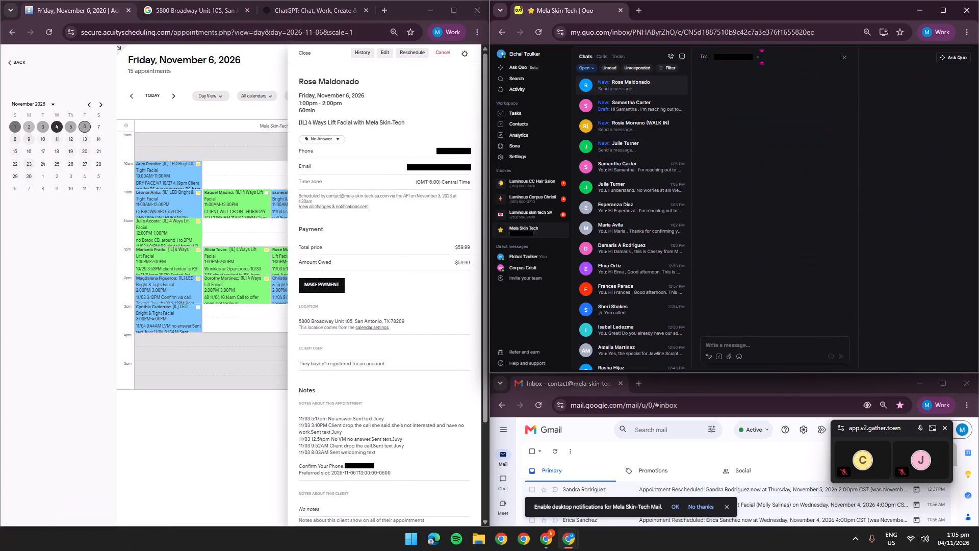
click(823, 245)
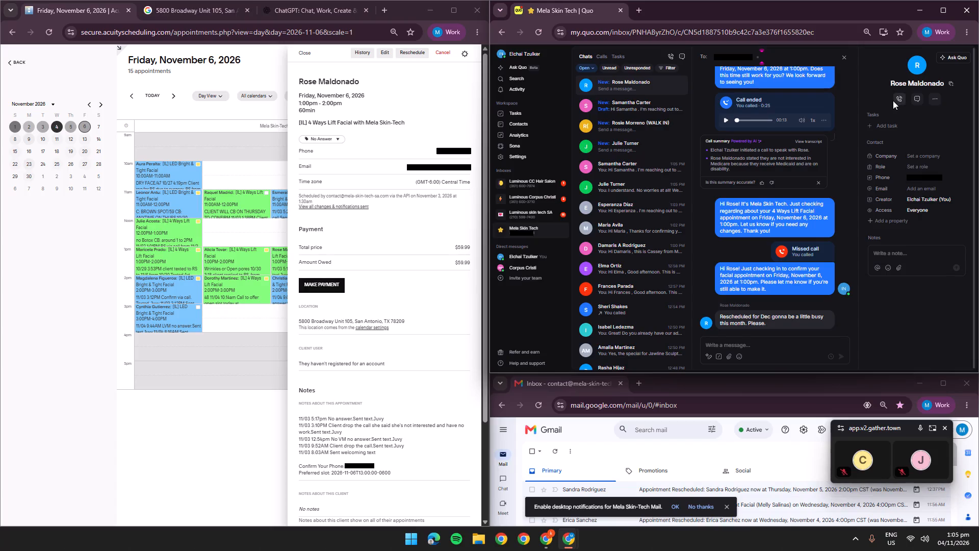
Text Rose "I understand. Would Friday December 4th at 10:00am or 12:00pm works for you? Just let me know what time works best. Thank you".
drag(762, 329, 790, 330)
click(794, 335)
click(793, 352)
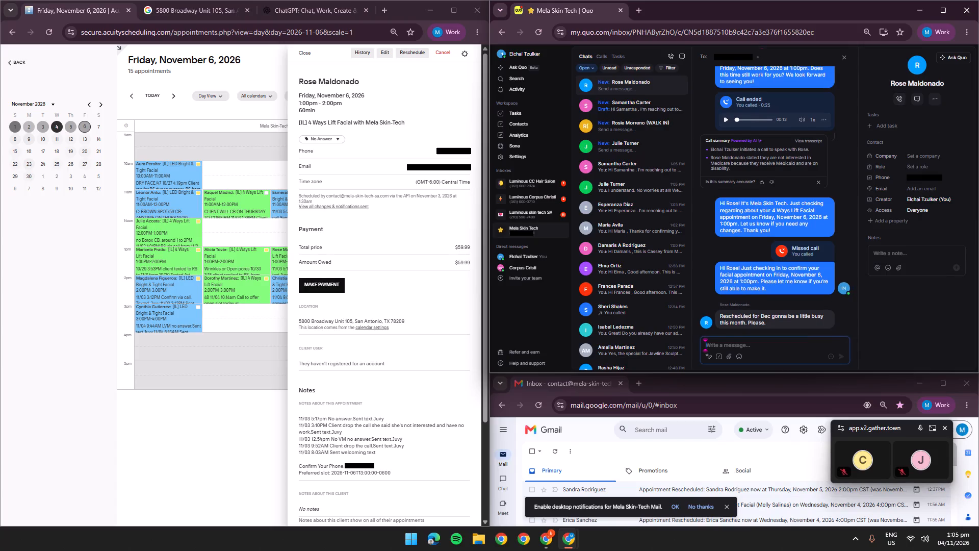
key(BackSpace)
key(BackSpace)
key(BackSpace)
key(BackSpace)
key(BackSpace)
key(ctrl+a)
key(ctrl+BackSpace)
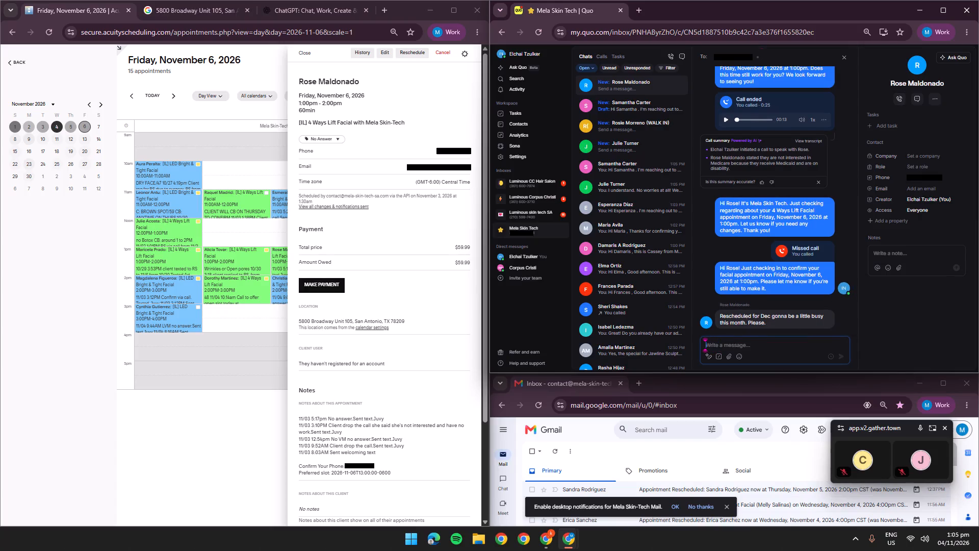
key(BackSpace)
key(BackSpace)
key(BackSpace)
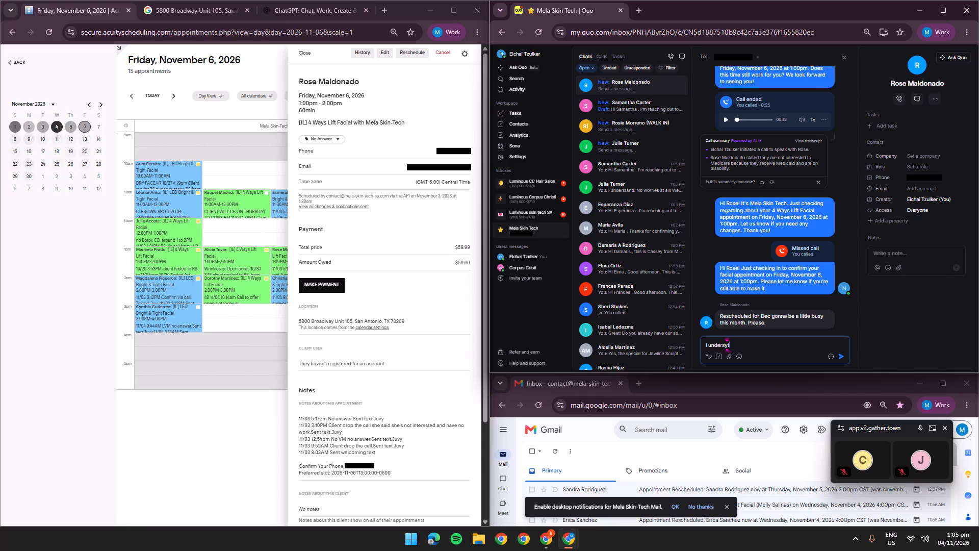
key(BackSpace)
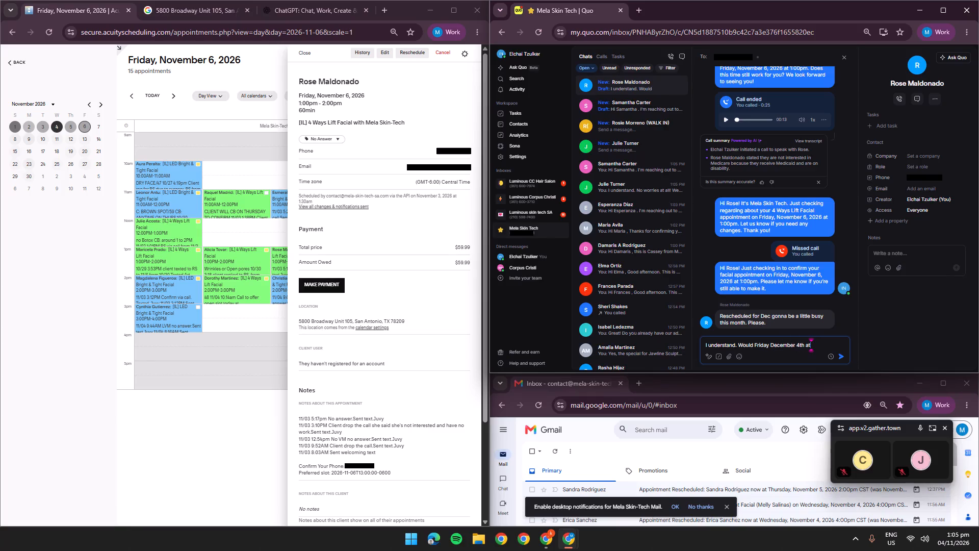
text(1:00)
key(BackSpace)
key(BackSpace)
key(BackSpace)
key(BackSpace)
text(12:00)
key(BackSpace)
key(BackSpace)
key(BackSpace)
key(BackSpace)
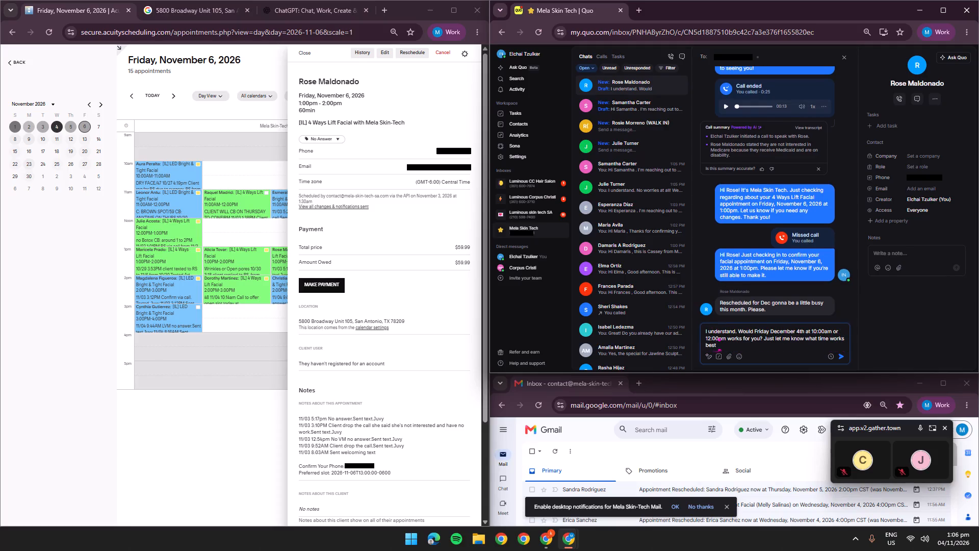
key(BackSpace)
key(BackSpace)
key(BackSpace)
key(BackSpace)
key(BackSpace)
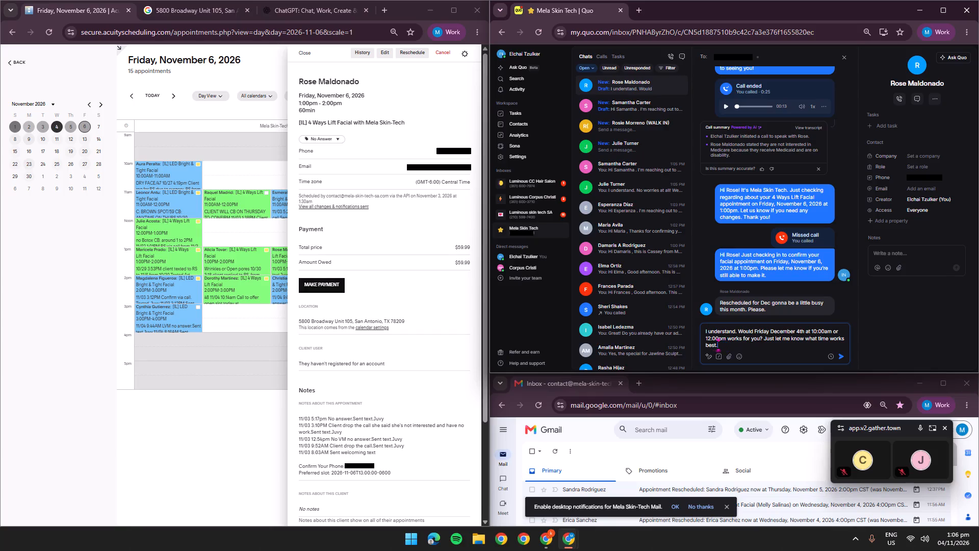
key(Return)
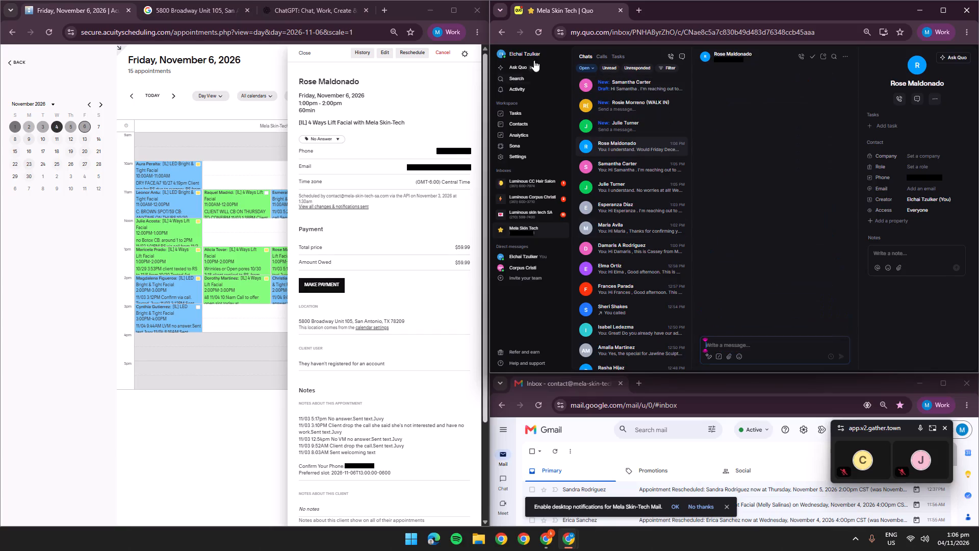
Delete the leftover reconfirmation draft from Samantha's new-message conversation in Quo.
click(606, 82)
click(771, 335)
click(797, 308)
key(ctrl+a)
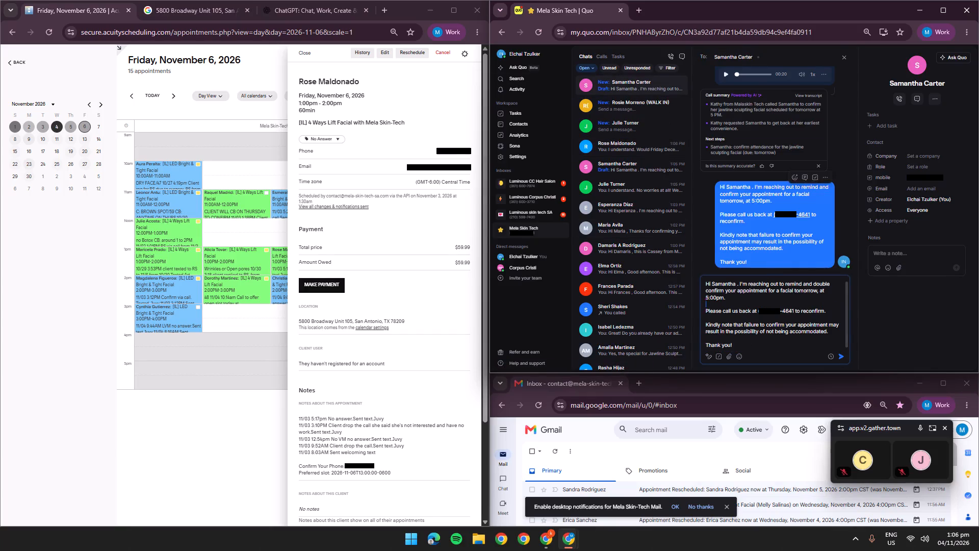
key(BackSpace)
click(767, 283)
Close and reopen Rose's 1:00pm appointment in Acuity and change its label to Pending Resched.
click(254, 72)
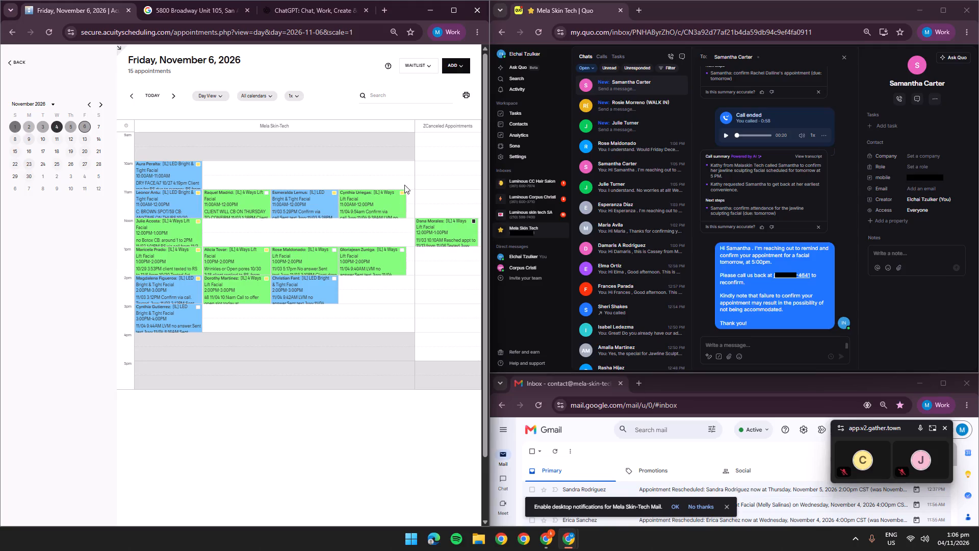
click(616, 108)
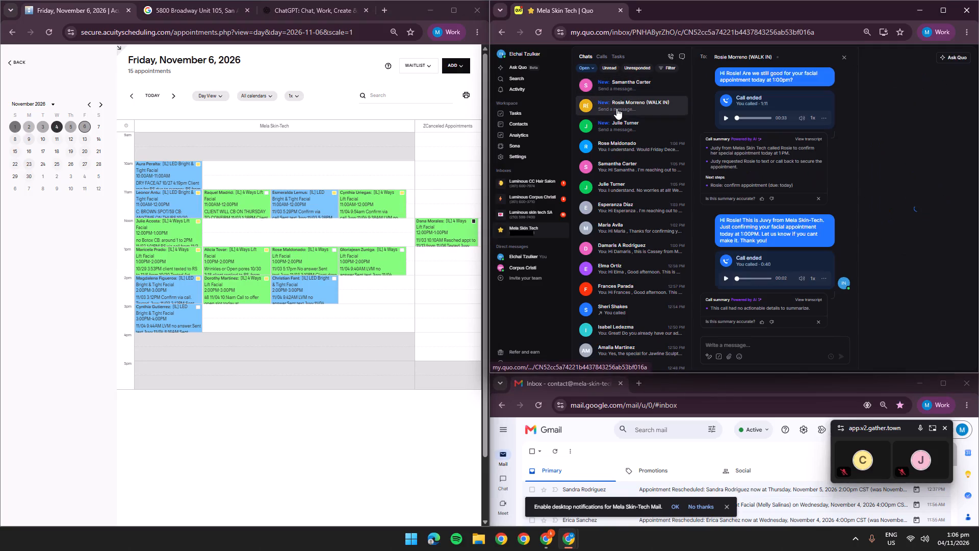
click(310, 252)
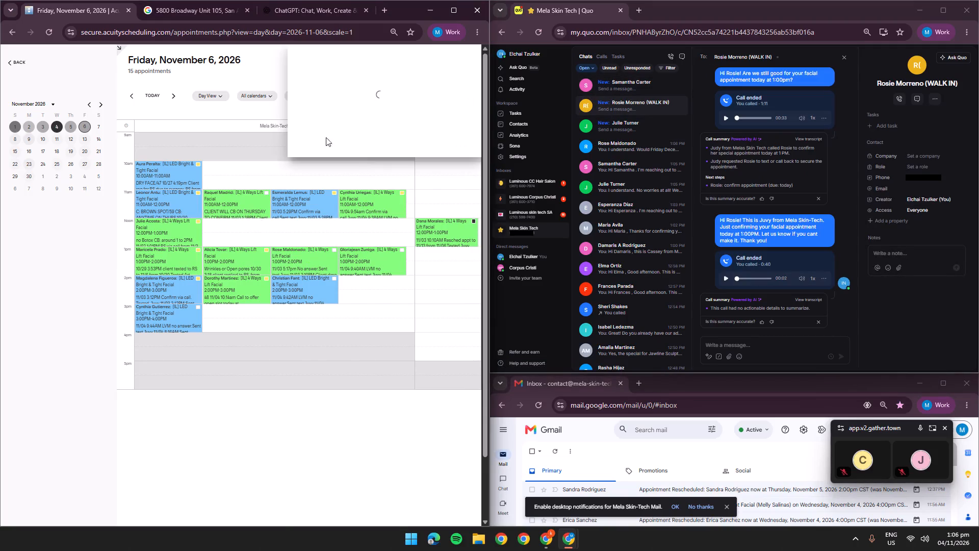
click(333, 137)
scroll(337, 178, down, 2)
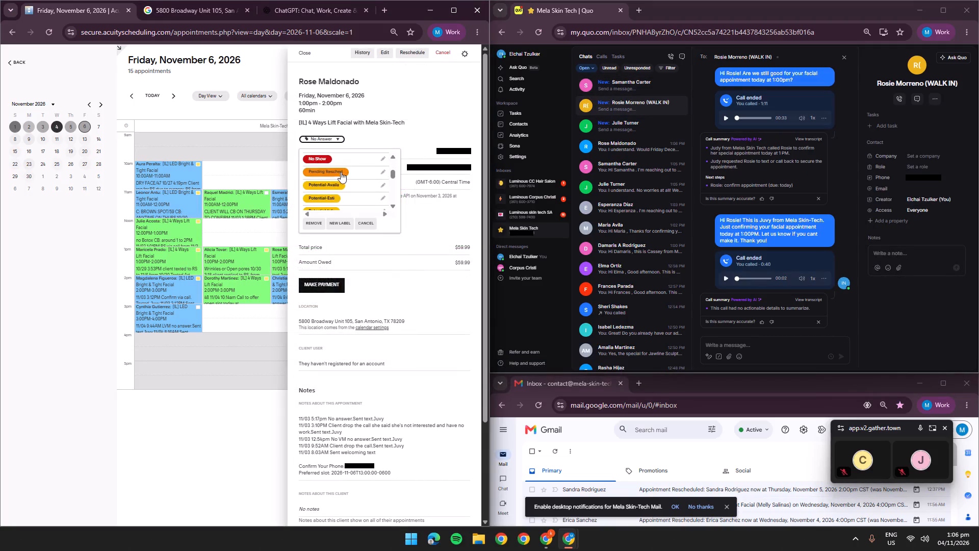
click(341, 172)
Add the note "11/-4 1:06pm Would like to reschedule for December due to busy schedule this month. Cassey" to Rose's appointment, save and close it.
click(390, 433)
key(Down)
key(Up)
key(Return)
key(Up)
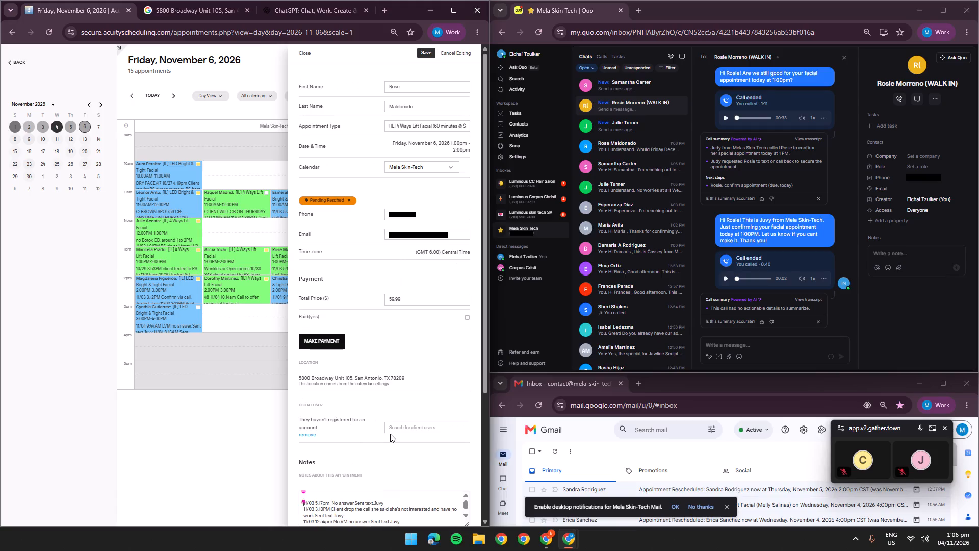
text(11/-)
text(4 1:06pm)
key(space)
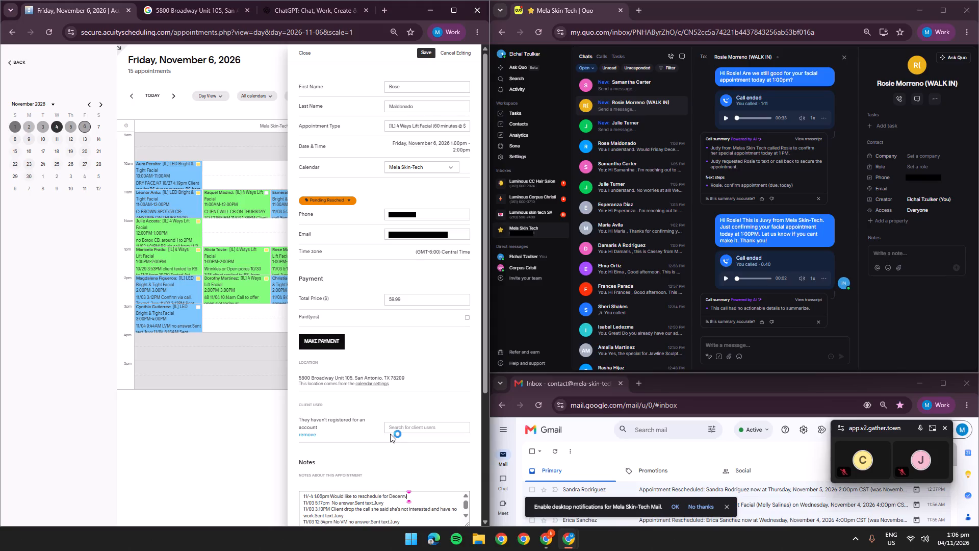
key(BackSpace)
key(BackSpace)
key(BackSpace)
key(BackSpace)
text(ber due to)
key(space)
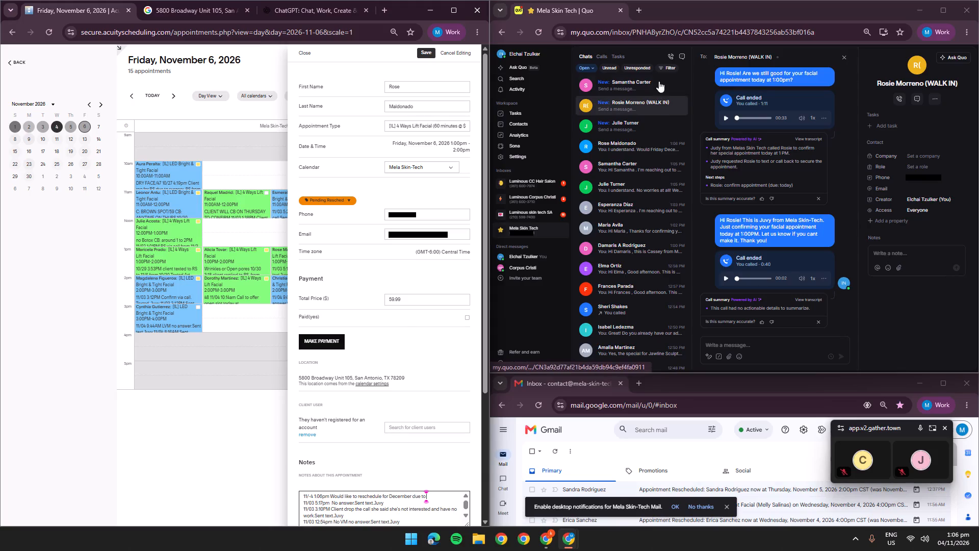
double_click(649, 135)
click(650, 141)
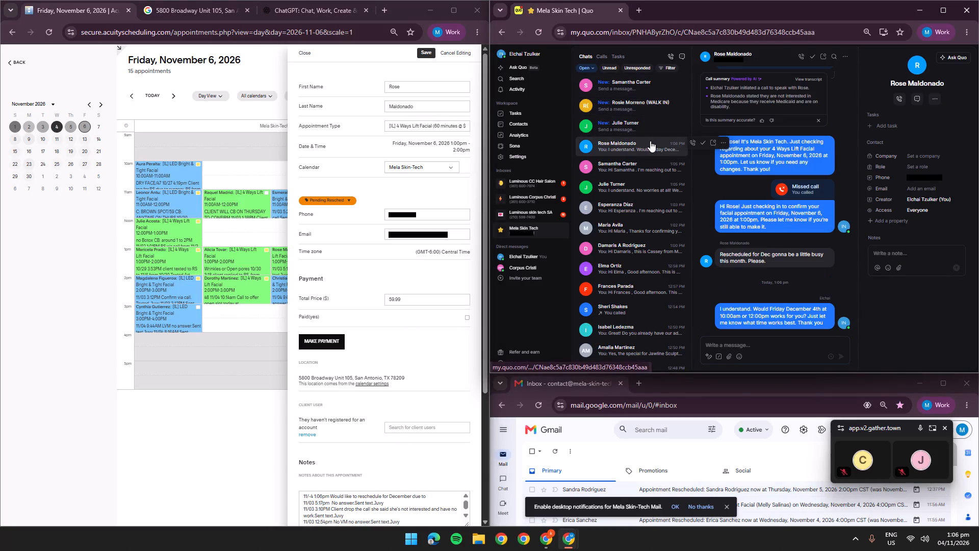
click(439, 493)
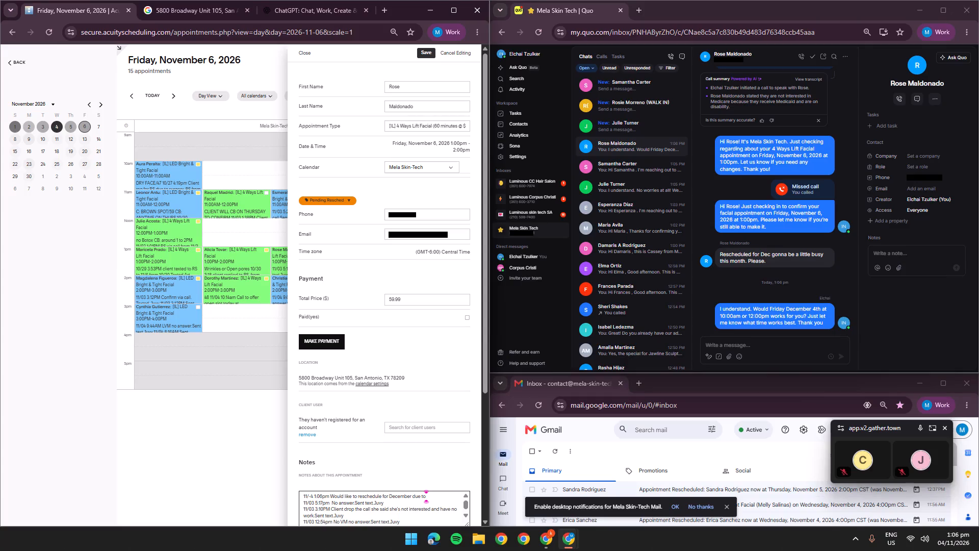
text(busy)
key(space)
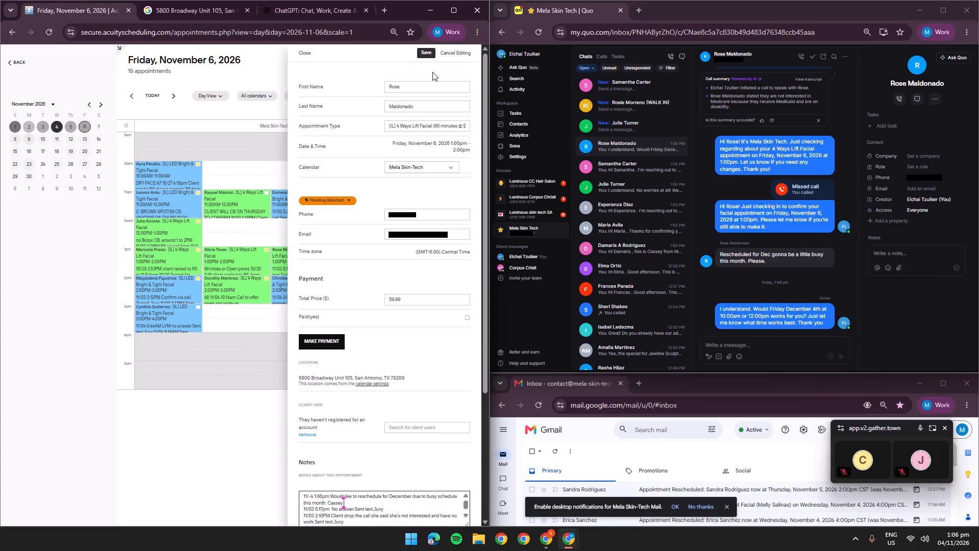
click(426, 52)
scroll(378, 184, up, 4)
click(308, 54)
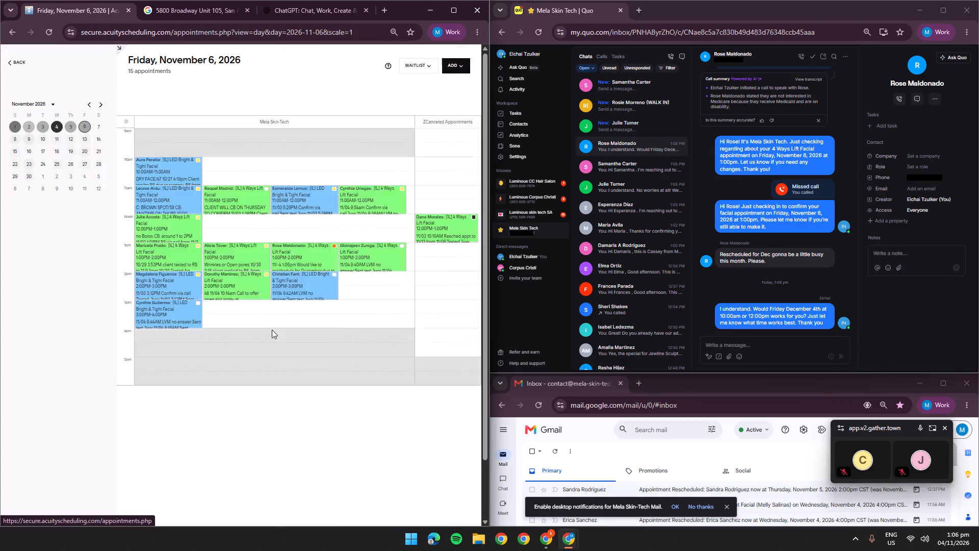
Open Gloriajean's 1:00pm 4 Ways Lift Facial appointment, copy her phone number and use it to bring up her Quo conversation.
click(231, 286)
click(300, 52)
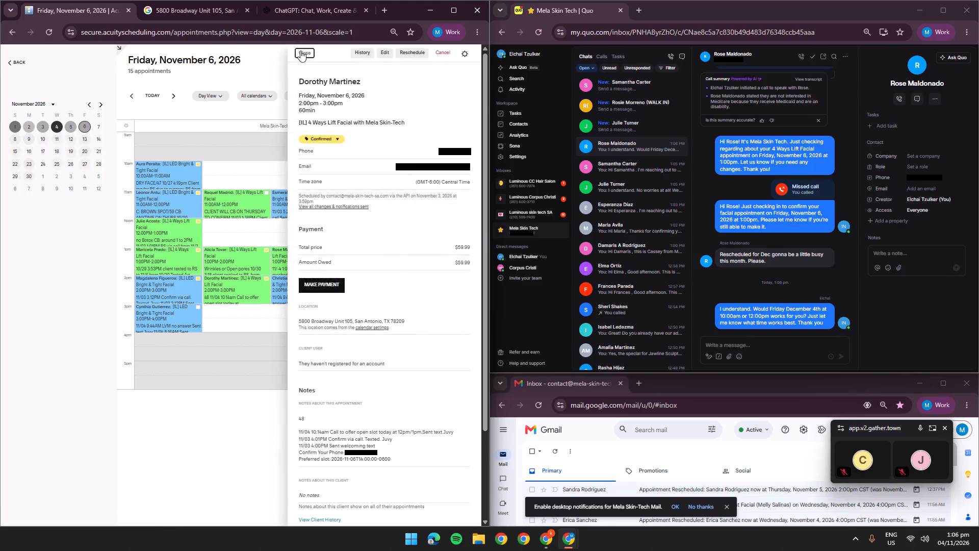
click(373, 249)
drag(477, 149, 425, 147)
key(ctrl+c)
key(ctrl+c)
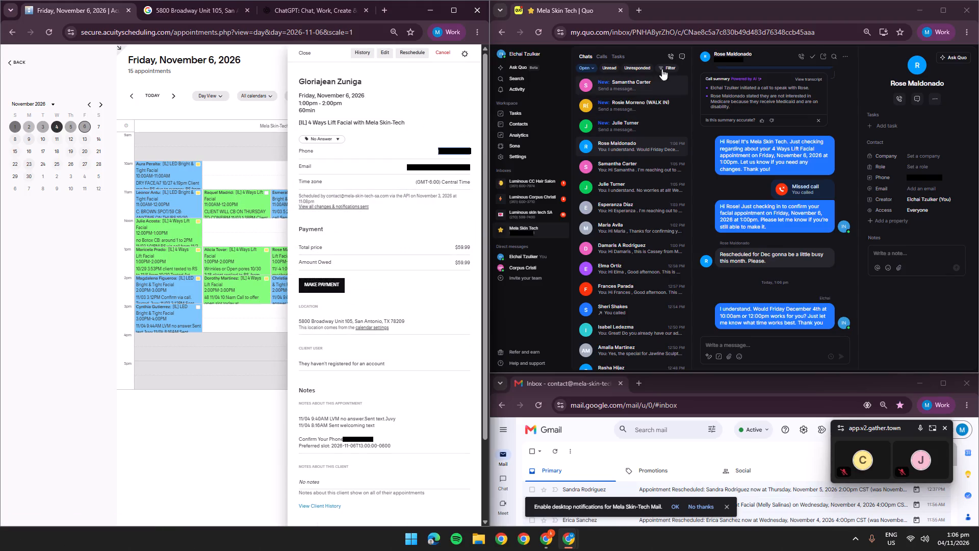
click(689, 54)
click(683, 56)
key(ctrl+v)
click(770, 210)
click(809, 172)
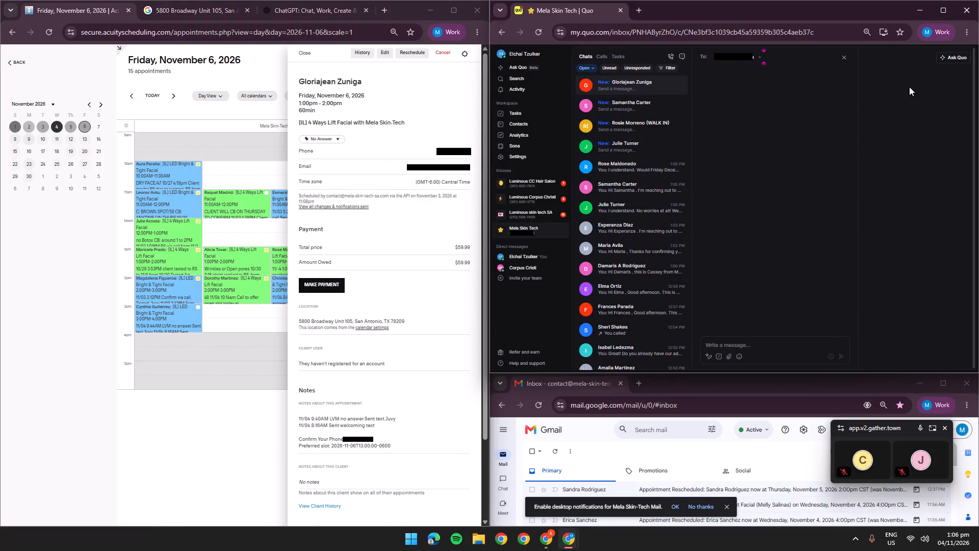
Start a call to Gloriajean from her Quo conversation.
click(899, 95)
click(722, 300)
click(386, 56)
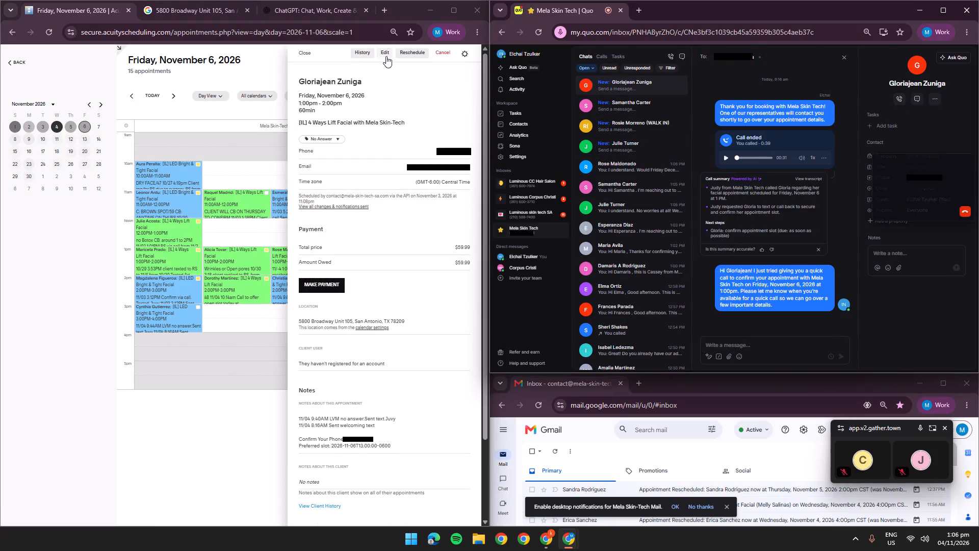
drag(391, 141, 467, 146)
key(ctrl+c)
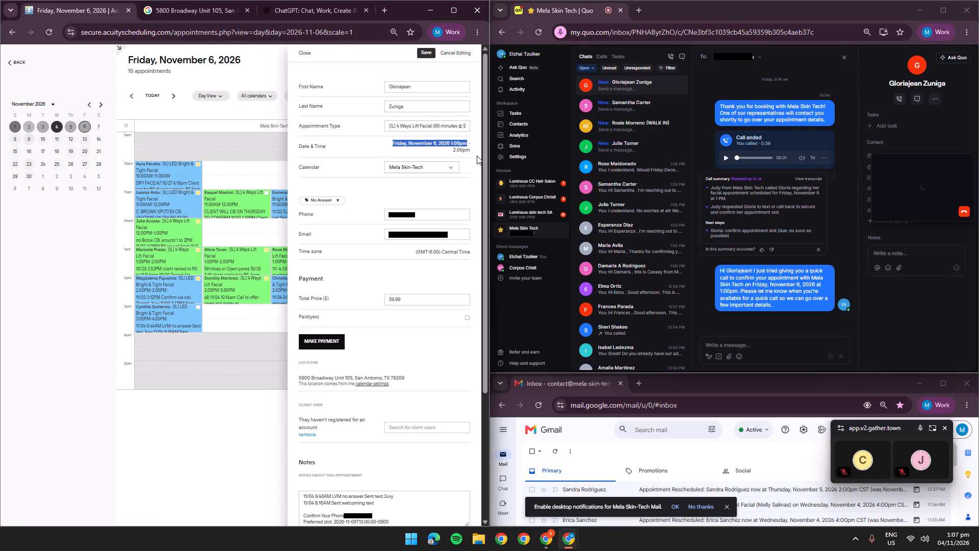
key(ctrl+c)
key(alt+Tab)
alt+click(623, 219)
click(344, 350)
scroll(342, 338, up, 2)
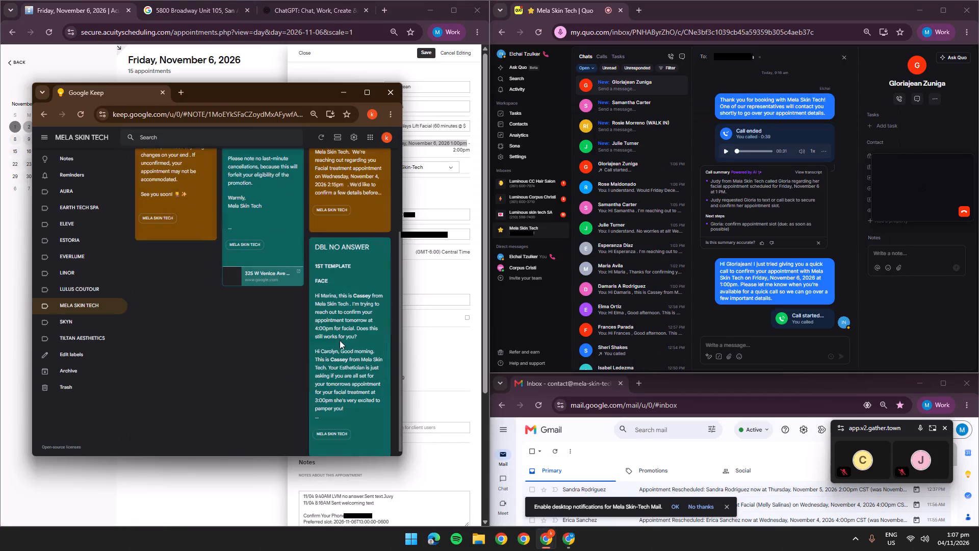
click(342, 161)
click(192, 251)
click(170, 203)
drag(132, 215, 219, 213)
key(BackSpace)
key(BackSpace)
key(ctrl+v)
drag(173, 231, 160, 223)
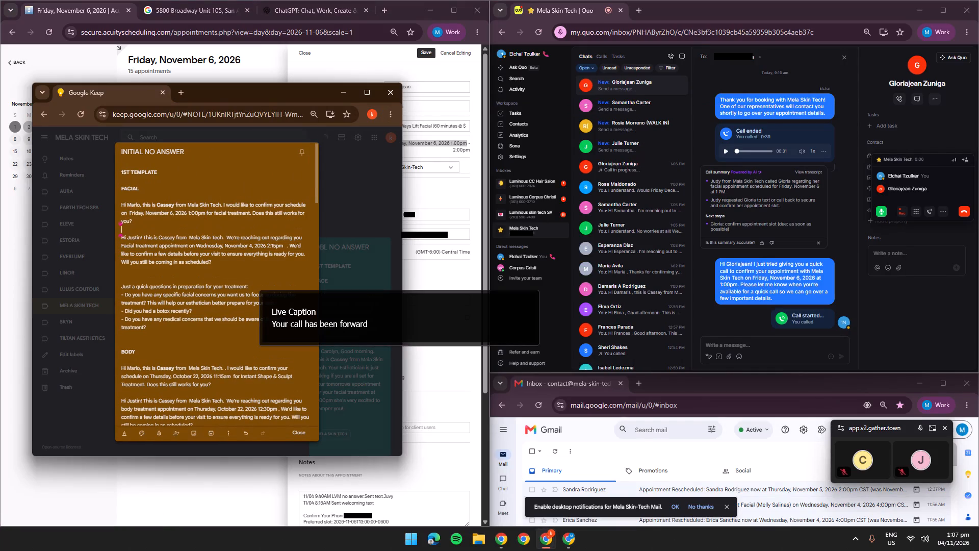
Draft the updated facial template as Gloriajean's Quo message, changing the greeting name to Gloriajean and removing the extra space before the date.
drag(160, 223, 112, 209)
key(ctrl+c)
key(ctrl+c)
key(ctrl+c)
ctrl+click(789, 360)
key(ctrl+v)
click(917, 78)
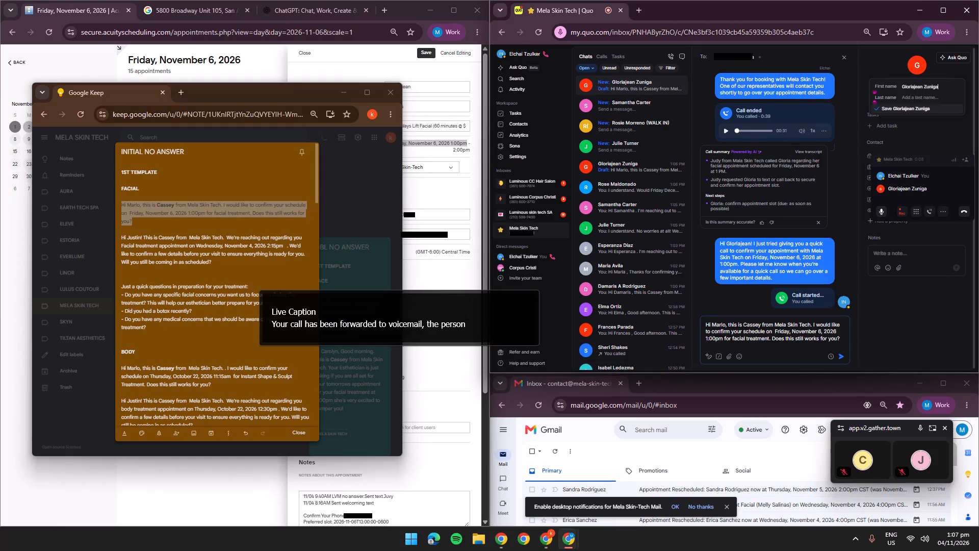
double_click(908, 88)
key(ctrl+c)
drag(873, 278, 873, 284)
click(725, 324)
double_click(714, 325)
key(ctrl+v)
click(810, 337)
click(814, 309)
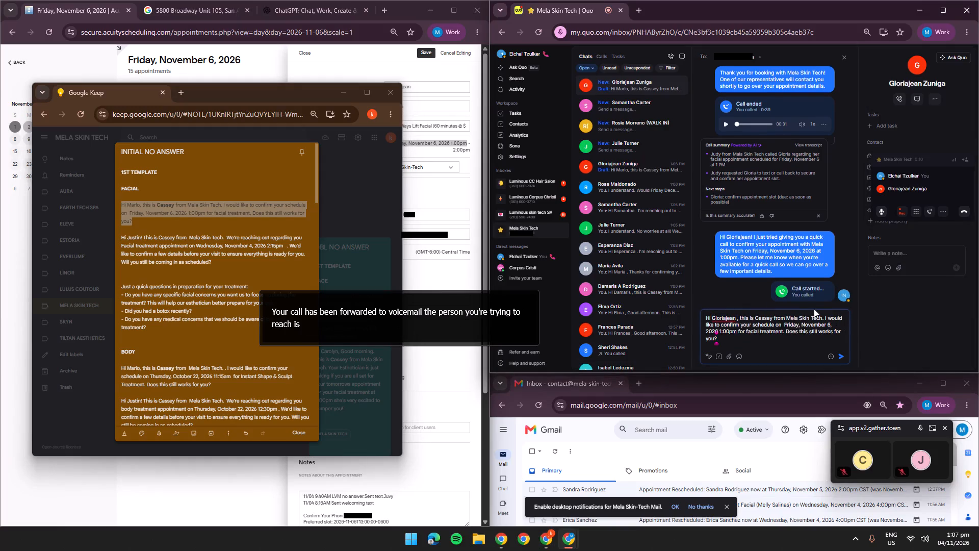
click(774, 338)
click(786, 325)
key(Left)
key(BackSpace)
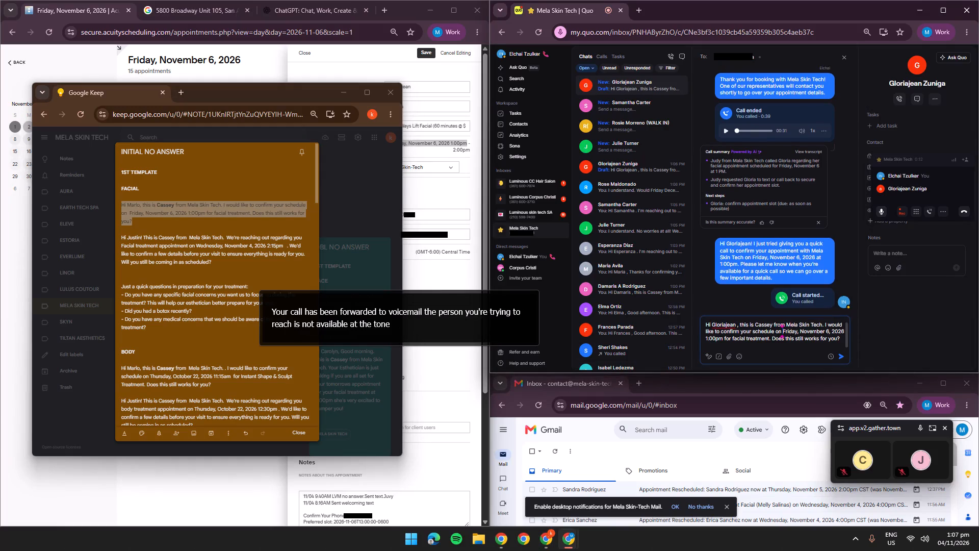
Bring the Acuity appointment back into view and move the Live Caption box clear of it, over the Gmail inbox.
click(978, 287)
click(443, 184)
drag(420, 313, 456, 311)
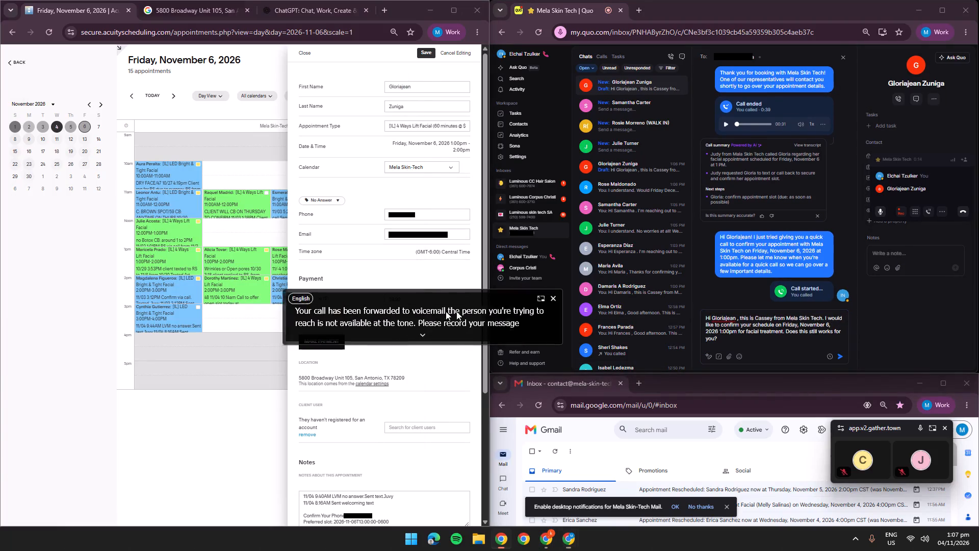
drag(456, 311, 667, 375)
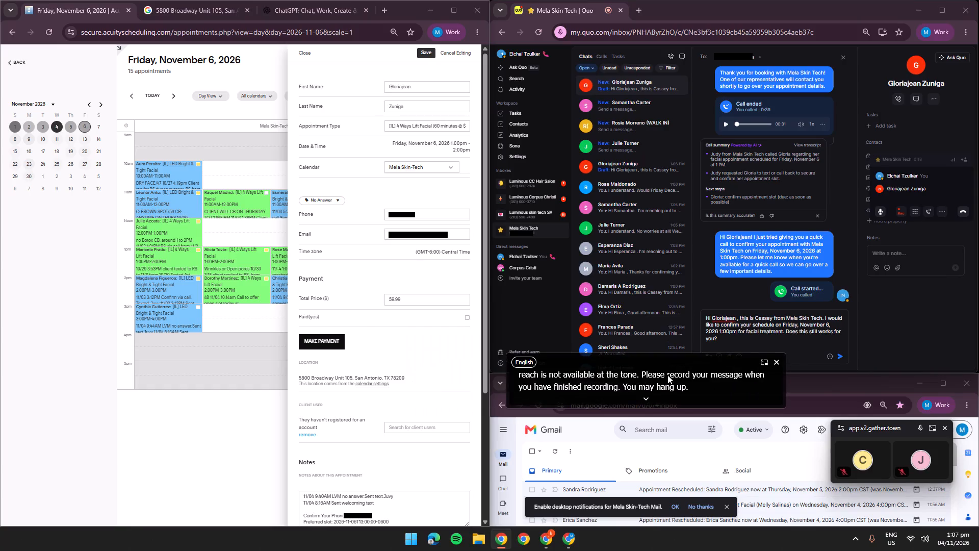
drag(667, 375, 543, 349)
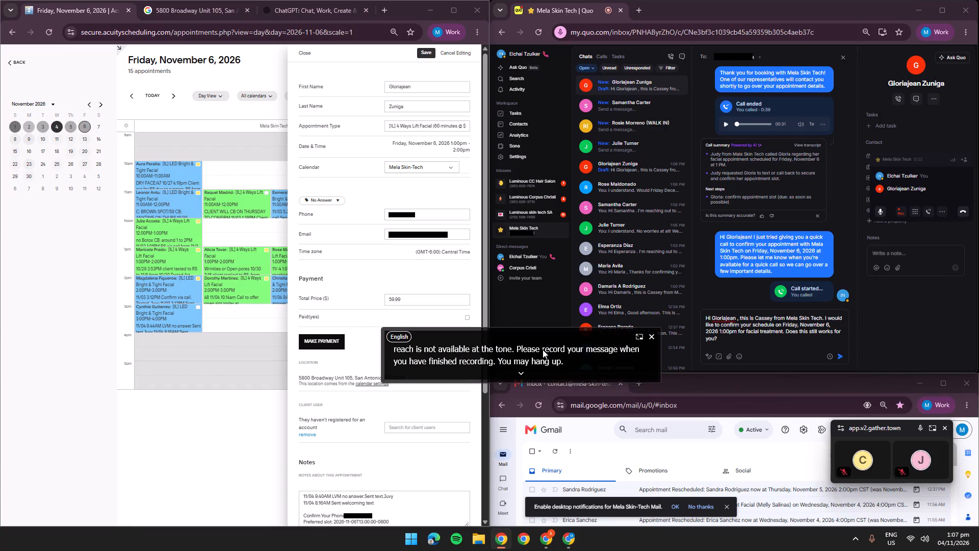
drag(543, 349, 680, 398)
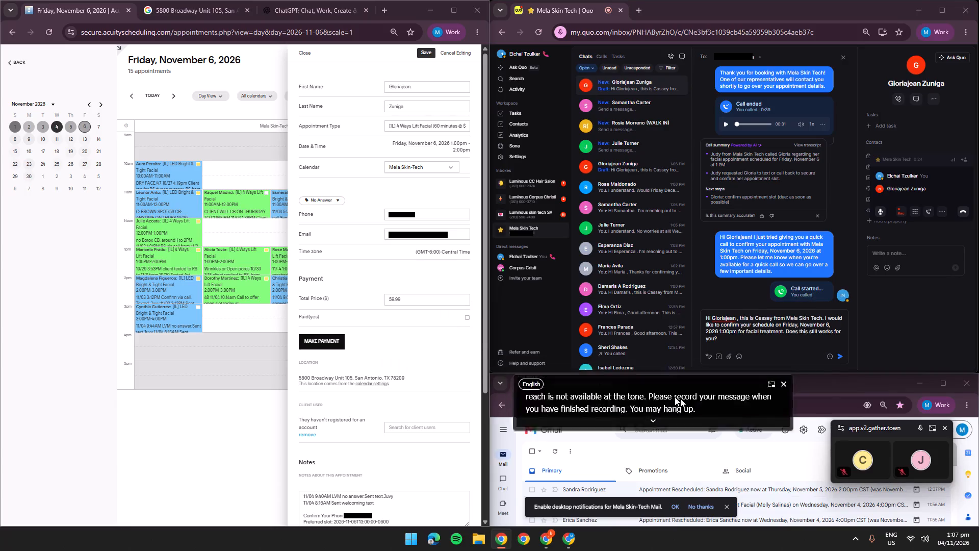
drag(680, 398, 790, 417)
Start a new top line in Gloriajean's appointment notes reading "11.04 1:07pm LVM for initial".
click(301, 496)
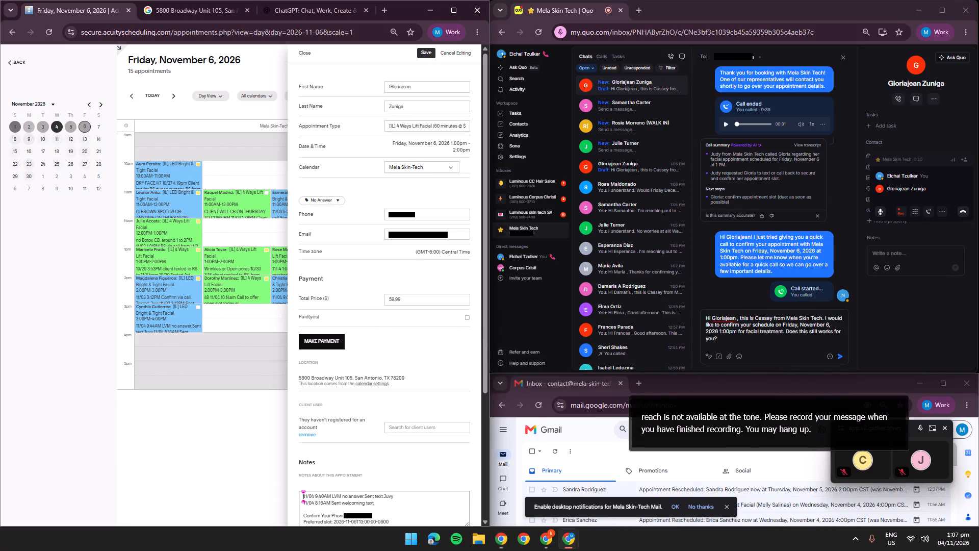
key(Return)
key(Up)
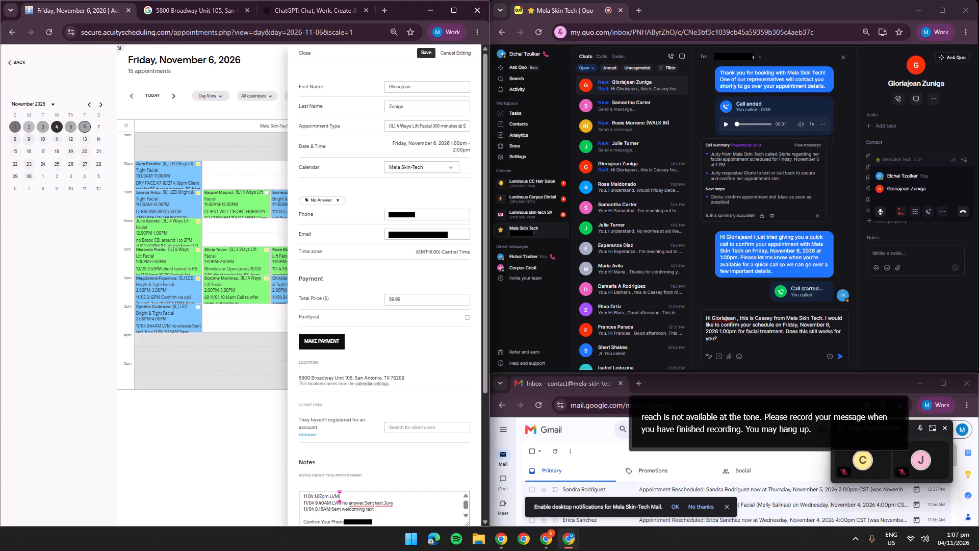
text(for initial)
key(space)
End the call to Gloriajean and send her the drafted confirmation text in Quo.
click(965, 207)
drag(948, 298, 947, 303)
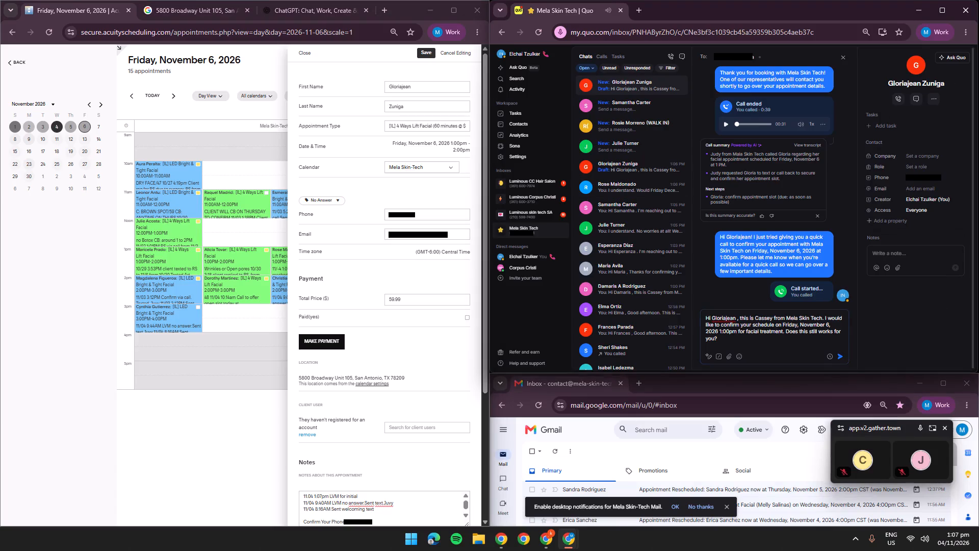
click(788, 313)
key(Return)
Finish Gloriajean's note line with "Sent text Cassey", save the appointment and close it.
click(377, 496)
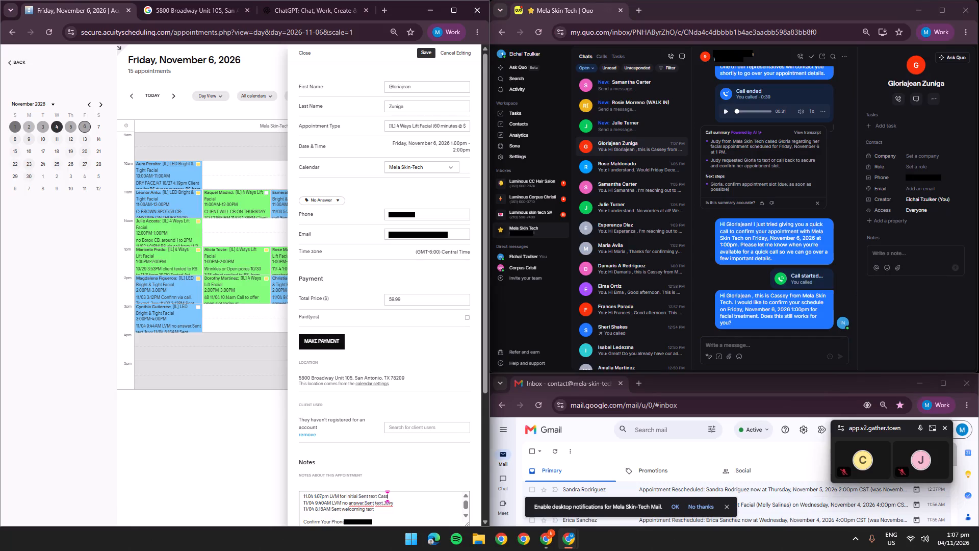
click(427, 51)
scroll(410, 210, up, 3)
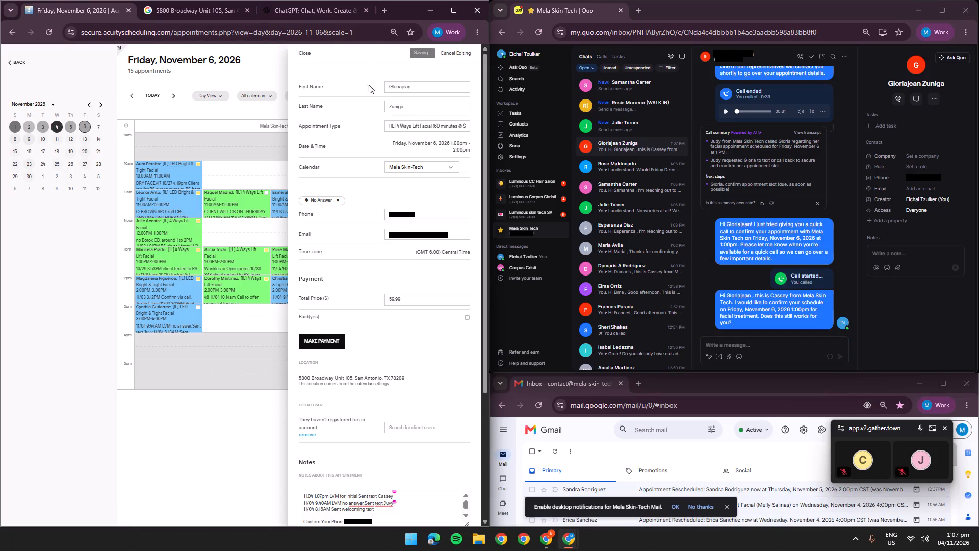
click(306, 55)
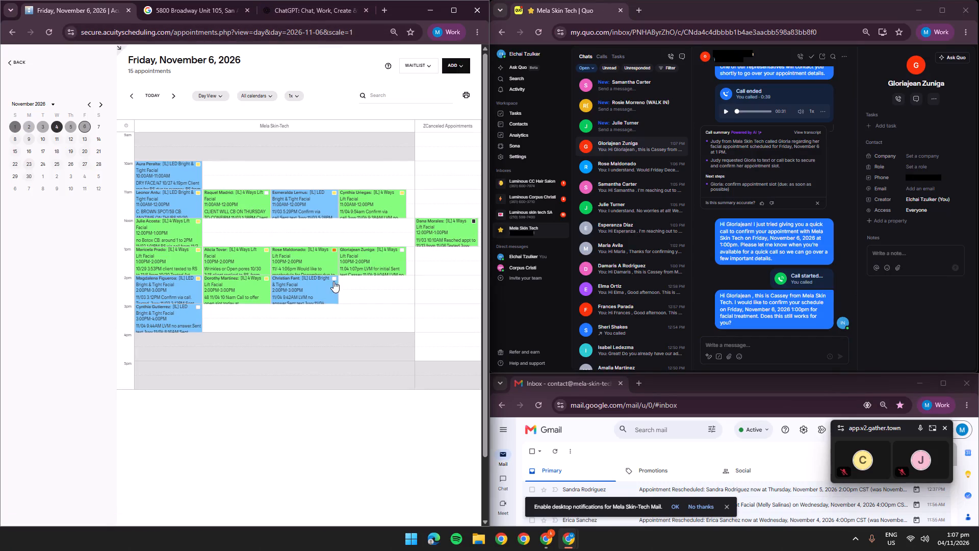
Open Christian's 2:00pm LED Bright & Tight Facial appointment, copy the phone number and use it to bring up the Quo conversation.
click(285, 295)
drag(472, 149, 423, 148)
key(ctrl+c)
key(ctrl+c)
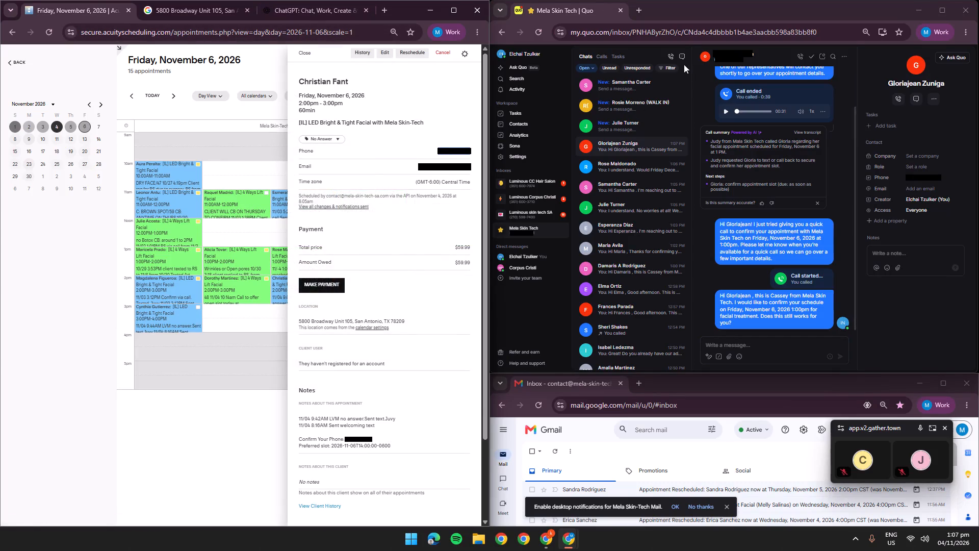
click(683, 60)
key(ctrl+v)
click(750, 150)
click(859, 299)
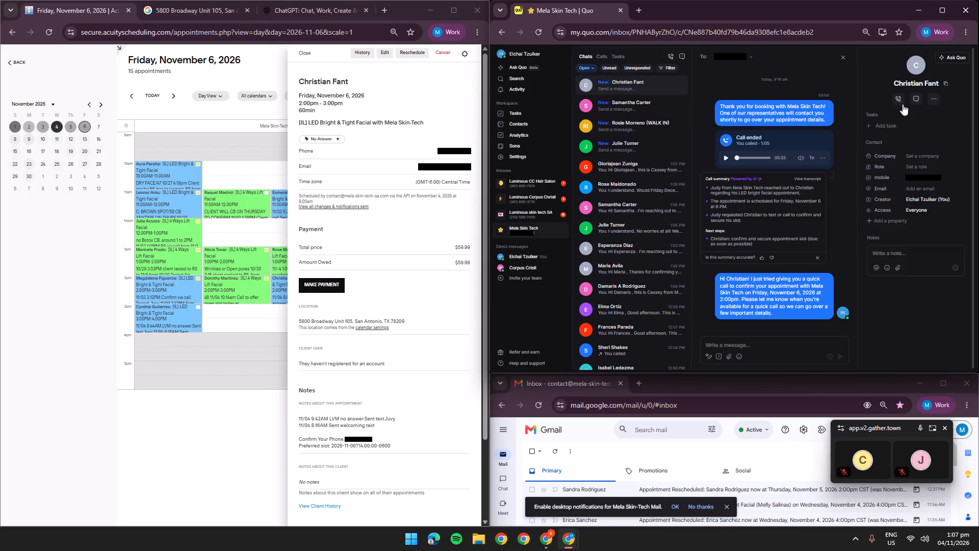
Start a call to Christian from the Quo conversation.
click(897, 96)
drag(901, 311, 901, 318)
Add the line "11.04 1:07pm LVM for Initial sent text Cassey" at the top of Christian's appointment notes in Acuity.
click(363, 447)
key(Return)
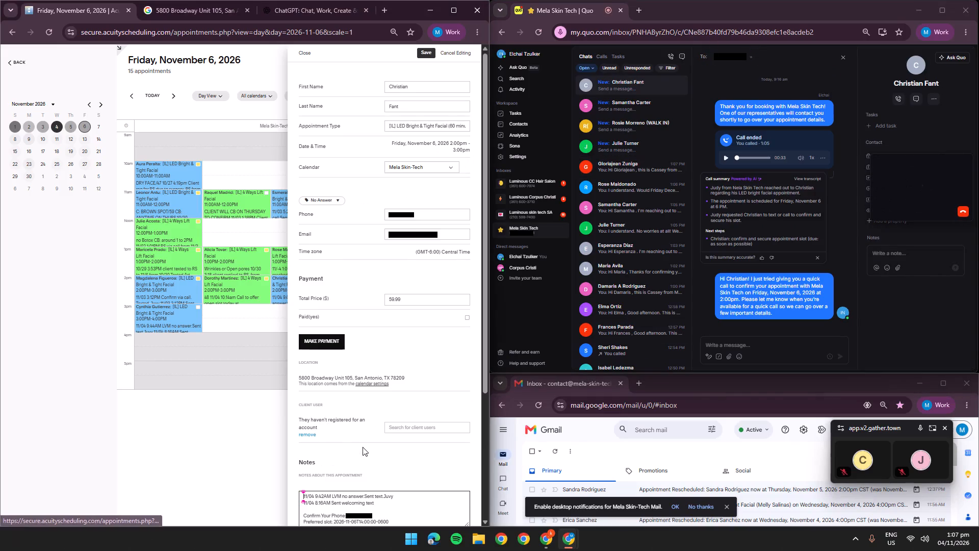
key(Up)
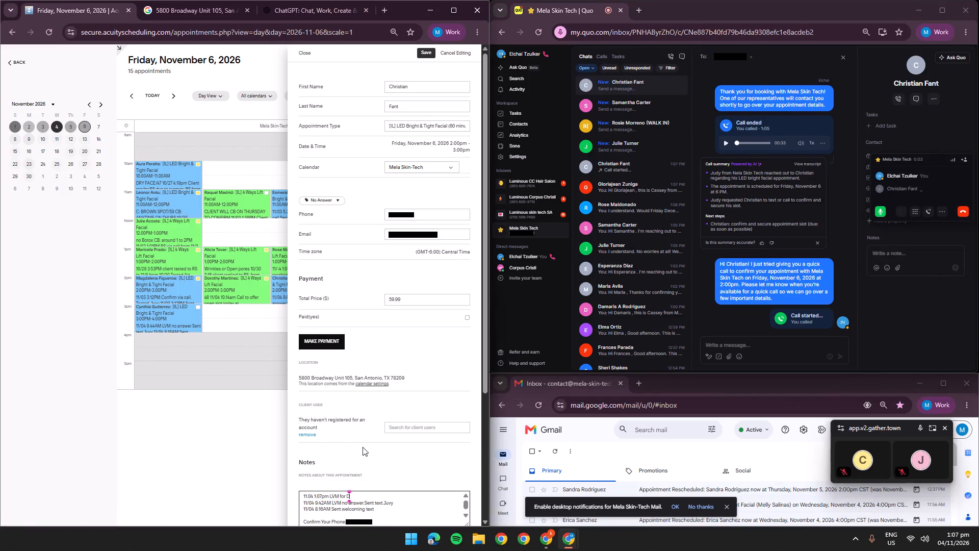
key(BackSpace)
key(BackSpace)
key(BackSpace)
key(BackSpace)
key(BackSpace)
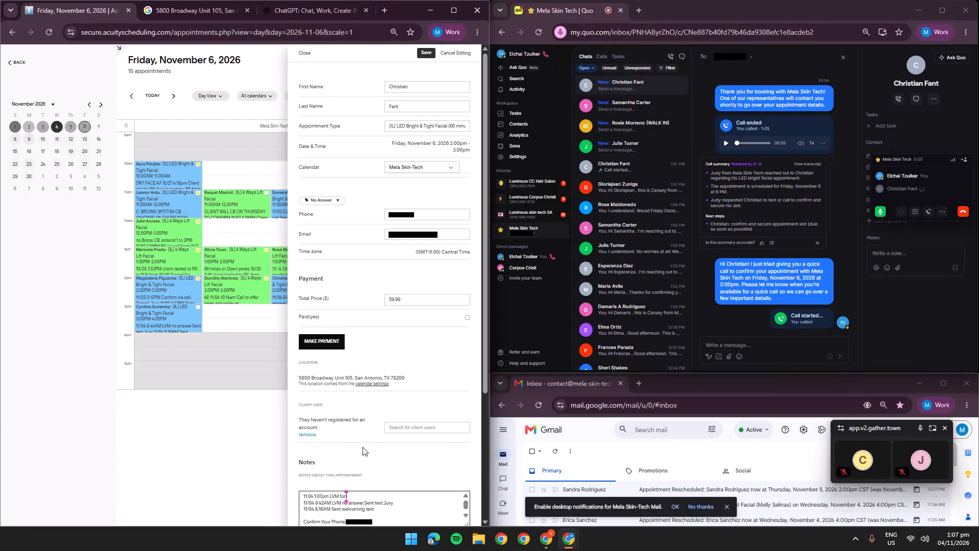
key(BackSpace)
key(BackSpace)
key(BackSpace)
key(BackSpace)
key(BackSpace)
key(BackSpace)
key(BackSpace)
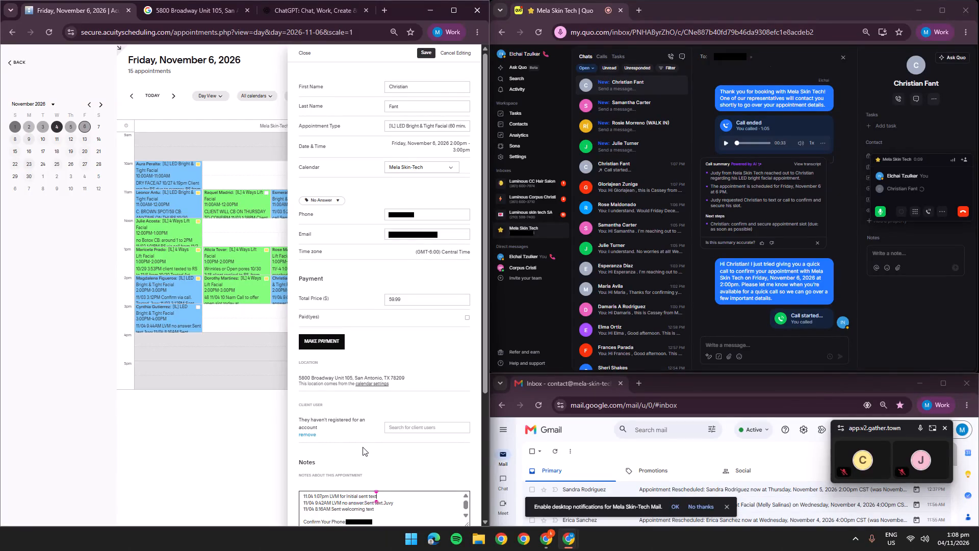
scroll(364, 440, up, 3)
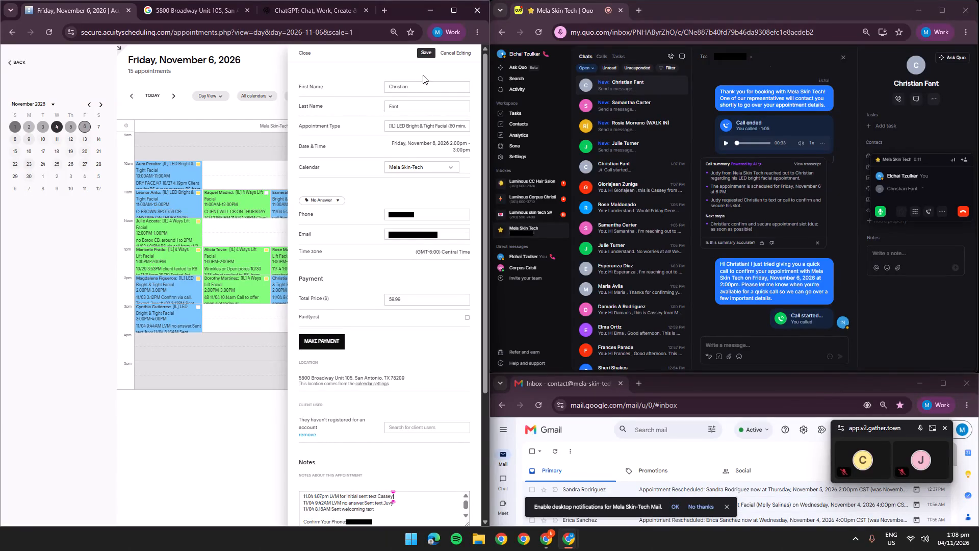
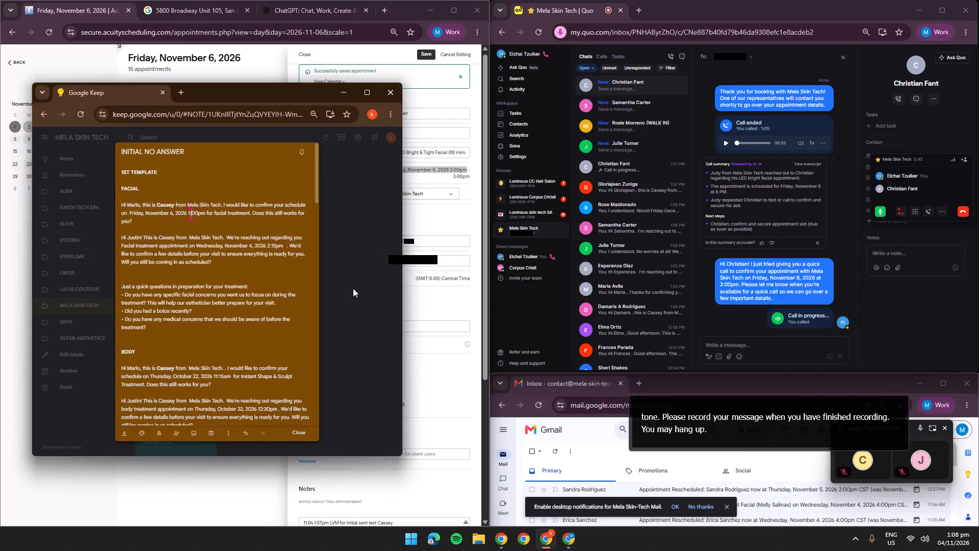
Change the appointment time in the first facial message template in Google Keep to 2:00pm.
key(Left)
key(BackSpace)
key(2)
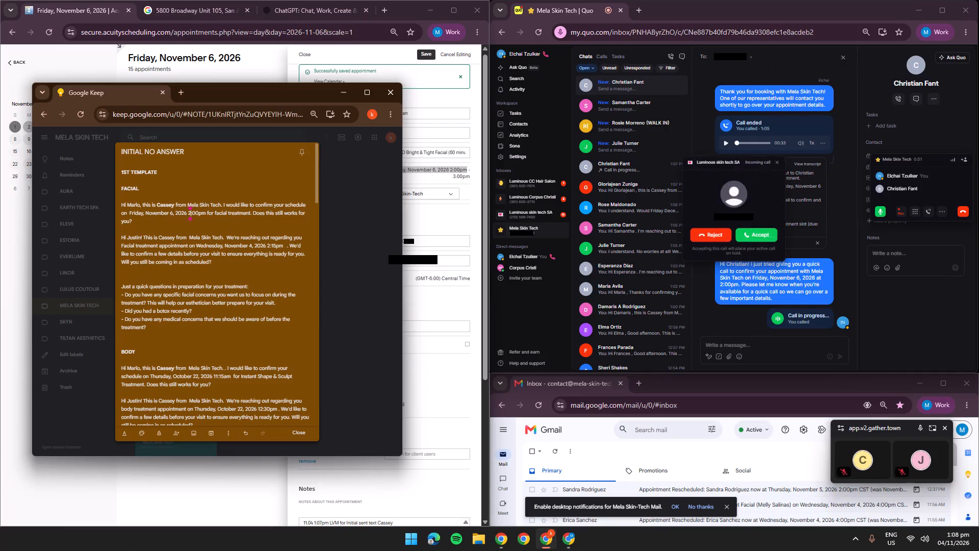
key(BackSpace)
key(2)
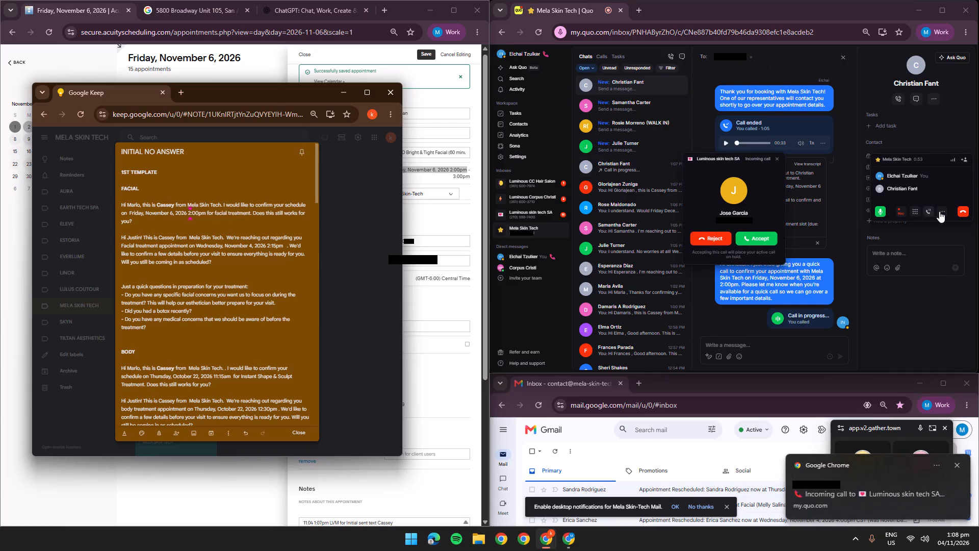
End the call to Christian and dismiss the incoming Luminous skin tech SA call notice.
click(954, 211)
click(962, 211)
click(930, 314)
click(780, 165)
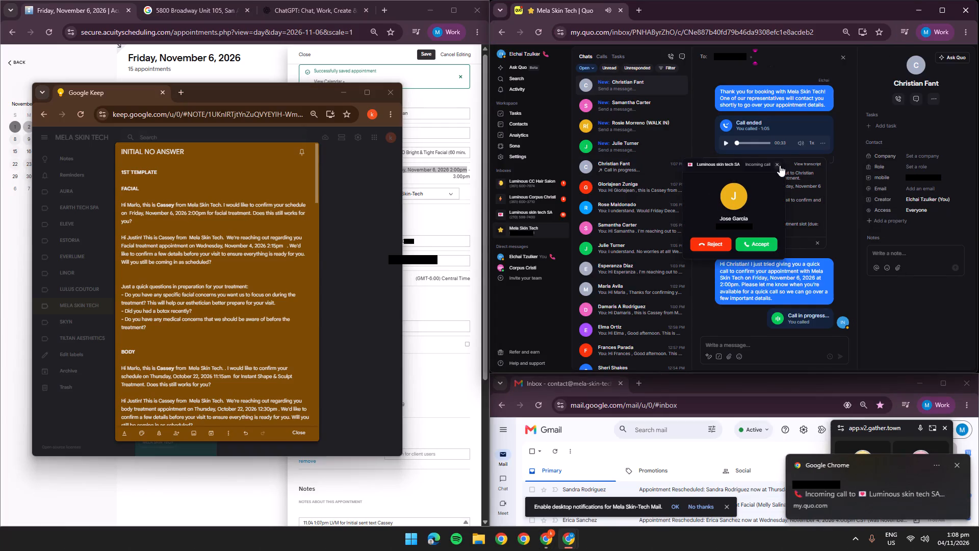
click(776, 164)
click(902, 308)
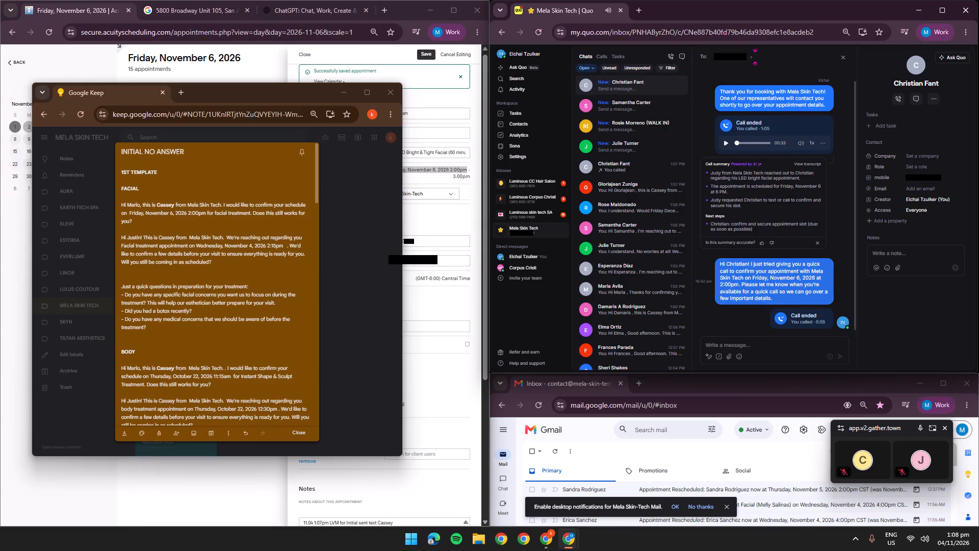
Copy the first facial template with Friday, November 6, 2026 2:00pm into Christian's Quo message draft.
click(788, 283)
click(775, 293)
click(207, 223)
drag(184, 218, 96, 199)
key(ctrl+c)
key(ctrl+c)
ctrl+click(752, 323)
ctrl+click(751, 345)
key(ctrl+v)
Replace the name Marlo with Christian in the drafted confirmation text and send it.
click(921, 83)
click(899, 83)
double_click(905, 87)
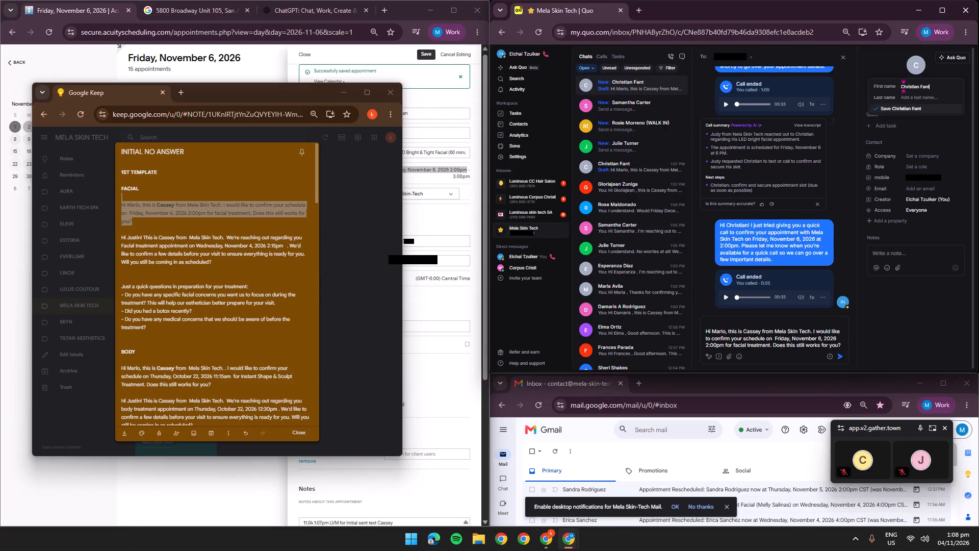
key(ctrl+c)
ctrl+drag(940, 270, 934, 298)
double_click(720, 334)
key(ctrl+v)
key(ctrl+z)
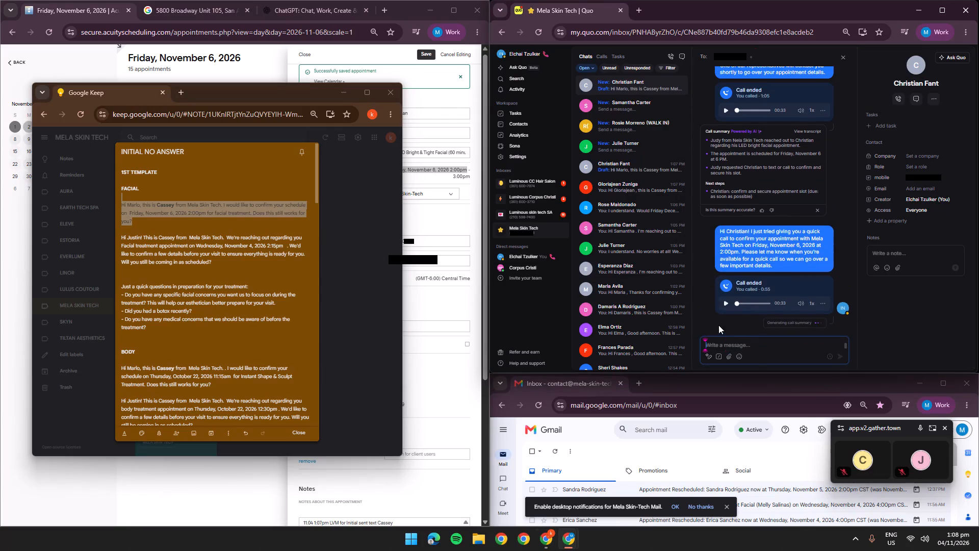
key(ctrl+v)
key(ctrl+a)
key(super+v)
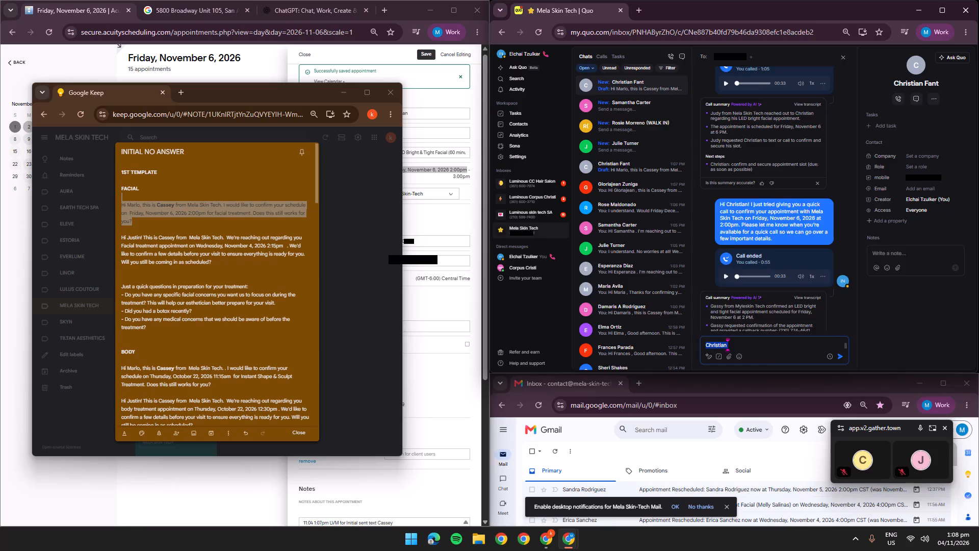
click(758, 275)
key(ctrl+v)
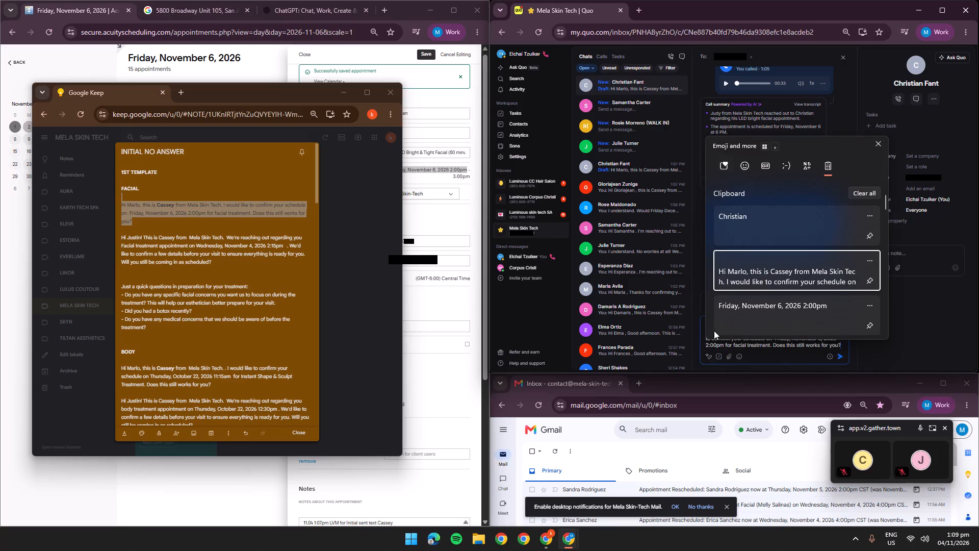
click(722, 335)
double_click(716, 332)
key(super+v)
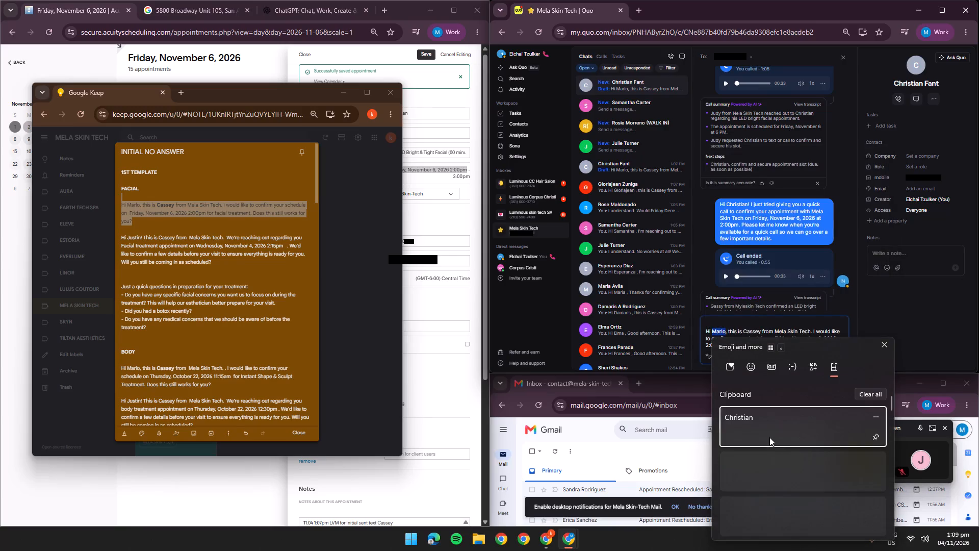
click(779, 421)
key(ctrl+v)
key(Return)
Save Christian's appointment in Acuity and close it.
click(450, 429)
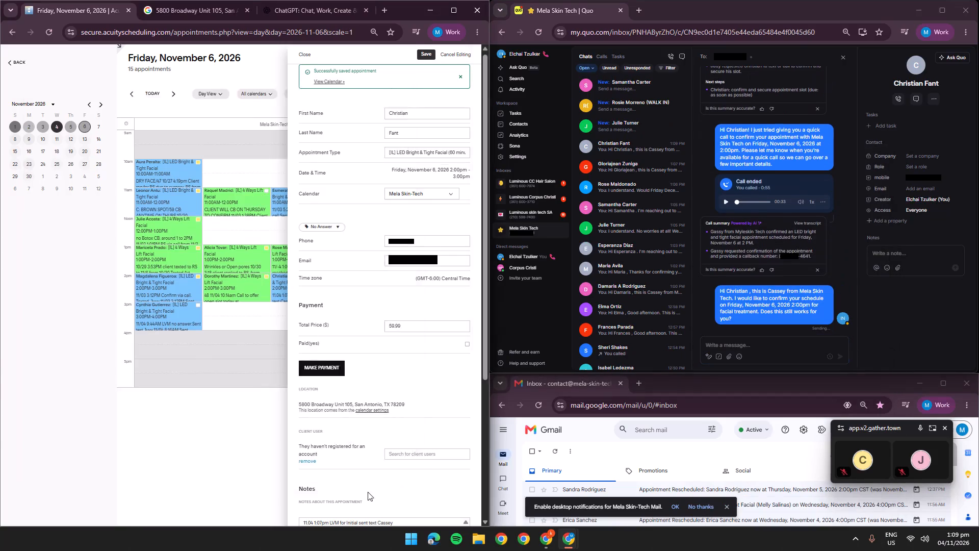
scroll(363, 486, down, 1)
click(430, 56)
scroll(418, 266, up, 5)
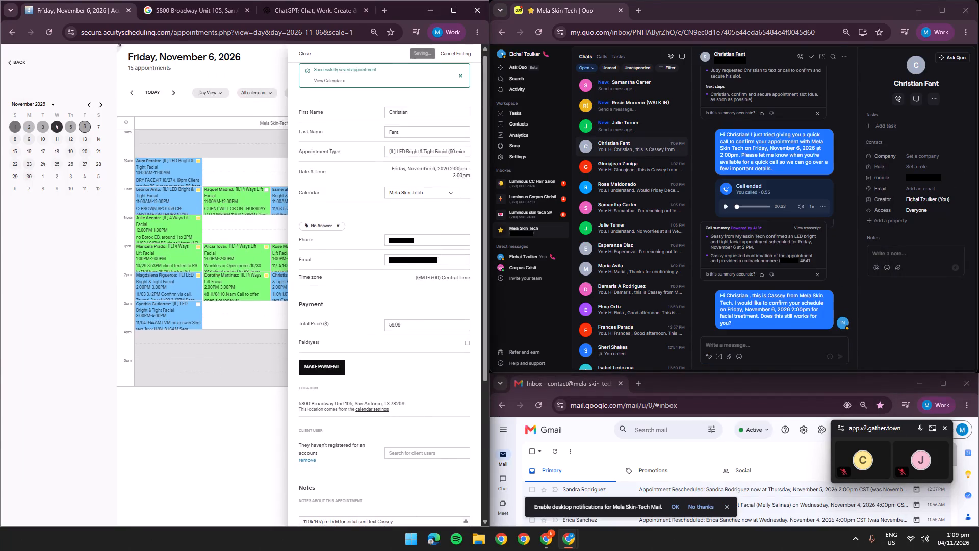
click(301, 60)
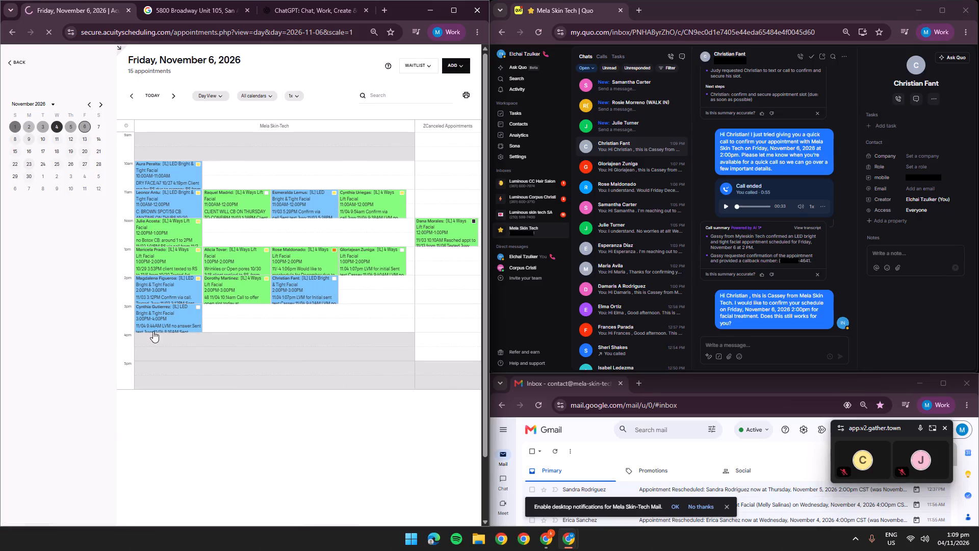
Open Cynthia's 3:00pm LED Bright & Tight Facial appointment, copy the phone number and use it to bring up the Quo conversation.
click(153, 331)
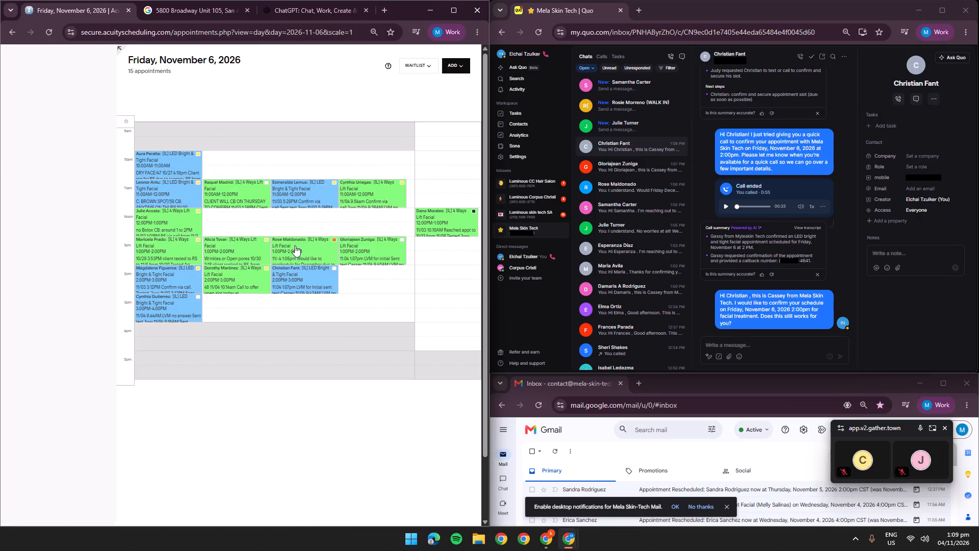
click(170, 313)
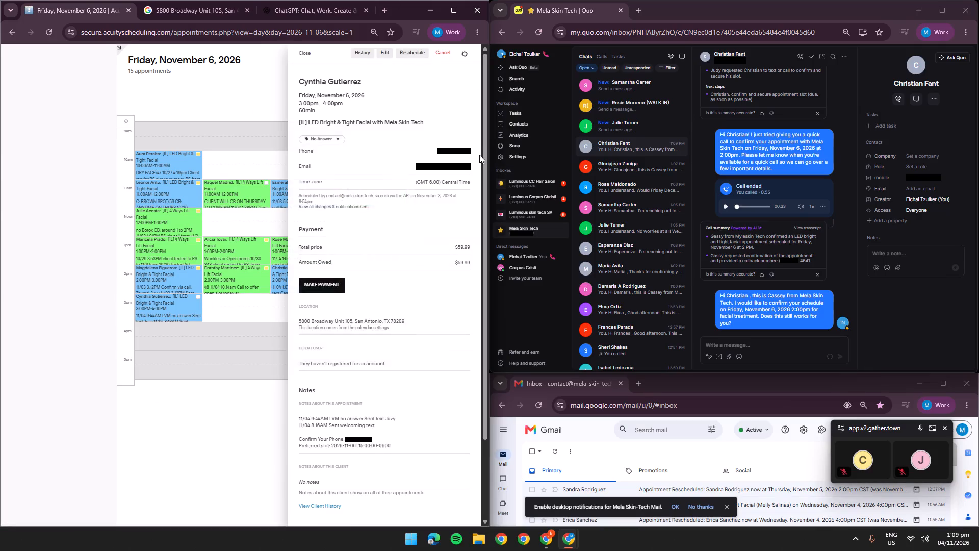
drag(479, 151, 427, 152)
key(ctrl+c)
key(ctrl+c)
click(681, 53)
key(ctrl+v)
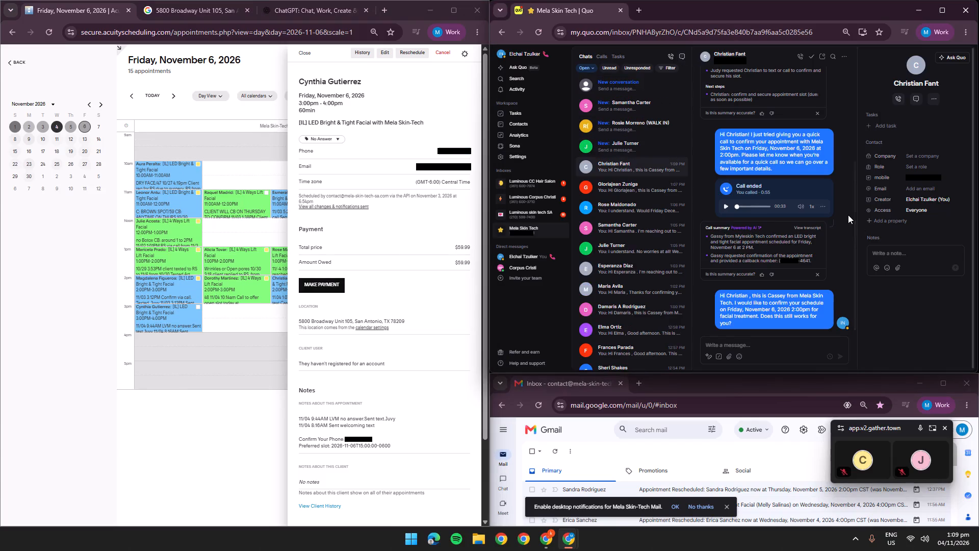
key(ctrl+v)
click(785, 159)
drag(832, 197, 831, 205)
click(830, 222)
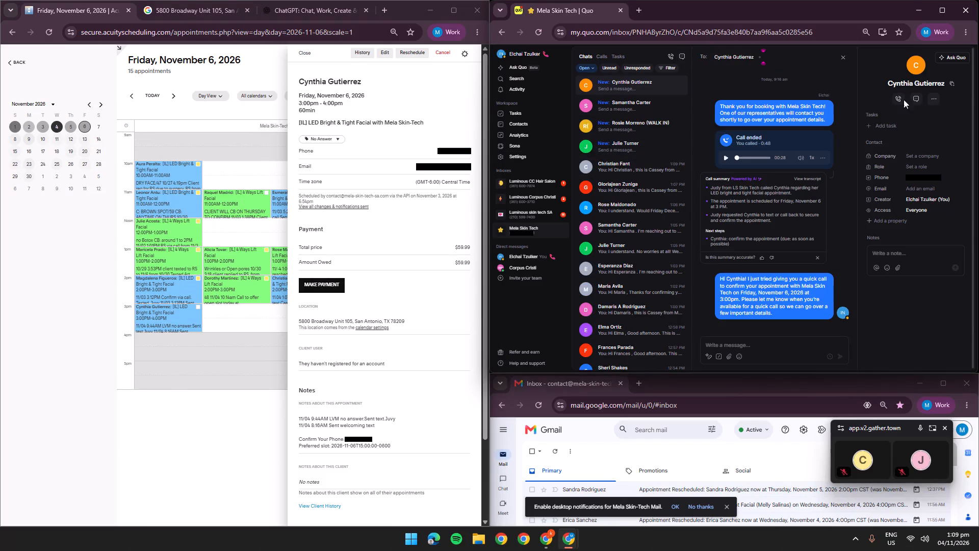
Start a call to Cynthia from the Quo conversation.
click(899, 99)
drag(772, 271, 756, 281)
Bring up the Google Keep note and change the first facial template's time to 3:00pm.
key(alt+Tab)
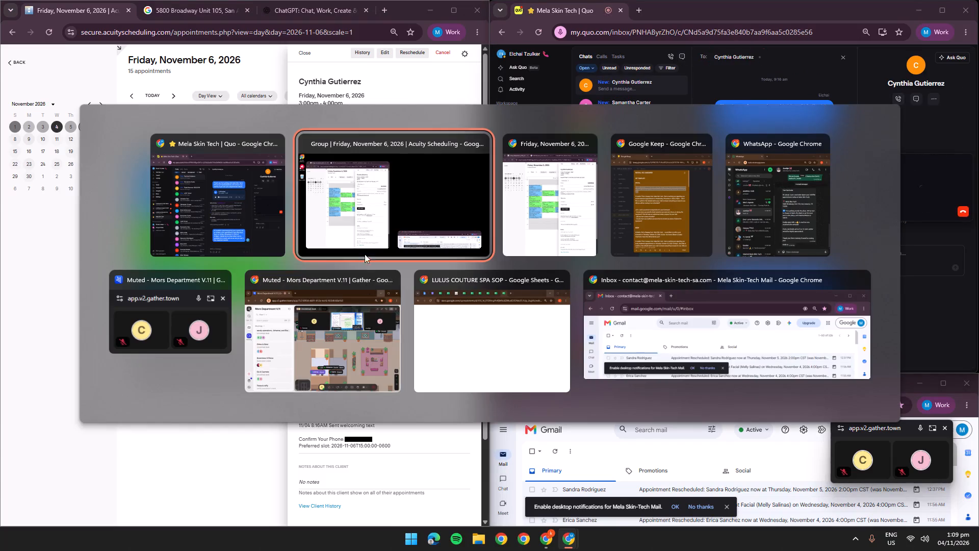
alt+click(639, 218)
click(215, 210)
click(190, 215)
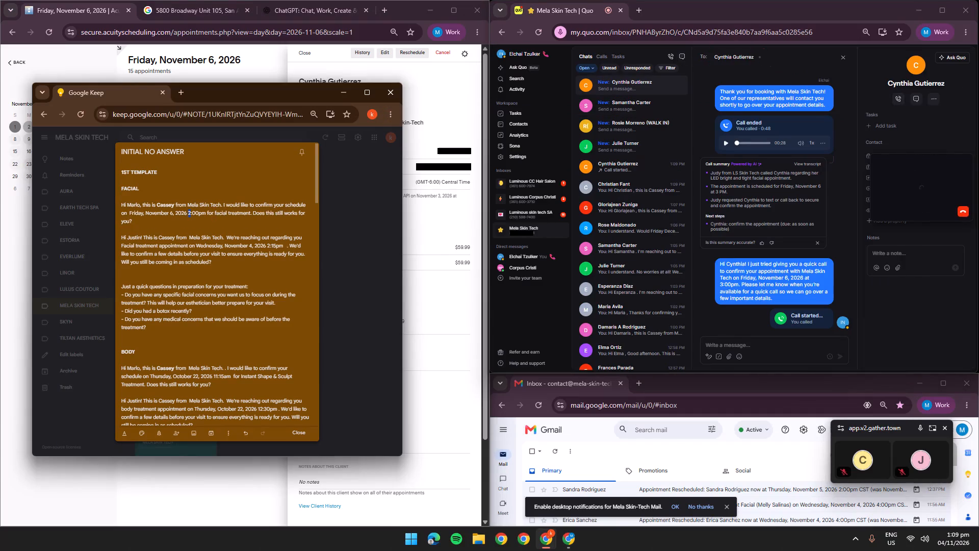
key(3)
Copy the first facial template with Friday, November 6, 2026 3:00pm into Cynthia's Quo message draft.
drag(159, 229, 101, 206)
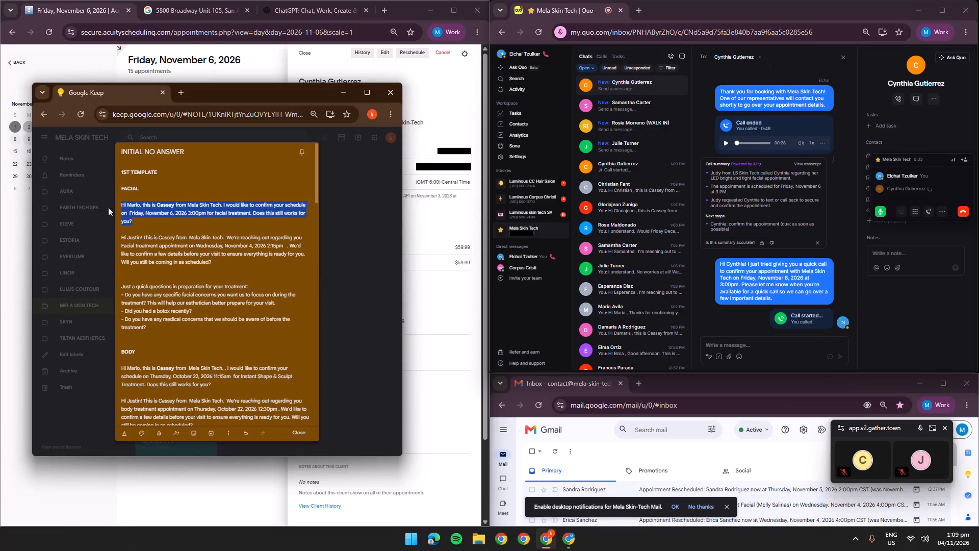
key(ctrl+c)
key(ctrl+c)
ctrl+click(782, 349)
key(ctrl+v)
Replace the name Marlo with Cynthia in the drafted confirmation text, leaving it unsent.
click(908, 76)
click(907, 84)
double_click(899, 88)
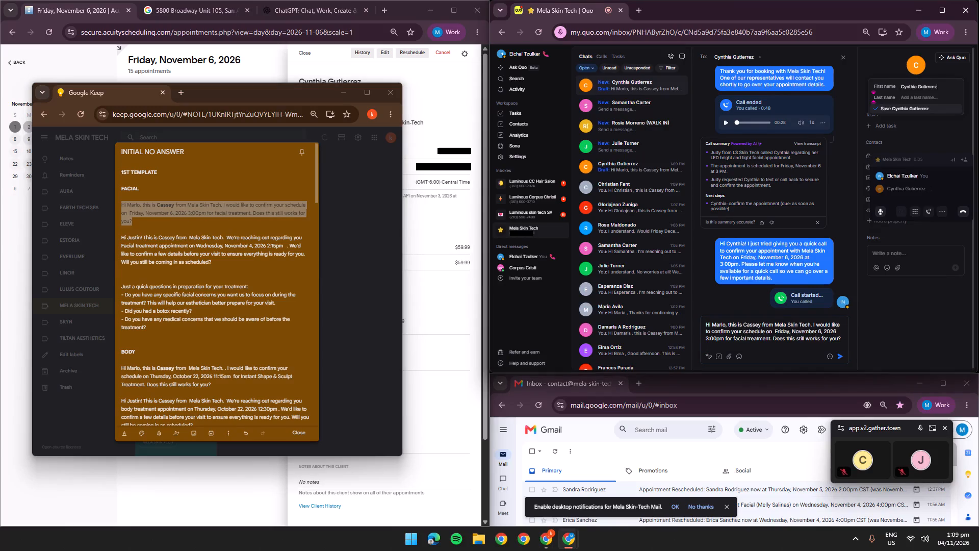
double_click(905, 88)
key(ctrl+c)
ctrl+drag(881, 289, 879, 306)
click(709, 325)
double_click(712, 325)
key(ctrl+v)
click(775, 338)
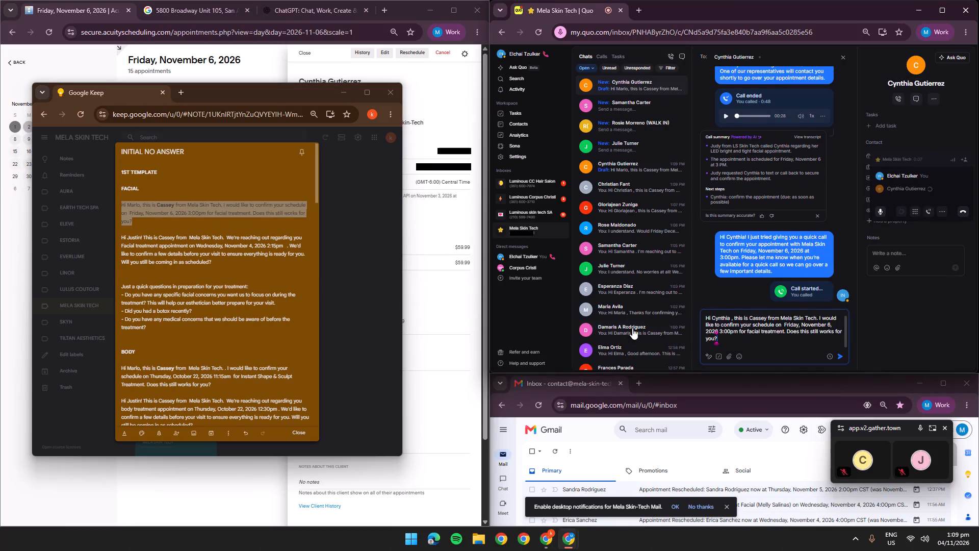
Add the line "11.04 1:09pm LVM for Initial sent text Cassey" at the top of Cynthia's appointment notes in Acuity and save.
click(440, 414)
click(751, 324)
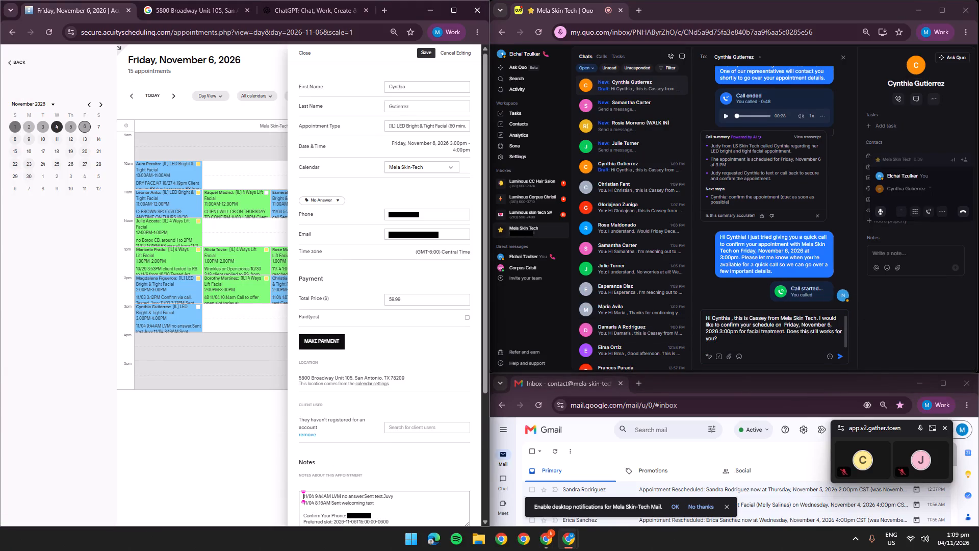
click(757, 336)
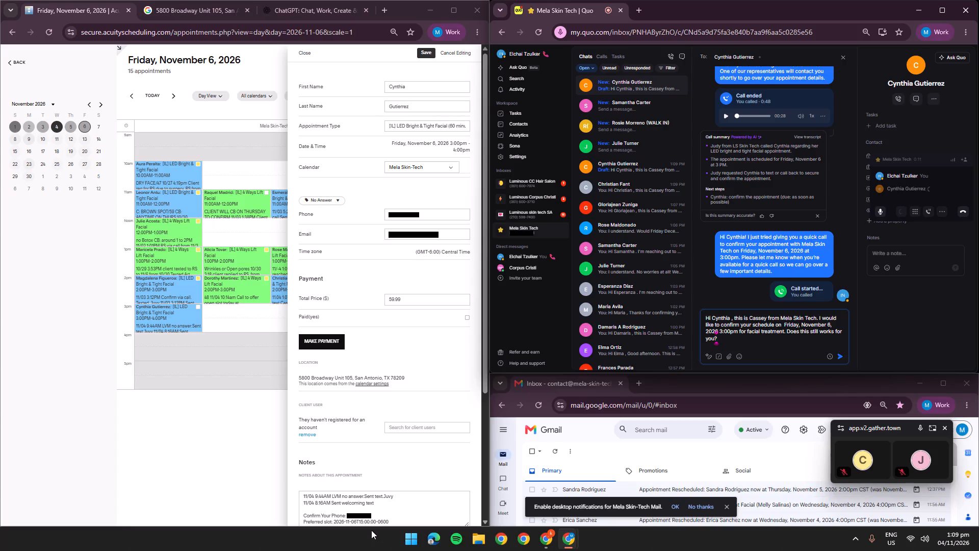
click(299, 495)
key(Return)
key(Up)
key(Down)
key(Up)
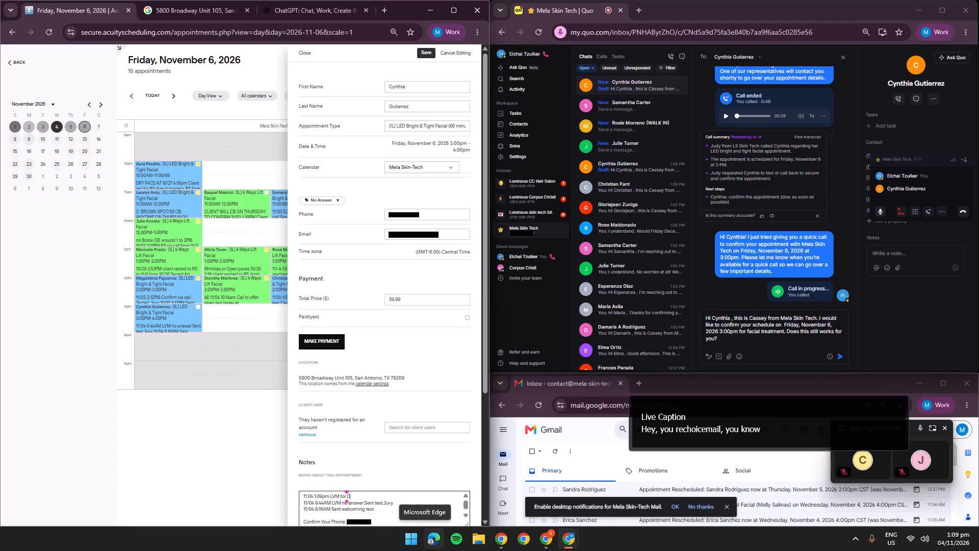
key(BackSpace)
key(BackSpace)
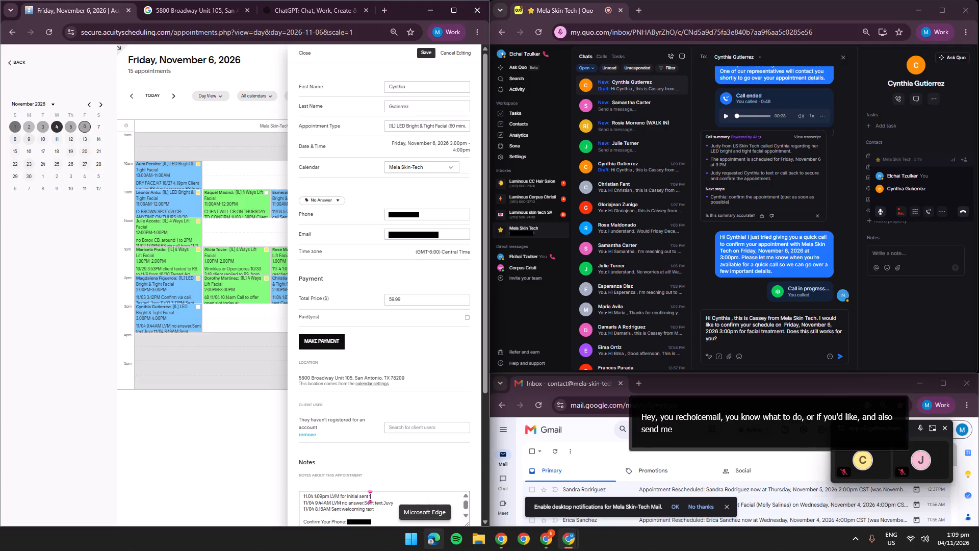
scroll(470, 482, up, 4)
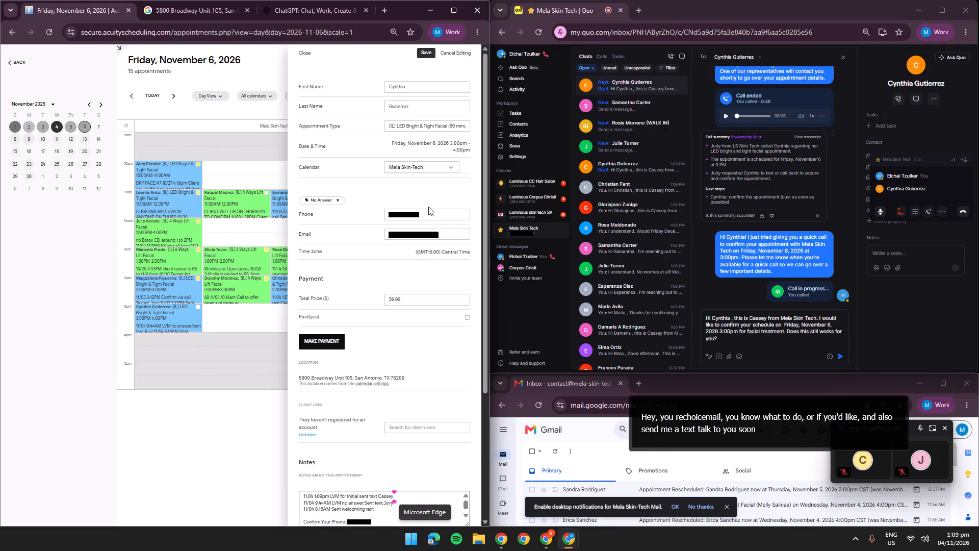
click(424, 54)
scroll(388, 413, up, 4)
scroll(373, 416, down, 3)
scroll(377, 415, up, 5)
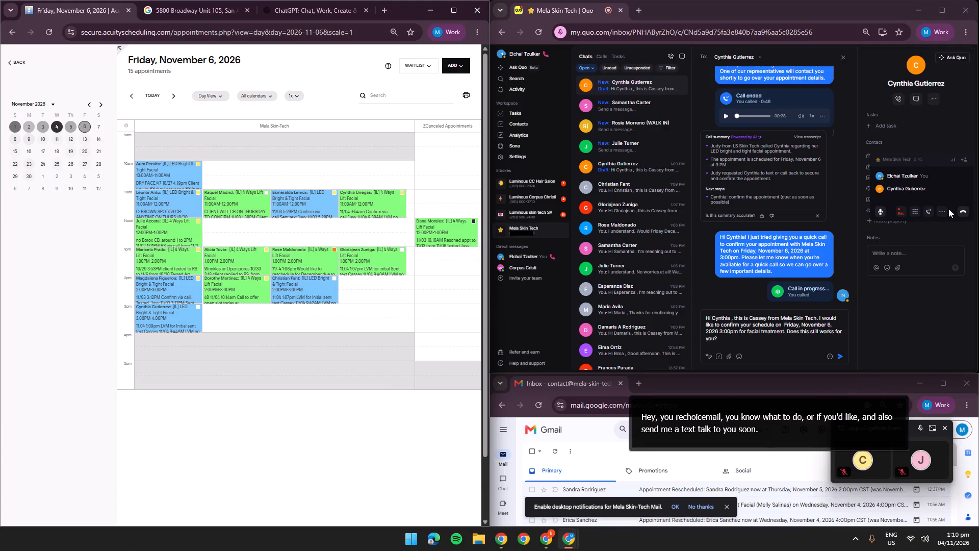
End the call to Cynthia and send the drafted confirmation text.
click(965, 214)
drag(918, 307, 915, 312)
click(749, 324)
key(Return)
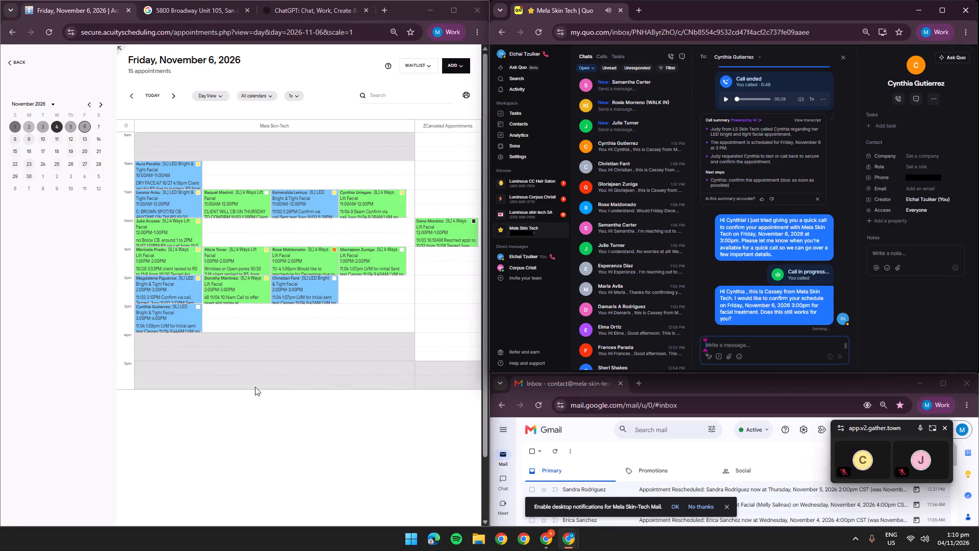
Look through the Acuity day schedules for November 8, 9 and 10.
click(11, 142)
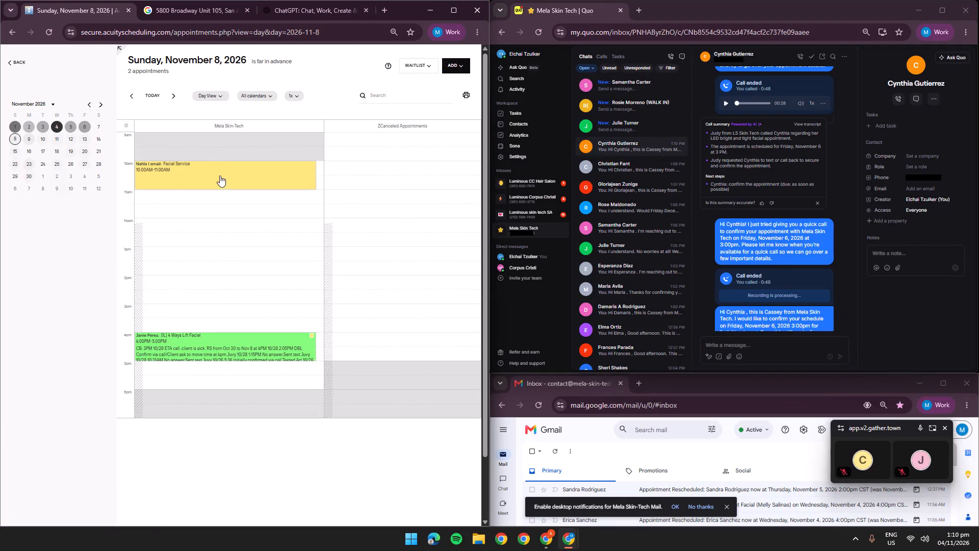
click(30, 137)
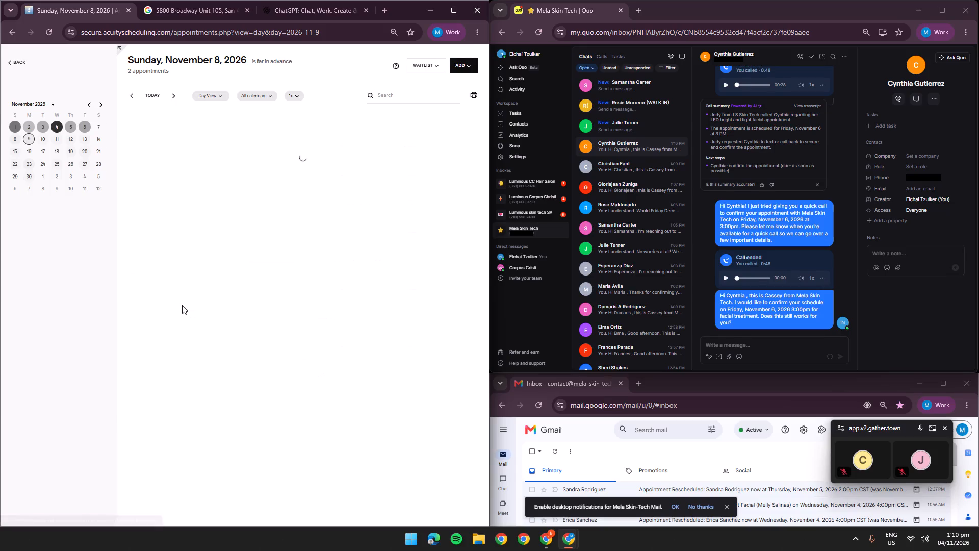
click(42, 141)
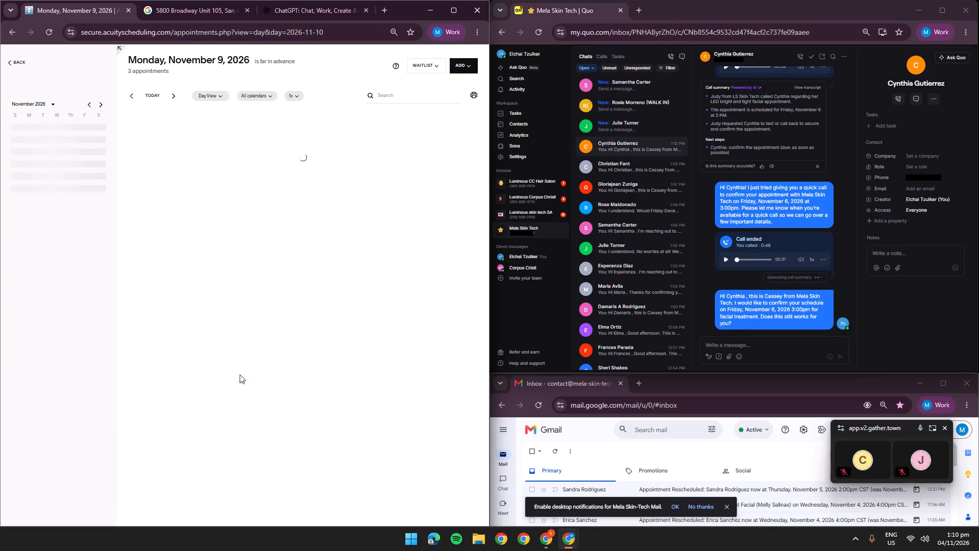
On today's schedule, open Rosie's 1:00pm LED Bright & Tight Facial appointment, copy the phone number and bring up the Quo conversation.
double_click(149, 99)
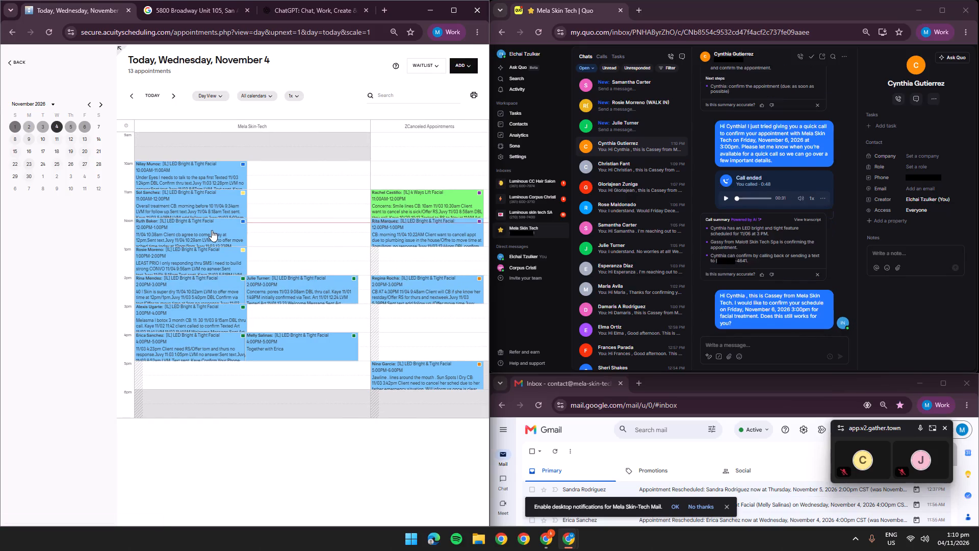
click(233, 260)
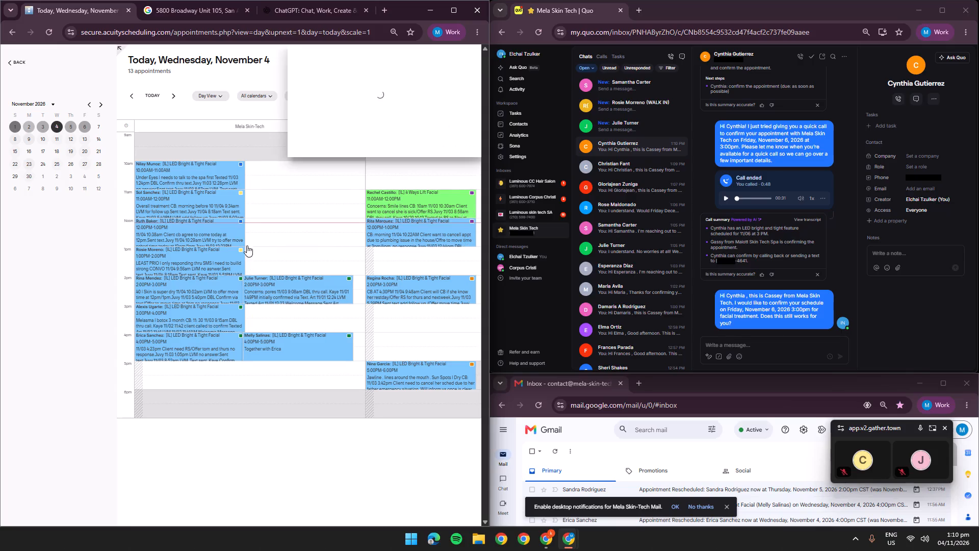
drag(473, 155, 402, 153)
key(ctrl+c)
key(ctrl+c)
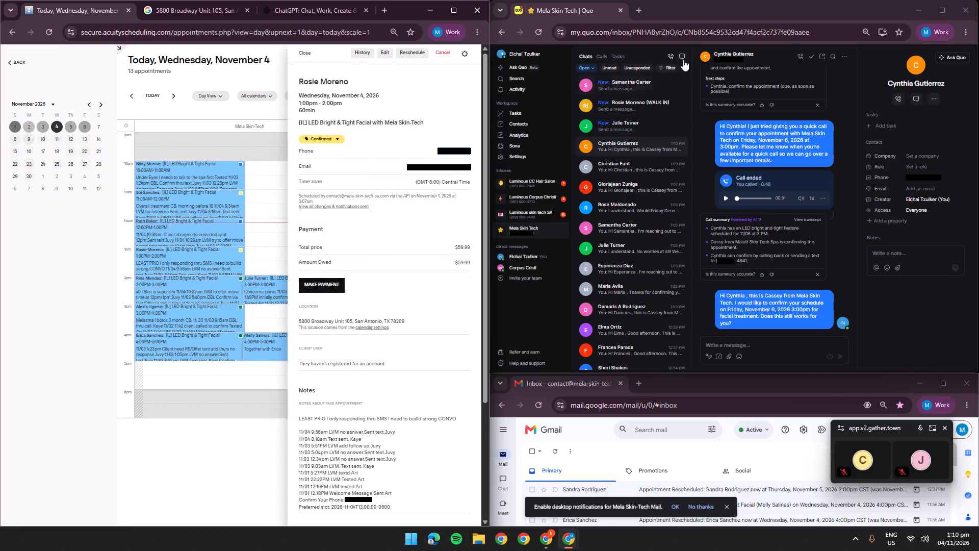
click(683, 60)
key(ctrl+v)
click(815, 216)
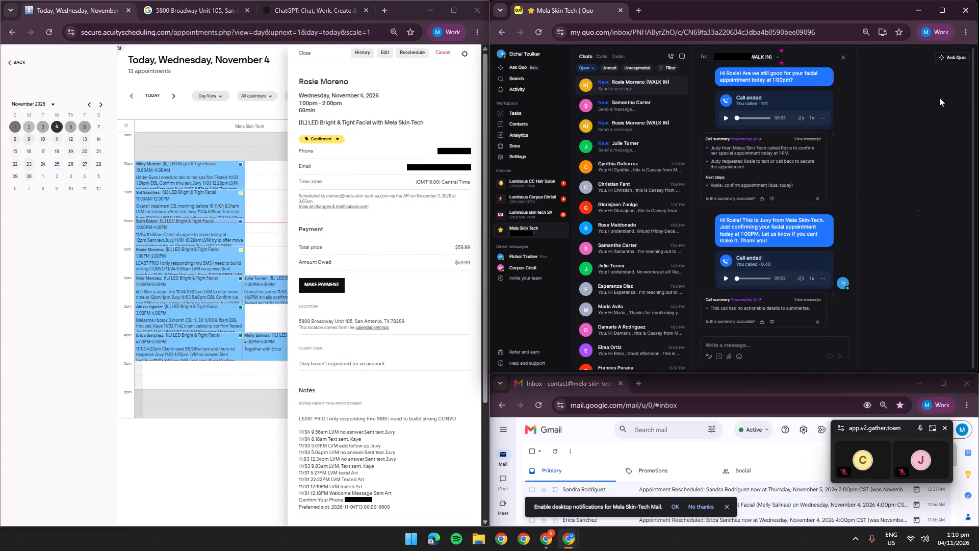
Call Rosie from her Quo conversation.
click(894, 98)
drag(921, 321, 920, 329)
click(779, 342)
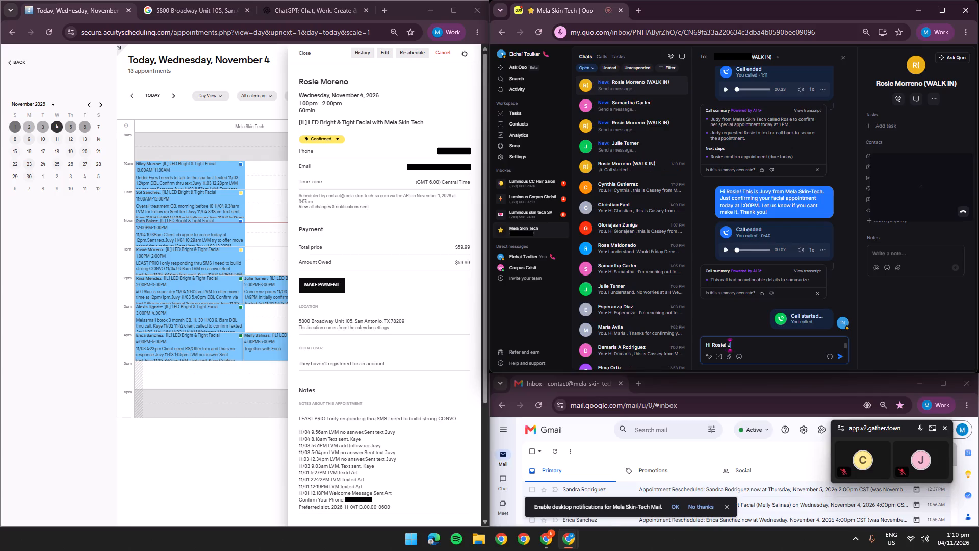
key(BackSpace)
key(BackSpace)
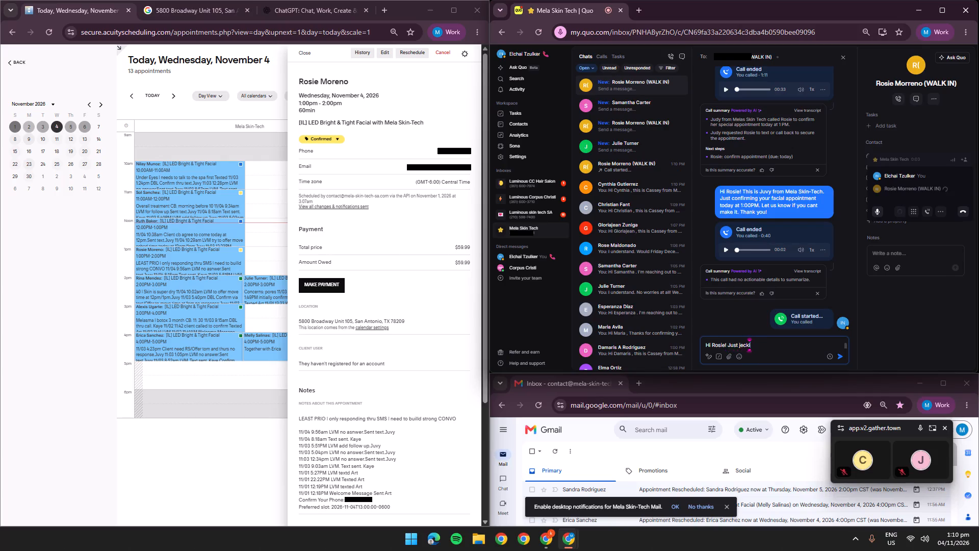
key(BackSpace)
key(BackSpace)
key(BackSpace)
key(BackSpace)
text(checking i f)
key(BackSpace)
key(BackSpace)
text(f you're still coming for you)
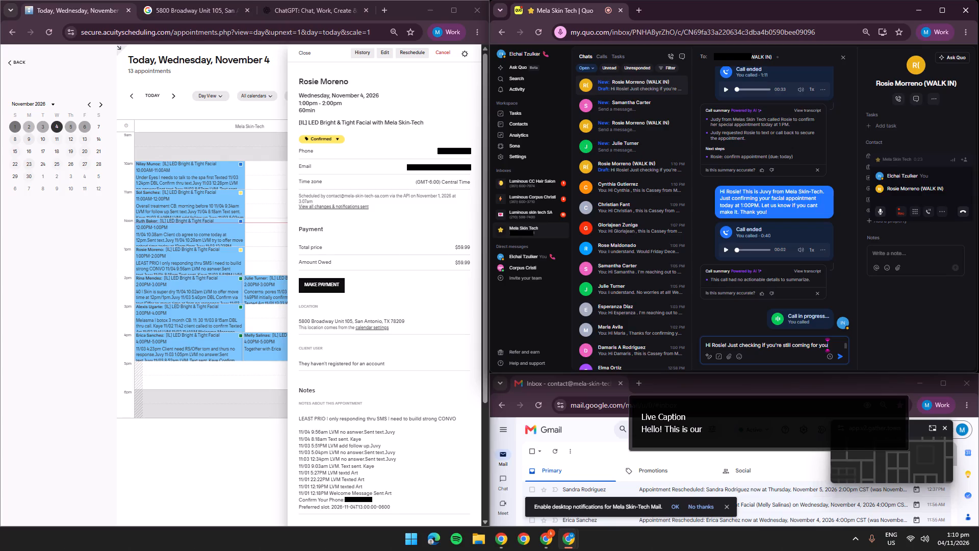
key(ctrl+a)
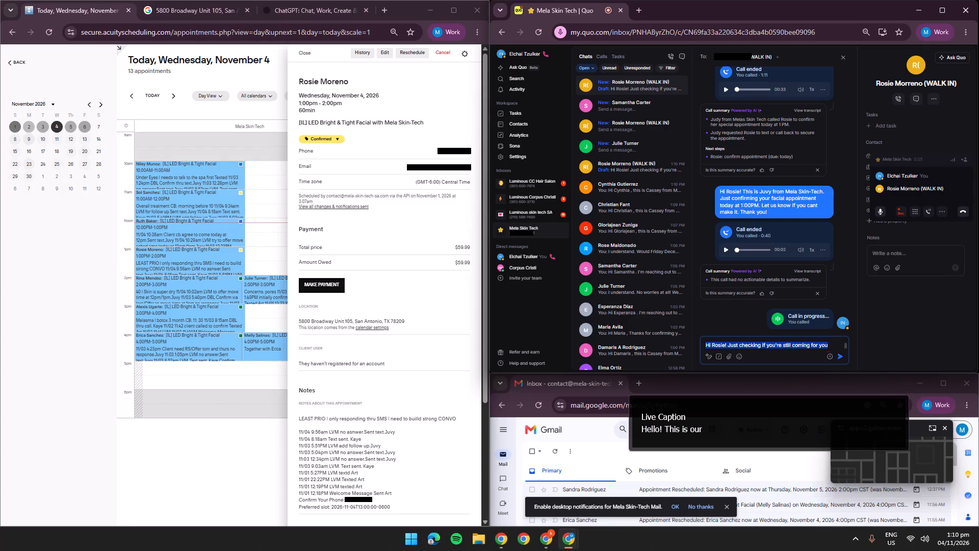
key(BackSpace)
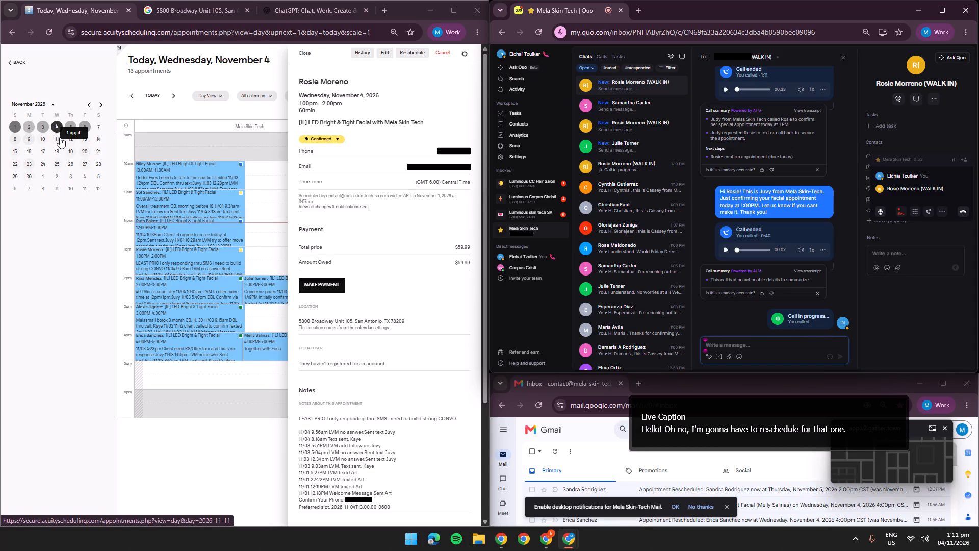
Look at the November reschedule dates for Rosie's Acuity appointment and return to the appointment details.
click(418, 53)
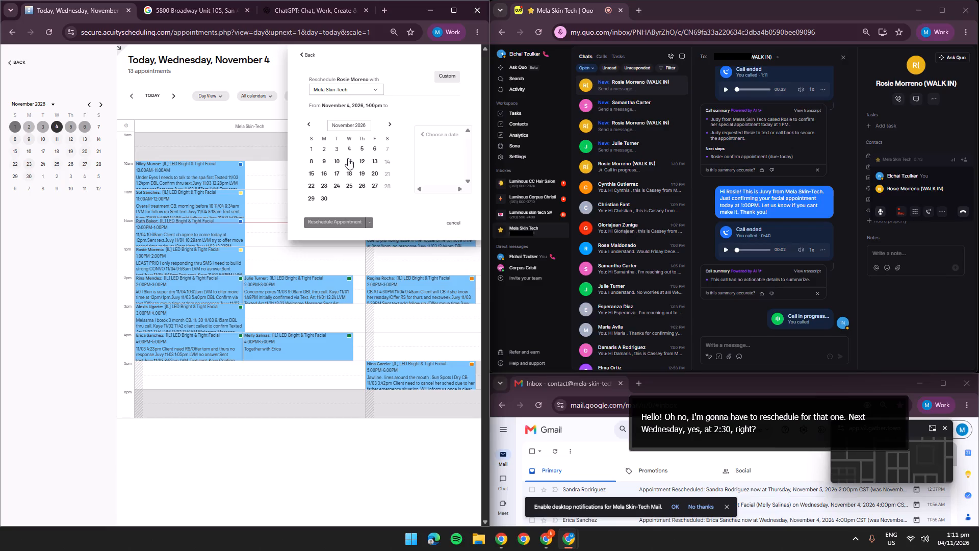
click(301, 54)
click(335, 288)
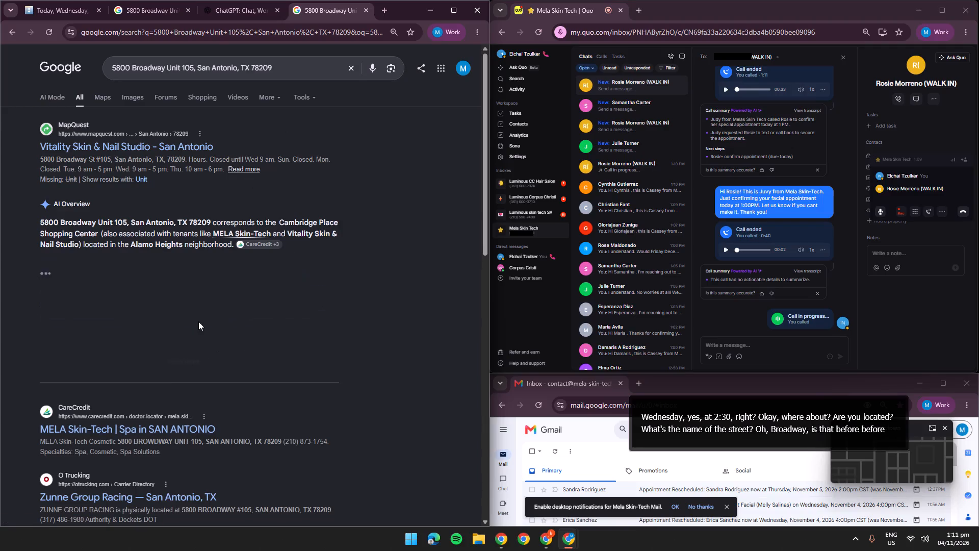
Open MELA Skin-Tech's CareCredit listing from the search results and copy the address shown there.
click(174, 431)
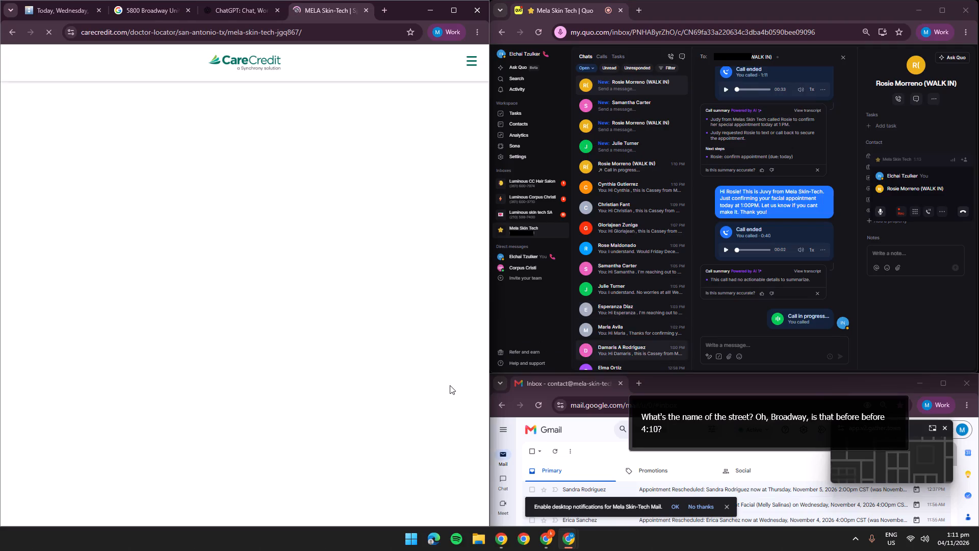
drag(490, 341, 485, 351)
scroll(279, 333, down, 2)
scroll(260, 333, up, 2)
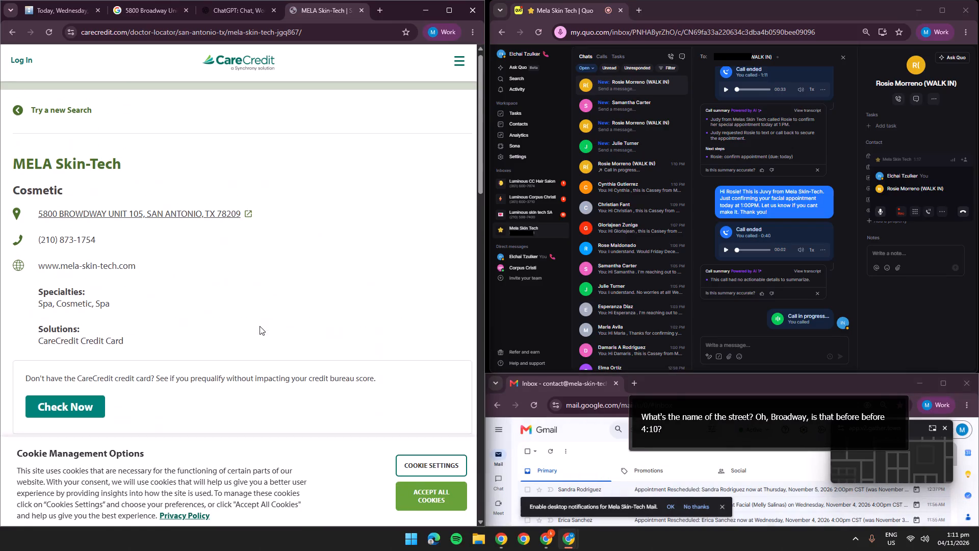
drag(260, 218, 229, 229)
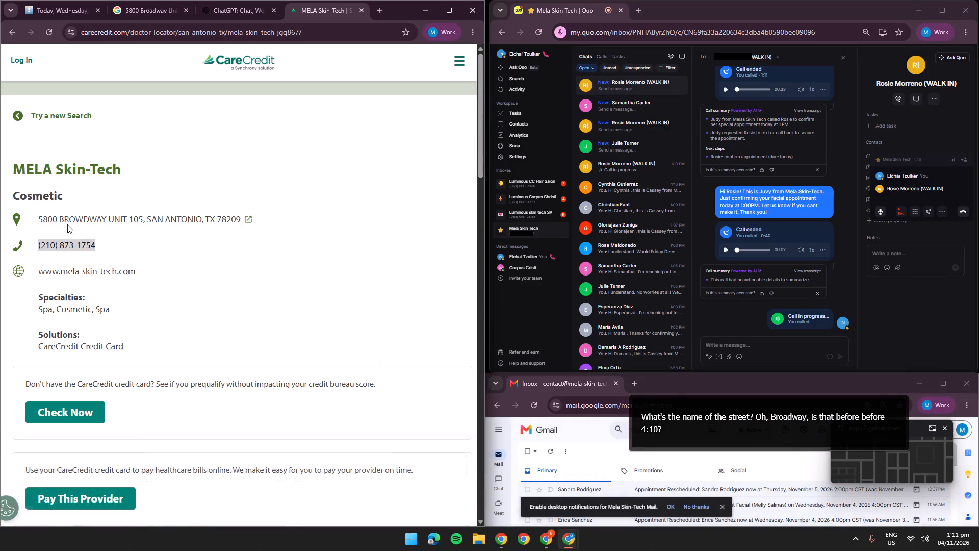
drag(36, 216, 214, 215)
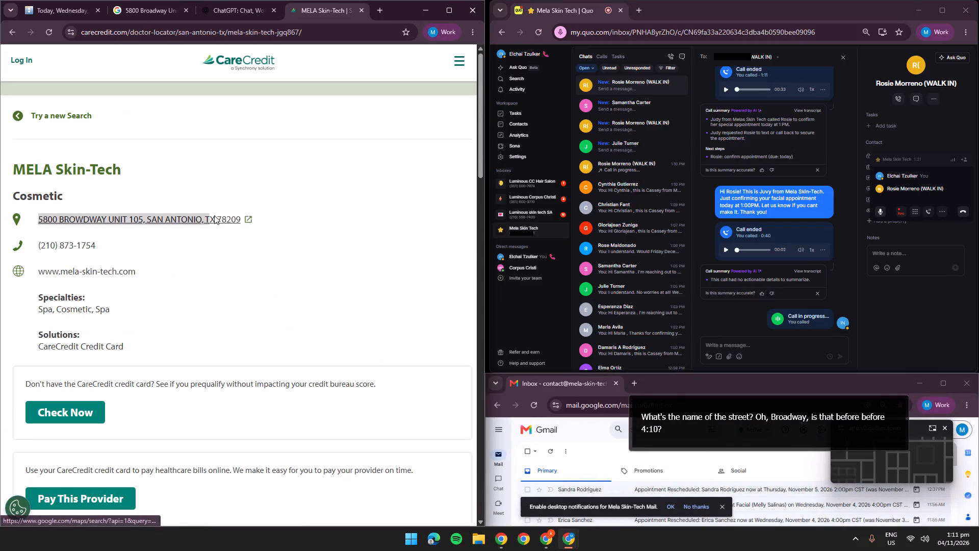
drag(214, 215, 244, 220)
key(ctrl+c)
key(ctrl+c)
key(ctrl+c)
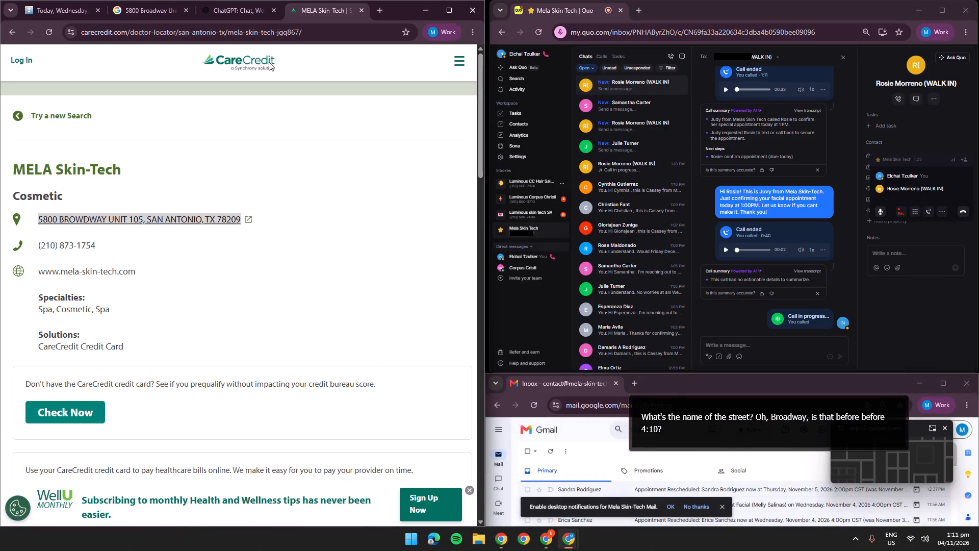
Search Google for the address copied from the CareCredit listing and look over the results.
click(379, 11)
key(ctrl+v)
key(Return)
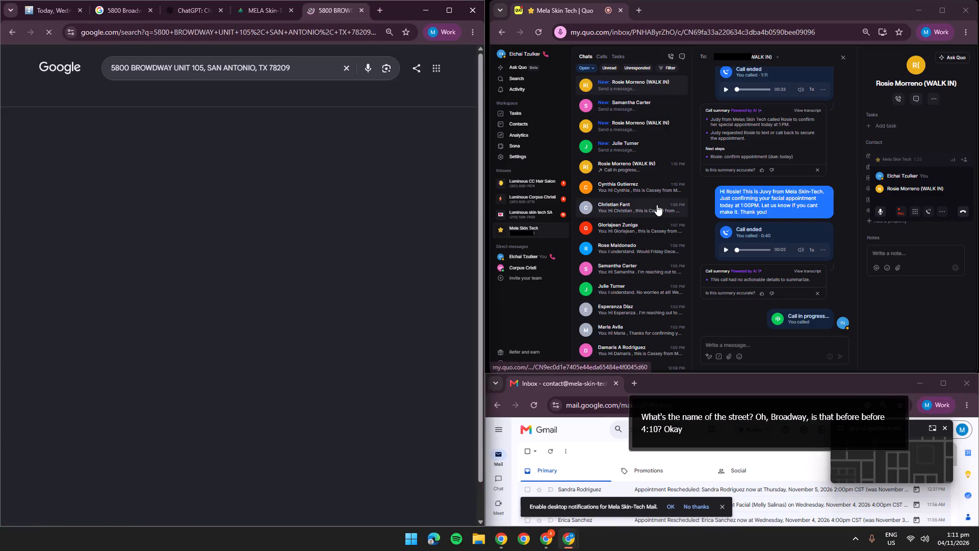
scroll(185, 334, down, 1)
scroll(184, 345, up, 2)
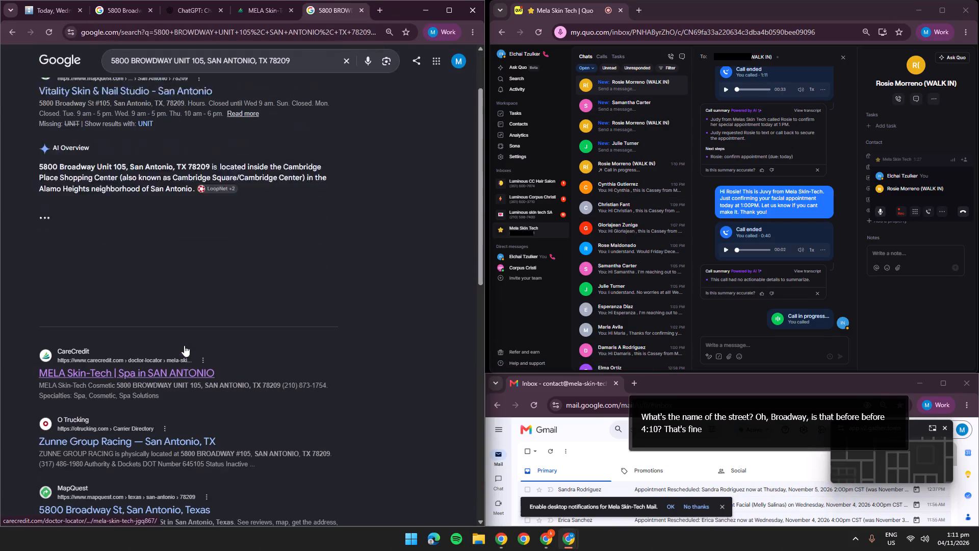
click(108, 10)
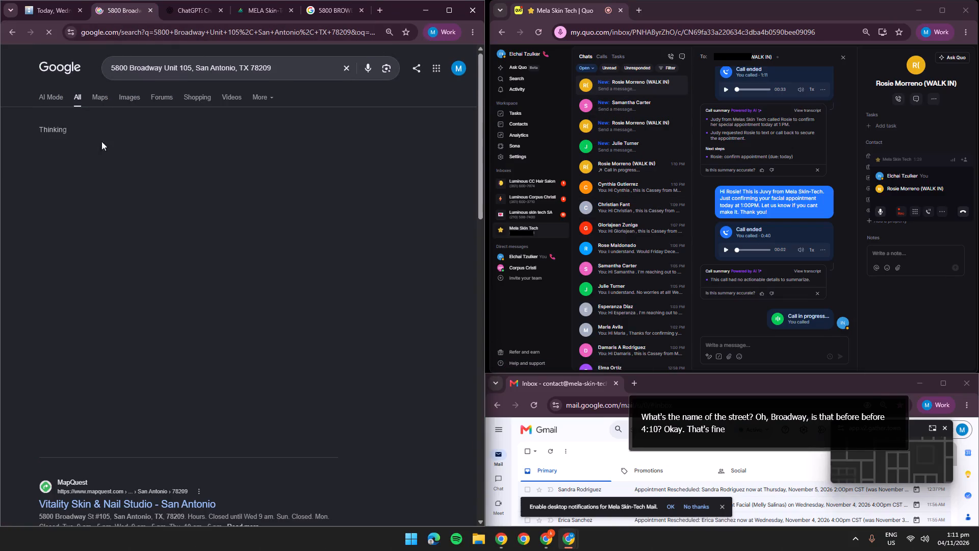
Reschedule Rosie's appointment in Acuity to November 11, 2026 at 1:00pm and end the call with her.
click(38, 11)
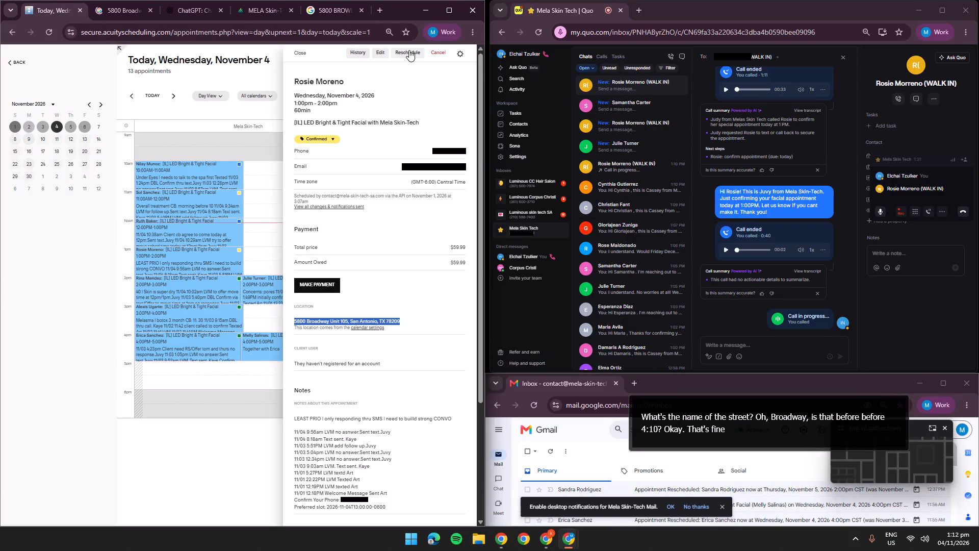
click(406, 52)
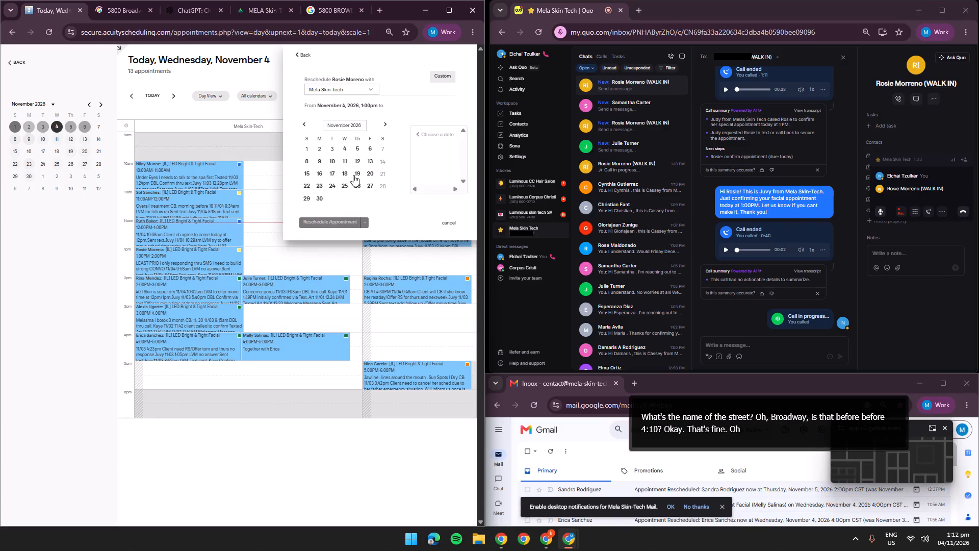
click(347, 159)
click(425, 160)
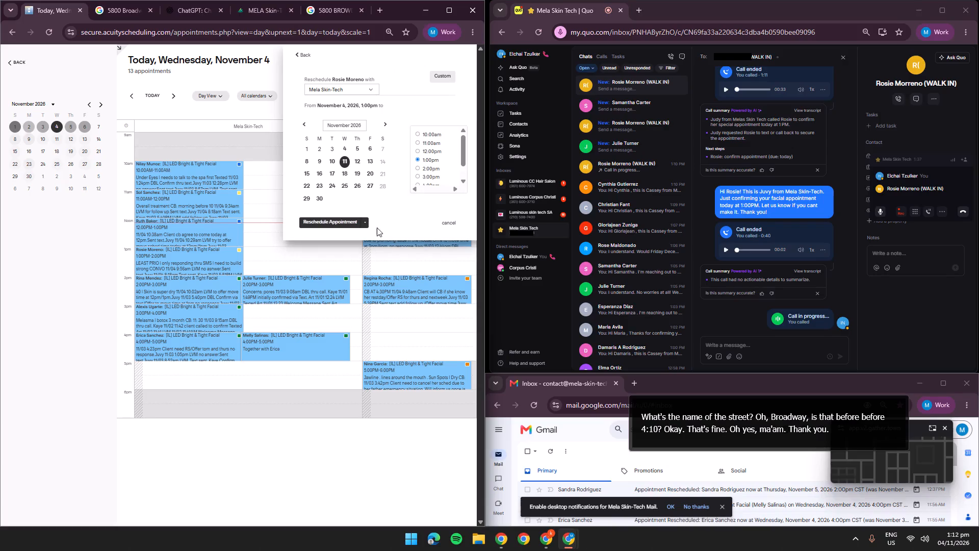
click(965, 214)
click(962, 306)
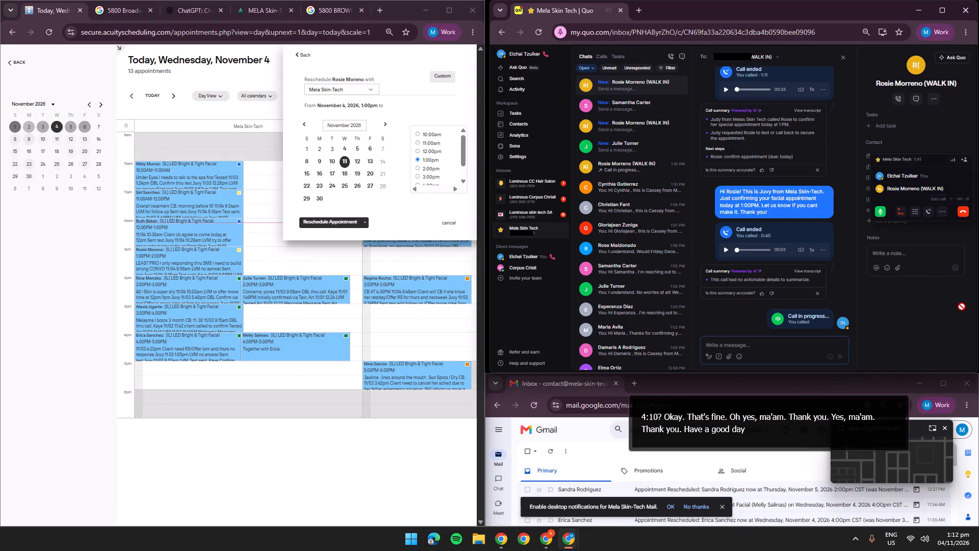
click(340, 222)
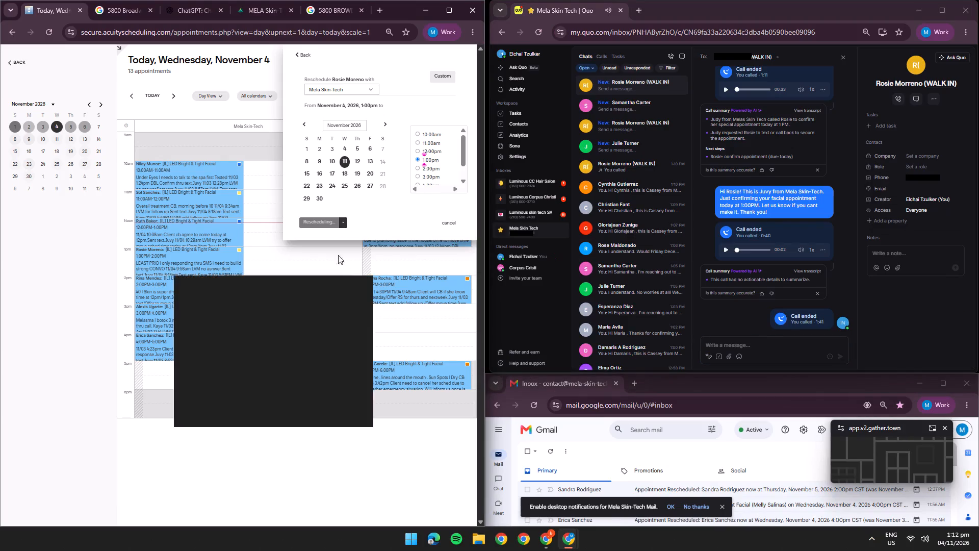
Add a line to Rosie's appointment notes: "11.04 1:12pm Moved from 11.04 to 11.11", recording a sent text and signed Cassey.
scroll(488, 259, down, 3)
click(363, 307)
click(362, 354)
click(359, 360)
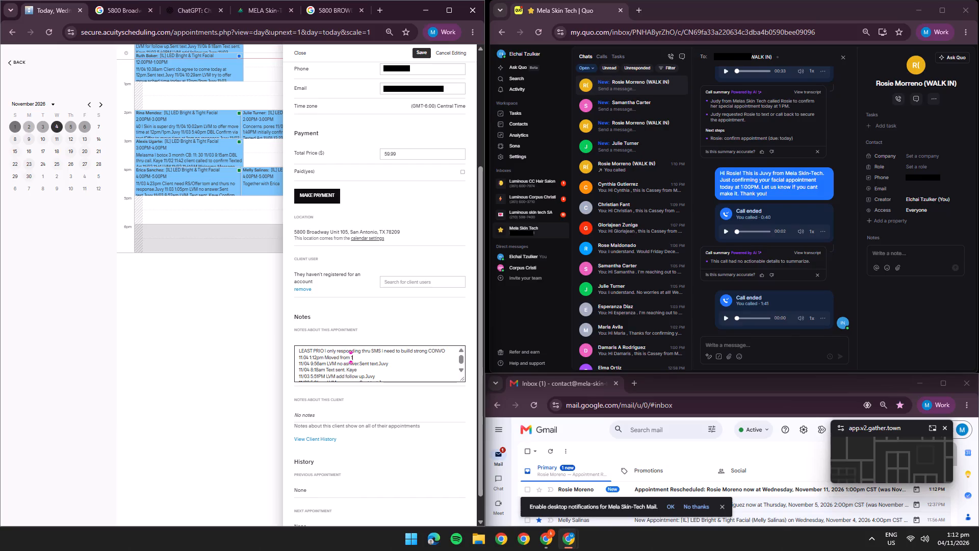
text(1.04 to 11.11 du)
key(BackSpace)
key(BackSpace)
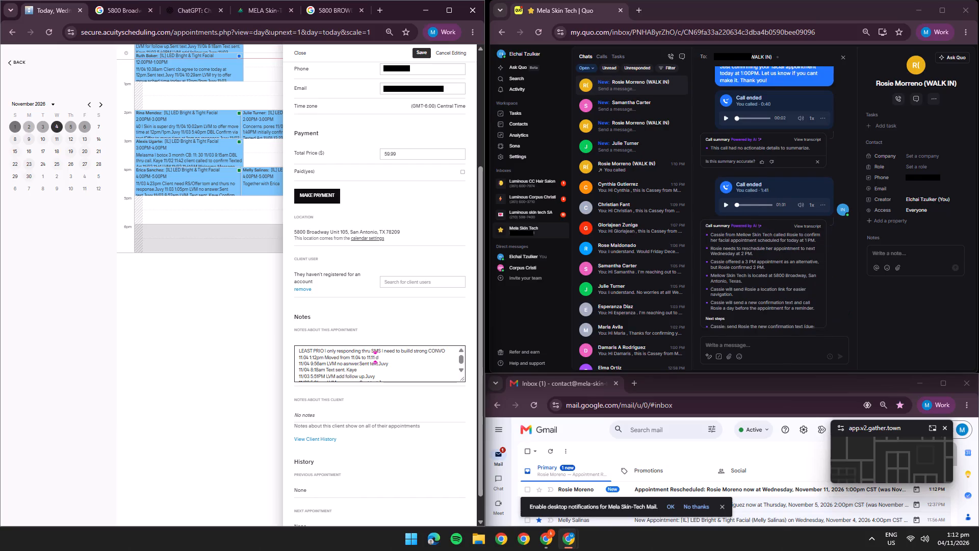
key(BackSpace)
key(BackSpace)
key(BackSpace)
text(y)
key(space)
Copy the new date and start time from Rosie's appointment and save the edited appointment.
scroll(374, 377, up, 3)
drag(397, 163, 447, 170)
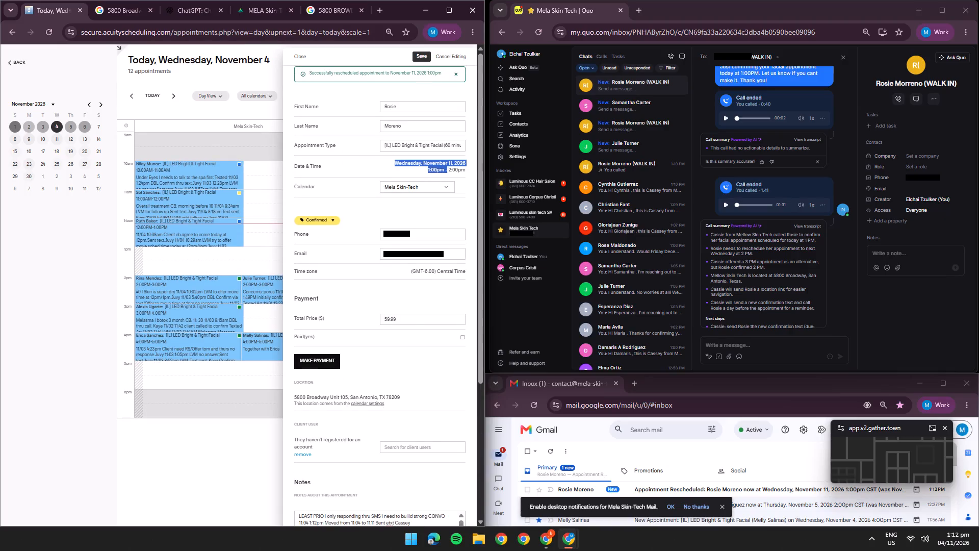
drag(447, 170, 446, 170)
key(ctrl+c)
key(ctrl+c)
click(424, 57)
In Google Keep, open the INITIAL CONFIRMED template and replace its date and time with Wednesday, November 11, 2026 1:00pm.
key(alt+Tab)
alt+click(703, 193)
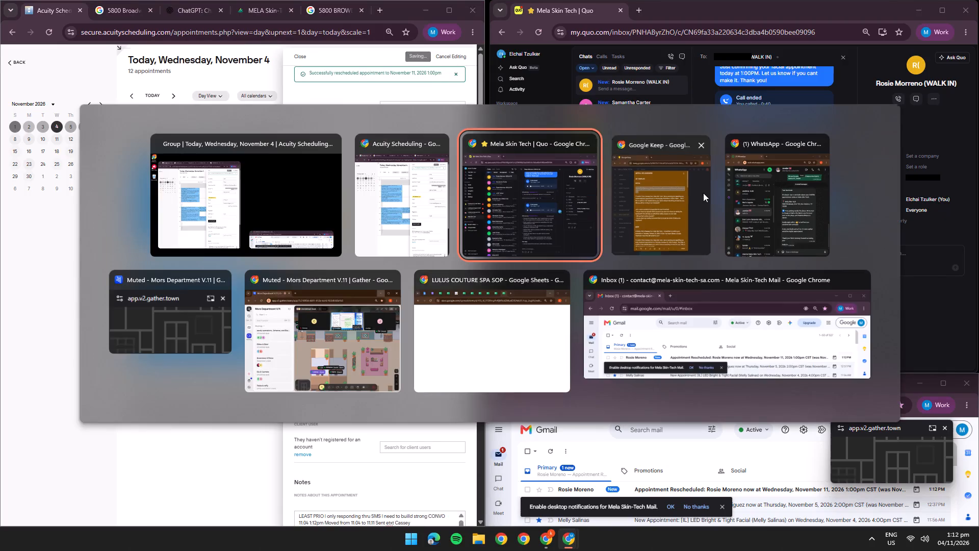
click(200, 258)
click(355, 328)
scroll(216, 270, up, 2)
click(171, 293)
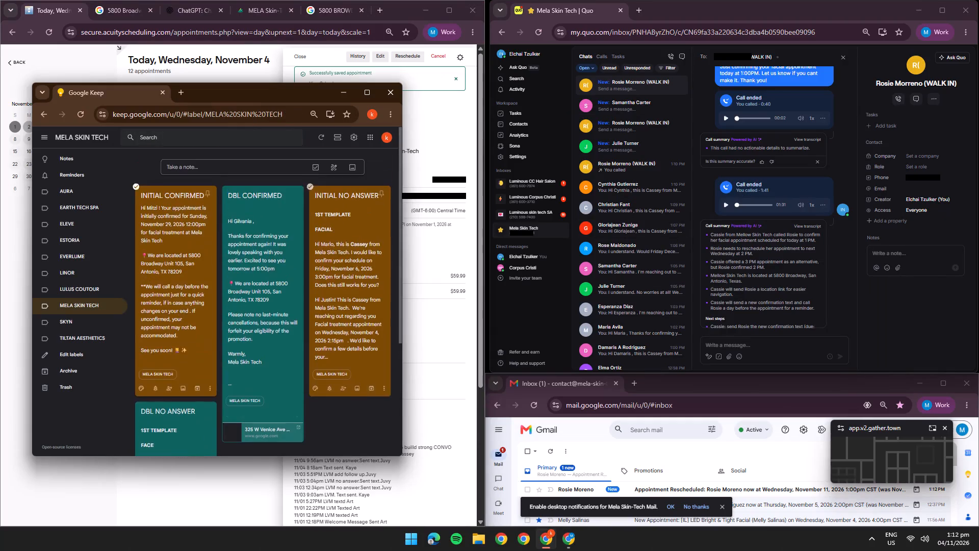
click(161, 180)
click(164, 212)
click(131, 204)
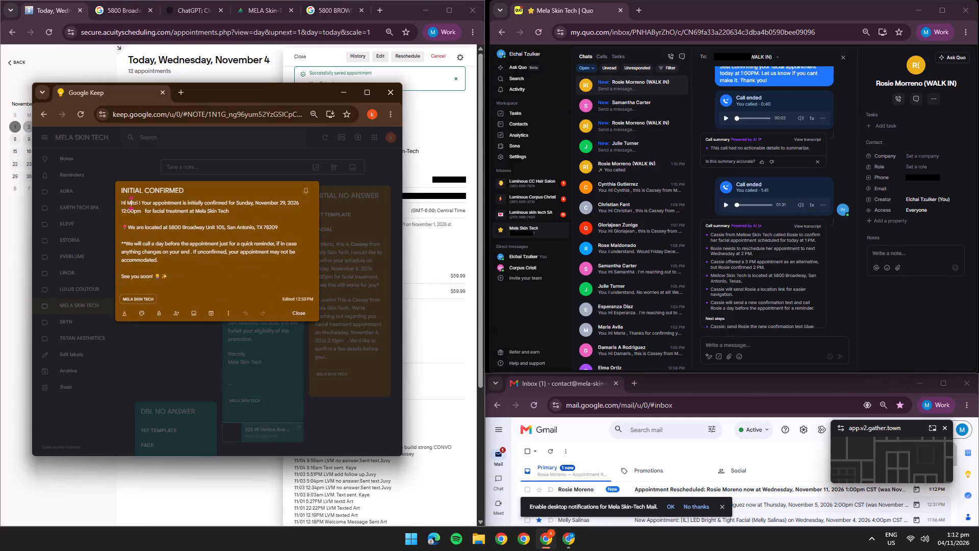
click(208, 201)
drag(235, 202, 242, 203)
click(241, 211)
drag(236, 202, 145, 212)
key(ctrl+v)
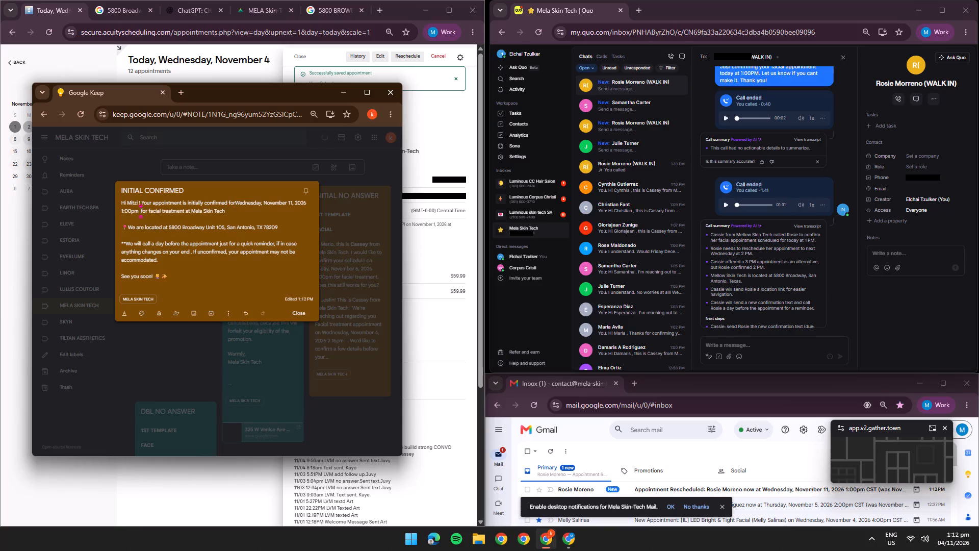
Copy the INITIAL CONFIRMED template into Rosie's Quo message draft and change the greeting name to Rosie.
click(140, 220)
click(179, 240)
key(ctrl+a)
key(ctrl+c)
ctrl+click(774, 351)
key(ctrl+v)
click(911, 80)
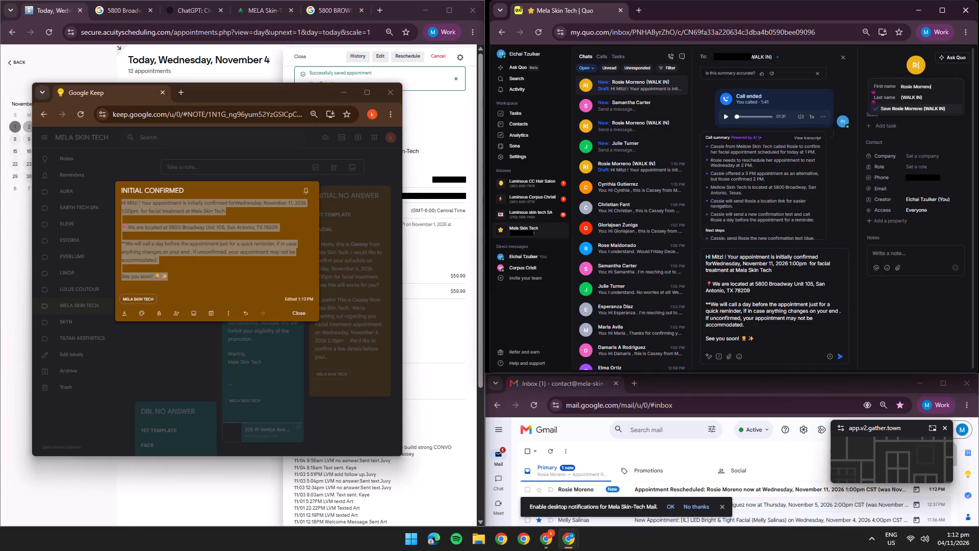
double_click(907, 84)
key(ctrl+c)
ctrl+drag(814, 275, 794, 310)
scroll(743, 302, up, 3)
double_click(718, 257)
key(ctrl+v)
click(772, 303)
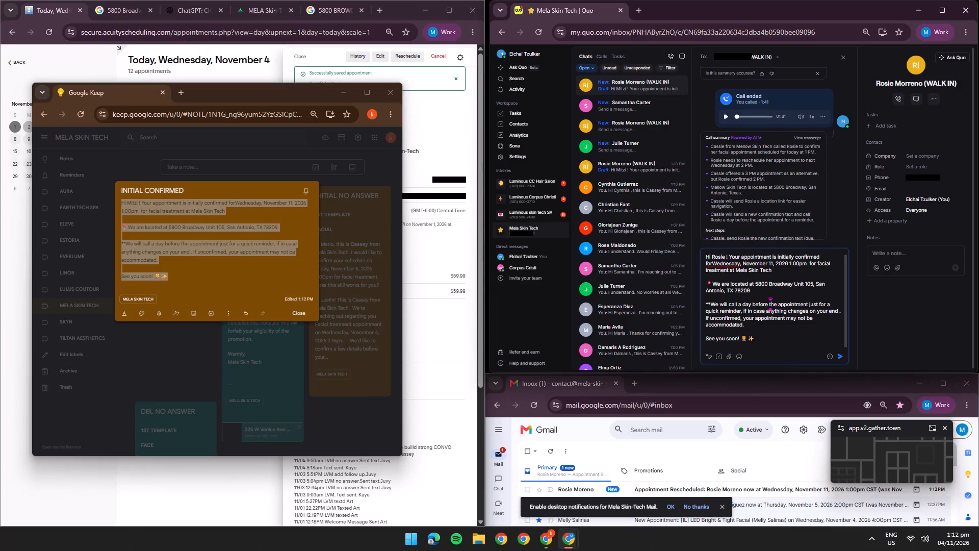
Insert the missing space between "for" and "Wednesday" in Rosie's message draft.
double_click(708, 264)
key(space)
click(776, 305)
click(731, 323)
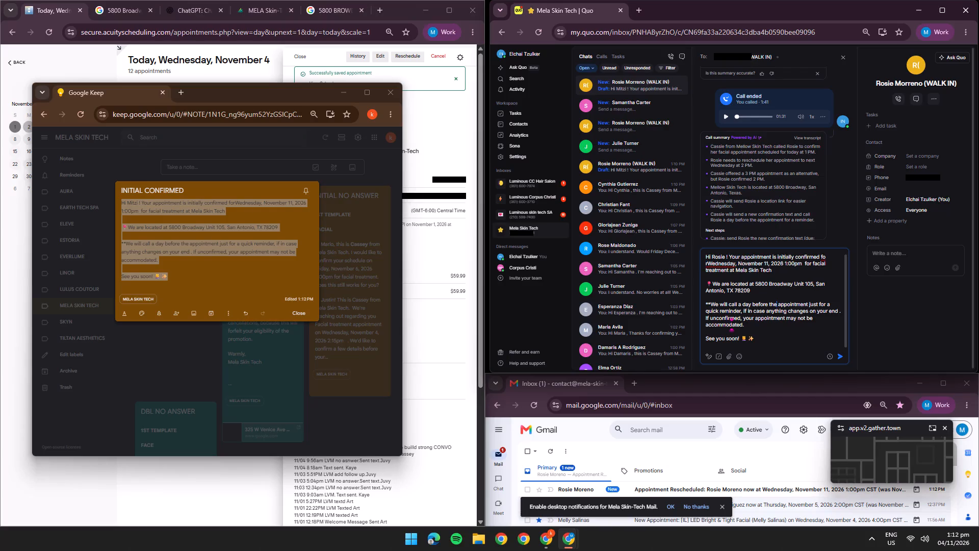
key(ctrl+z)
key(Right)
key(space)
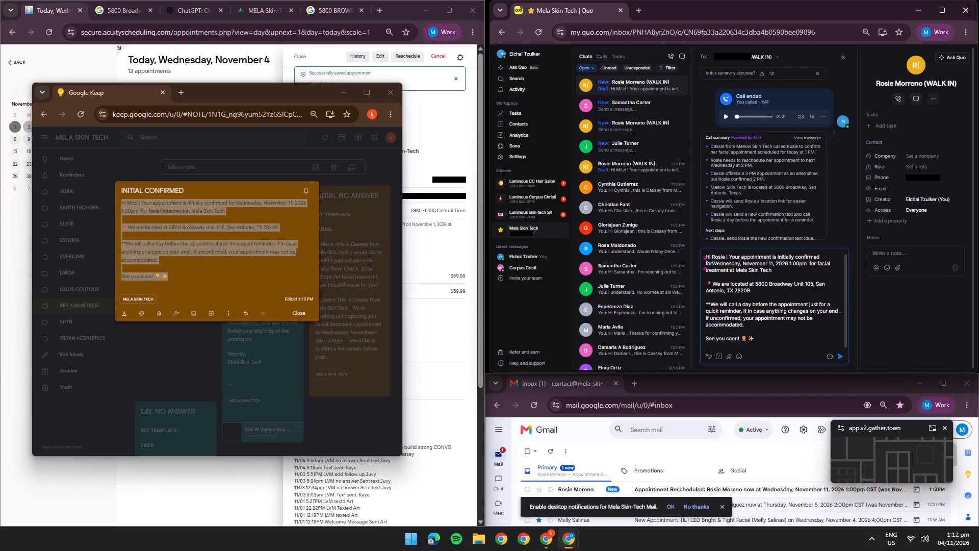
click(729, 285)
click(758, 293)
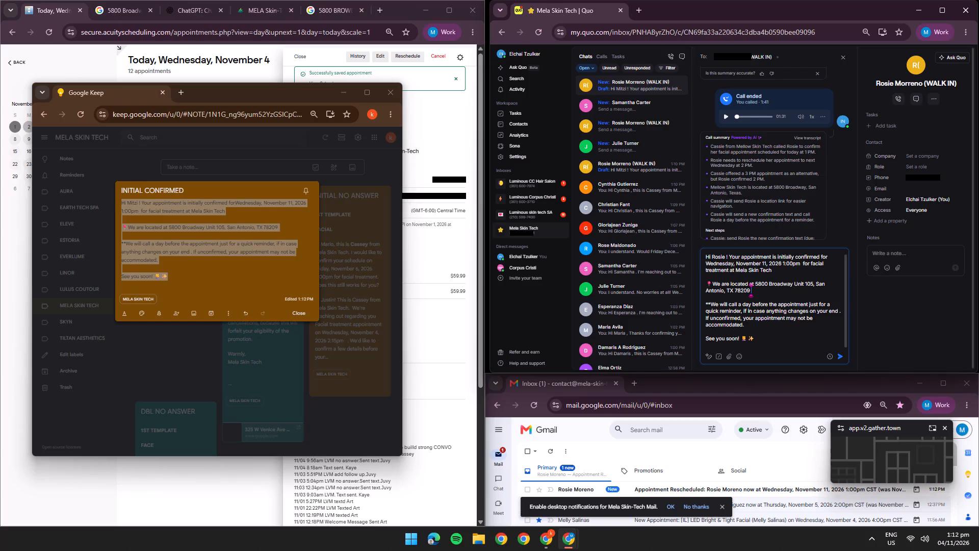
Search the web for google maps in the tab showing the 5800 Broadway results.
click(320, 8)
click(296, 40)
text(googl)
text(e)
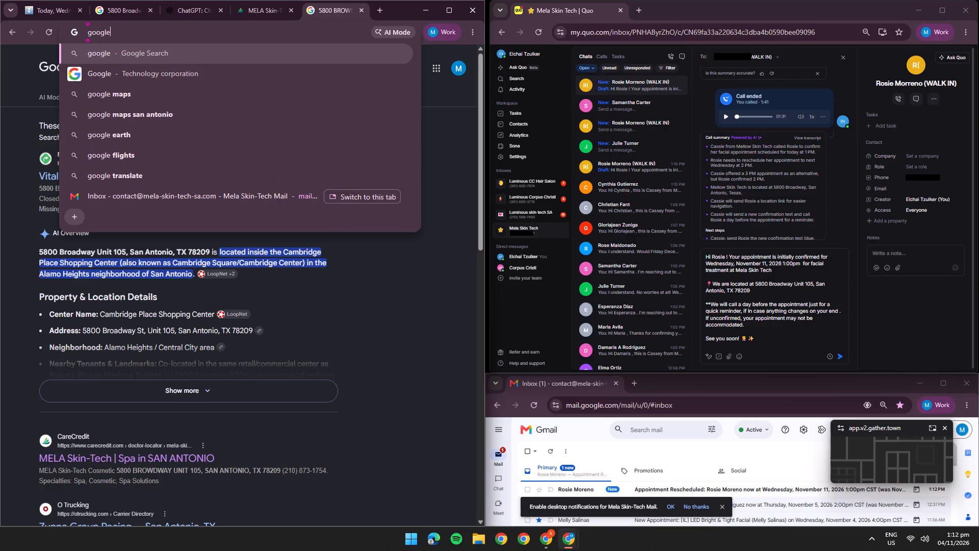
key(space)
key(Down)
key(Return)
click(759, 291)
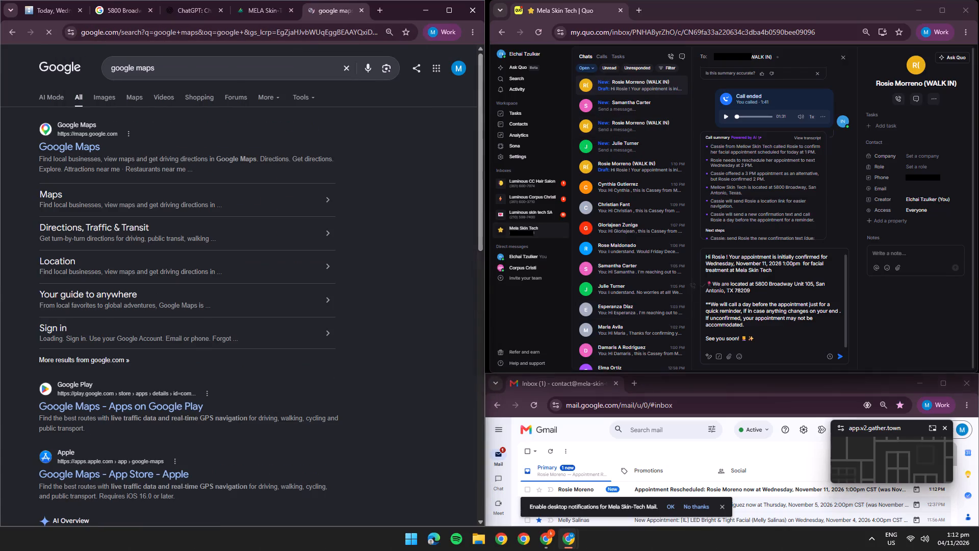
drag(756, 283, 776, 294)
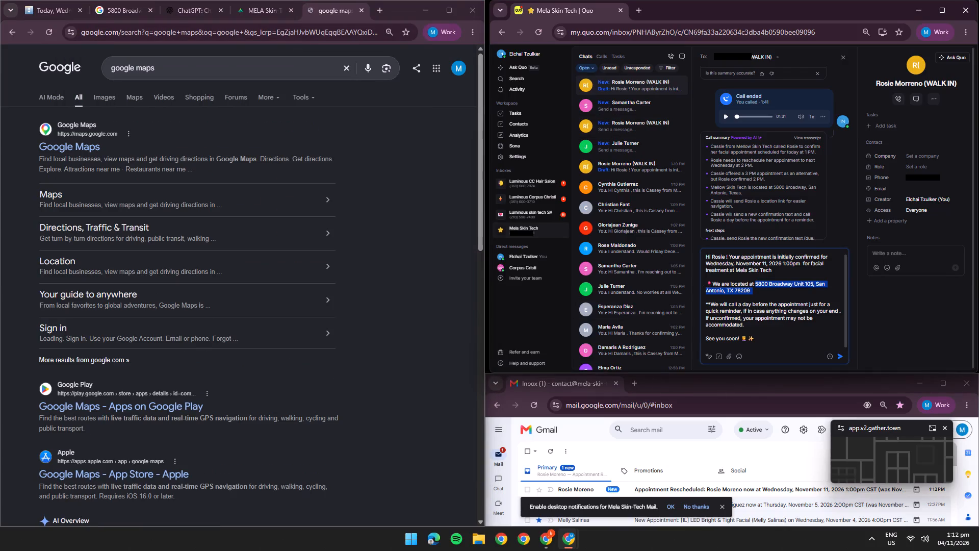
drag(776, 294, 773, 296)
key(ctrl+c)
key(ctrl+c)
click(253, 76)
click(80, 148)
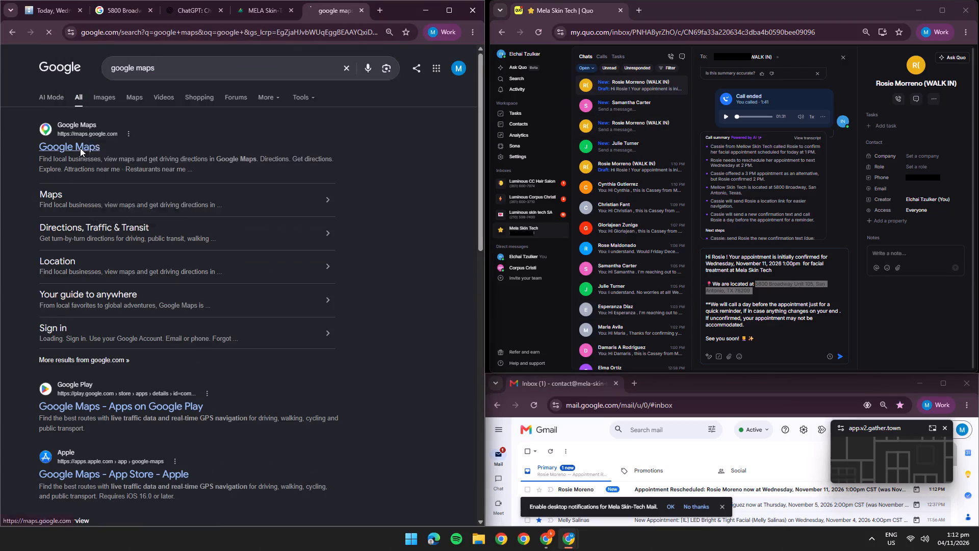
click(86, 62)
key(ctrl+v)
key(Return)
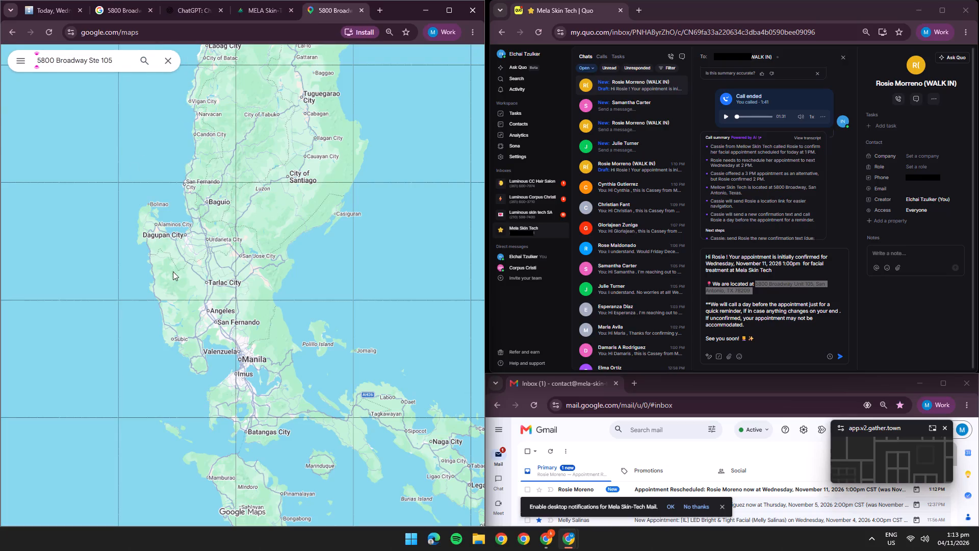
click(103, 57)
key(shift+Return)
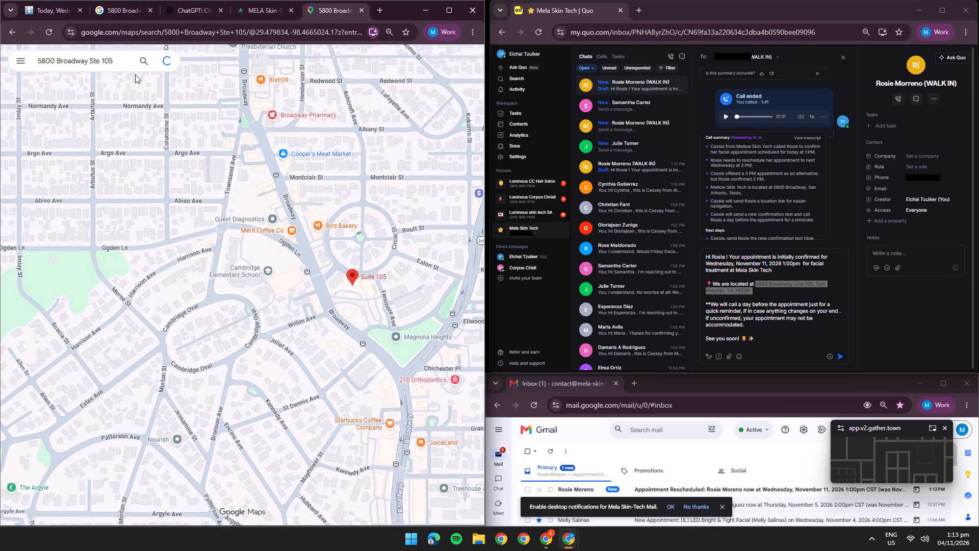
Examine the streets and businesses around the Suite 105 pin on the map.
scroll(154, 250, up, 2)
drag(368, 305, 345, 324)
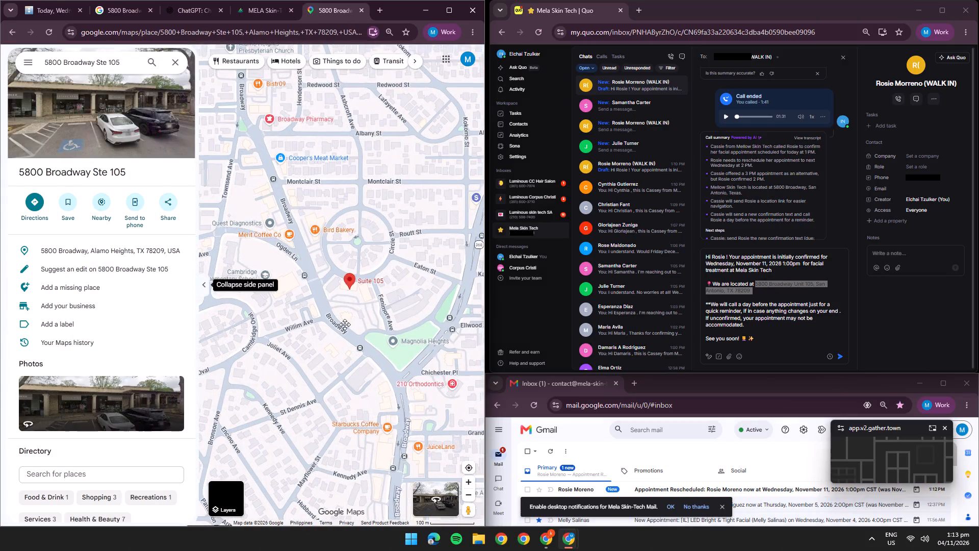
drag(345, 324, 336, 339)
scroll(327, 321, up, 2)
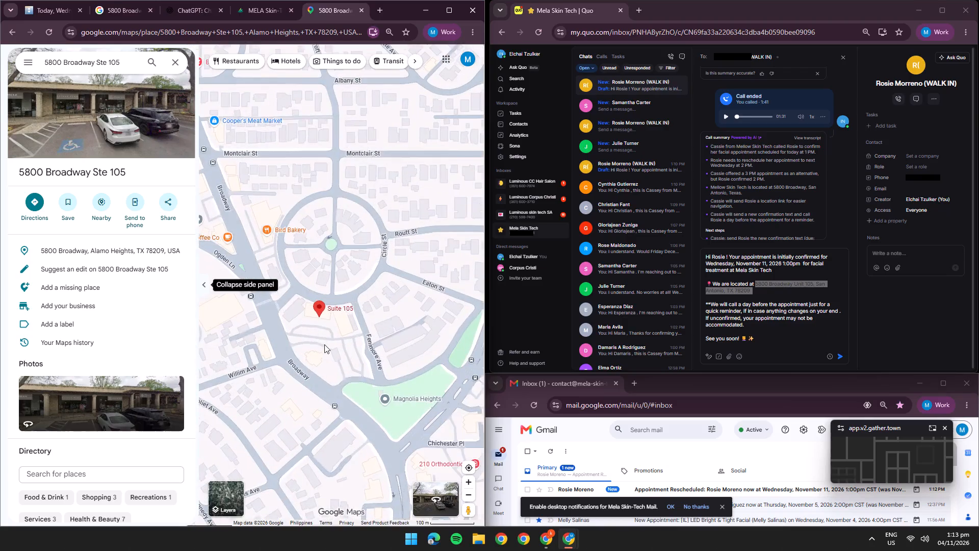
scroll(324, 357, up, 2)
drag(309, 323, 329, 346)
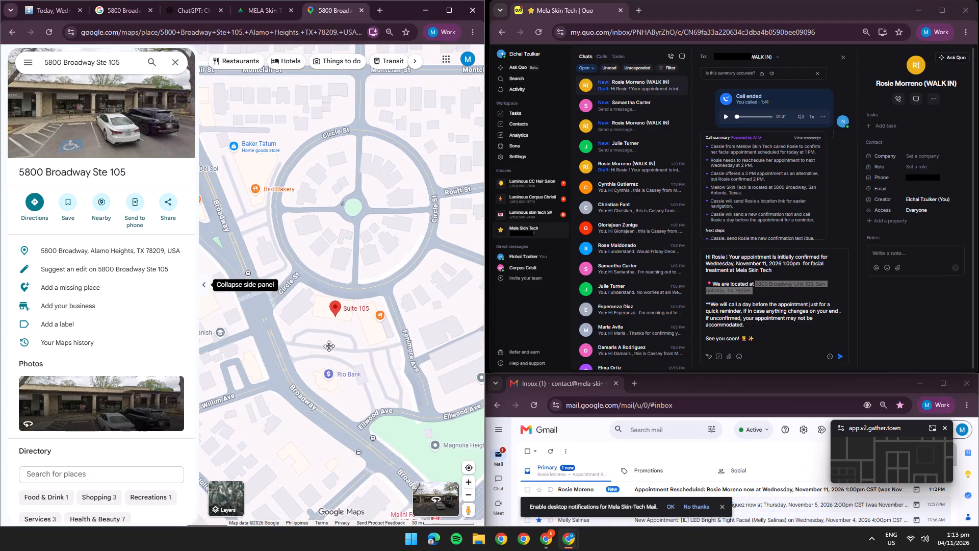
drag(329, 346, 331, 357)
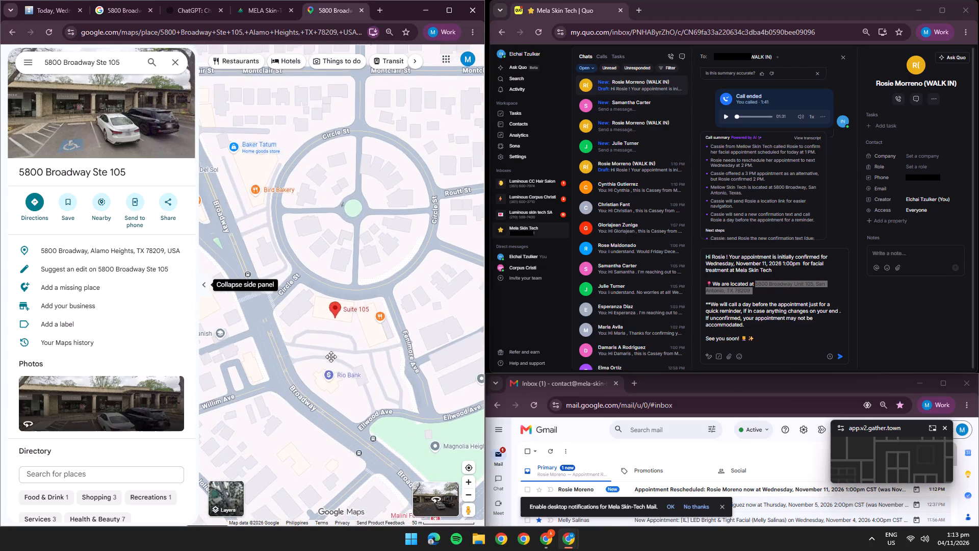
drag(331, 357, 343, 376)
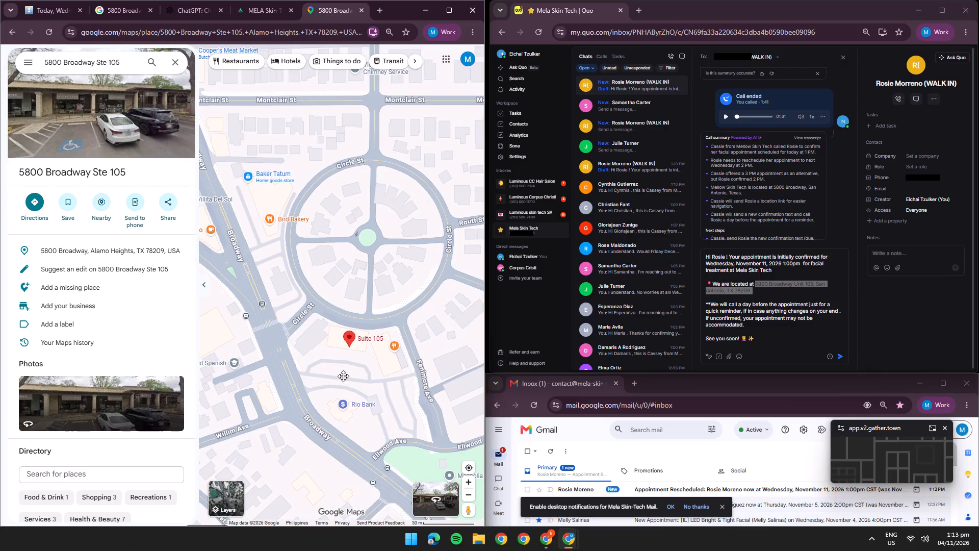
drag(343, 376, 356, 346)
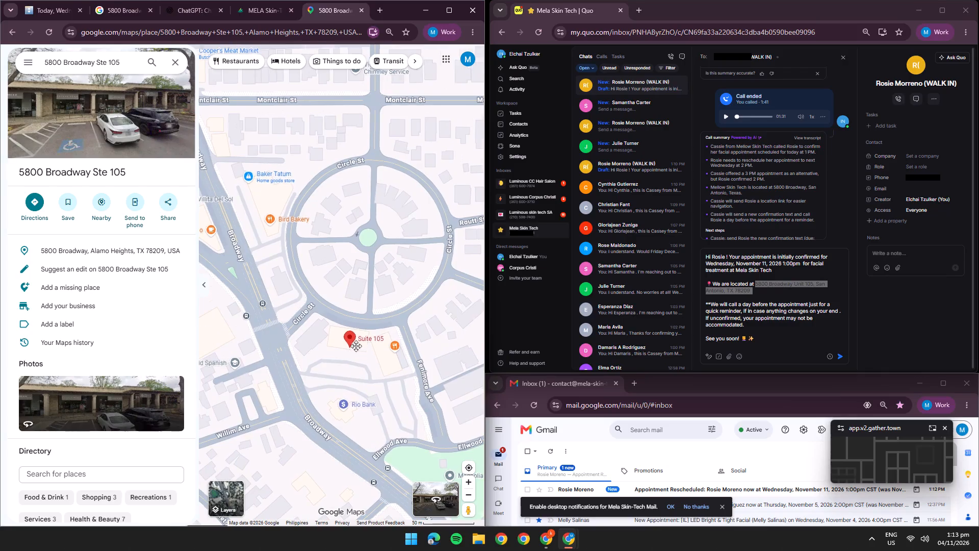
drag(356, 346, 372, 330)
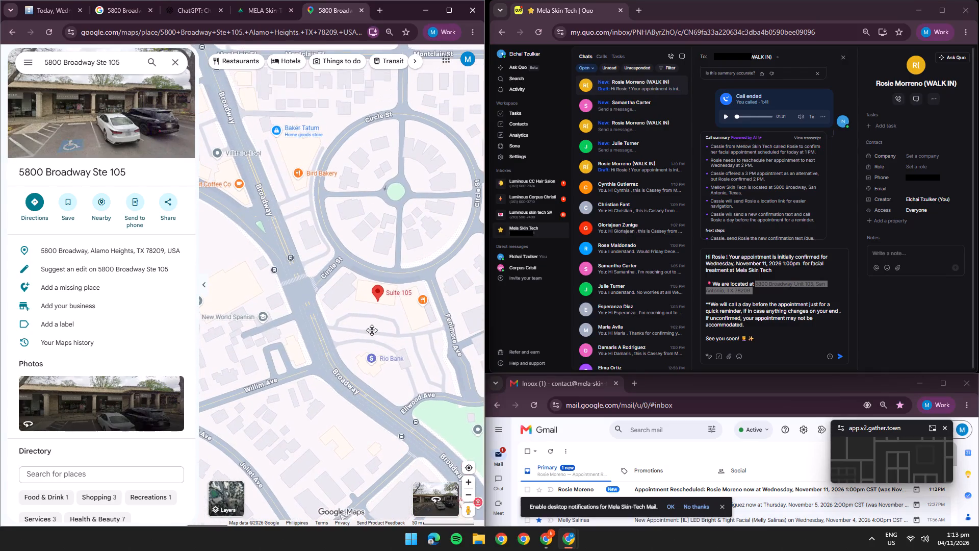
drag(372, 330, 369, 338)
drag(338, 392, 370, 336)
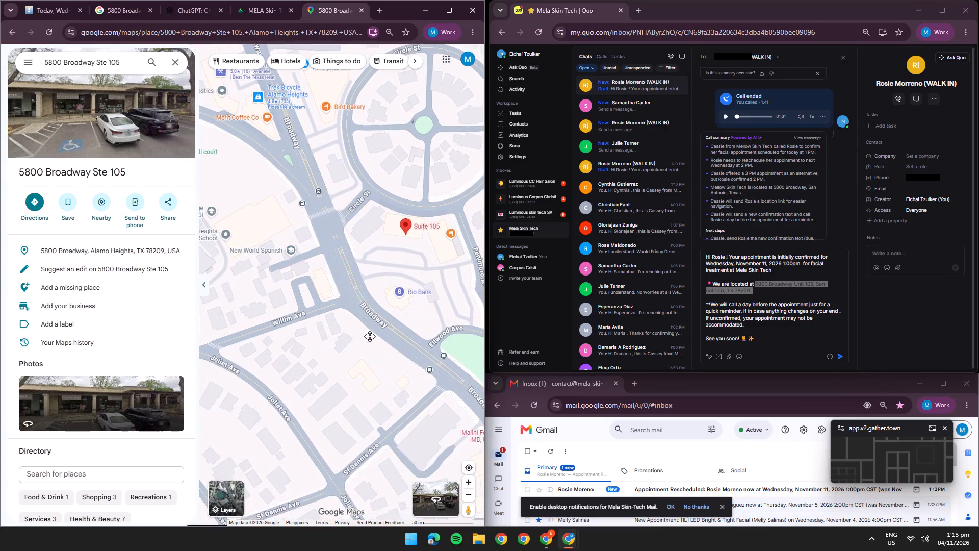
drag(370, 336, 262, 422)
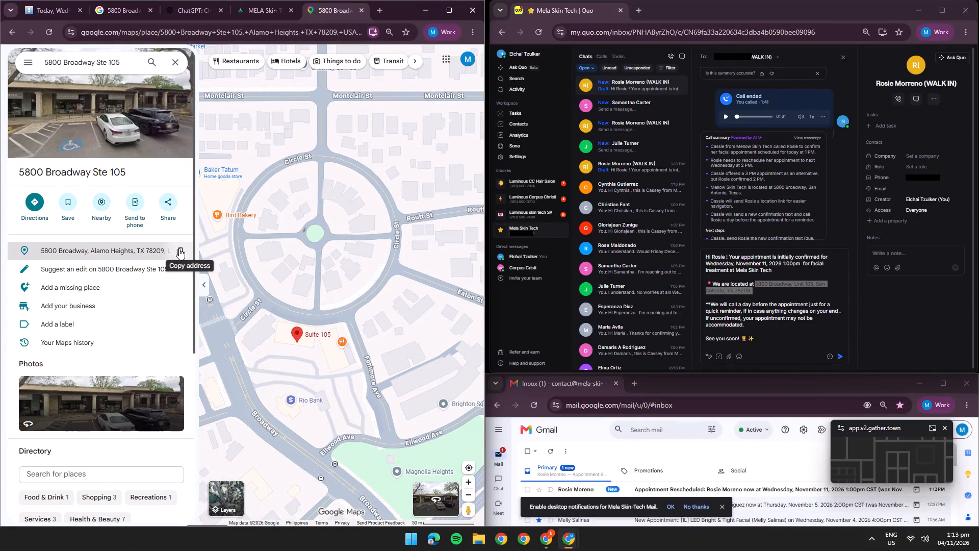
Copy the Google Maps address and replace the Keep template's address with 5800 Broadway, Alamo Heights, TX 78209, USA.
click(179, 249)
key(alt+Tab)
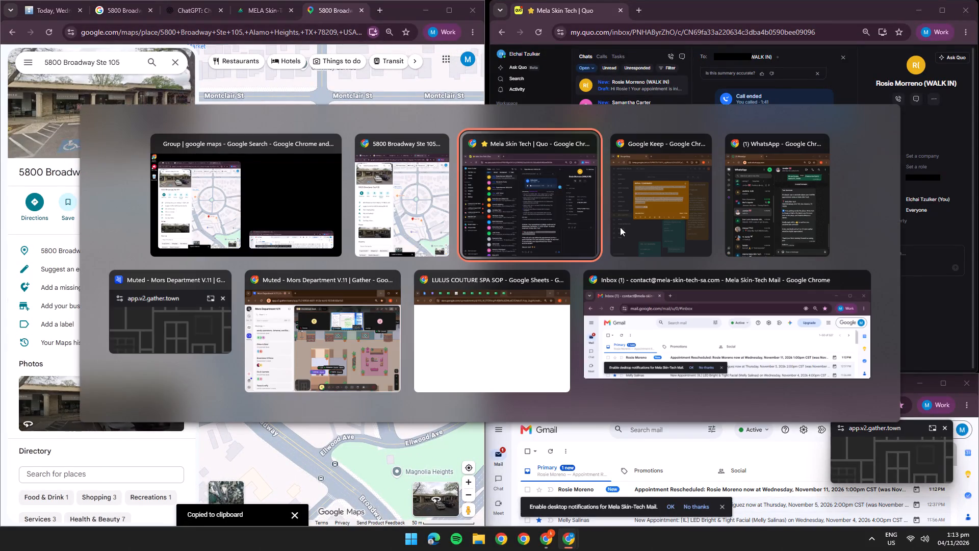
alt+click(624, 220)
click(131, 227)
click(166, 238)
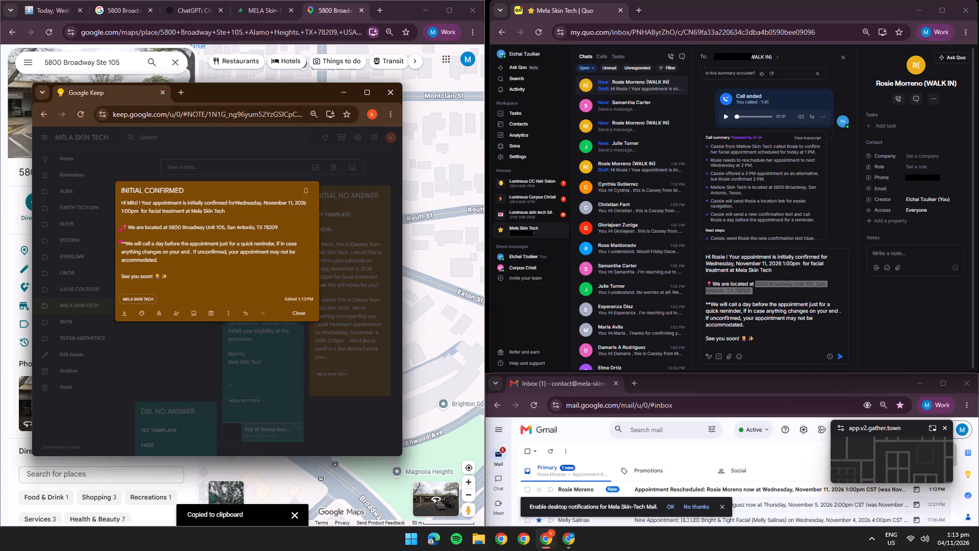
drag(169, 229, 311, 227)
key(ctrl+v)
click(194, 253)
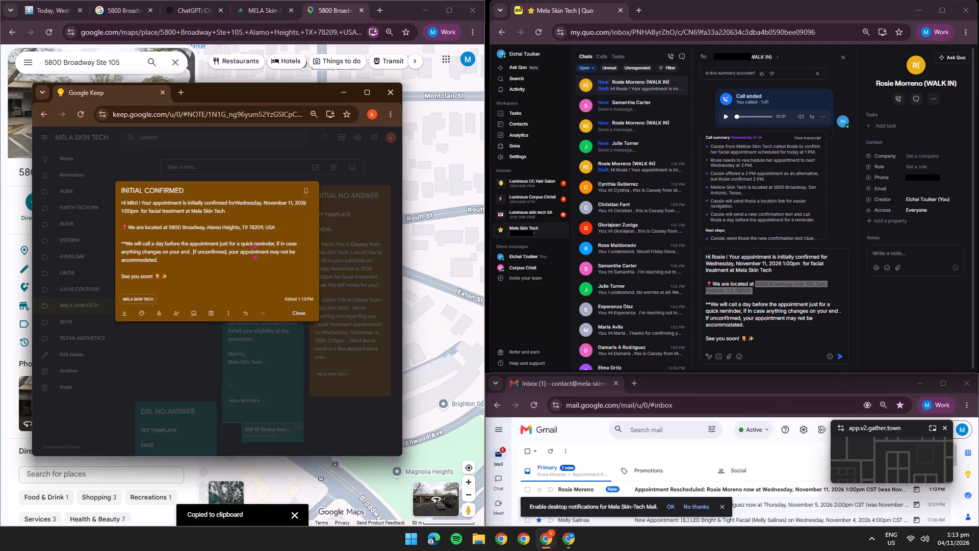
Replace Rosie's entire Quo message draft with the updated INITIAL CONFIRMED template text.
click(254, 252)
key(ctrl+a)
key(ctrl+c)
key(ctrl+c)
click(777, 339)
click(779, 284)
key(ctrl+a)
key(ctrl+v)
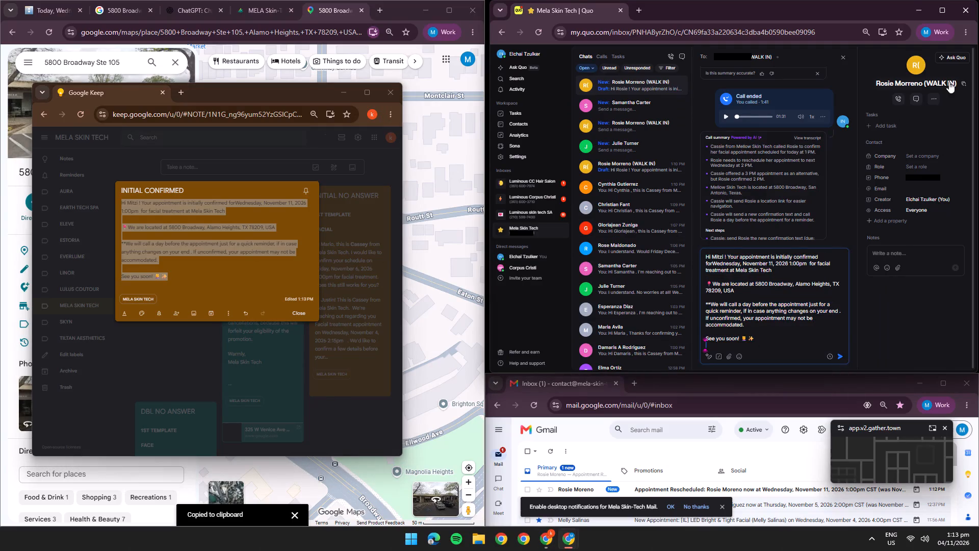
Change the greeting name in the message draft to Rosie, copied from the contact's first name.
click(924, 83)
double_click(907, 85)
key(ctrl+c)
drag(793, 283, 765, 327)
scroll(723, 292, up, 2)
double_click(716, 257)
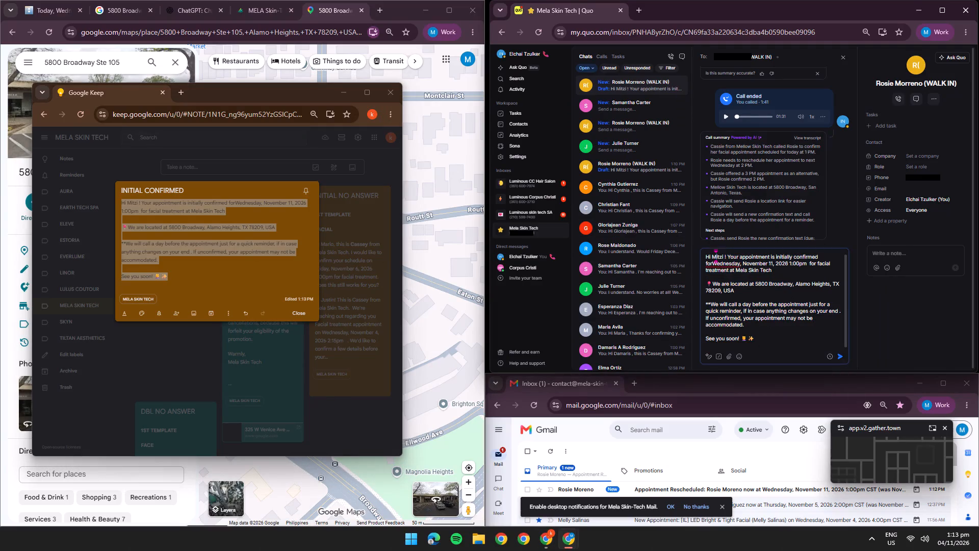
key(ctrl+v)
Insert the missing space between "for" and "Wednesday" in the message draft.
click(706, 268)
click(713, 266)
key(space)
click(756, 294)
click(774, 314)
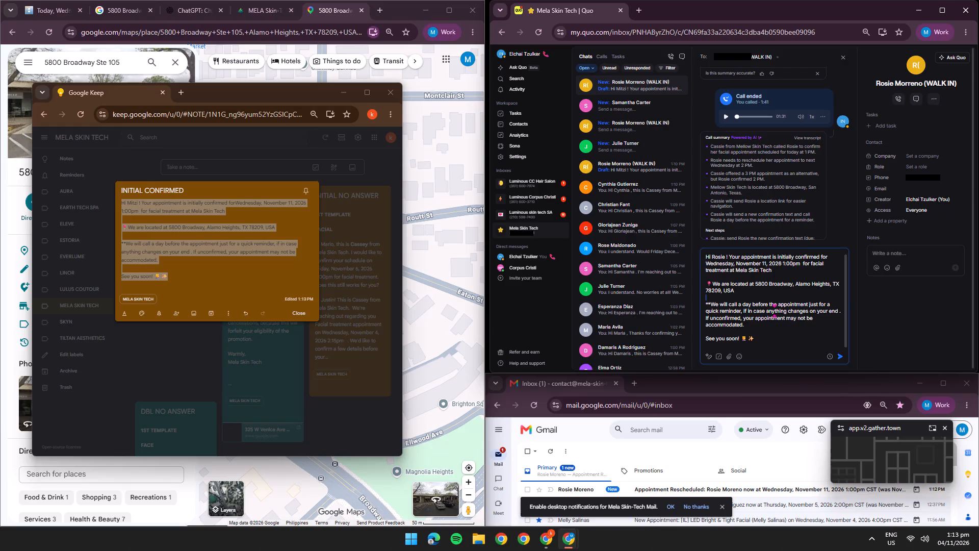
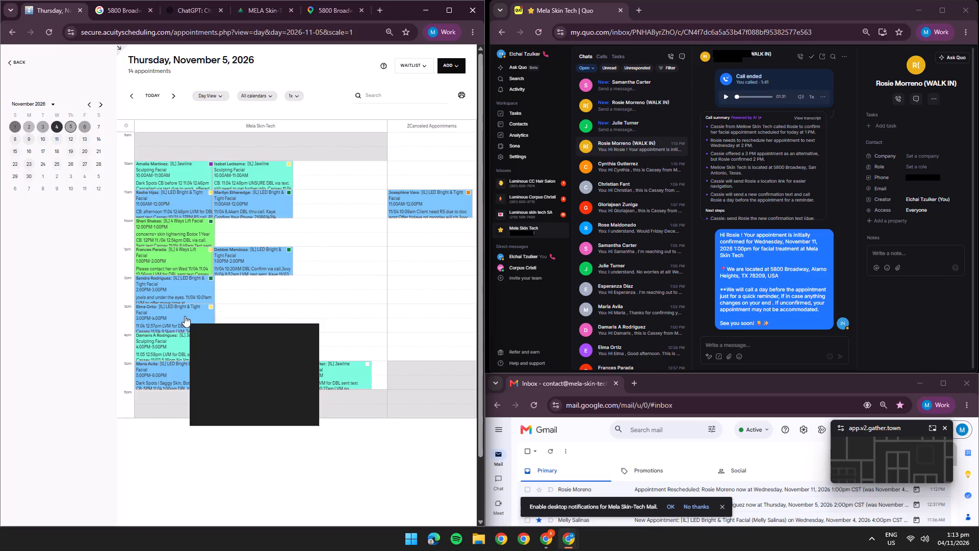
Switch to the Gather office and move the avatar to the unclaimed desk where Yuri is.
scroll(624, 334, up, 1)
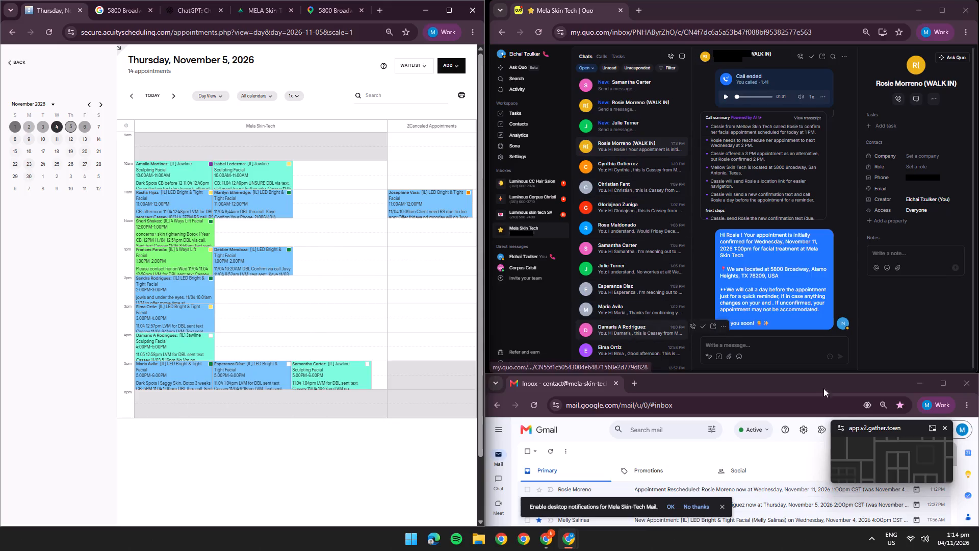
click(930, 428)
drag(822, 322, 680, 359)
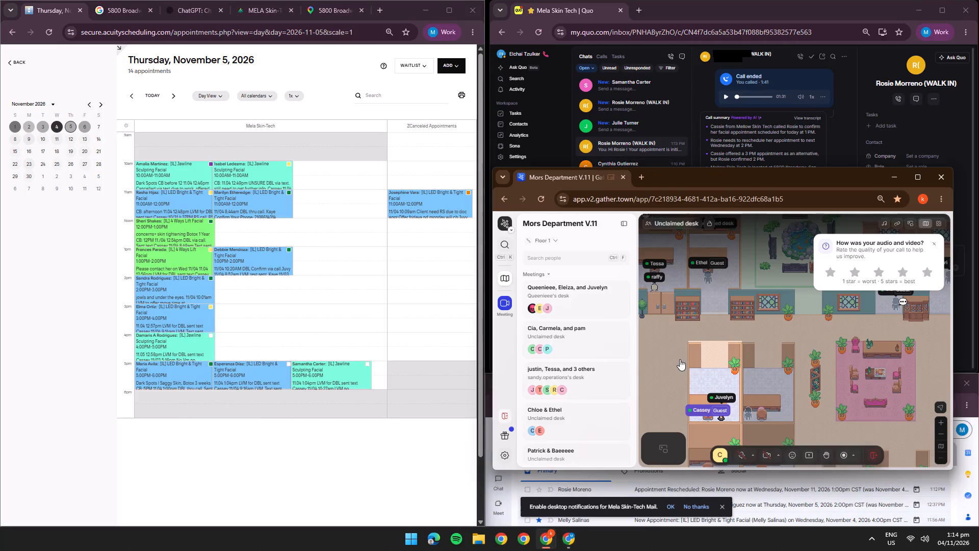
drag(680, 359, 677, 363)
drag(866, 368, 781, 423)
drag(875, 339, 767, 392)
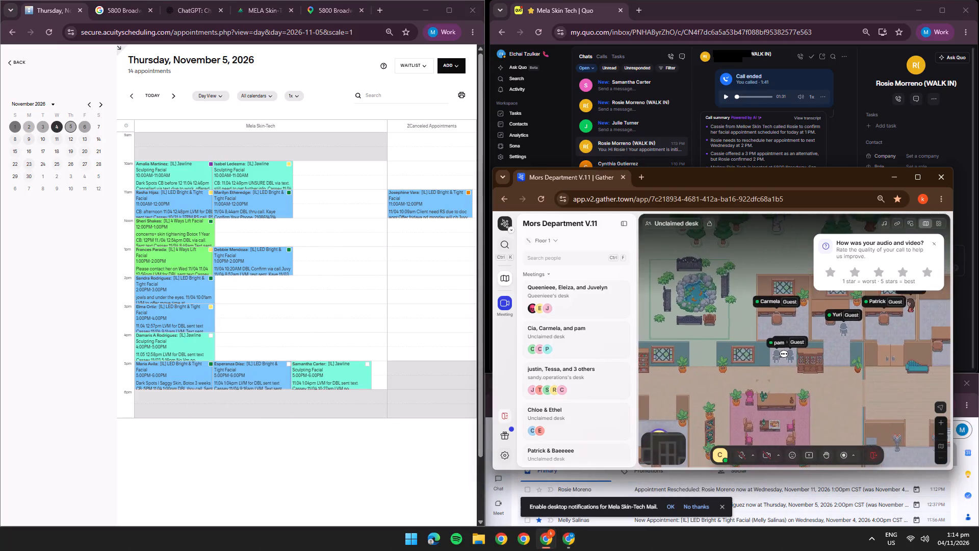
drag(767, 392, 702, 404)
double_click(768, 354)
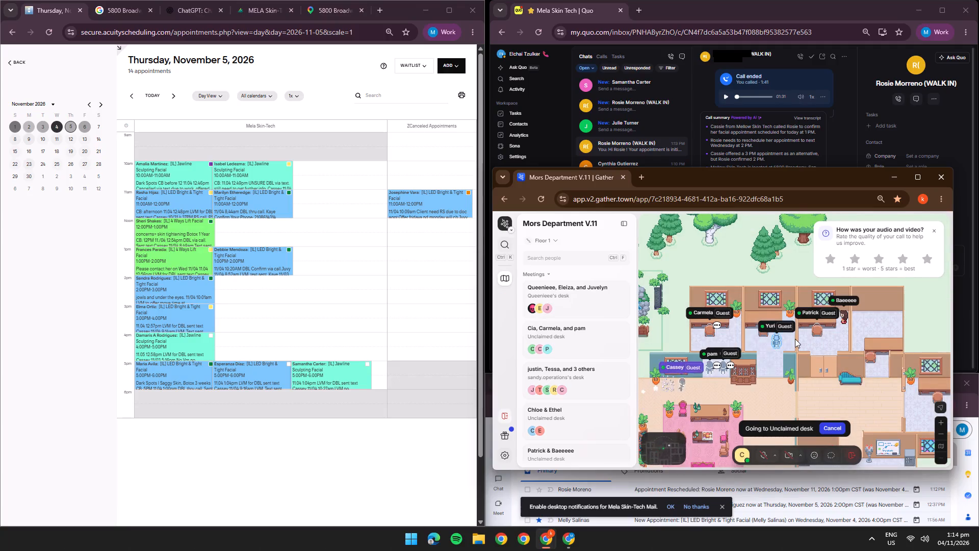
Unmute the microphone for the desk conversation with Yuri.
click(742, 454)
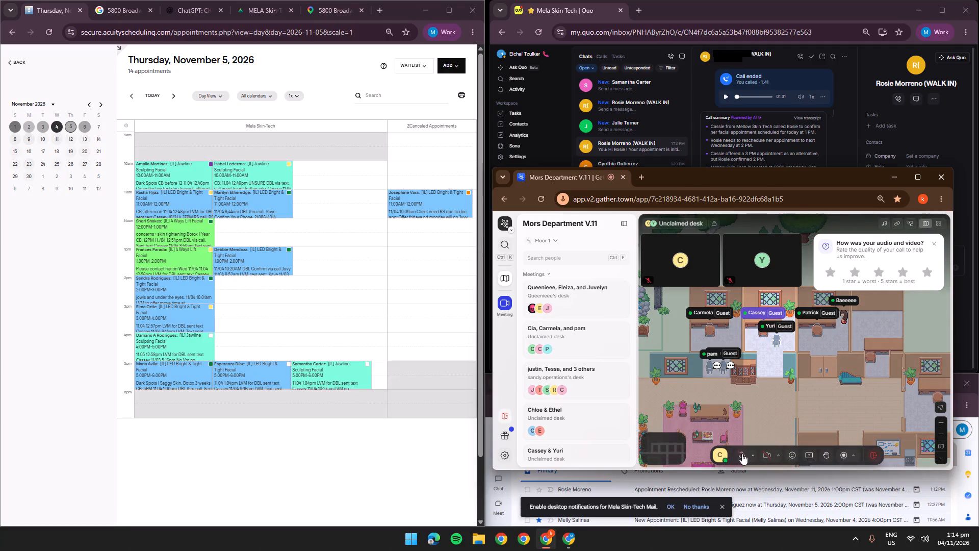
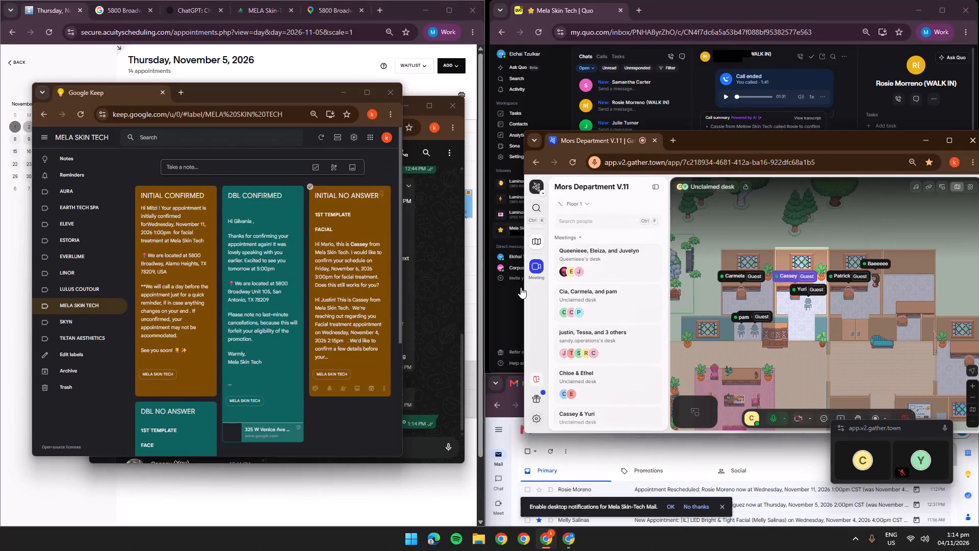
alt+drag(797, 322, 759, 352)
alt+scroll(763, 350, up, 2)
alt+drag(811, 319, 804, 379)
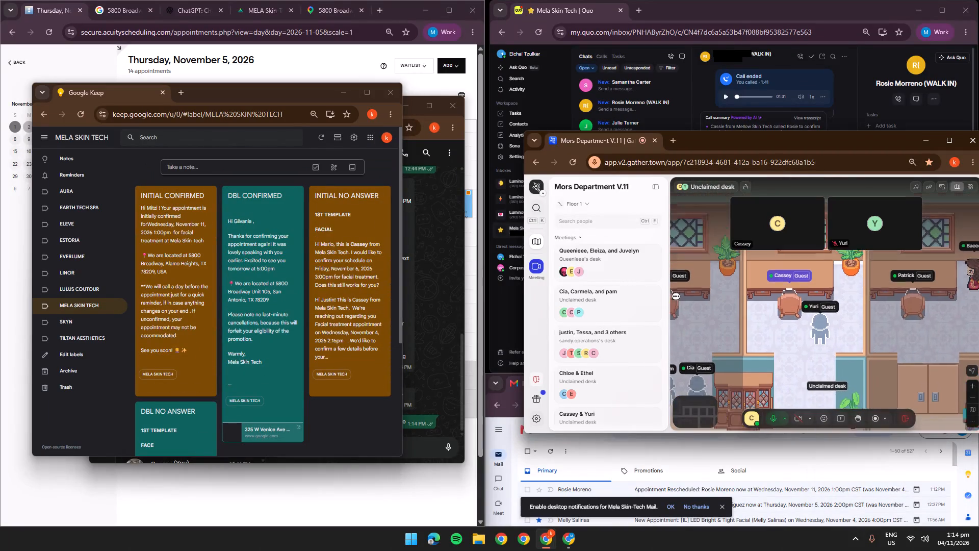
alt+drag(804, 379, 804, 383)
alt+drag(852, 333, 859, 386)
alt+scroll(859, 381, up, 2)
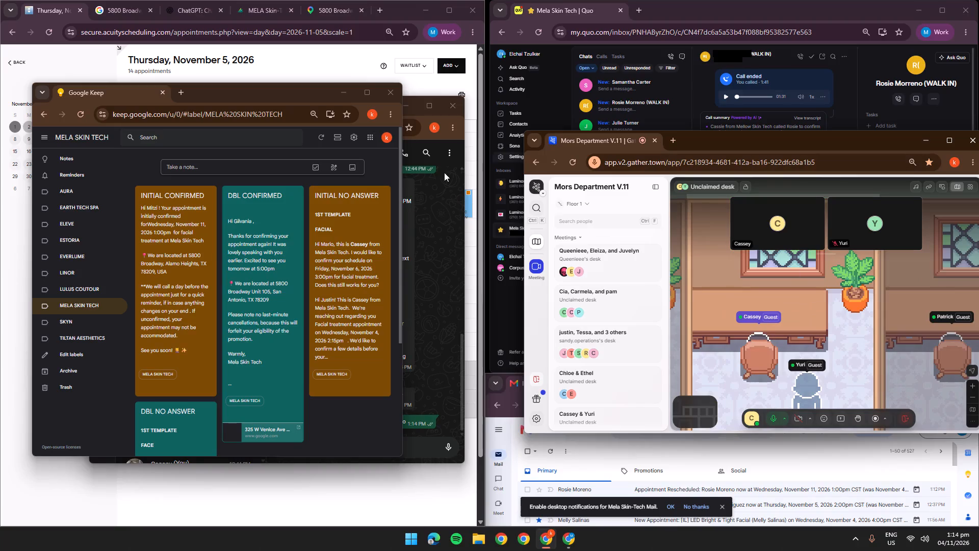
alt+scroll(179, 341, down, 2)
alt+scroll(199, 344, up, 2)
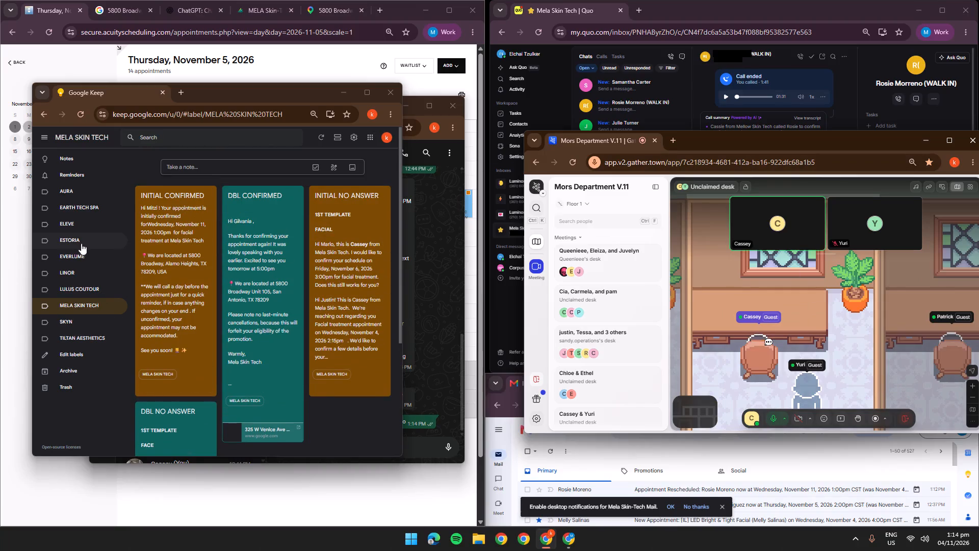
In Google Keep, copy the full body of the EVERLUME label's TEXT REMINDER note and close the note.
alt+click(79, 257)
alt+scroll(249, 303, down, 8)
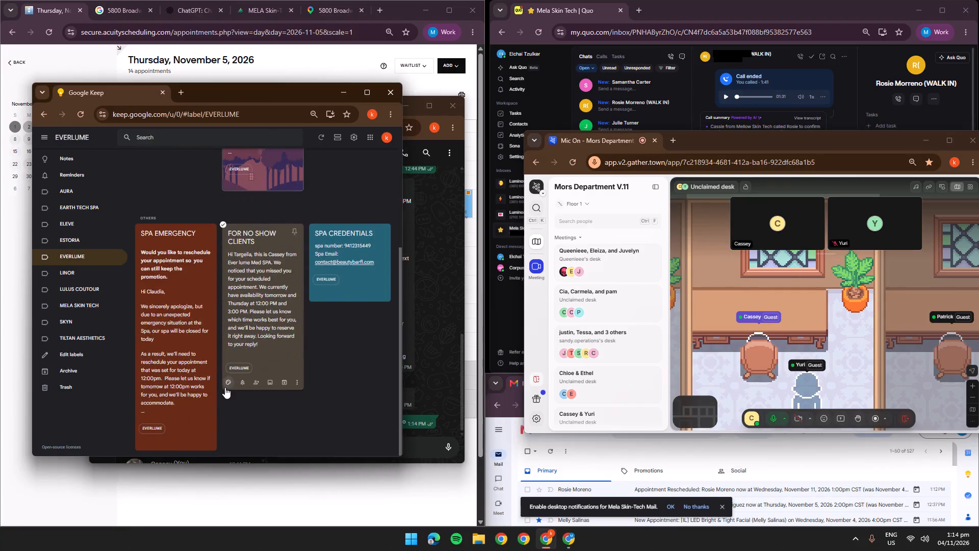
alt+scroll(225, 387, up, 4)
alt+scroll(226, 386, down, 10)
alt+scroll(305, 384, up, 1)
alt+click(353, 389)
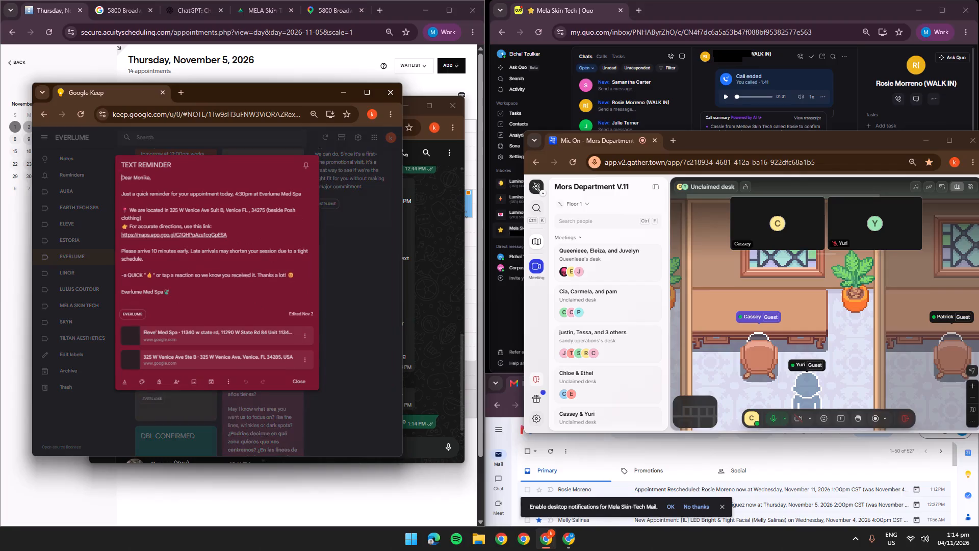
alt+click(220, 244)
alt+click(283, 286)
key(ctrl+a)
key(ctrl+c)
key(ctrl+c)
key(ctrl+c)
click(214, 413)
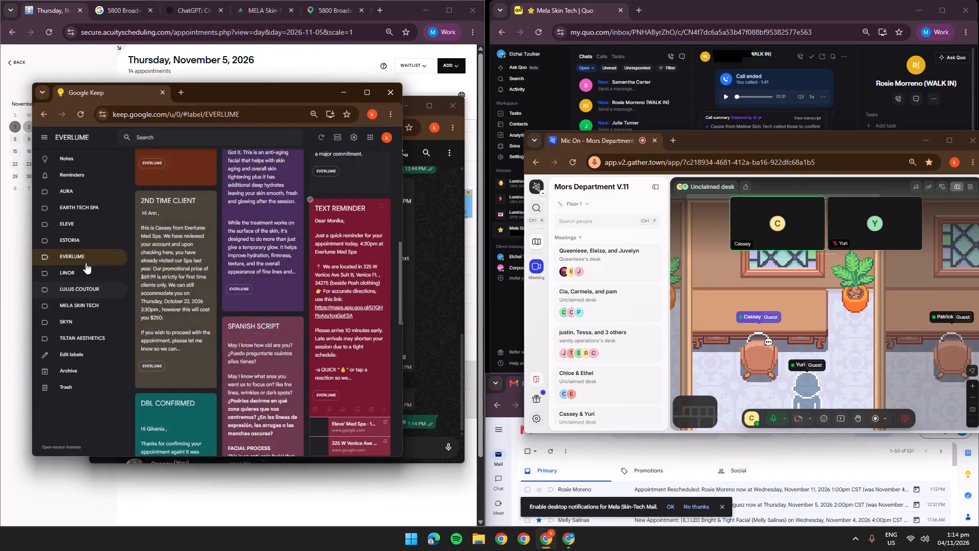
Under the MELA SKIN TECH label, create a note from the copied reminder text and title it TEXT REMINDER.
click(92, 235)
click(104, 222)
click(100, 304)
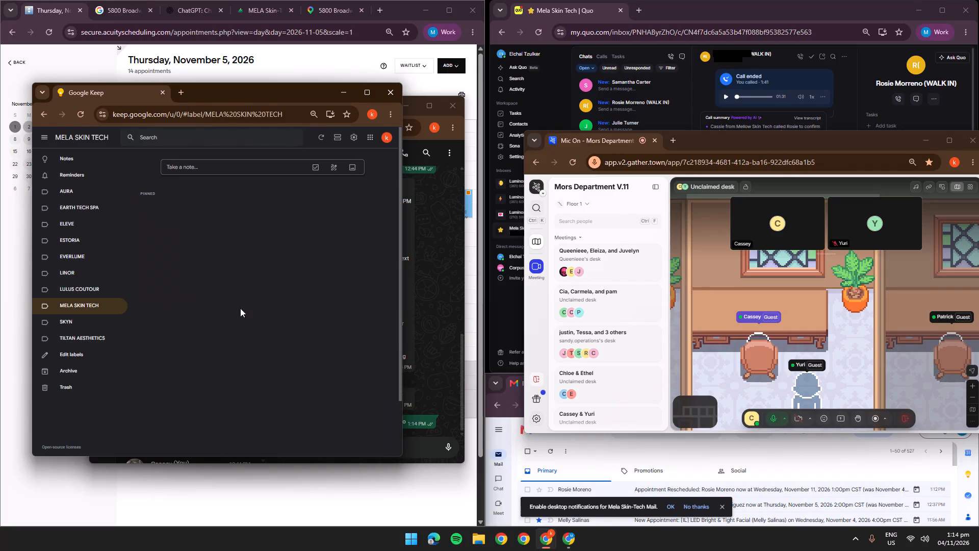
click(256, 182)
click(271, 168)
key(ctrl+v)
scroll(254, 247, up, 7)
click(272, 174)
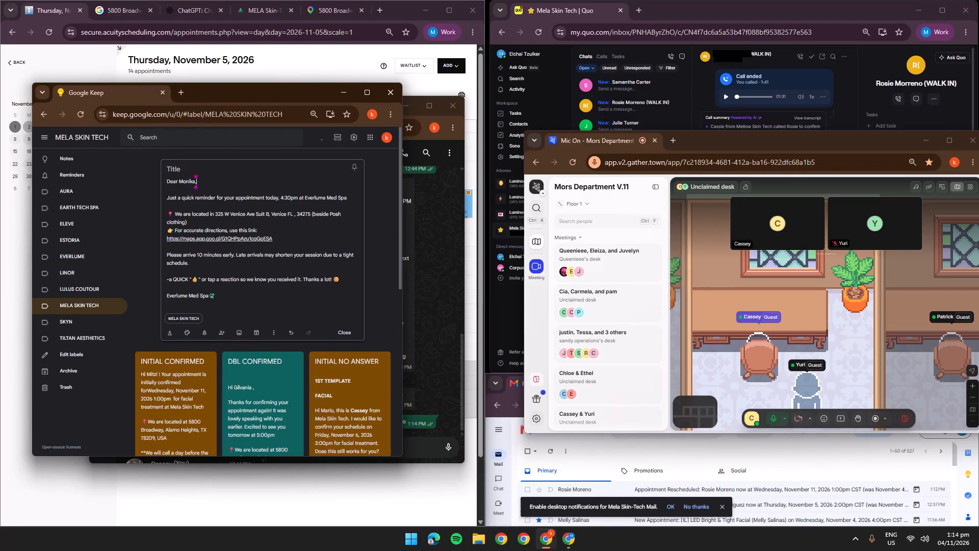
click(286, 162)
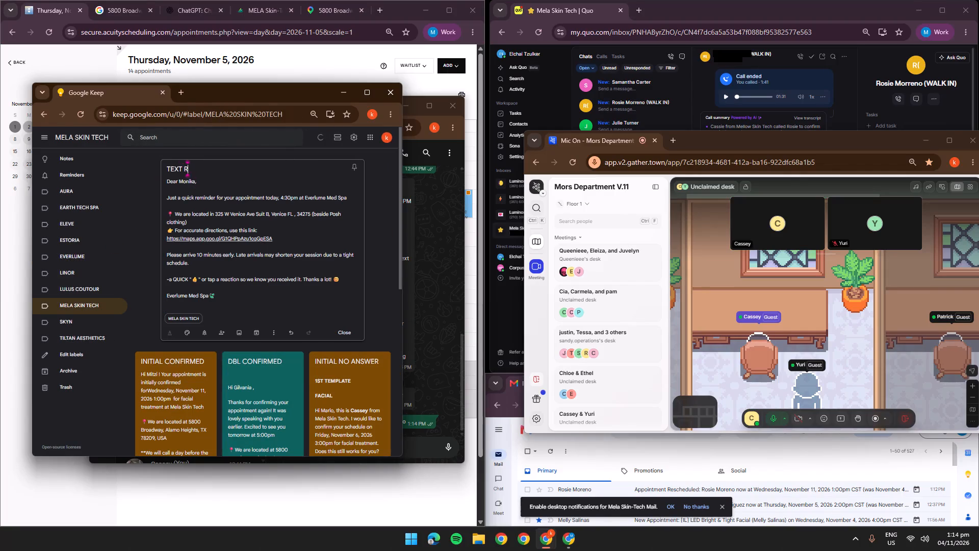
key(BackSpace)
right_click(286, 162)
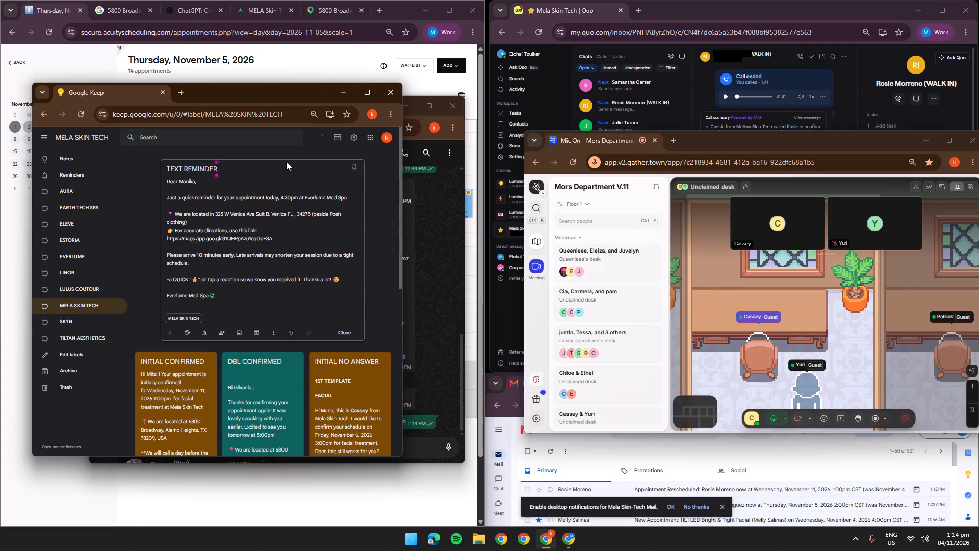
click(232, 283)
click(292, 239)
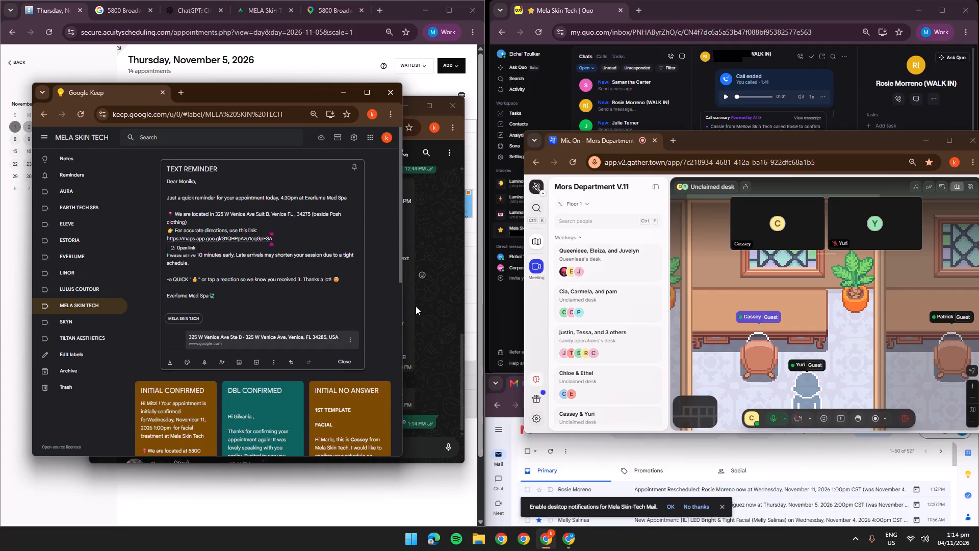
Copy the "We are located at" line with the San Antonio spa location from the MELA SKIN TECH DBL CONFIRMED note.
click(260, 441)
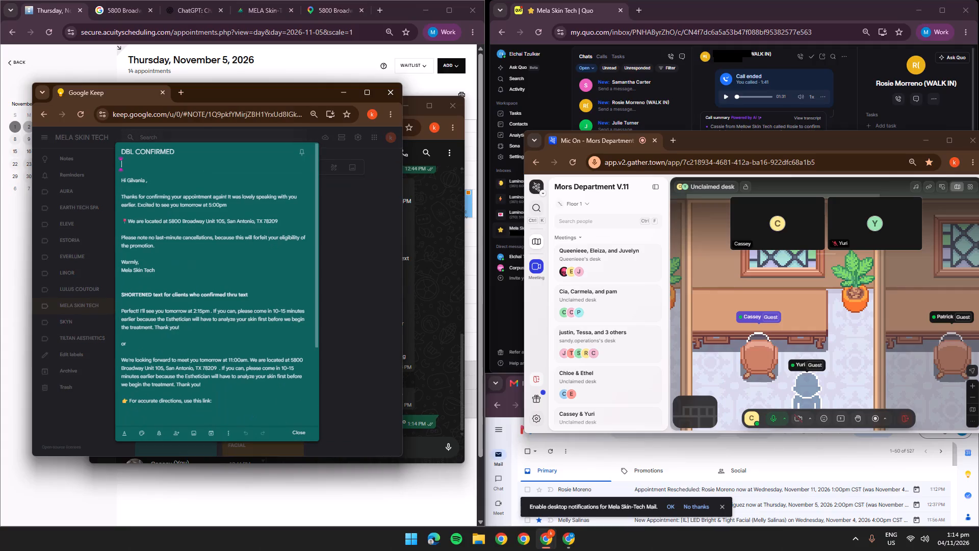
click(128, 241)
drag(128, 221, 287, 227)
key(ctrl+c)
key(ctrl+c)
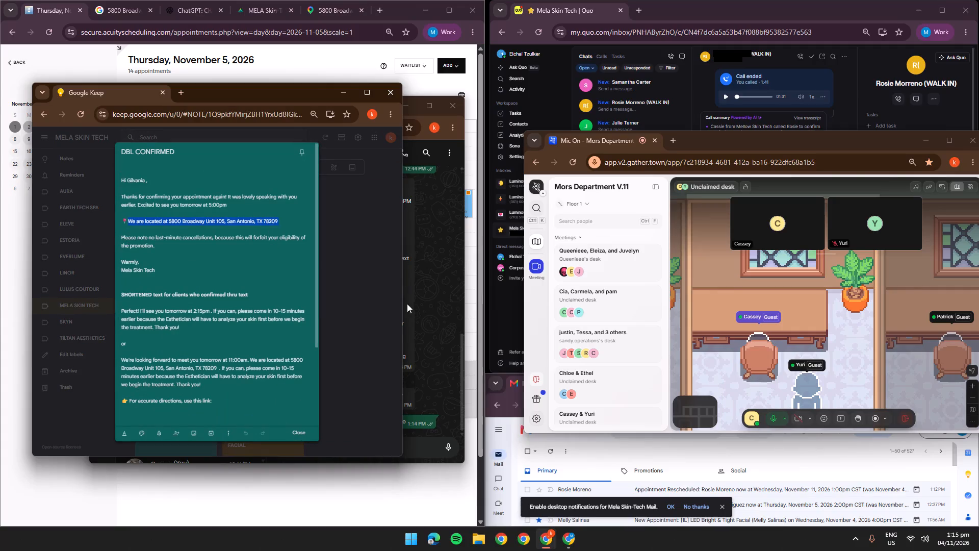
Close the DBL CONFIRMED note and set the MELA SKIN TECH label's TEXT REMINDER note background to red.
key(alt+Tab)
alt+click(190, 84)
click(378, 449)
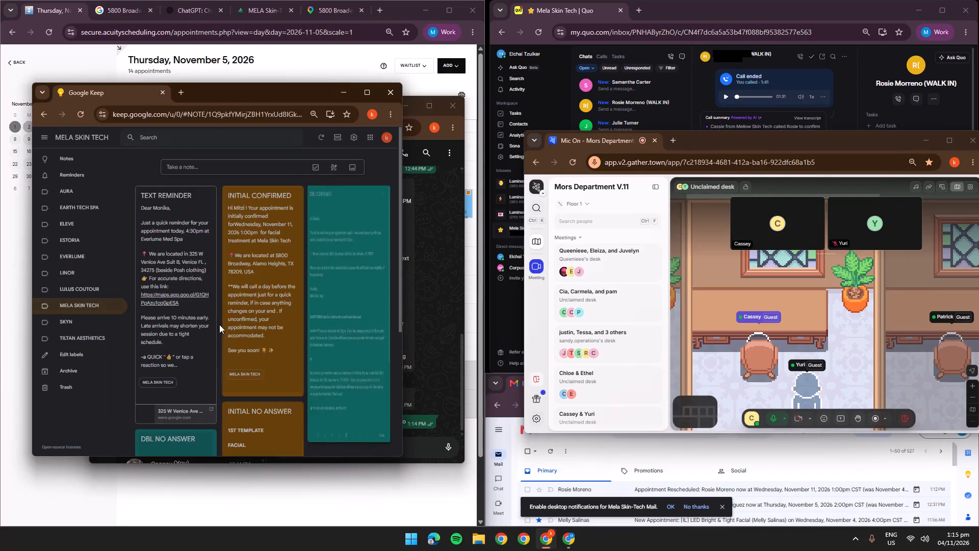
click(184, 301)
click(142, 364)
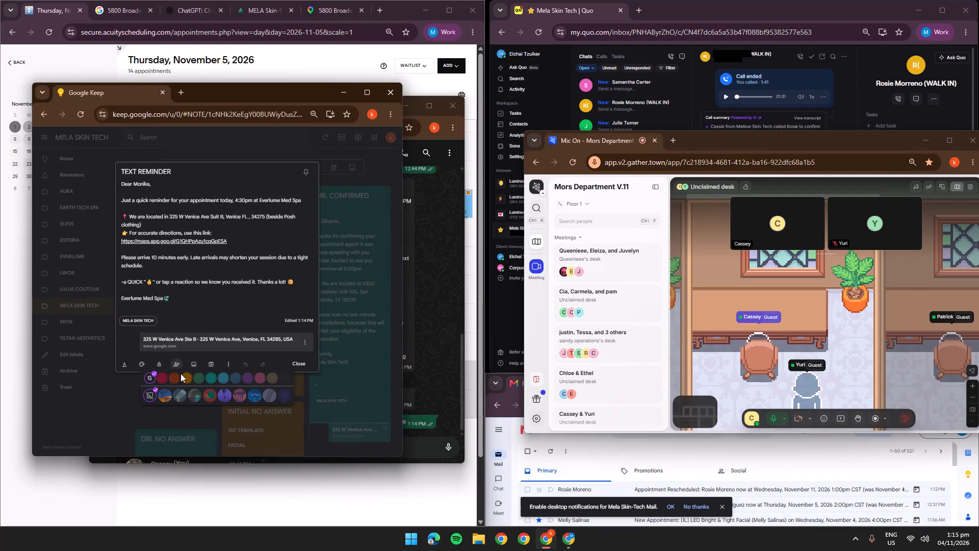
click(163, 377)
Replace the Venice "We are located" line in the TEXT REMINDER note with the copied San Antonio location line.
click(167, 226)
drag(128, 216, 151, 220)
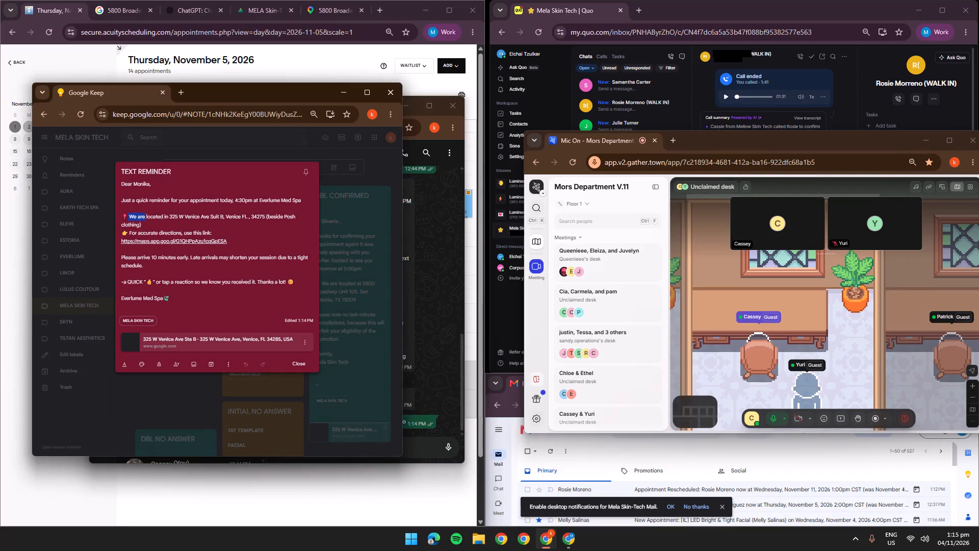
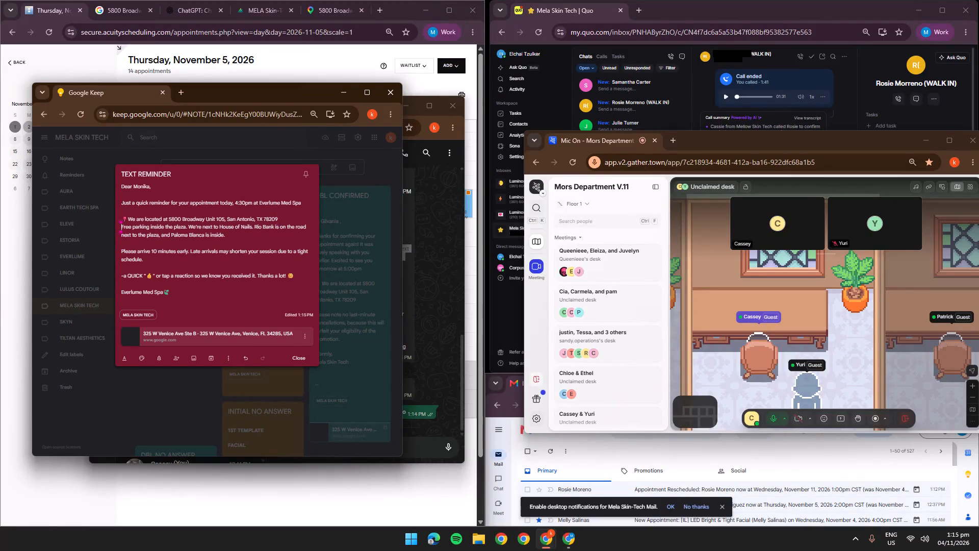
Enclose the parking directions, from "Free parking inside the plaza" through "Paloma Blanca is inside.", in parentheses in the TEXT REMINDER note.
key(shift+parenleft)
click(261, 241)
click(265, 236)
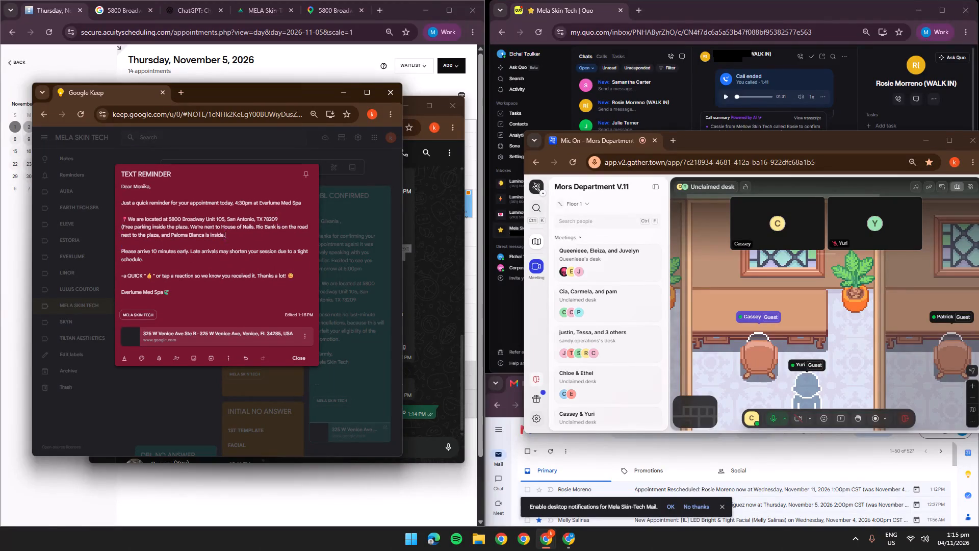
key(shift+parenright)
Replace the "Everlume Med Spa" sign-off at the end of the reminder with the MELA business name, keeping the emoji.
click(145, 274)
click(183, 289)
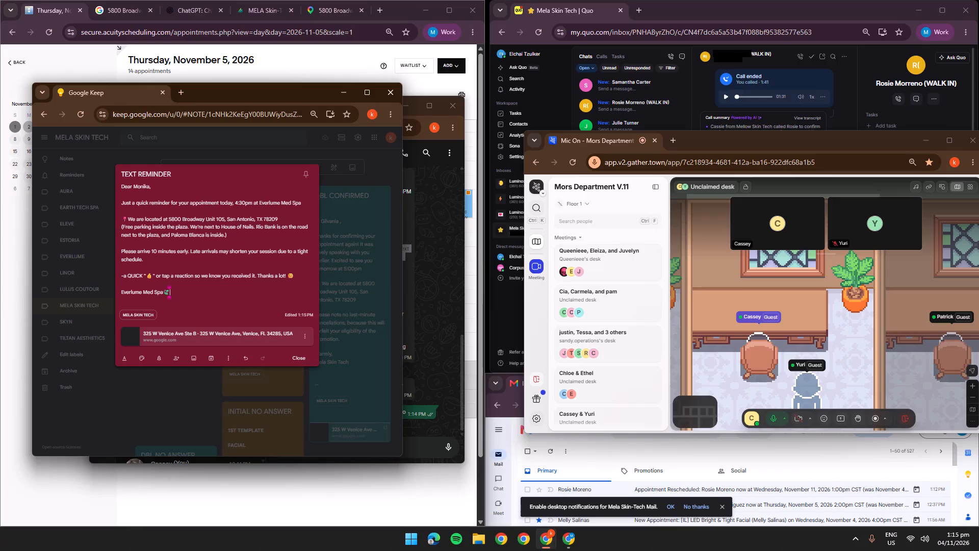
drag(123, 292, 162, 292)
key(BackSpace)
key(BackSpace)
key(BackSpace)
key(BackSpace)
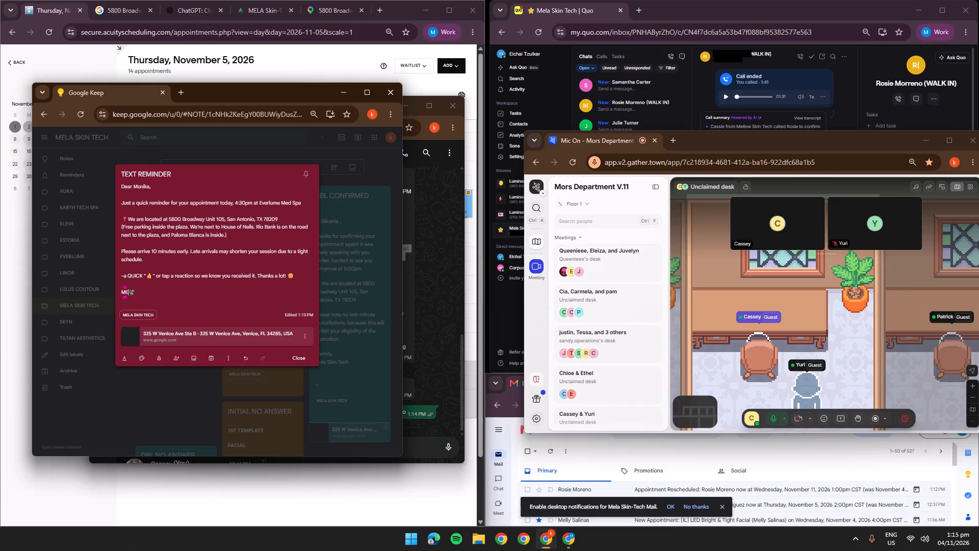
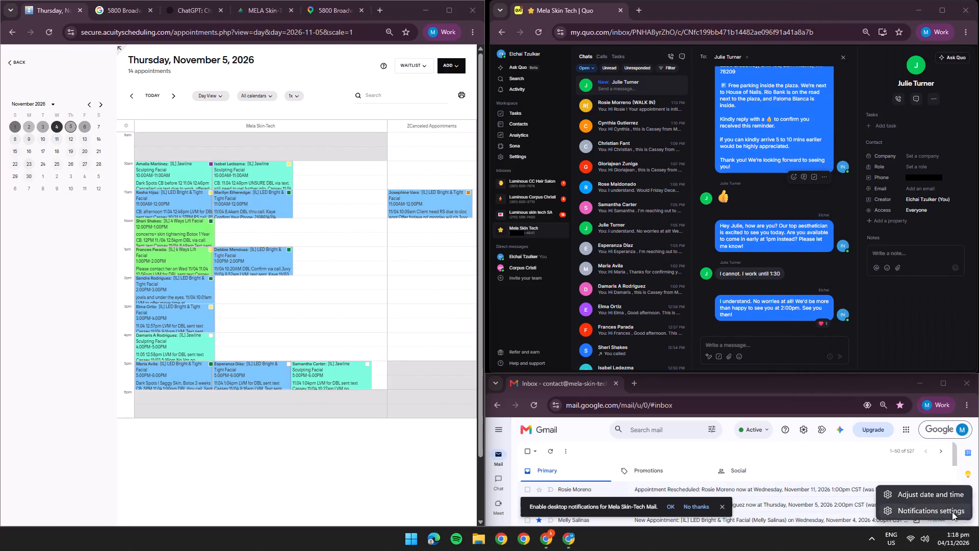
In the Windows date and time settings, set the time zone to (UTC-06:00) Central Time (US & Canada).
click(957, 495)
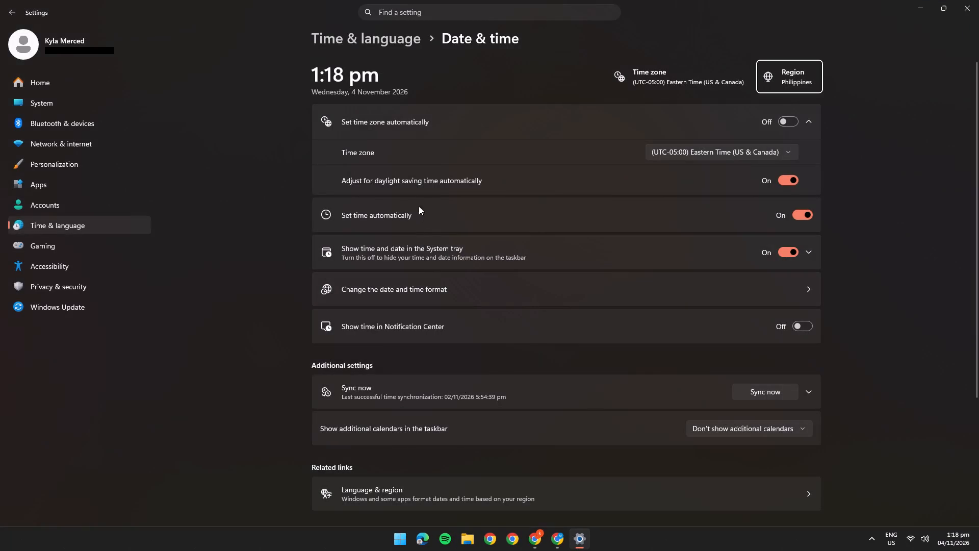
click(713, 155)
scroll(757, 152, up, 1)
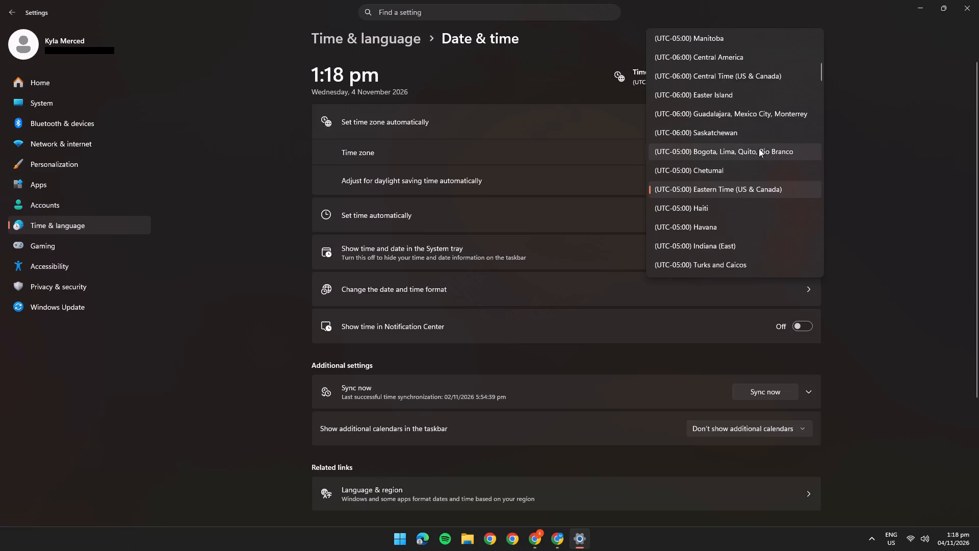
click(762, 78)
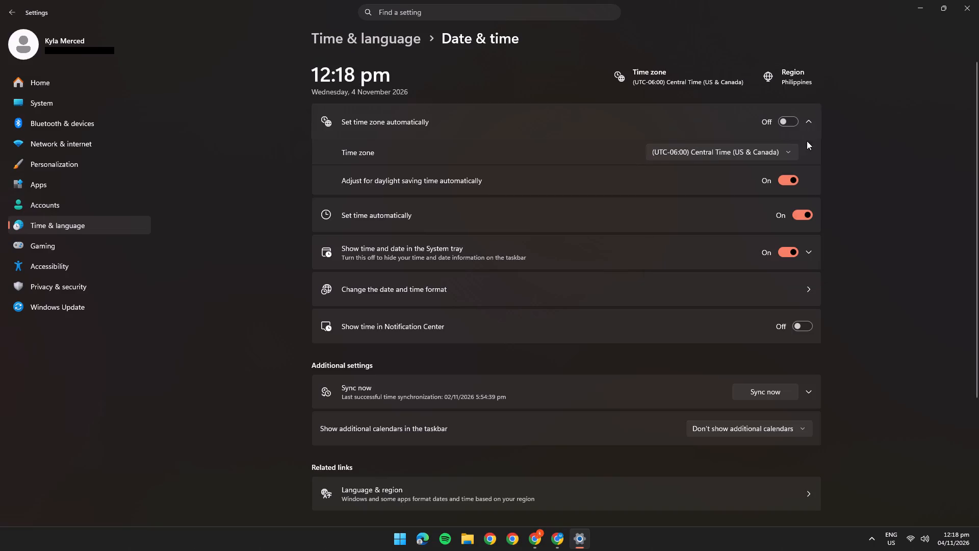
click(780, 149)
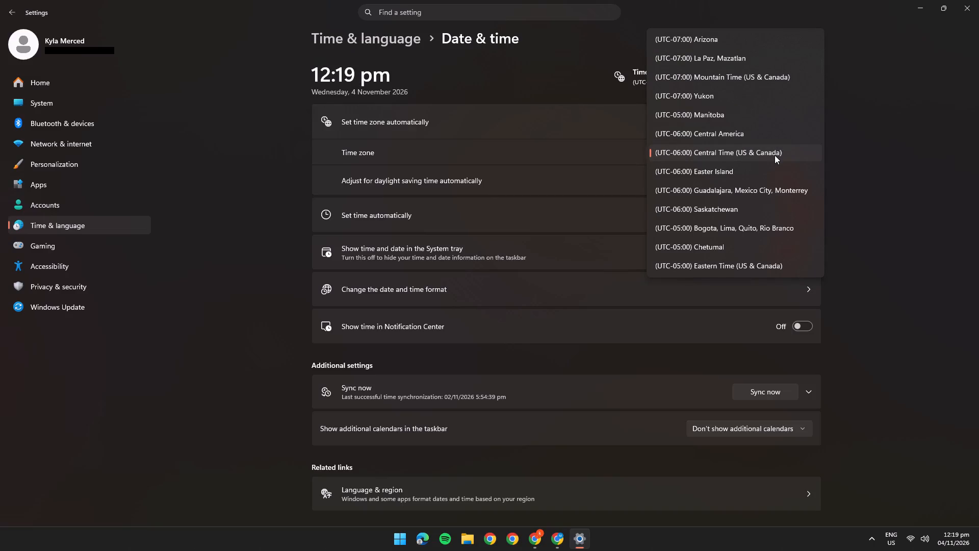
click(775, 155)
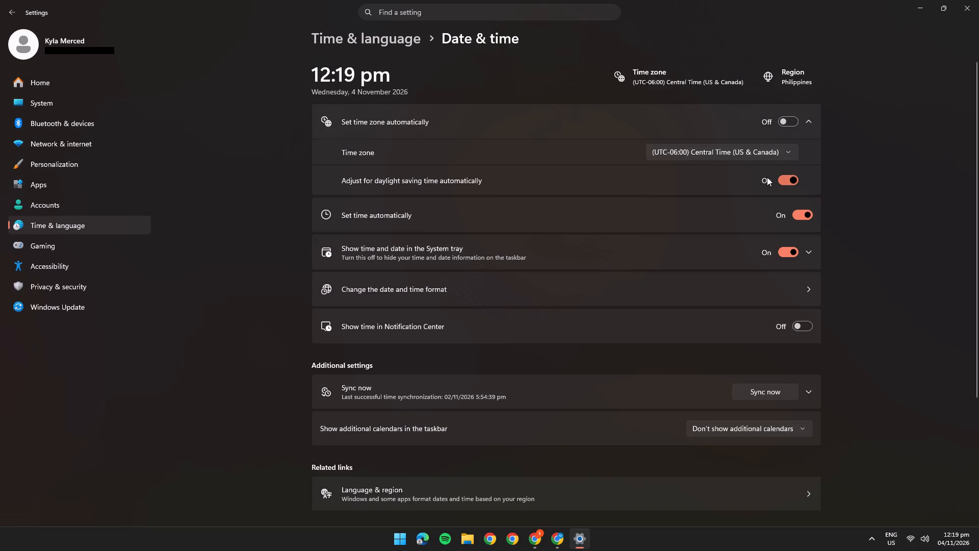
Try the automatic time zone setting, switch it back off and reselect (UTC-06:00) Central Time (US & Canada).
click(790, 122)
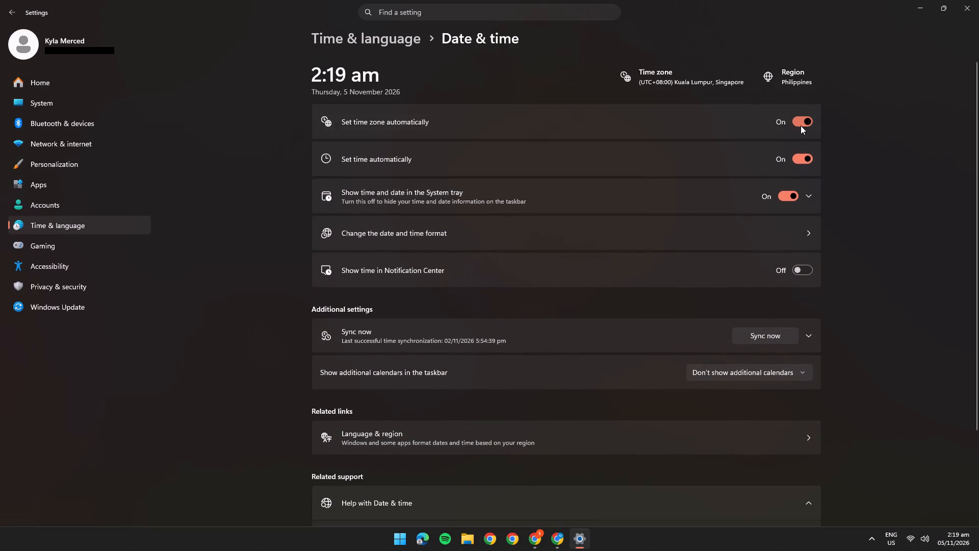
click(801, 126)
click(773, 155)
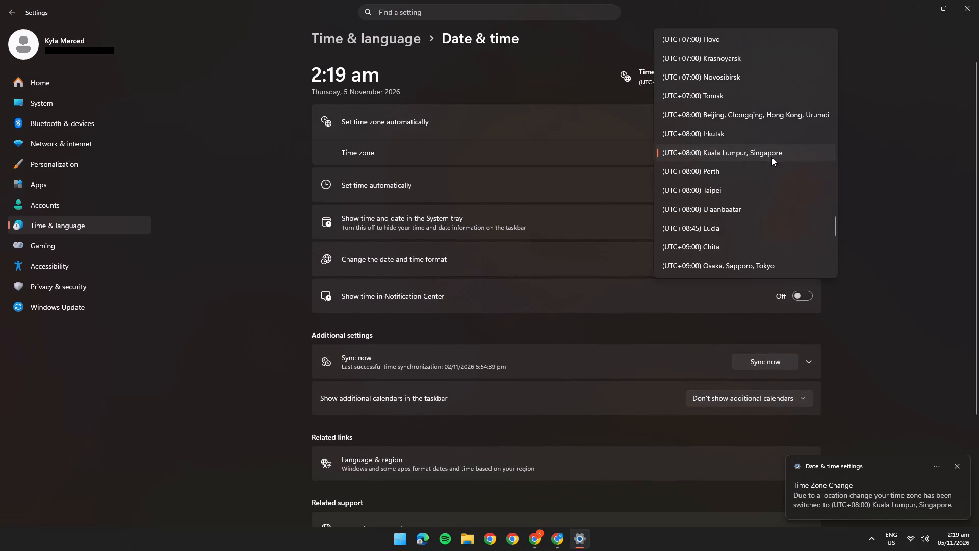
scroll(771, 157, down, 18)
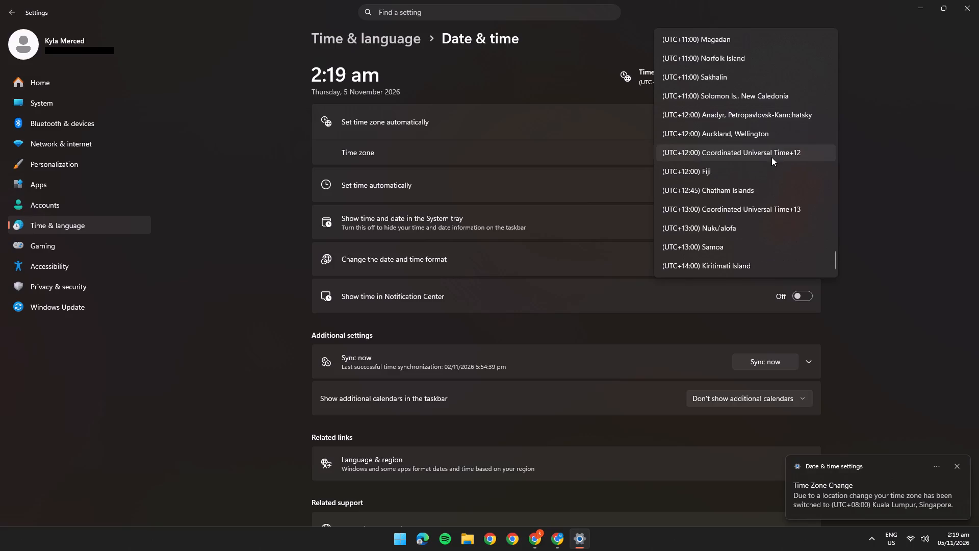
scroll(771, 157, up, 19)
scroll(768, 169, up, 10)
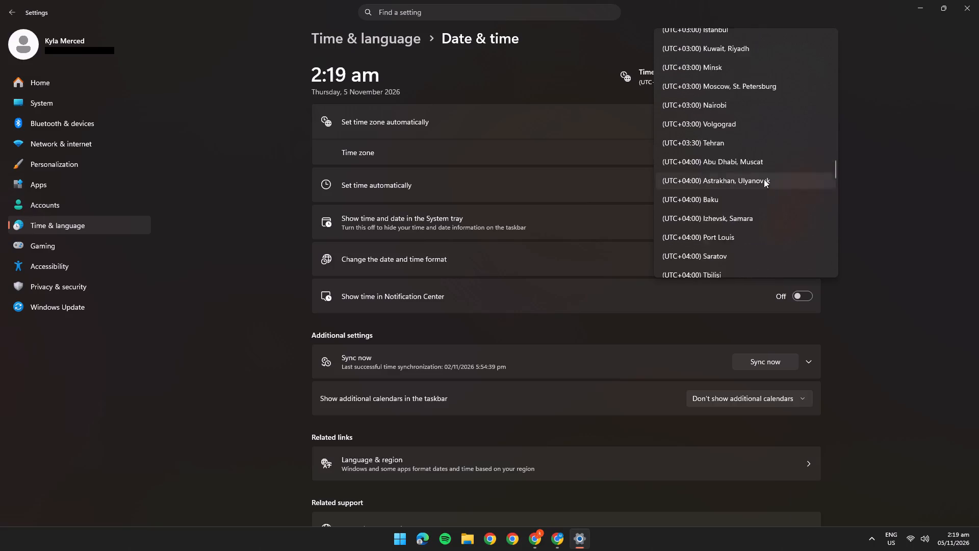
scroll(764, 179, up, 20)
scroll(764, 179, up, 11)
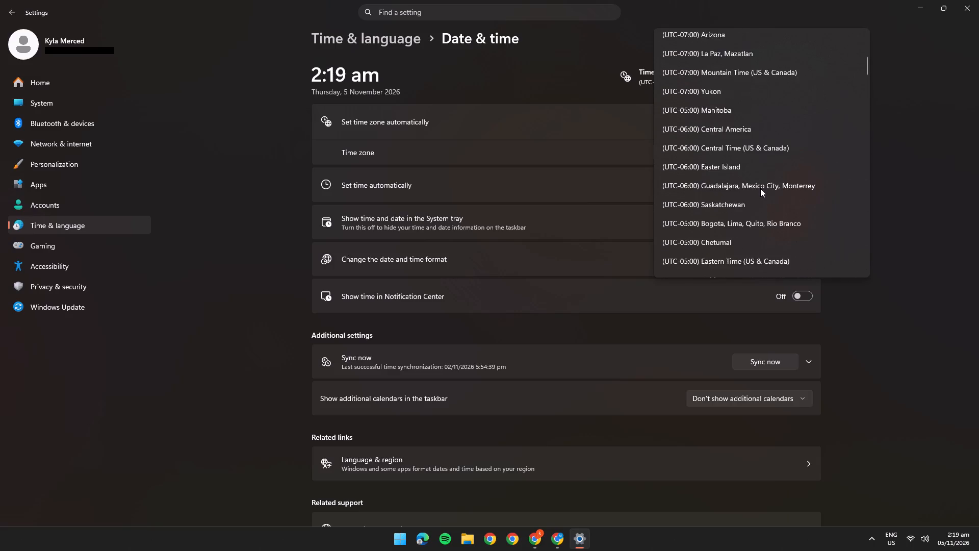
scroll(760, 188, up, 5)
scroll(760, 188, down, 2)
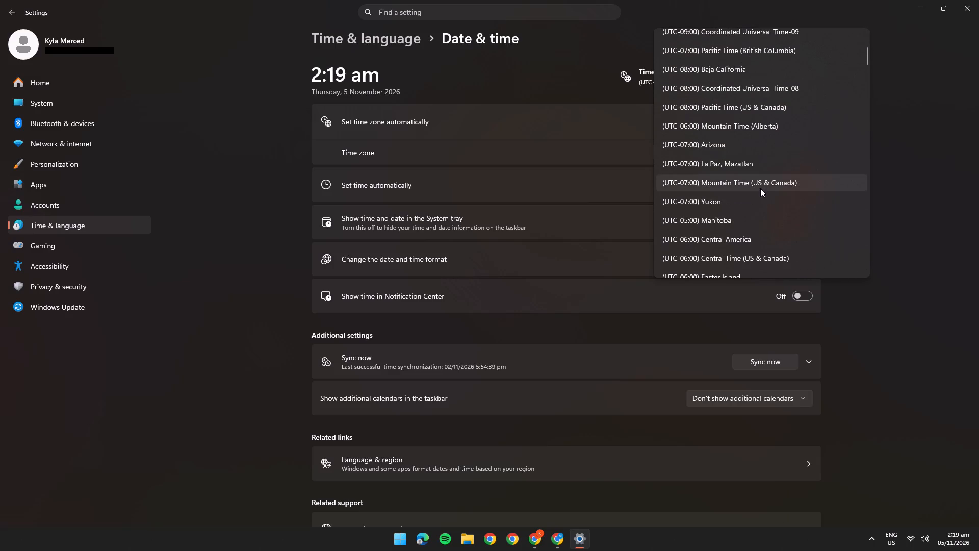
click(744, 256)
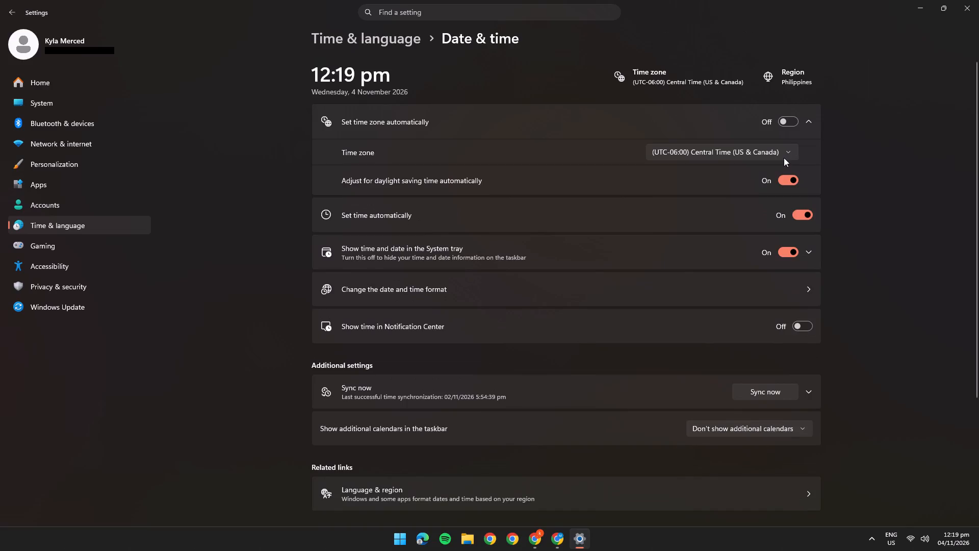
Look through the time zone choices again without changing the selection and leave the date and time settings.
click(779, 157)
scroll(765, 203, up, 2)
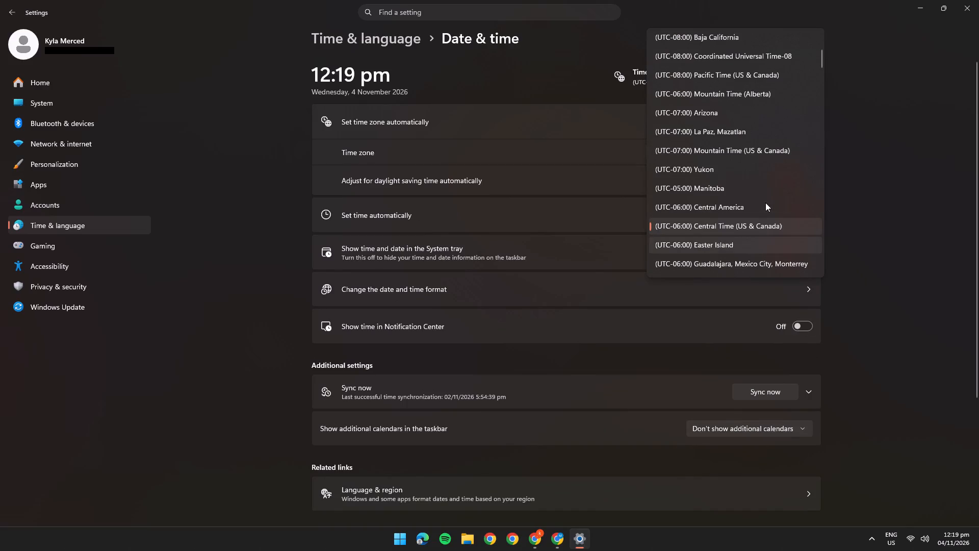
scroll(765, 203, up, 1)
scroll(765, 203, down, 2)
click(978, 266)
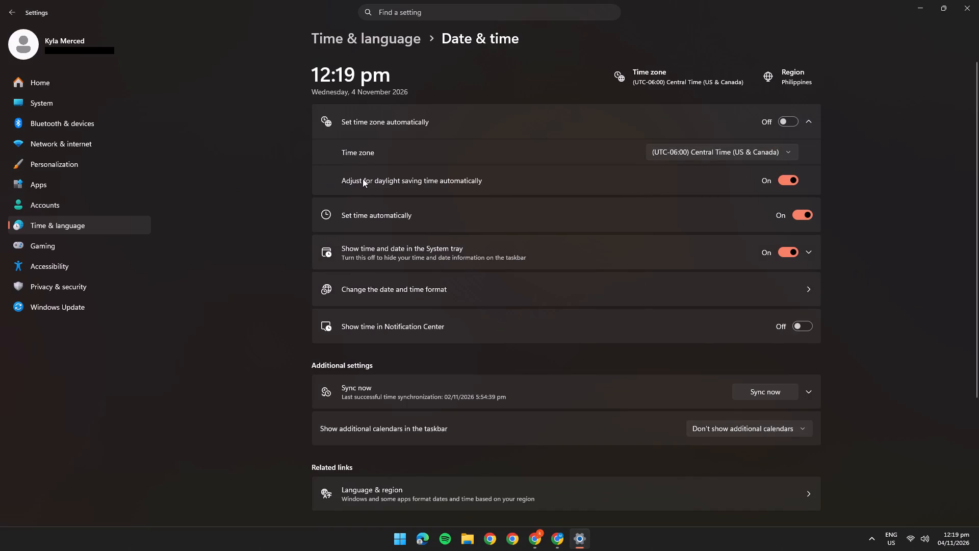
click(978, 0)
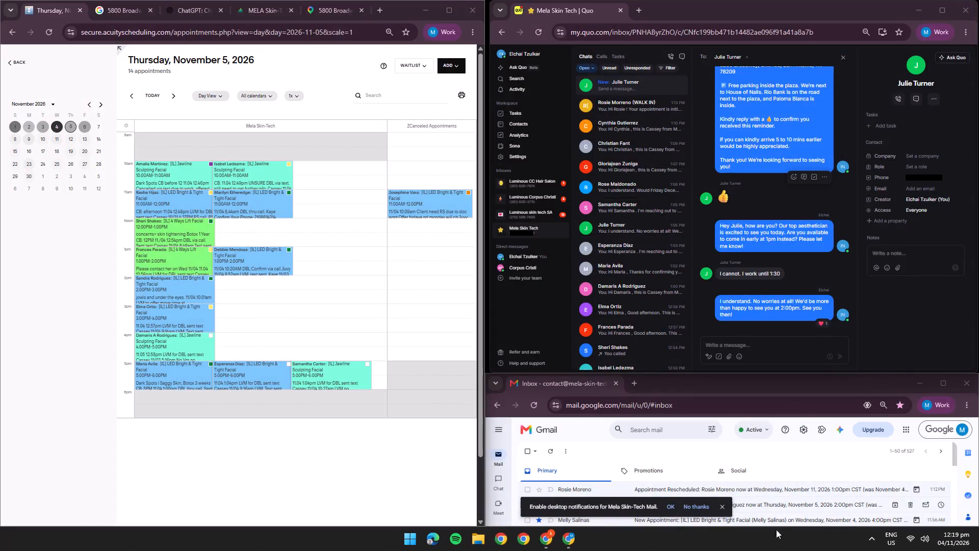
Switch the Acuity day schedule to today's appointments.
double_click(148, 95)
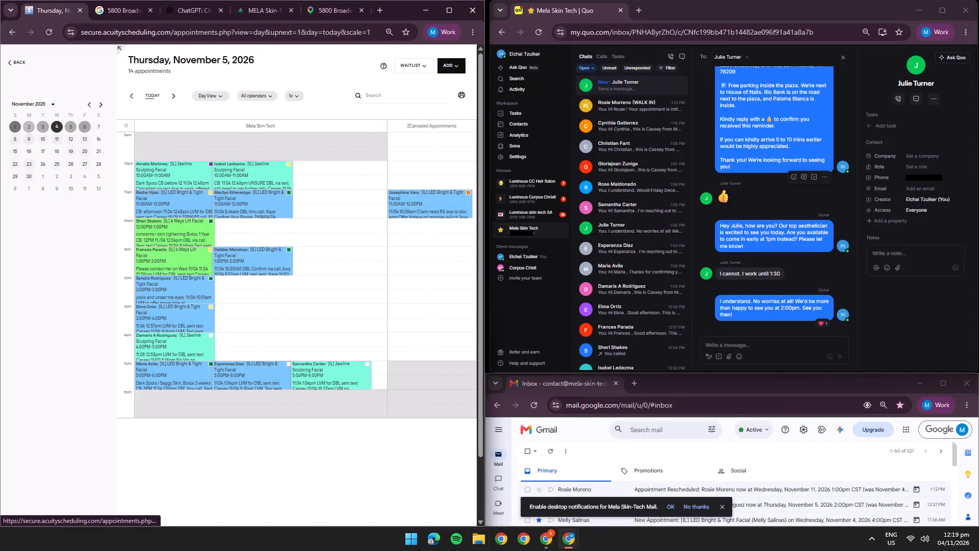
drag(122, 9, 169, 8)
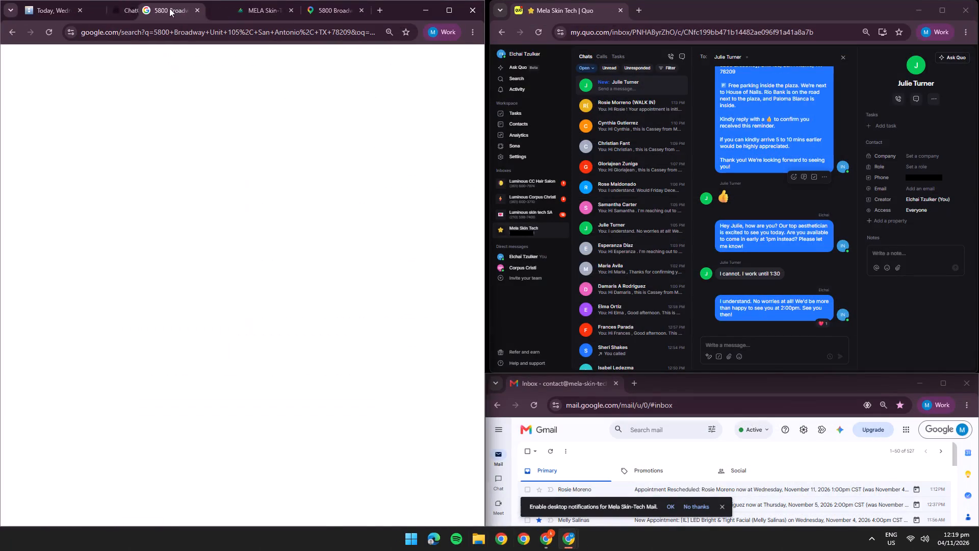
drag(169, 8, 127, 8)
click(127, 8)
drag(326, 8, 323, 8)
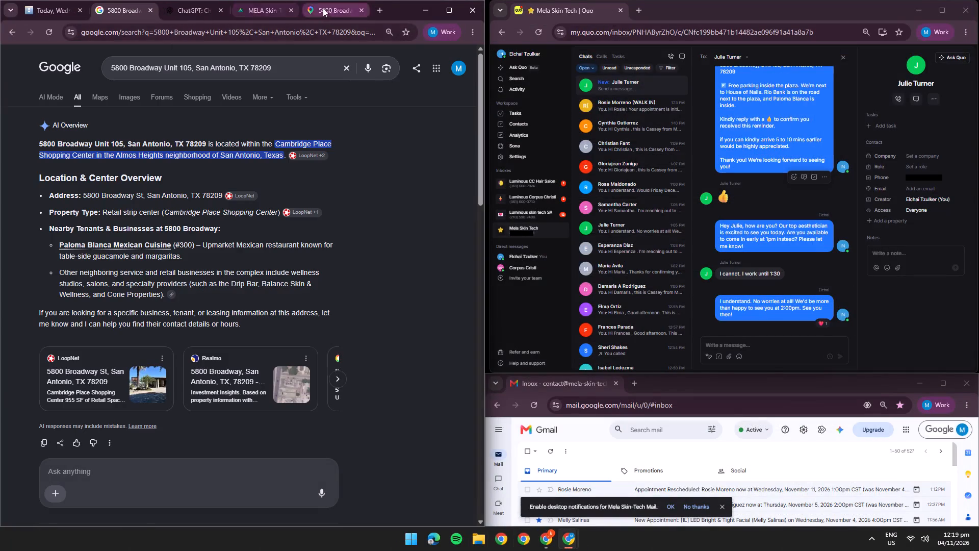
drag(323, 8, 104, 3)
click(221, 9)
scroll(299, 278, down, 1)
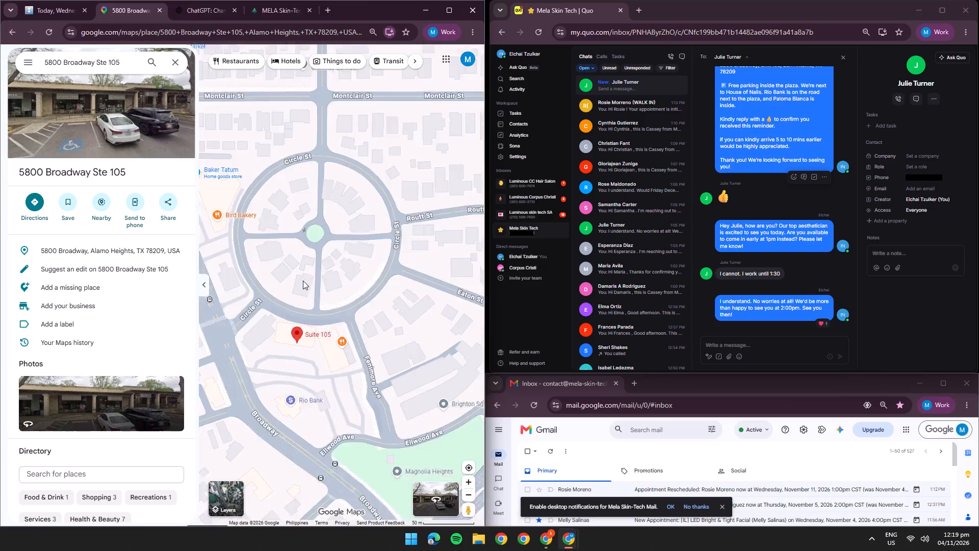
drag(305, 353, 368, 359)
scroll(359, 363, down, 1)
drag(296, 337, 352, 354)
drag(358, 327, 303, 359)
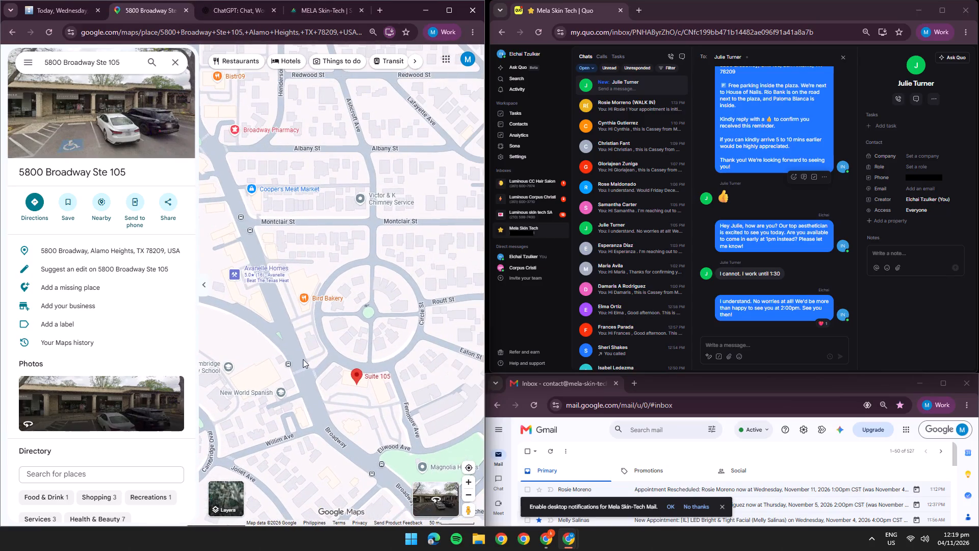
drag(416, 423, 332, 320)
scroll(332, 320, down, 2)
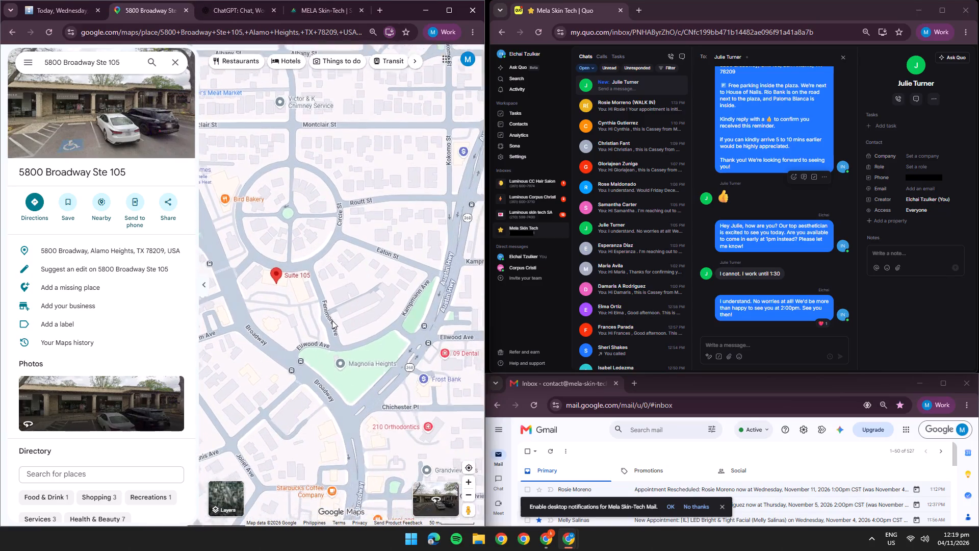
scroll(332, 320, down, 16)
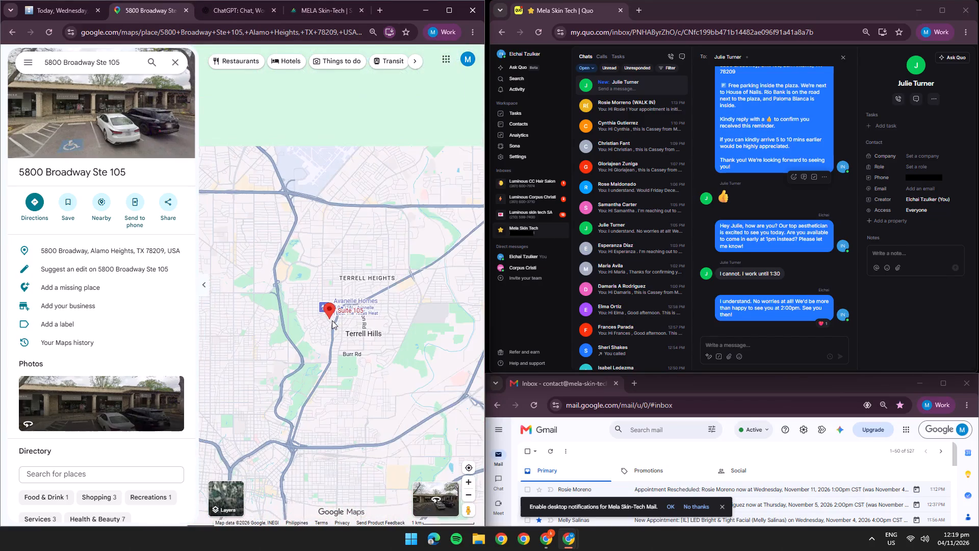
scroll(332, 320, down, 9)
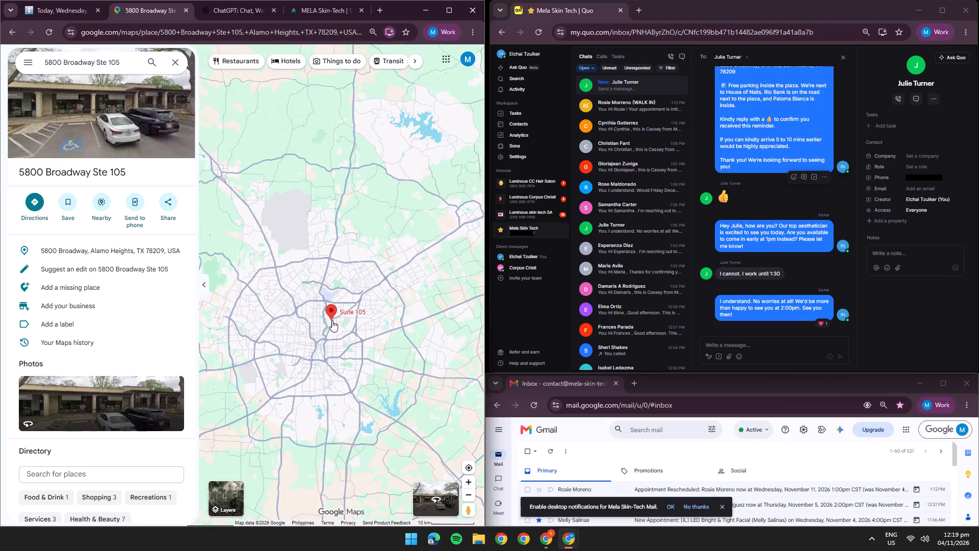
scroll(332, 320, down, 8)
scroll(332, 320, up, 4)
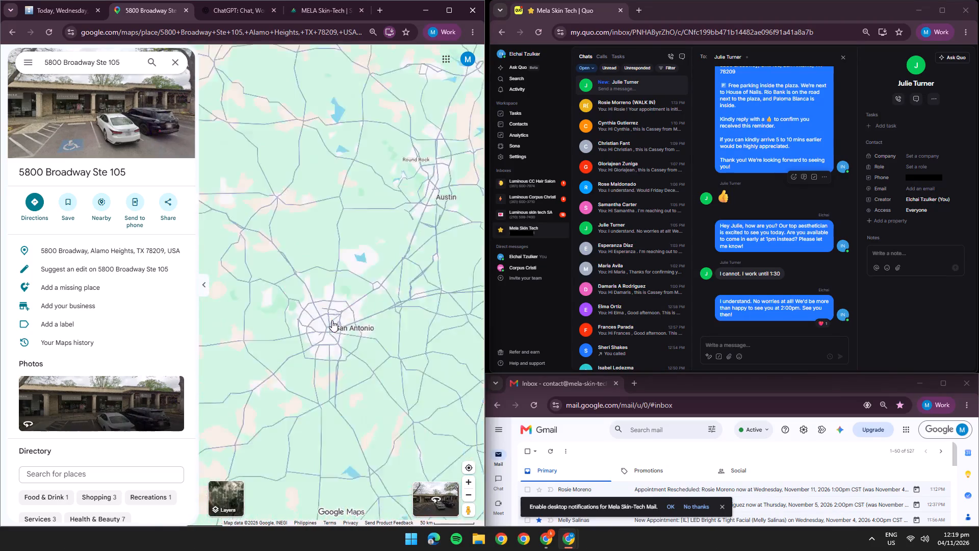
scroll(332, 320, up, 20)
scroll(332, 320, up, 2)
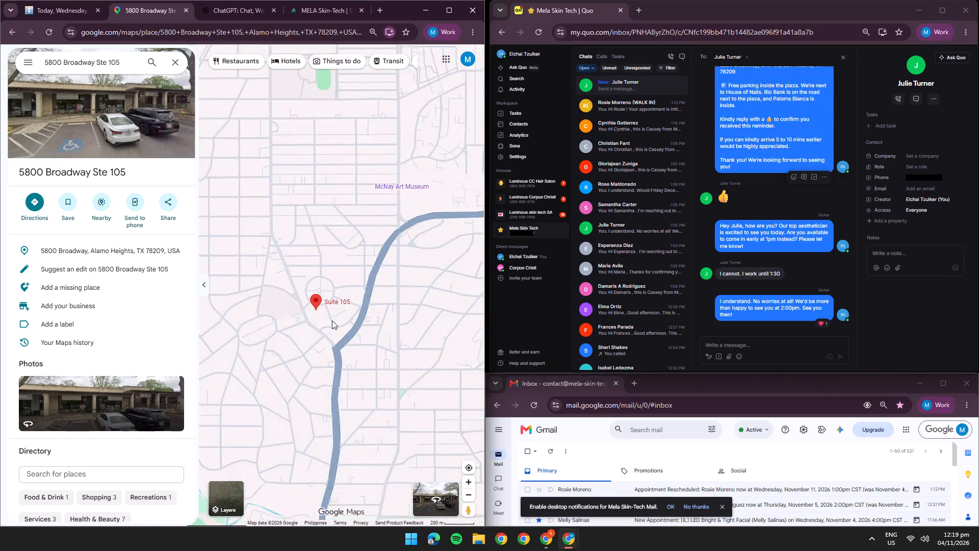
scroll(332, 320, up, 7)
drag(240, 316, 311, 324)
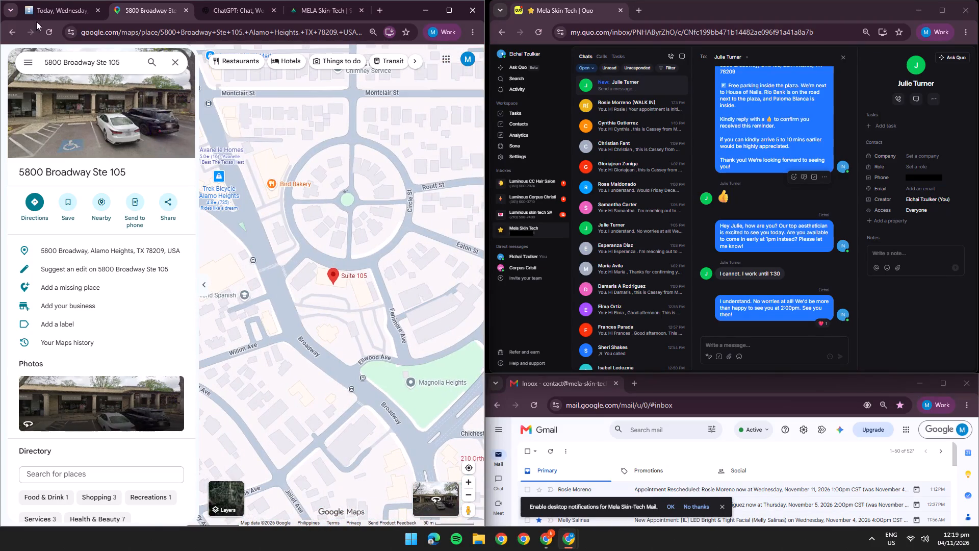
Return to the Acuity schedule and bring up today's appointments again.
click(69, 8)
double_click(153, 95)
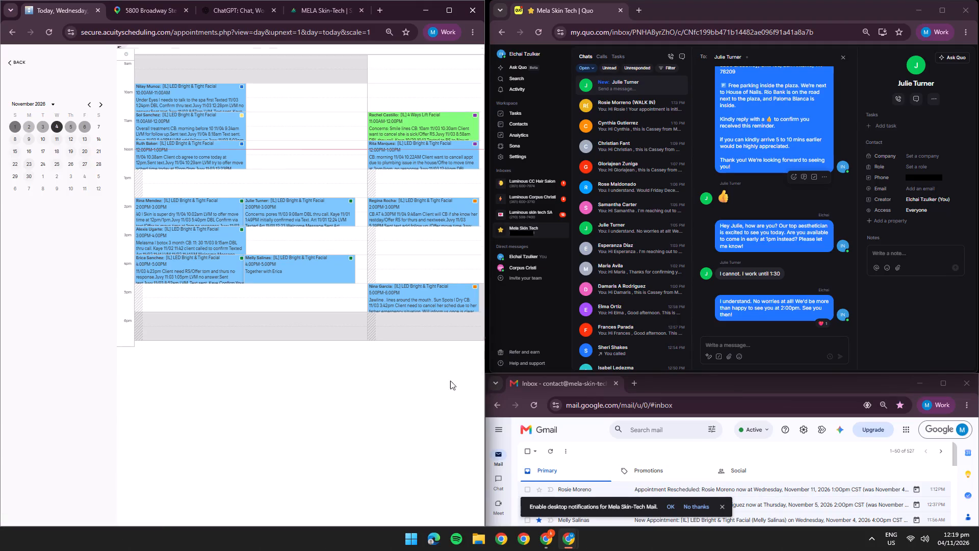
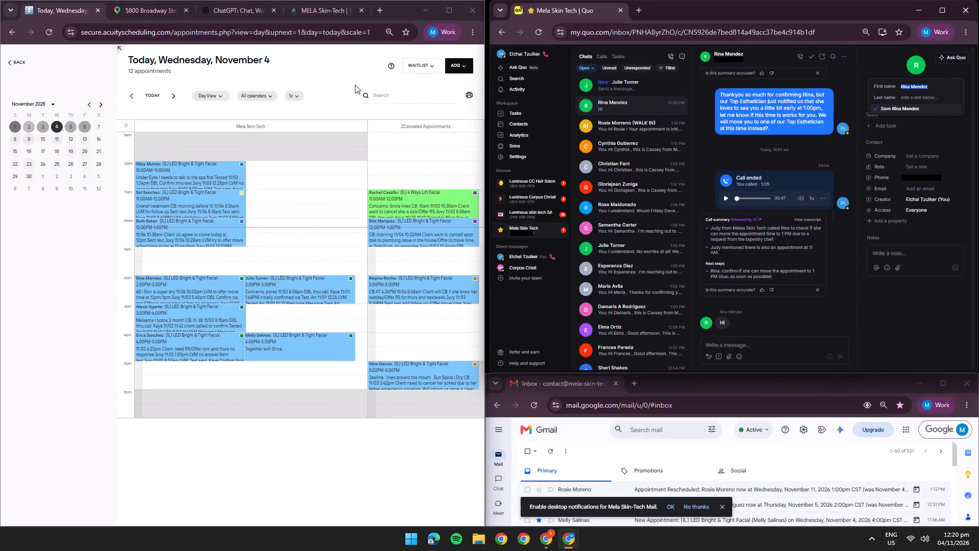
Search the Acuity schedule for Rina, the client who just texted "Hi" in Quo, and open her client record.
click(354, 84)
click(377, 106)
click(392, 94)
key(ctrl+v)
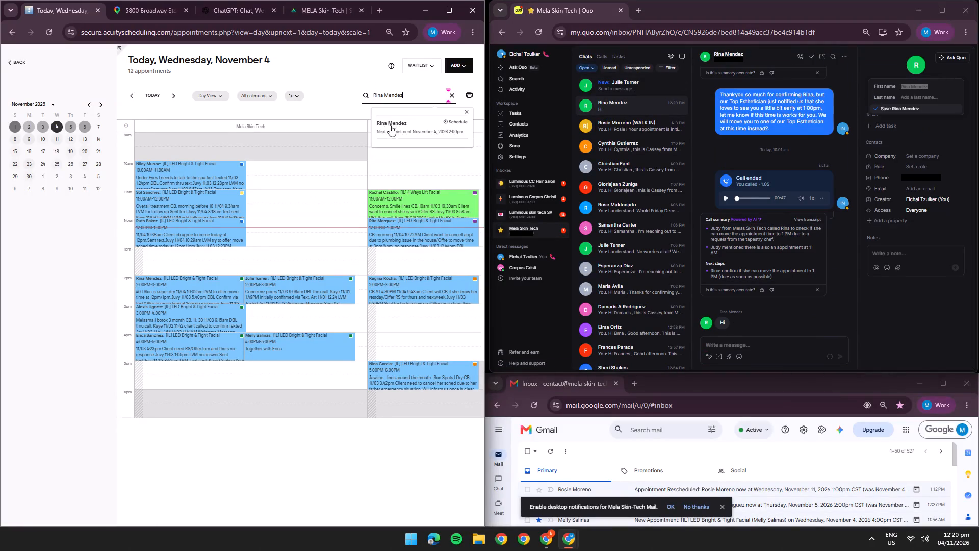
click(390, 125)
Reply to Rina in Quo: "Hi Rina! Good afternoon. This is Cassey from Mela Skin Tech. How can I assist?".
click(798, 118)
click(788, 341)
click(785, 349)
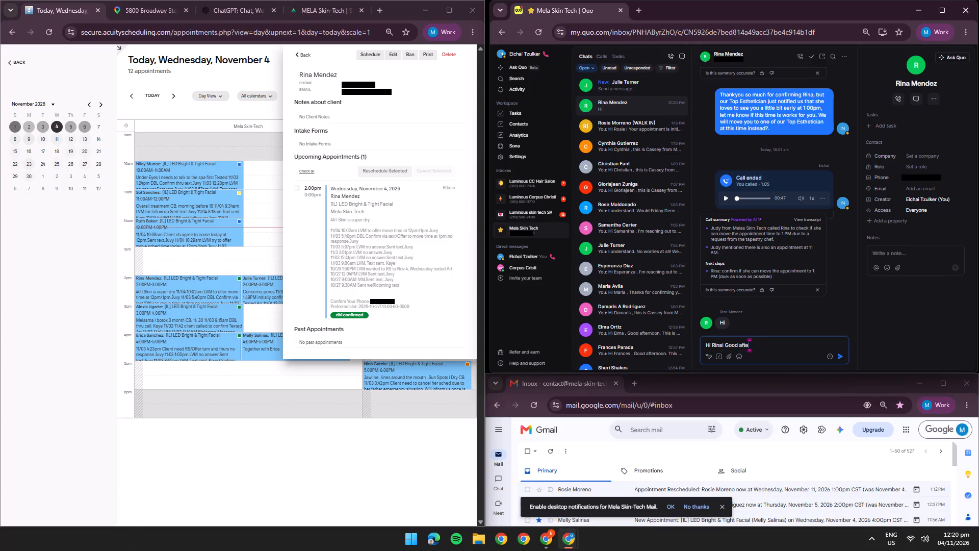
key(BackSpace)
key(BackSpace)
key(BackSpace)
key(BackSpace)
key(BackSpace)
key(BackSpace)
key(BackSpace)
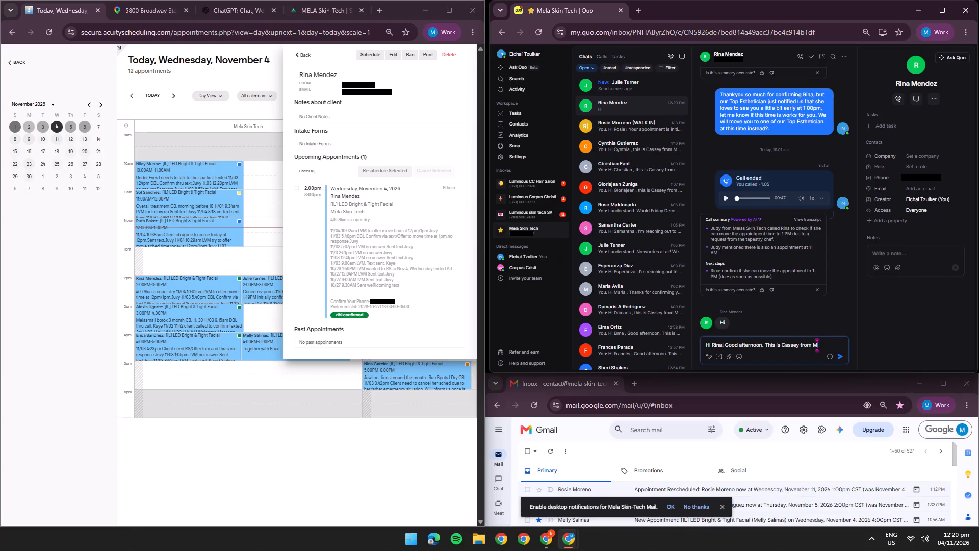
key(BackSpace)
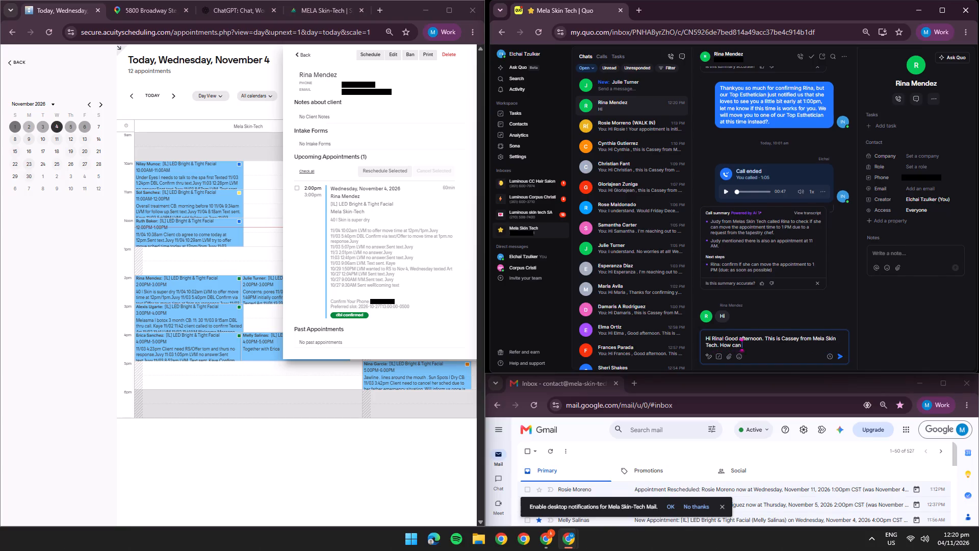
key(Return)
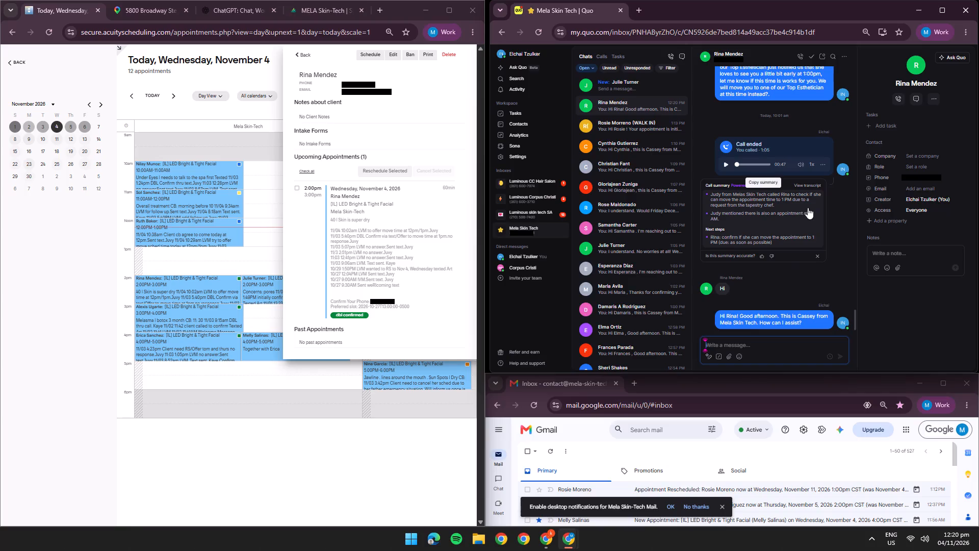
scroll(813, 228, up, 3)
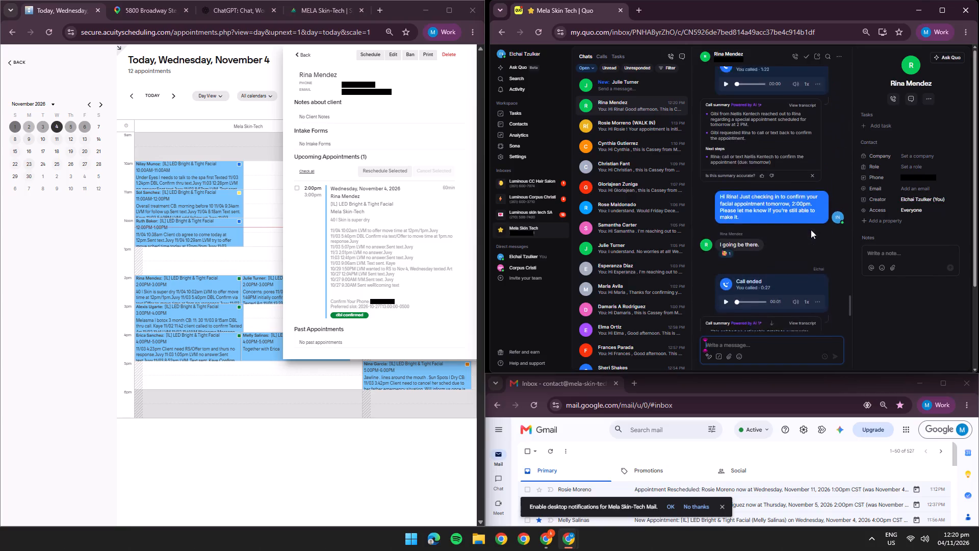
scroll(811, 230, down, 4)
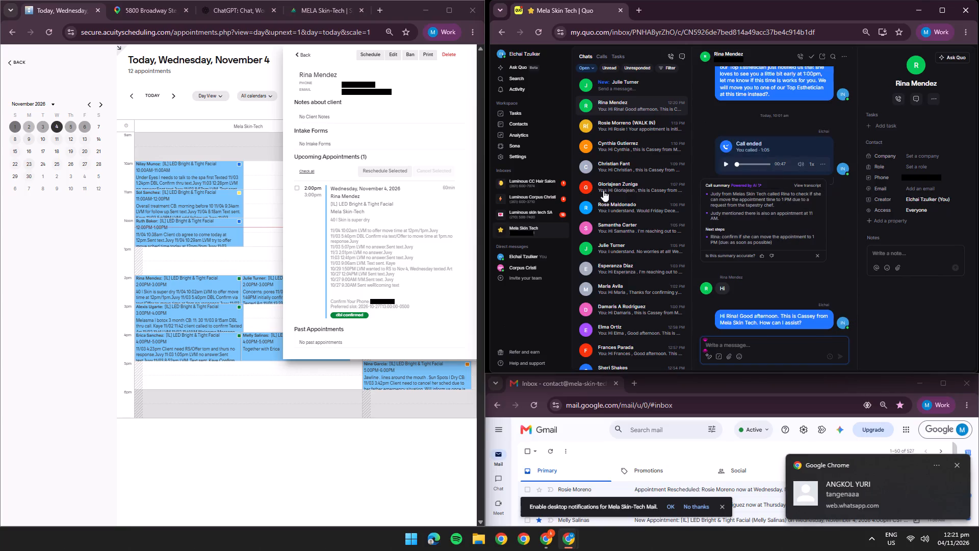
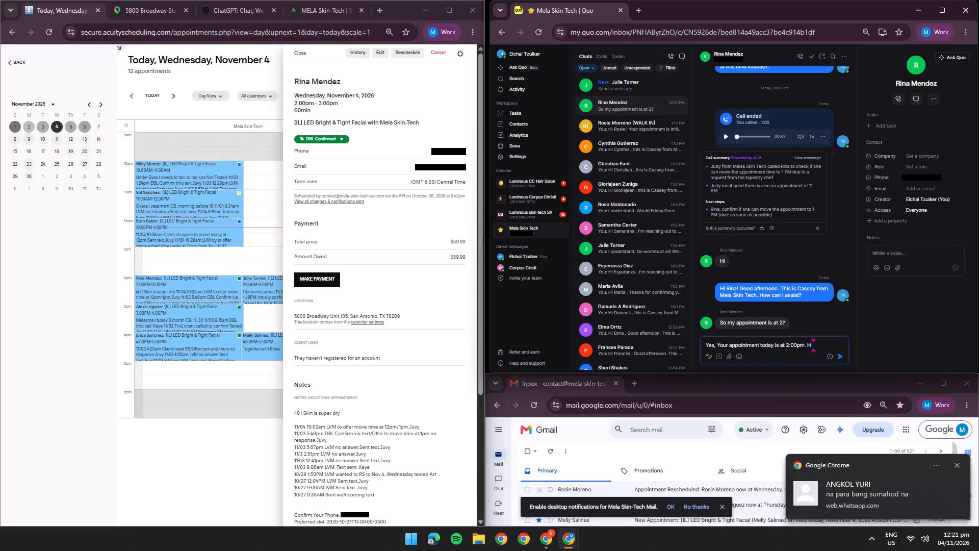
Write a reply to Rina confirming 2:00pm today and offering the 1:00pm opening: "If you would like to come in early just let me know.".
key(BackSpace)
key(BackSpace)
key(BackSpace)
key(BackSpace)
key(BackSpace)
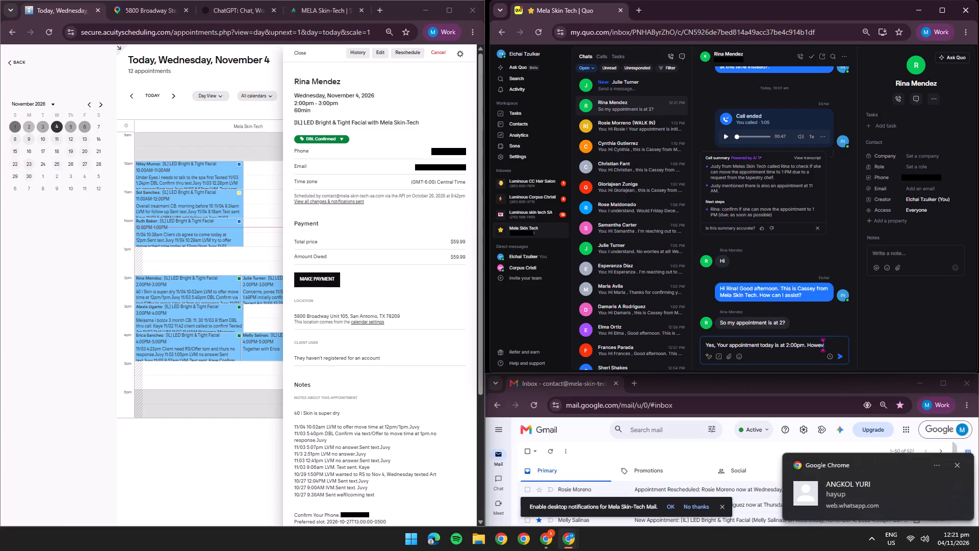
key(BackSpace)
key(BackSpace)
key(BackSpace)
key(BackSpace)
key(BackSpace)
key(space)
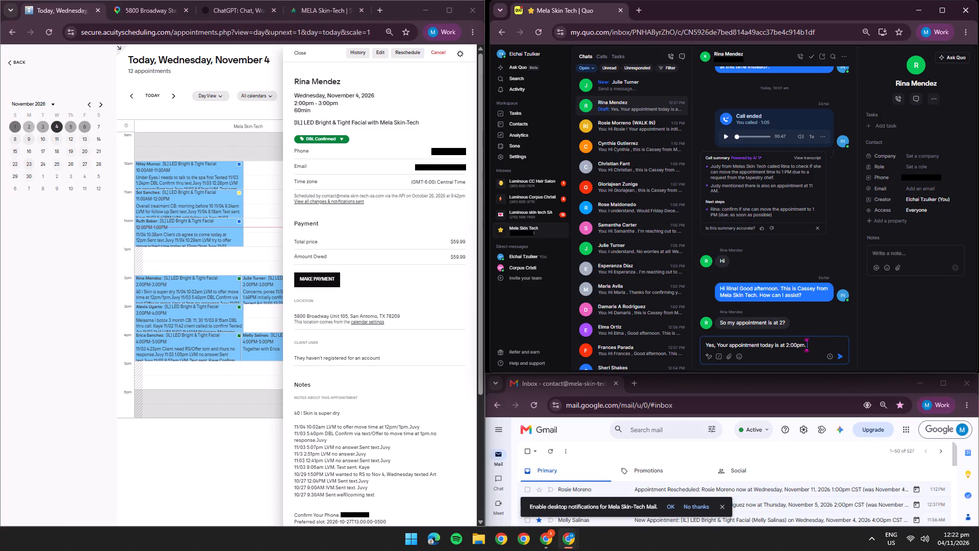
key(BackSpace)
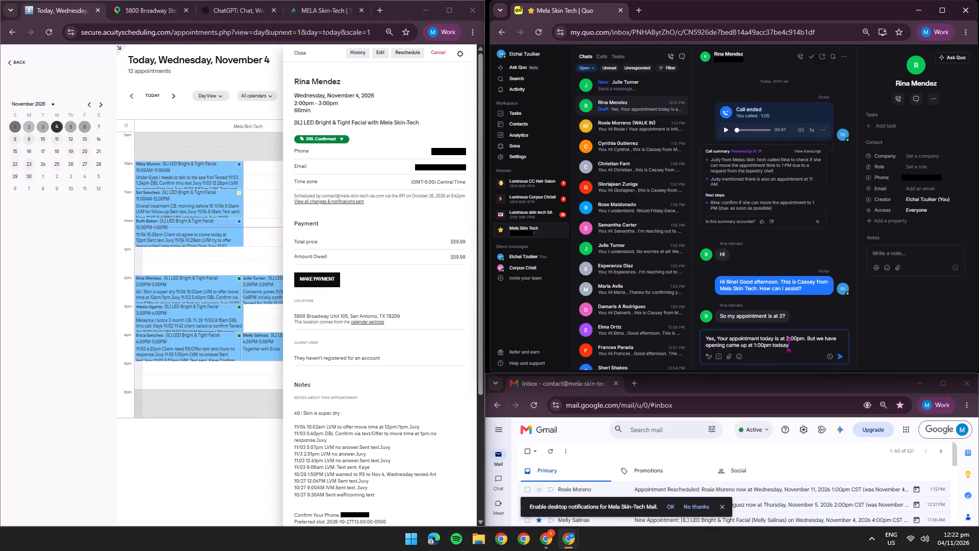
key(BackSpace)
key(BackSpace)
key(BackSpace)
key(BackSpace)
key(a)
key(BackSpace)
key(BackSpace)
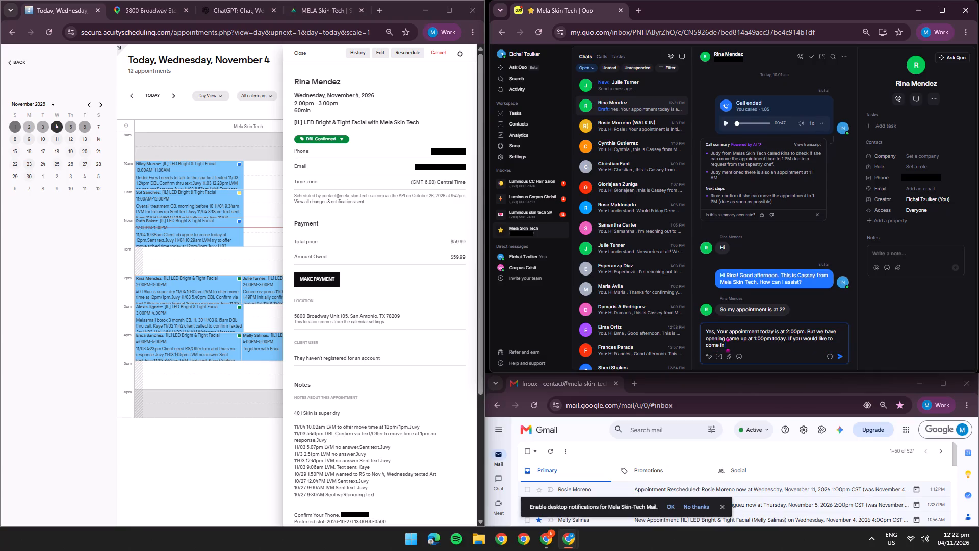
key(BackSpace)
key(BackSpace)
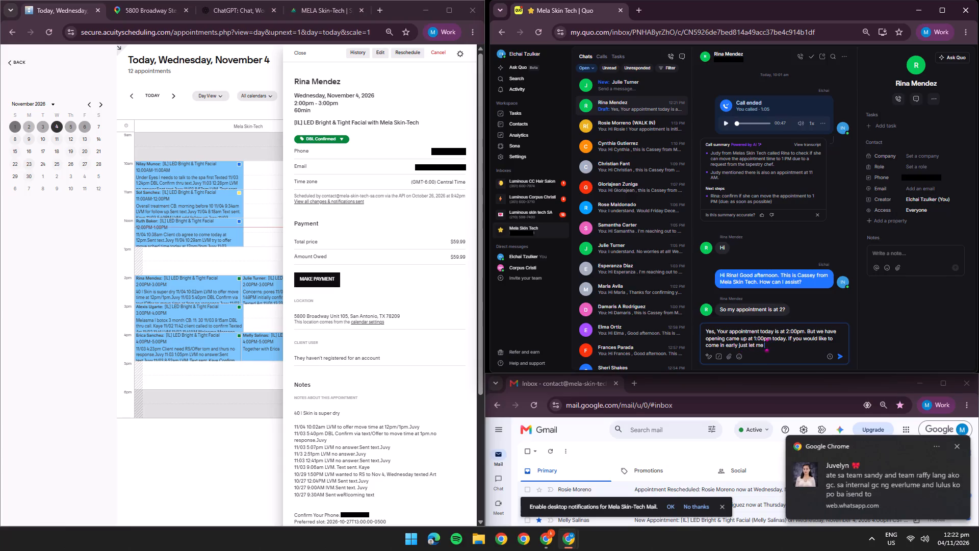
key(BackSpace)
key(BackSpace)
key(BackSpace)
key(BackSpace)
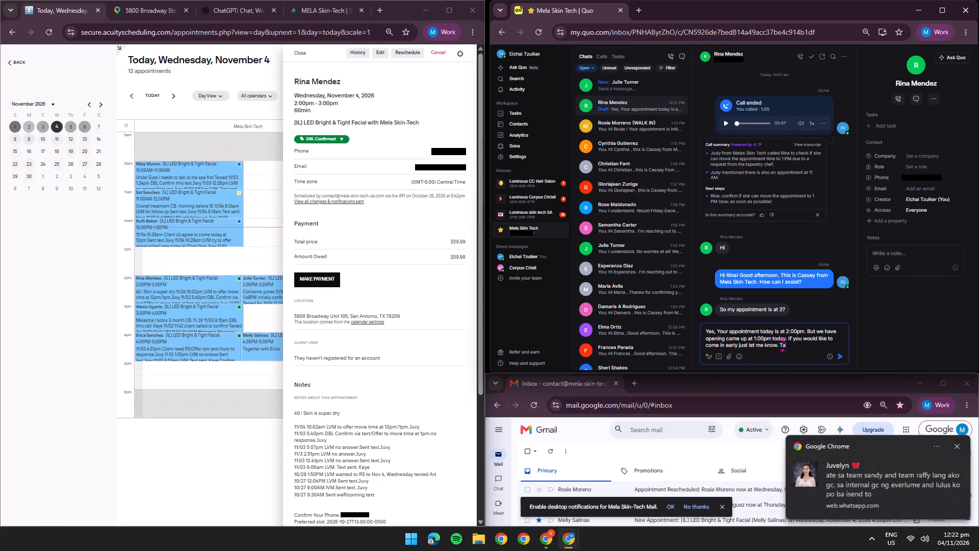
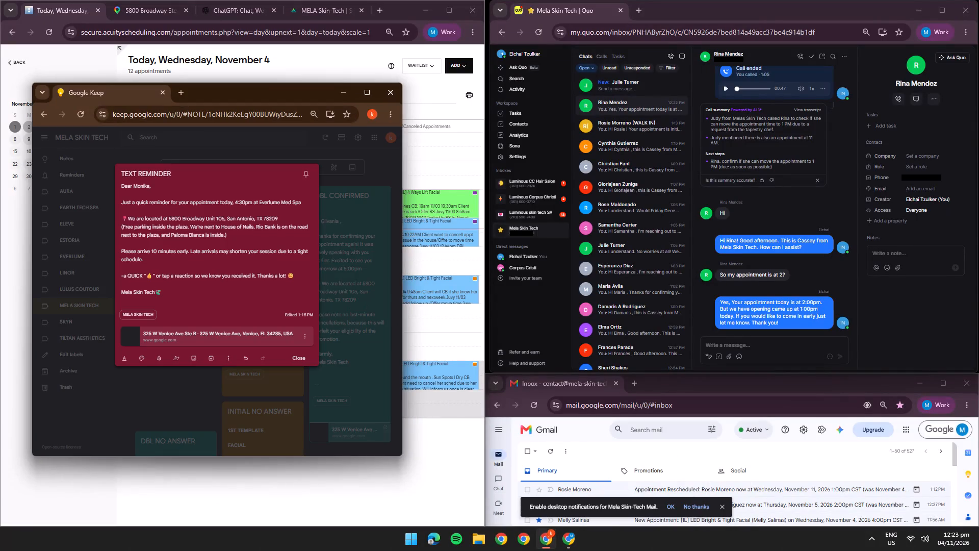
Replace the business name "Everlume Med Spa" with "Mela Skin Tech" in the appointment line of the TEXT REMINDER note.
alt+click(224, 238)
alt+click(222, 263)
alt+click(200, 283)
alt+click(203, 285)
alt+click(214, 289)
alt+click(216, 230)
alt+click(246, 228)
alt+double_click(267, 202)
key(BackSpace)
key(BackSpace)
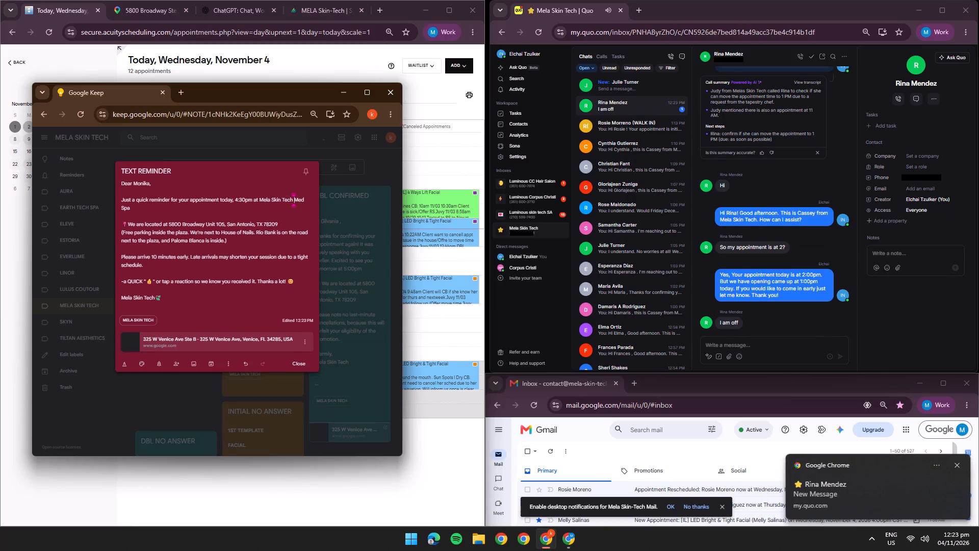
double_click(300, 203)
key(BackSpace)
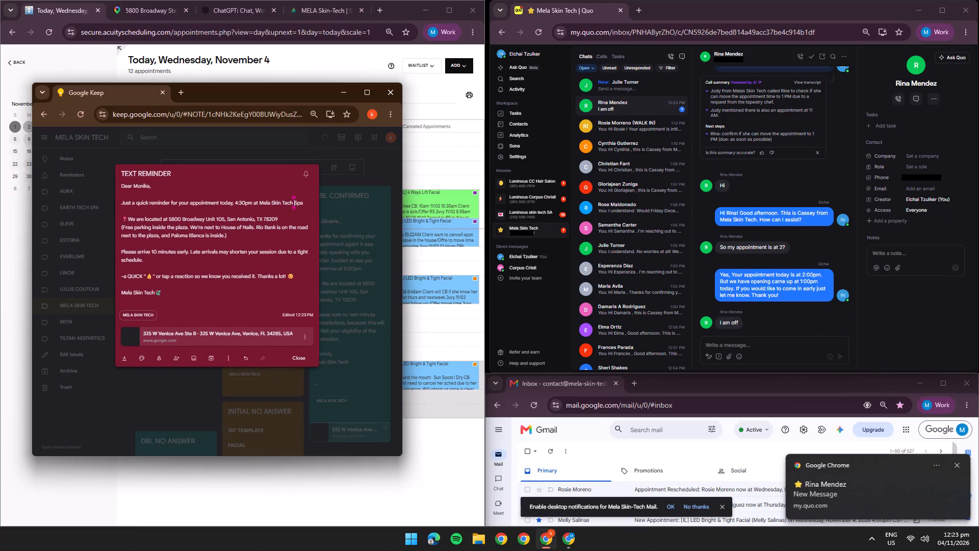
double_click(300, 203)
key(BackSpace)
click(275, 242)
Reply to Rina's messages about coming at 1 with "Great! Have a safe drive. See you soon!" and send it.
click(818, 317)
click(780, 363)
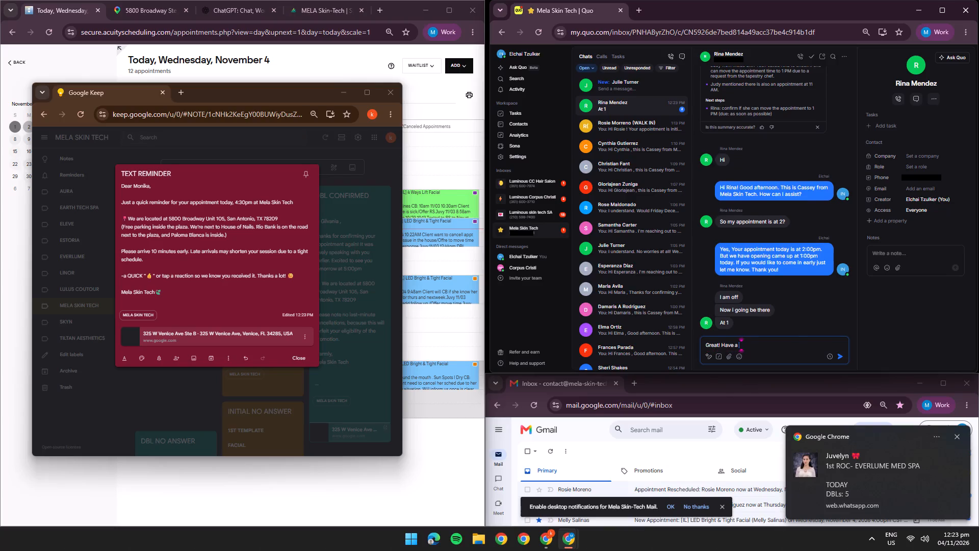
key(BackSpace)
key(BackSpace)
key(BackSpace)
text(e dfr)
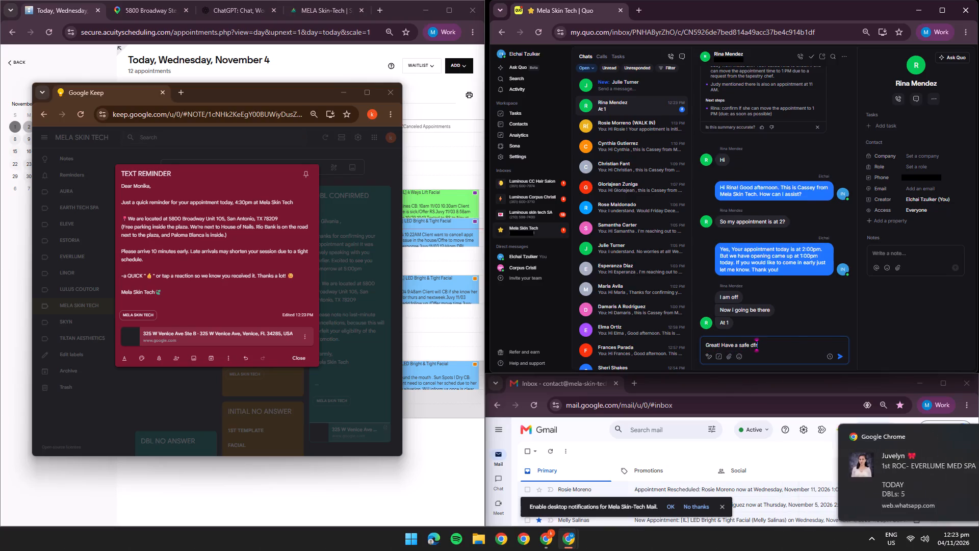
key(BackSpace)
key(BackSpace)
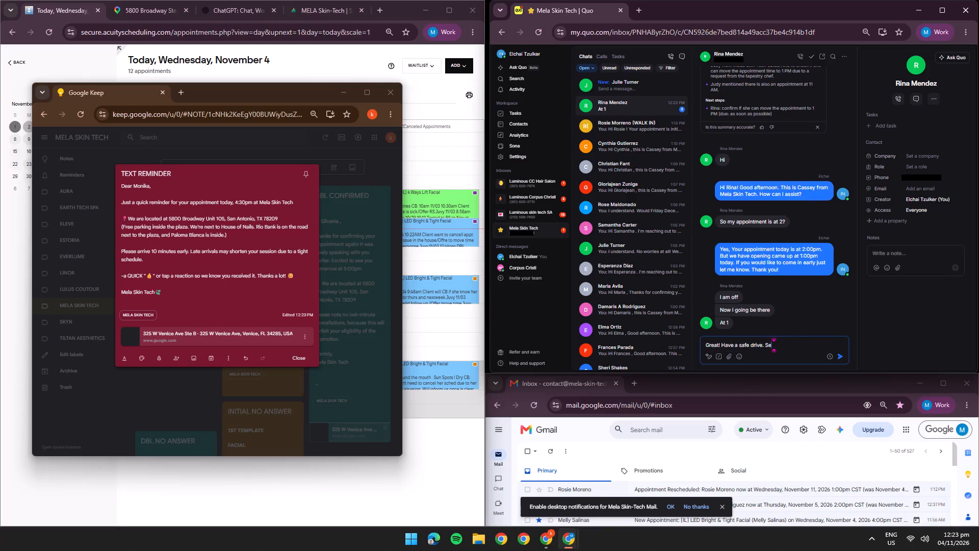
key(Return)
Start a screen snip to capture the conversation with Rina.
key(shift+super+s)
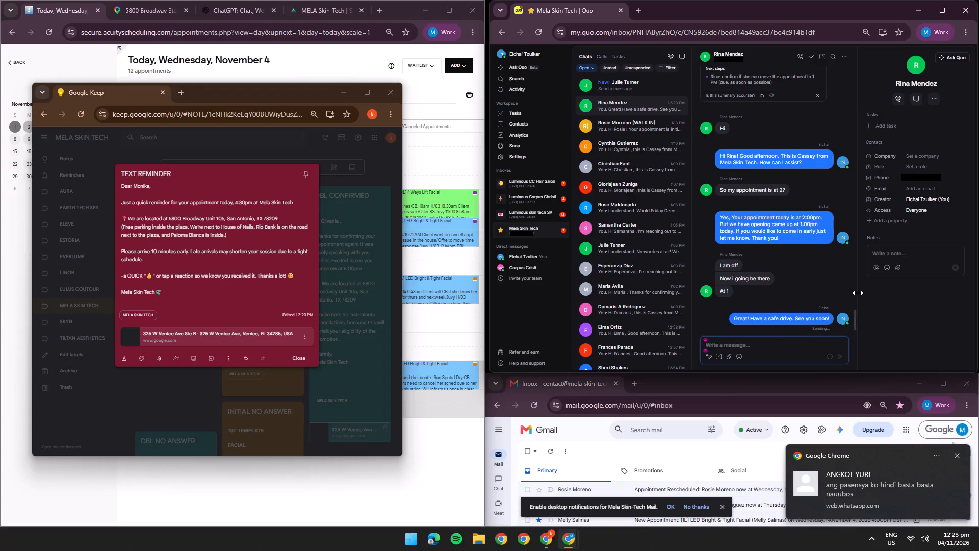
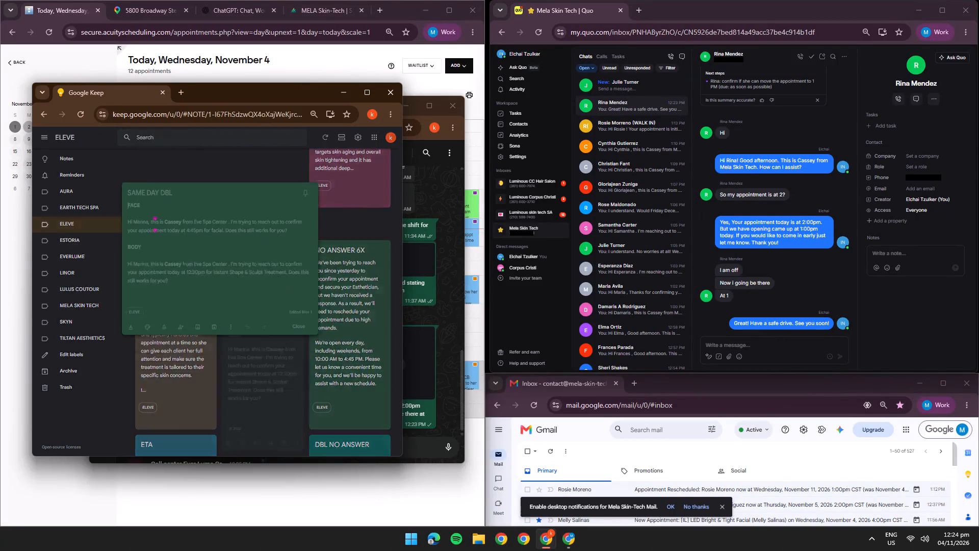
Copy the text of ELEVE's SAME DAY DBL note into a new green note titled "SAME DAY DBL" under the MELA SKIN TECH label.
key(ctrl+a)
key(ctrl+c)
ctrl+click(187, 416)
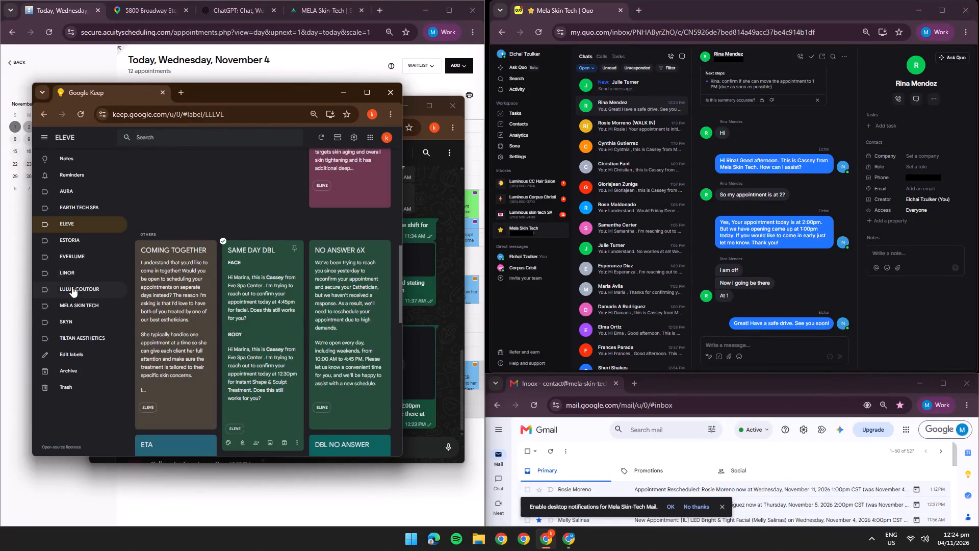
click(70, 312)
scroll(202, 229, up, 4)
click(245, 171)
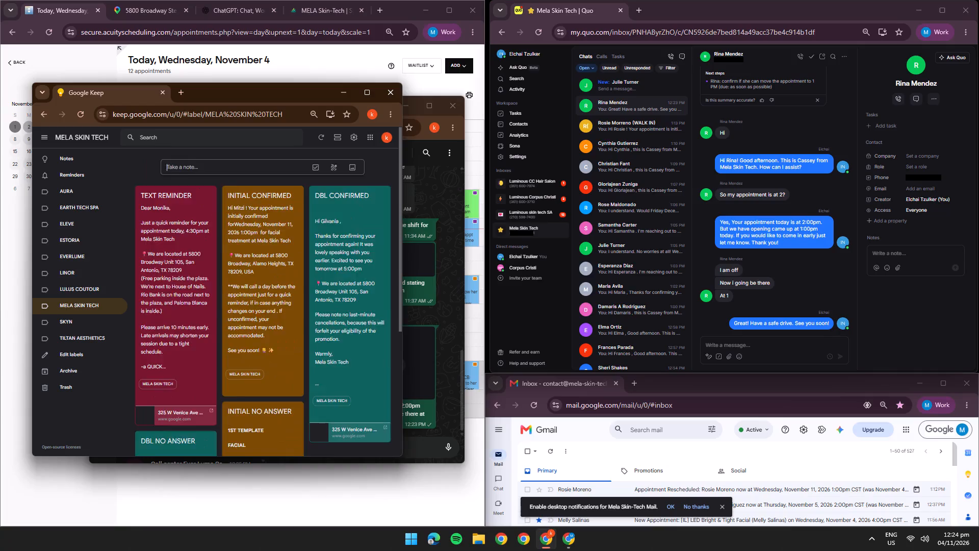
key(ctrl+v)
scroll(229, 182, up, 5)
click(234, 167)
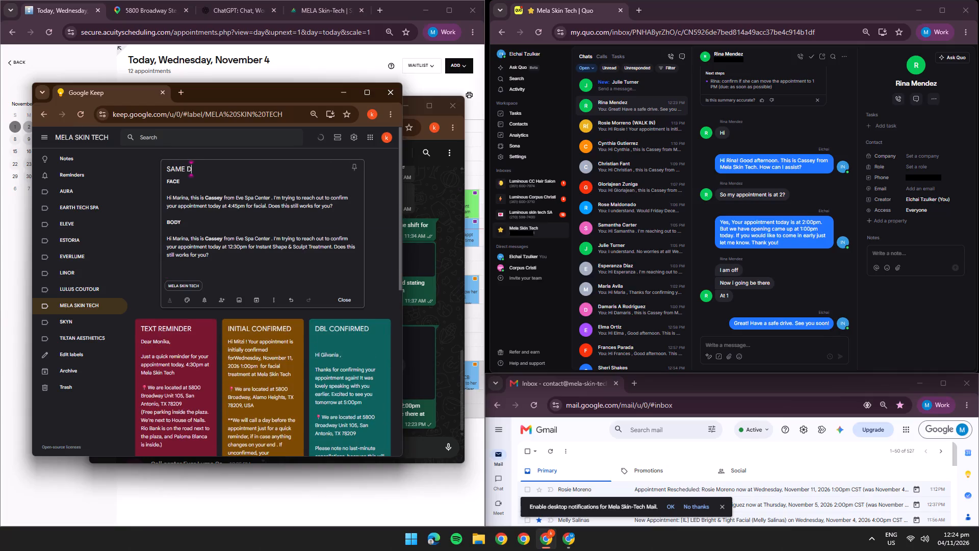
click(187, 300)
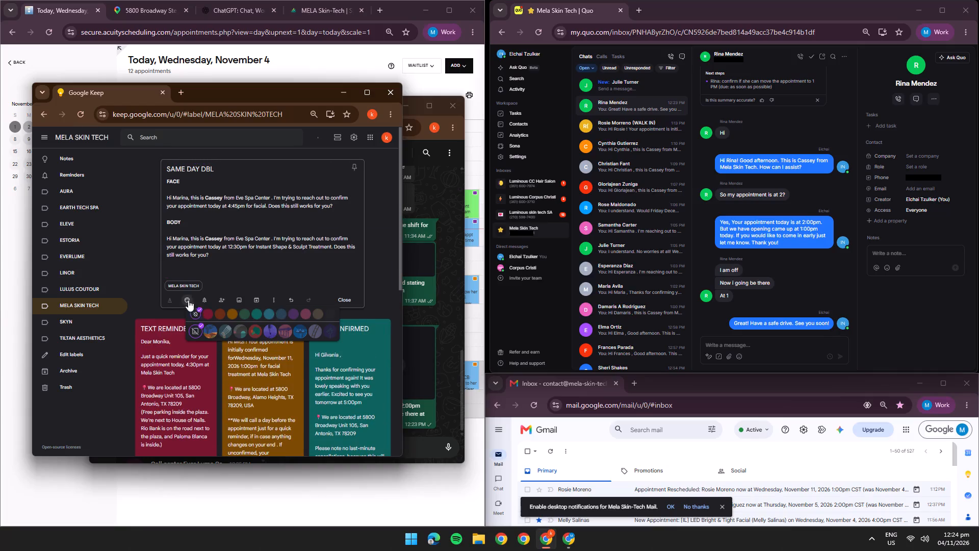
click(244, 314)
Replace "Eve Spa Center" with "Mela Skin Tech" in the FACE message of the new SAME DAY DBL note.
click(226, 229)
click(169, 199)
click(220, 198)
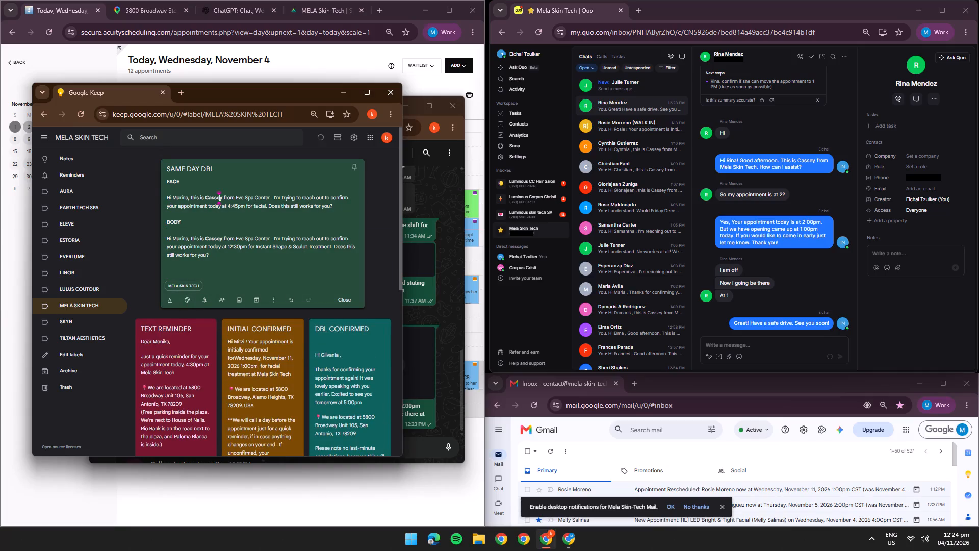
double_click(238, 198)
key(BackSpace)
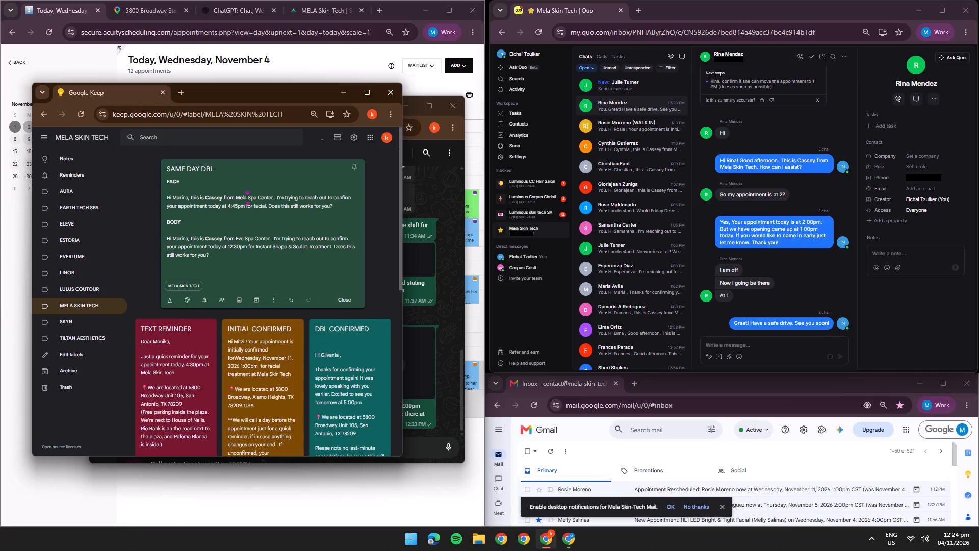
key(BackSpace)
key(BackSpace)
key(BackSpace)
key(BackSpace)
key(BackSpace)
key(k)
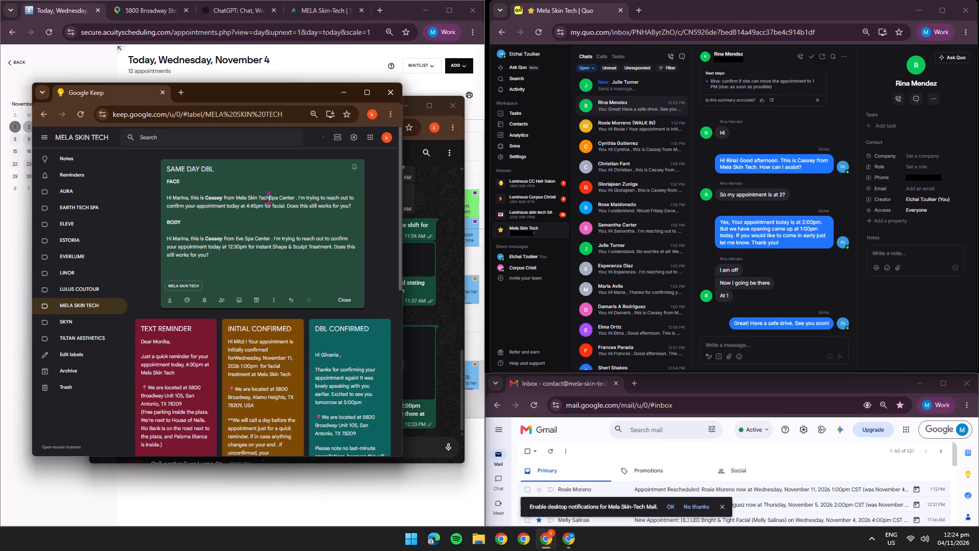
key(BackSpace)
key(BackSpace)
key(space)
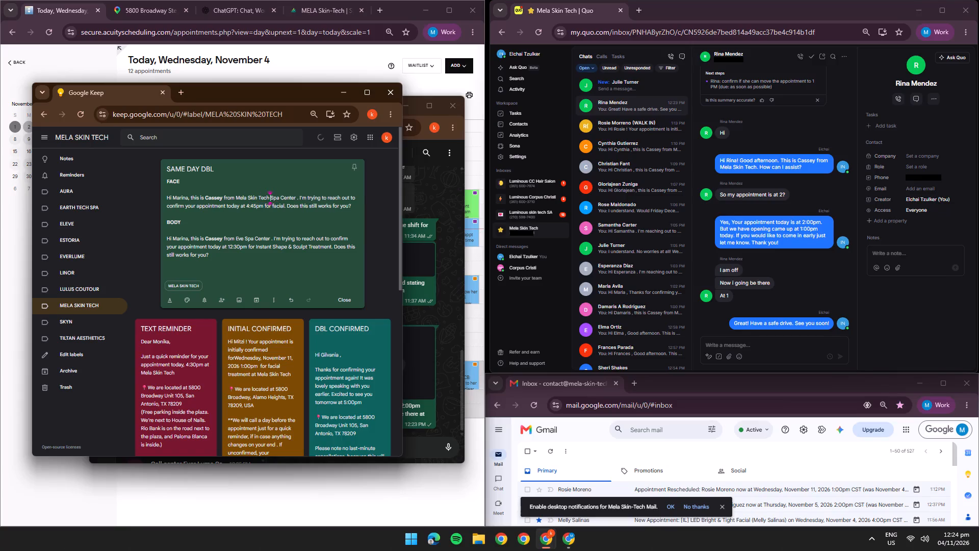
double_click(275, 197)
key(BackSpace)
double_click(279, 197)
key(BackSpace)
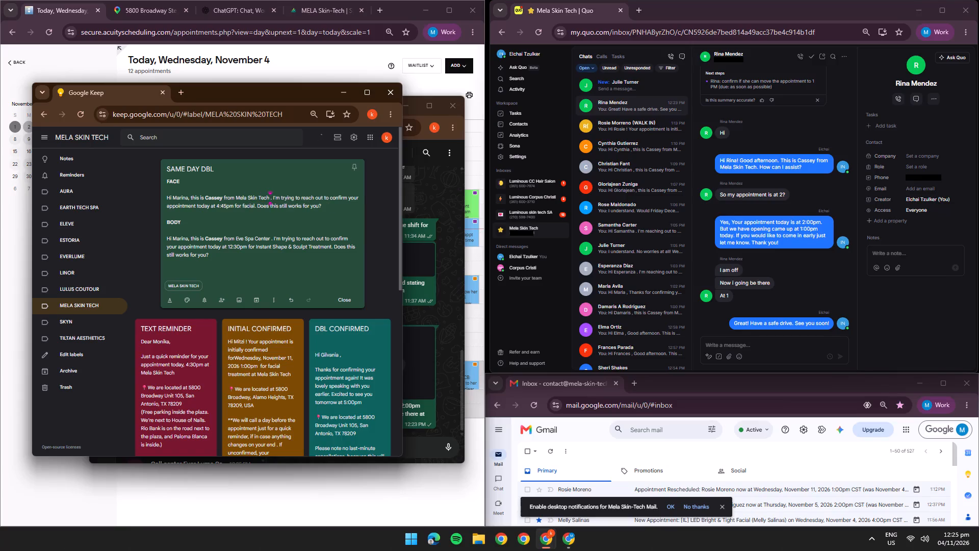
click(248, 188)
click(306, 201)
click(322, 207)
click(292, 235)
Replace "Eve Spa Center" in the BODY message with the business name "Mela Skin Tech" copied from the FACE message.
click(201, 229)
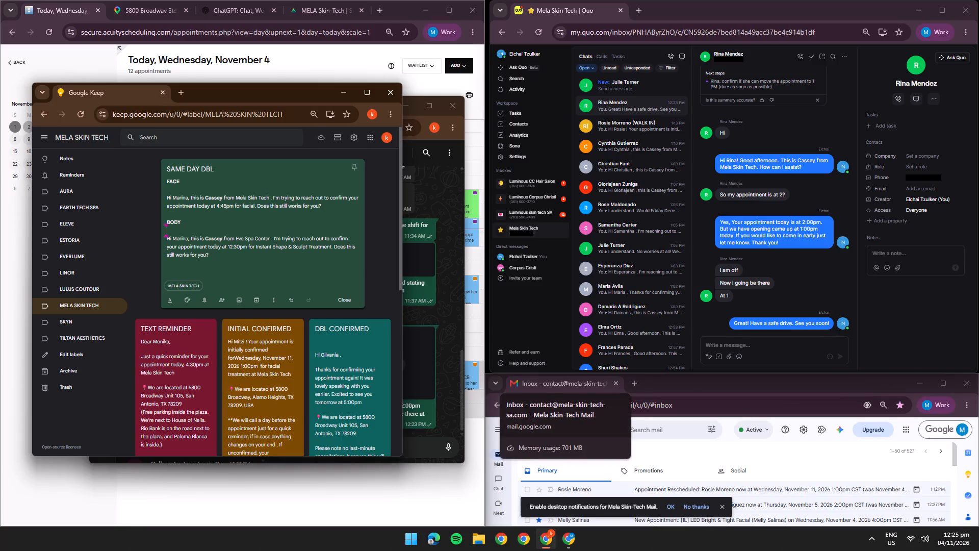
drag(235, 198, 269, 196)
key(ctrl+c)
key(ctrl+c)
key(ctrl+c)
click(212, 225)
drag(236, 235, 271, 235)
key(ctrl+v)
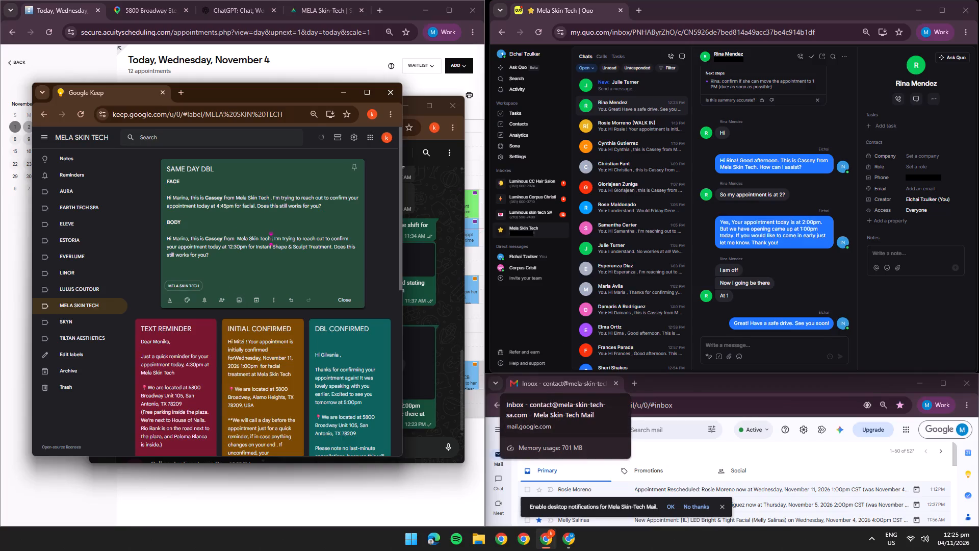
Delete the whole BODY section from the SAME DAY DBL note, leaving only the FACE message, and close the note.
click(269, 256)
click(310, 262)
drag(231, 256, 135, 239)
click(223, 228)
key(BackSpace)
drag(234, 255, 112, 212)
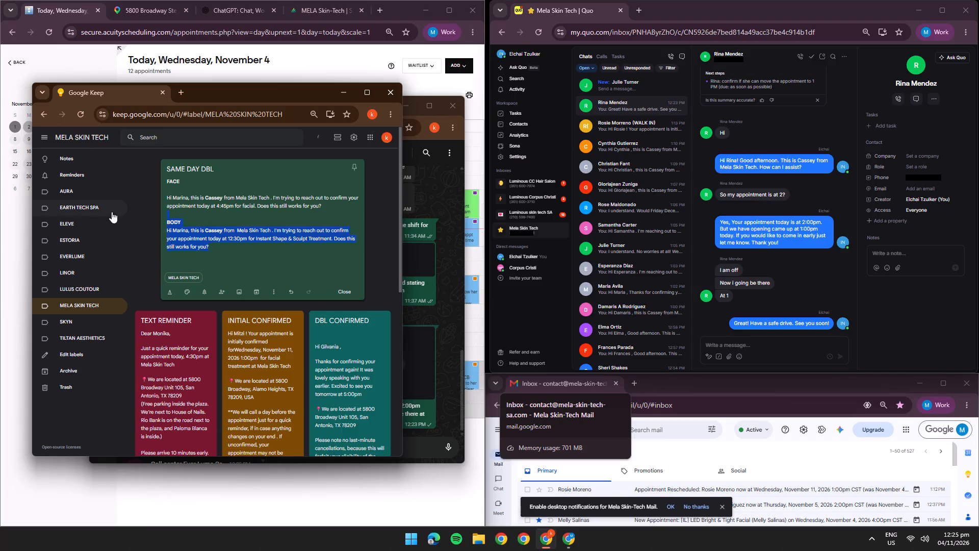
drag(112, 212, 112, 212)
key(BackSpace)
click(244, 308)
click(183, 354)
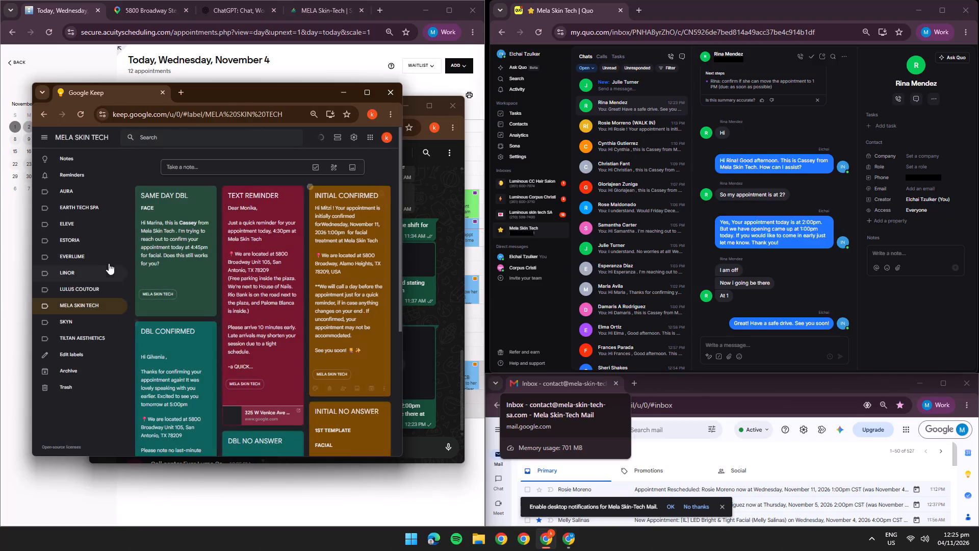
Copy the full text of the NO ANSWER 6X note under the ELEVE label.
click(92, 226)
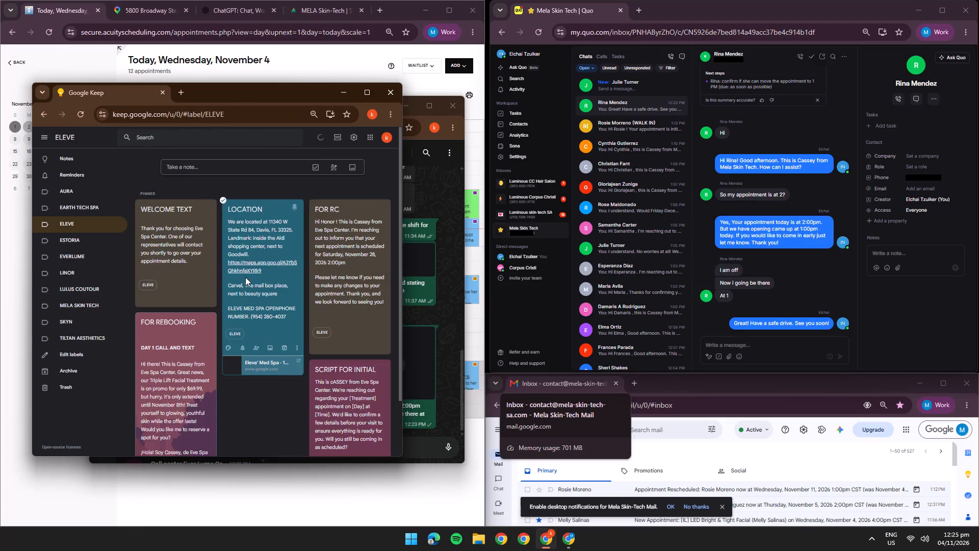
scroll(245, 277, down, 11)
click(396, 307)
click(354, 312)
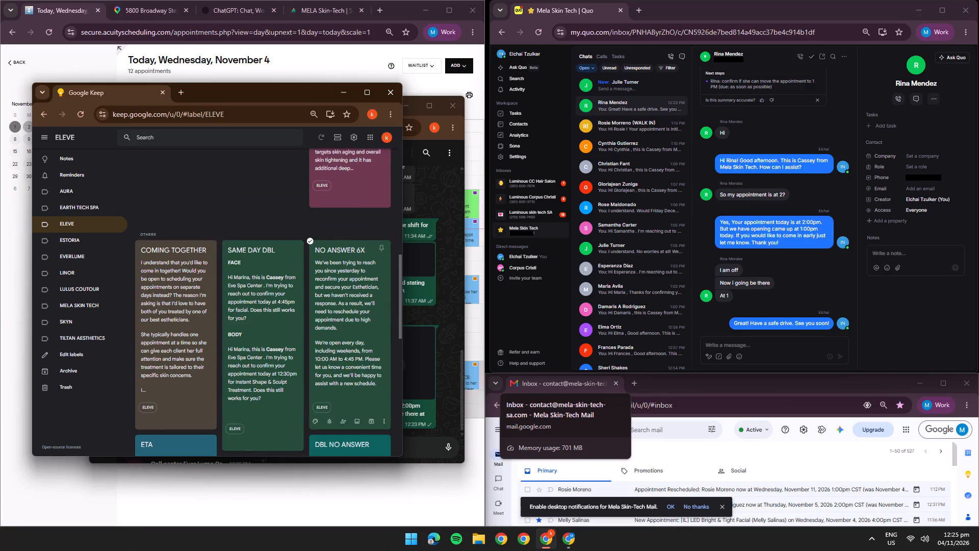
key(ctrl+a)
key(ctrl+c)
click(190, 361)
click(219, 51)
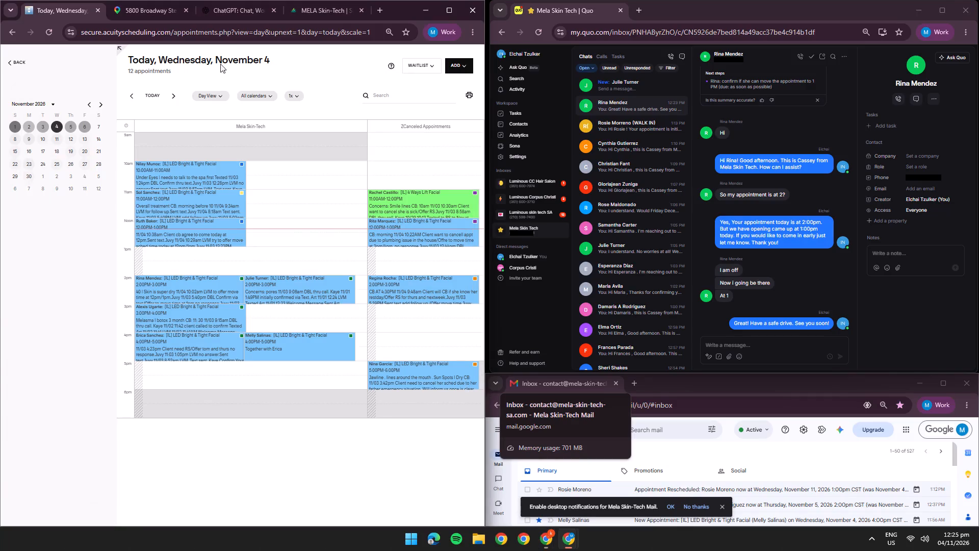
key(alt+Tab)
key(alt+Tab)
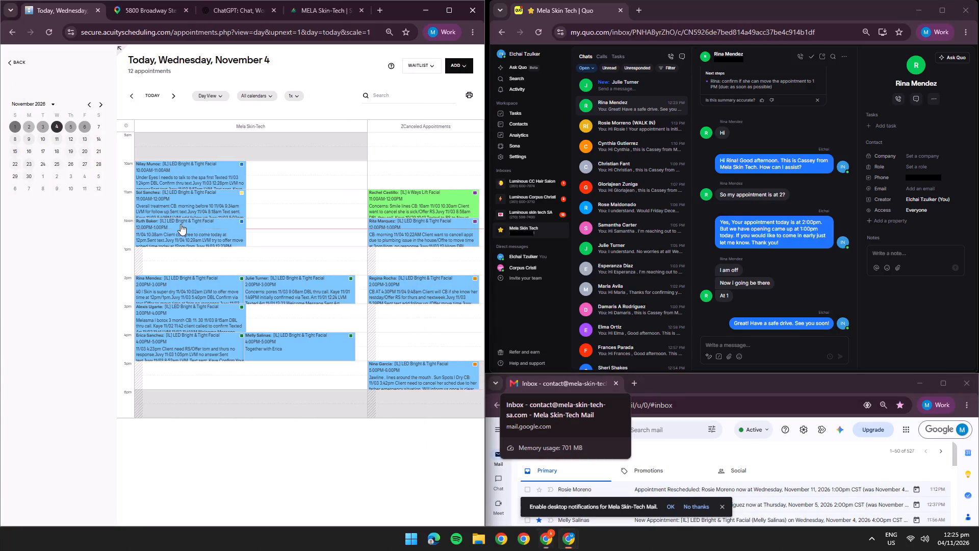
key(alt+Tab)
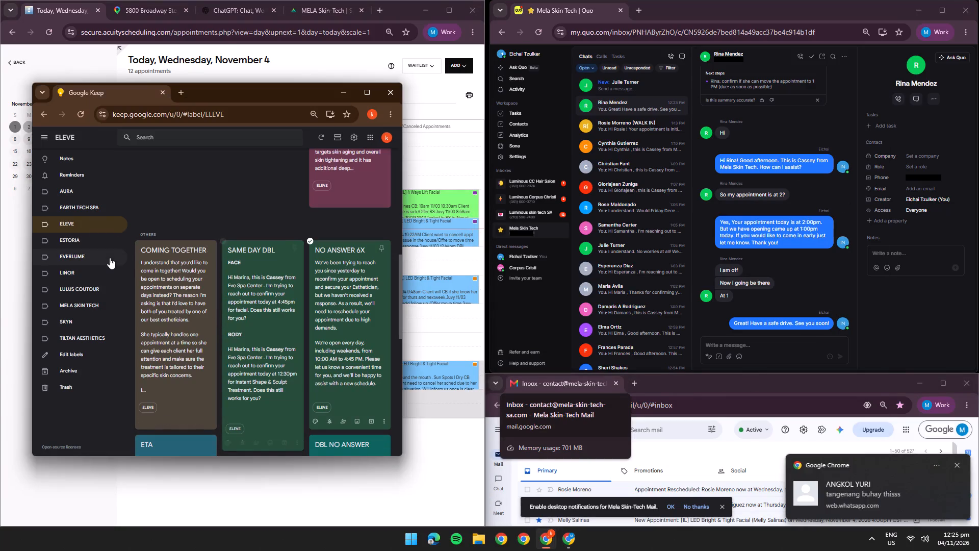
Create a new note under MELA SKIN TECH from the copied text and title it "NO ANSWER 6X".
click(97, 307)
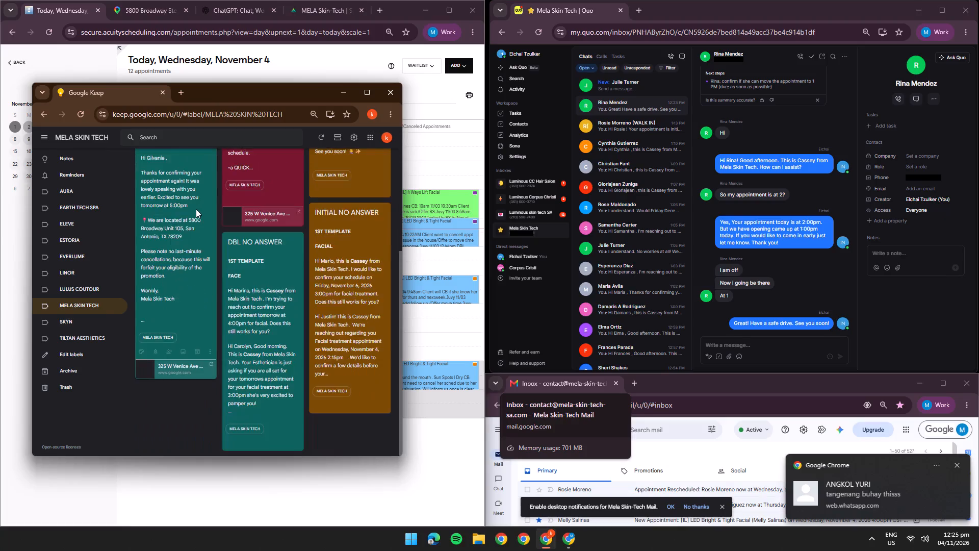
scroll(181, 242, up, 6)
click(221, 165)
key(ctrl+v)
click(225, 169)
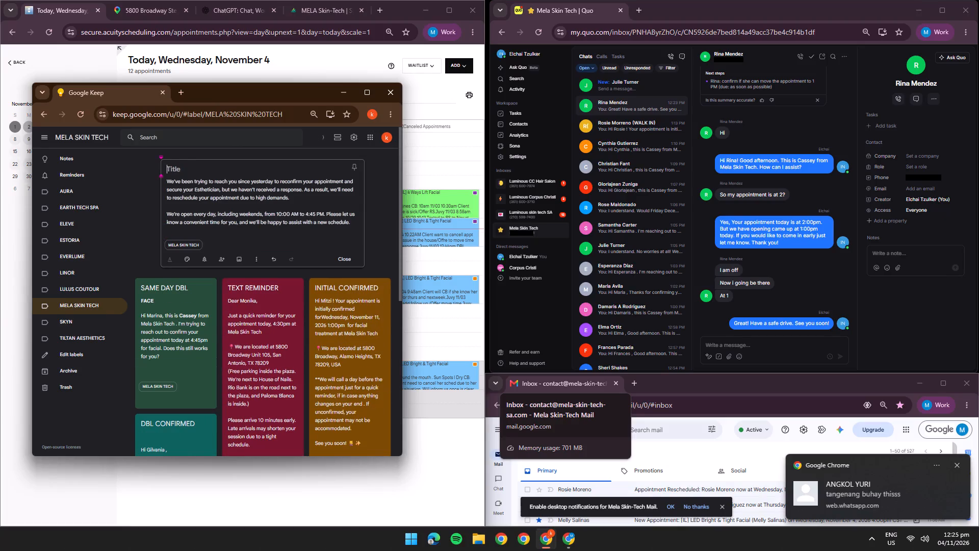
text(no)
key(space)
key(BackSpace)
key(BackSpace)
key(BackSpace)
key(BackSpace)
key(BackSpace)
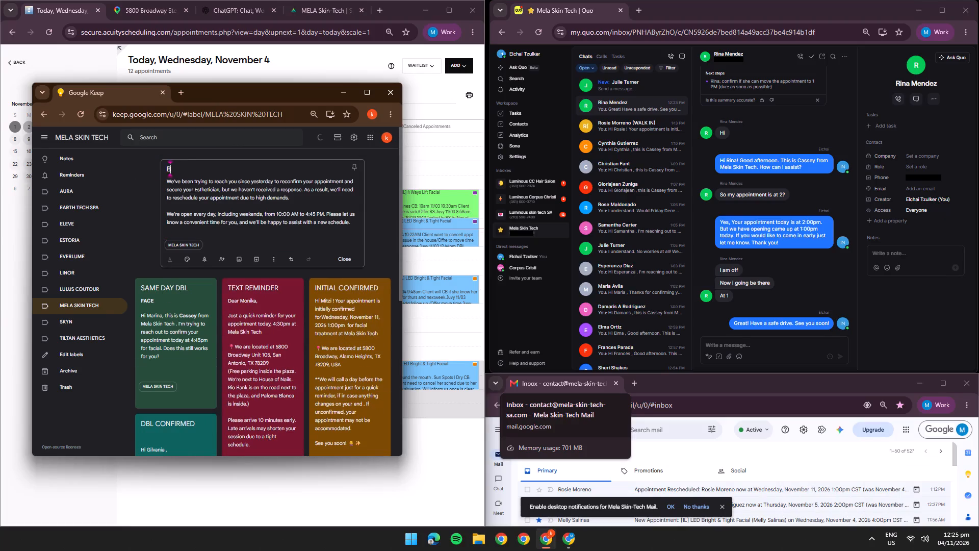
key(BackSpace)
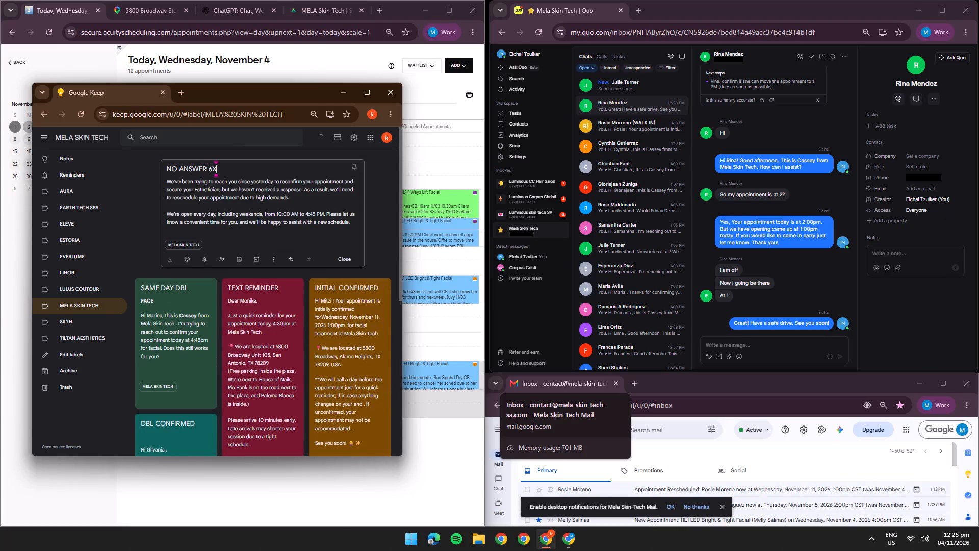
Change the closing time in the new NO ANSWER 6X note's opening hours to 5:00 PM.
click(239, 196)
click(300, 212)
click(288, 230)
click(307, 212)
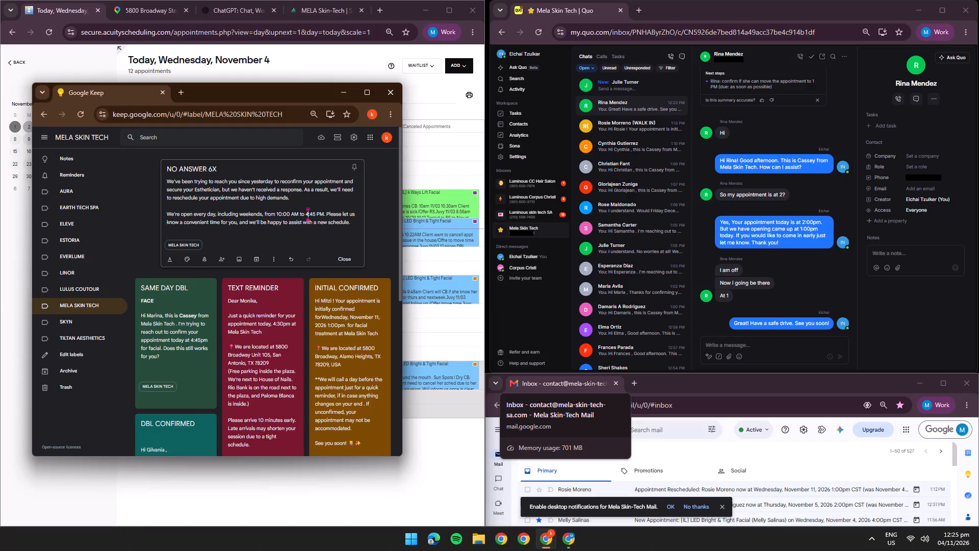
key(BackSpace)
text(54)
key(BackSpace)
key(Right)
key(Right)
key(Right)
key(BackSpace)
key(BackSpace)
text(00)
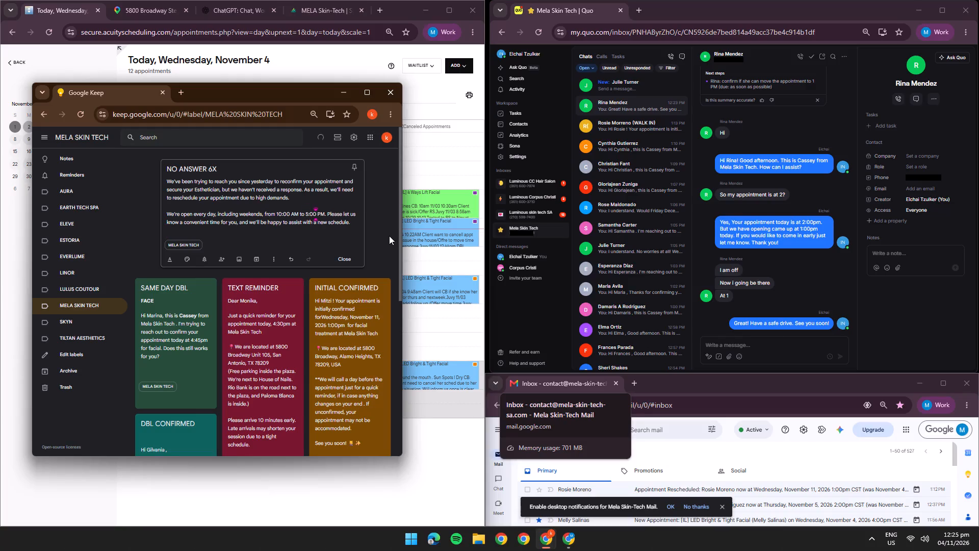
Colour the new NO ANSWER 6X note green and close it.
click(183, 255)
click(241, 278)
click(264, 350)
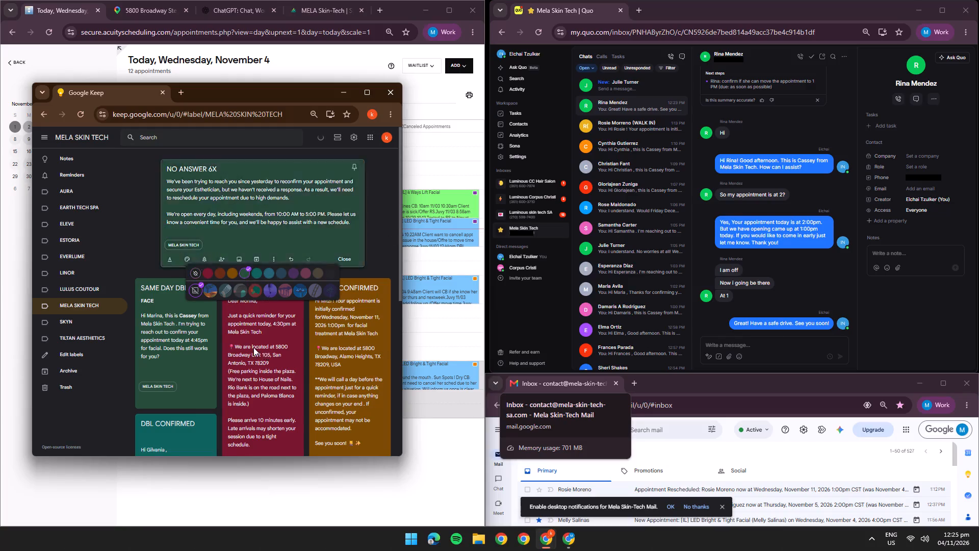
Copy the full text of the FOR REBOOKING note under the ELEVE label and close the note.
click(81, 231)
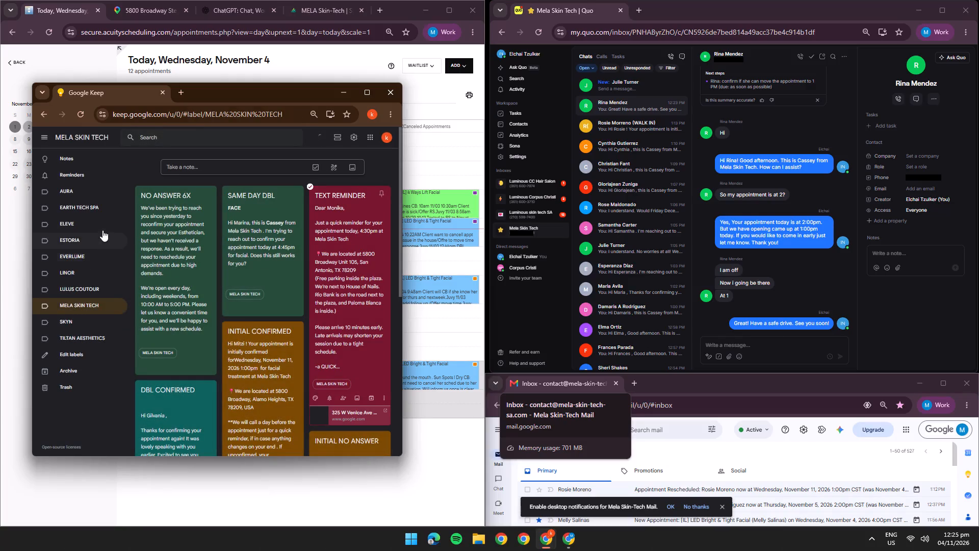
click(102, 228)
scroll(212, 269, down, 2)
scroll(251, 300, down, 4)
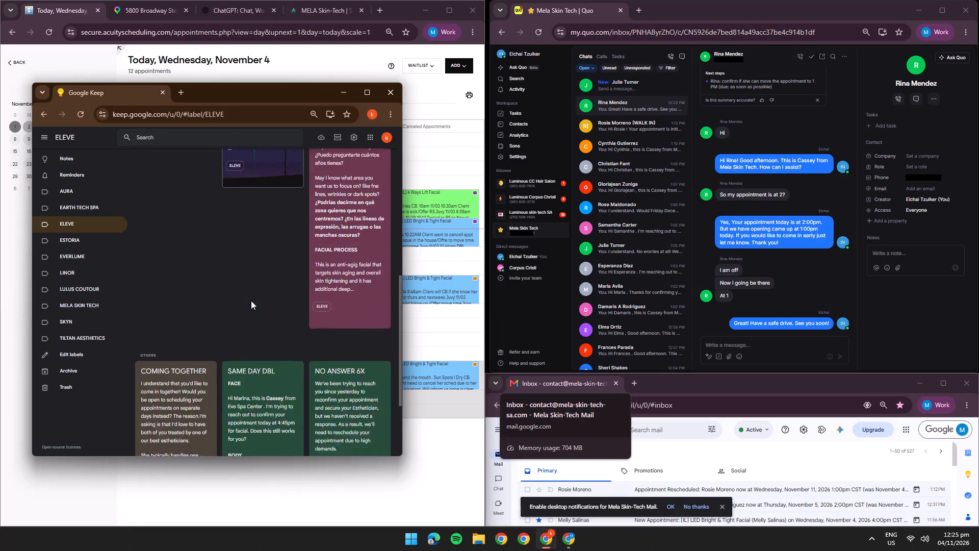
scroll(257, 316, up, 3)
click(144, 233)
key(ctrl+a)
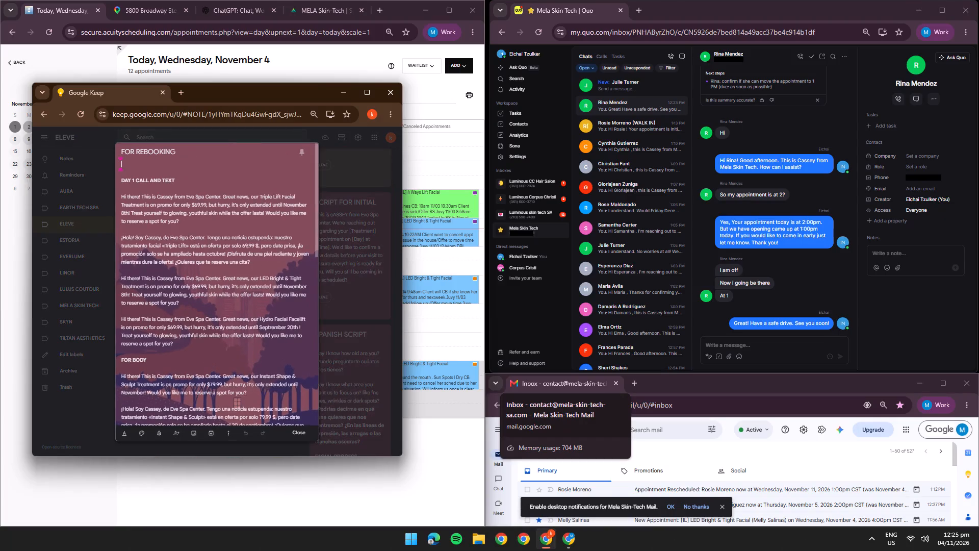
key(ctrl+c)
click(31, 267)
click(76, 289)
click(85, 252)
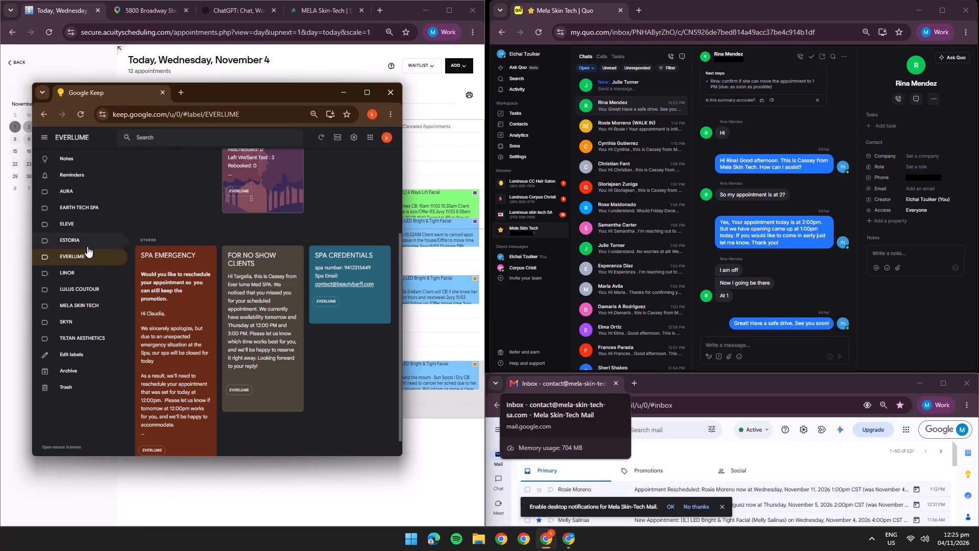
Create a new note under MELA SKIN TECH from the copied rebooking text and title it "FOR REBOOKING.".
click(84, 312)
click(221, 170)
key(ctrl+v)
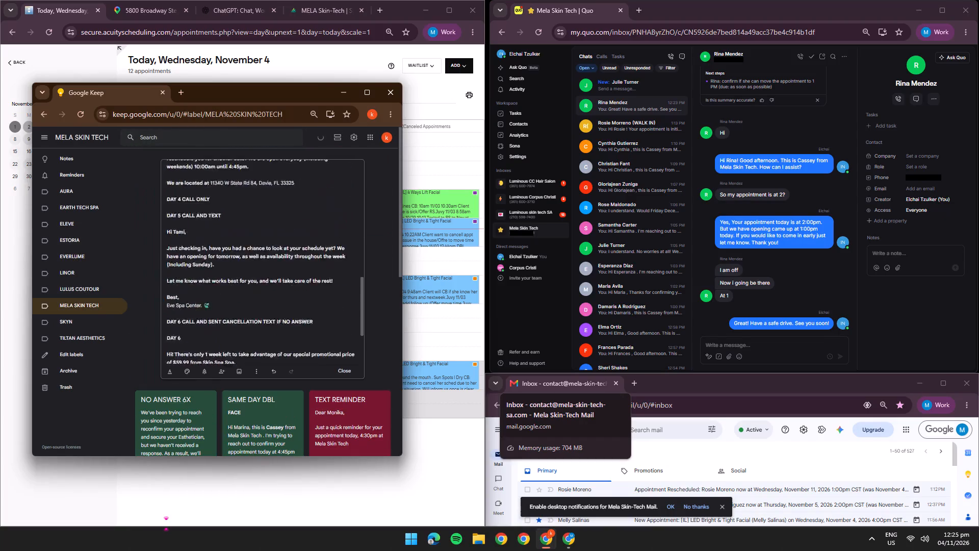
scroll(222, 168, up, 12)
click(223, 169)
text(for)
key(space)
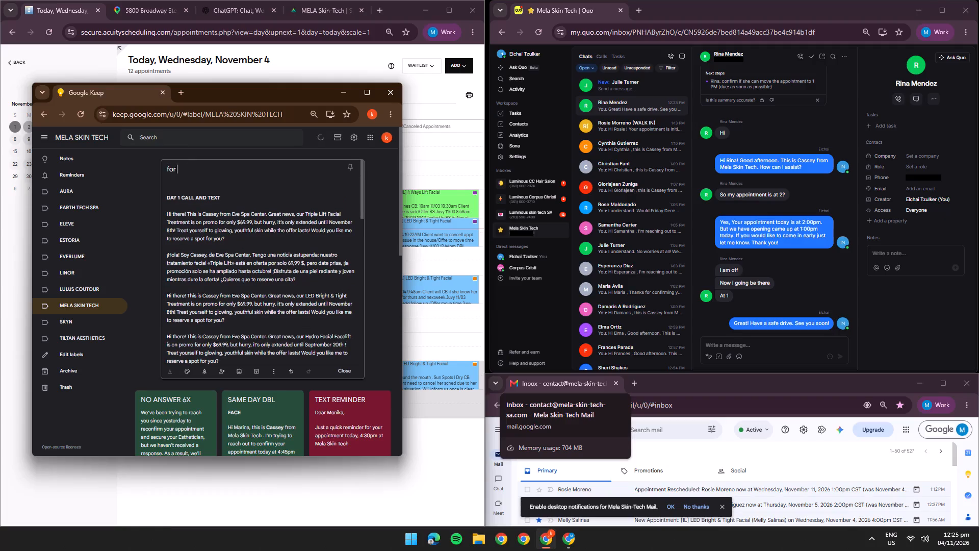
key(BackSpace)
key(BackSpace)
key(BackSpace)
Replace the spa name in the English Triple Lift Facial message of DAY 1 with Mela Skin Tech.
click(291, 234)
click(274, 241)
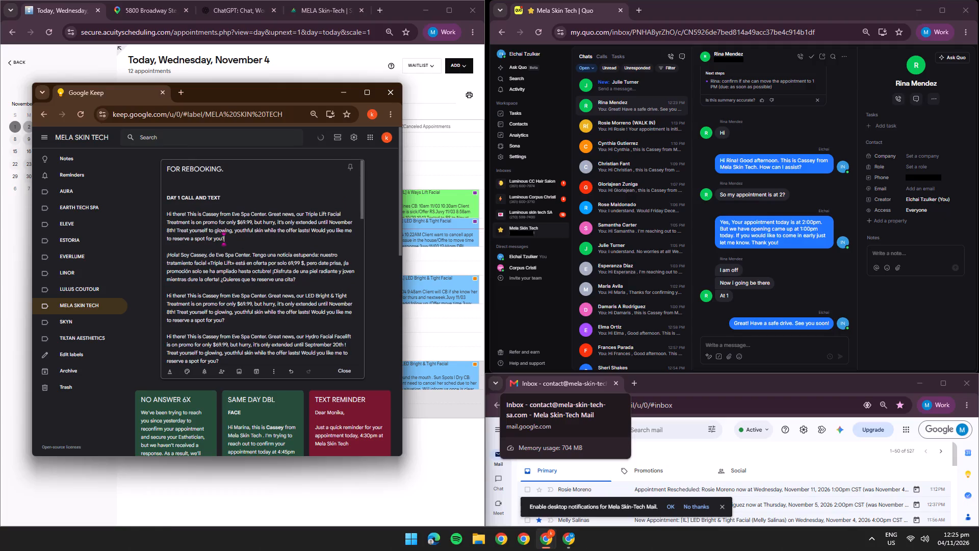
double_click(235, 213)
key(super+v)
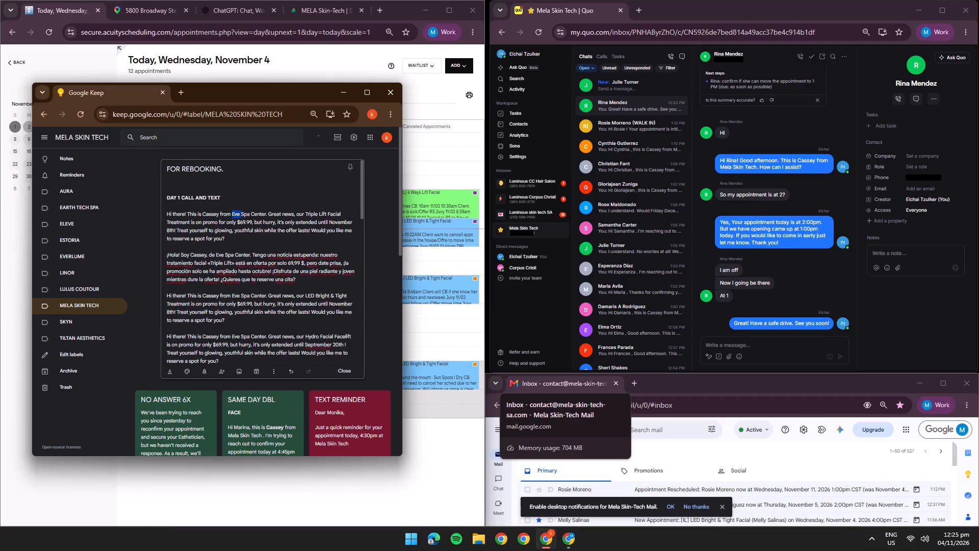
click(312, 402)
key(ctrl+v)
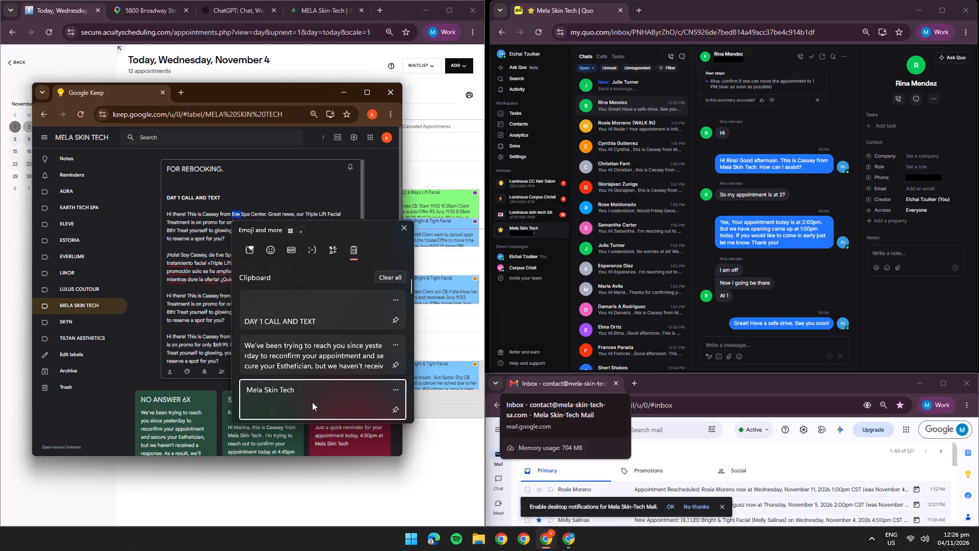
double_click(271, 215)
key(BackSpace)
double_click(275, 213)
key(BackSpace)
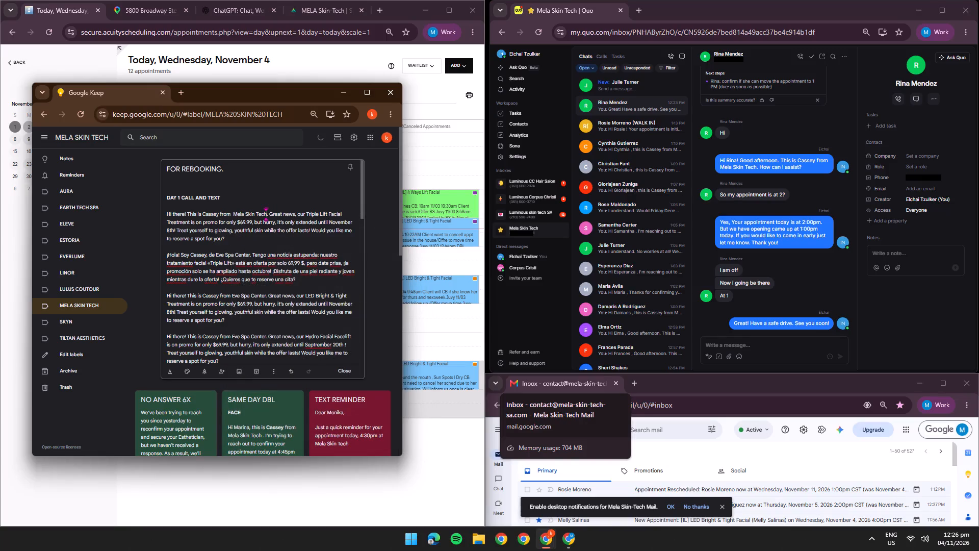
Replace the spa name in the Spanish Triple Lift message with Mela Skin Tech.
click(239, 269)
click(252, 253)
click(273, 264)
click(330, 266)
drag(214, 256, 250, 255)
key(space)
key(ctrl+v)
Replace the spa name in the LED Bright & Tight message with Mela Skin Tech and tidy the text after it.
click(264, 294)
click(302, 311)
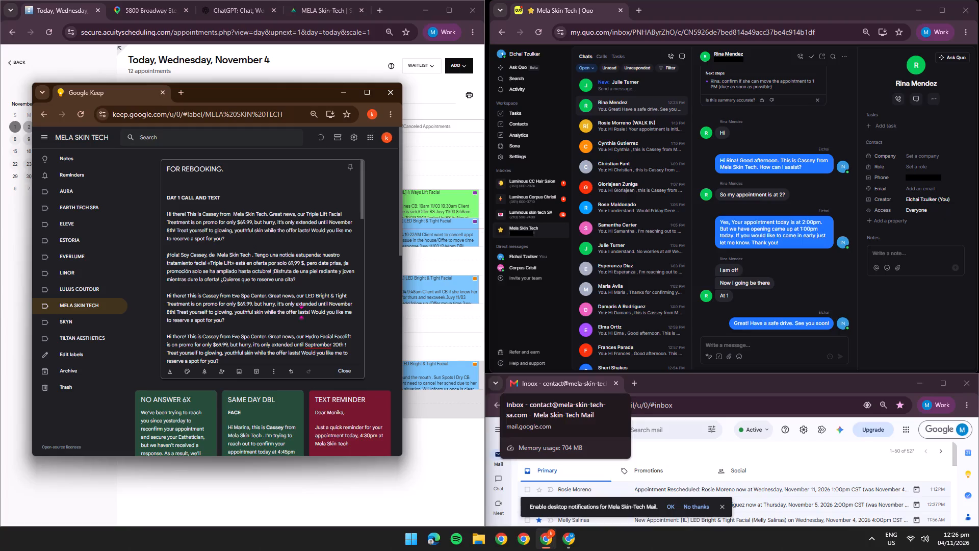
drag(233, 296, 264, 294)
key(ctrl+v)
scroll(286, 311, down, 1)
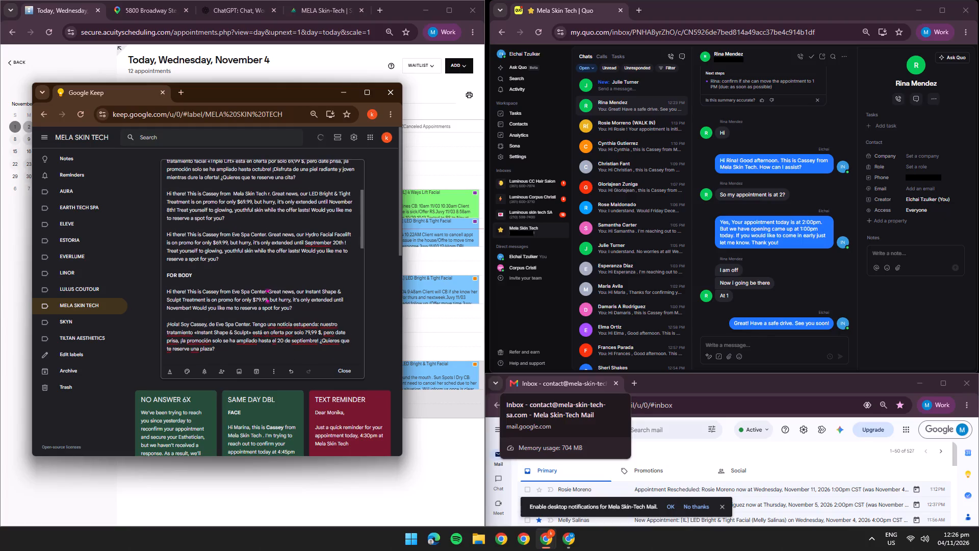
key(Right)
key(BackSpace)
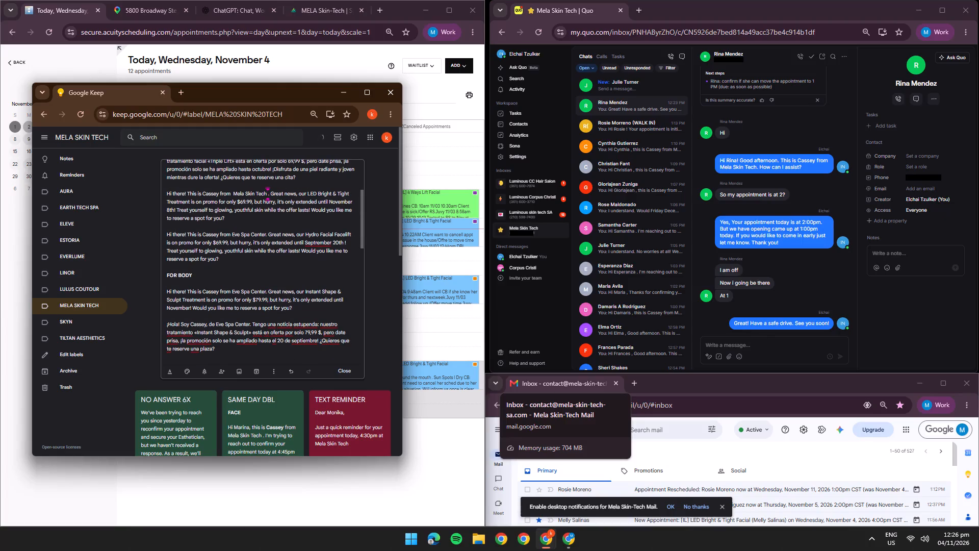
Replace the spa name in the Hydro Facial Facelift message with "Mela Skin Tech" followed by a period.
click(230, 237)
click(234, 235)
drag(233, 235, 272, 237)
drag(272, 237, 266, 236)
key(ctrl+v)
key(period)
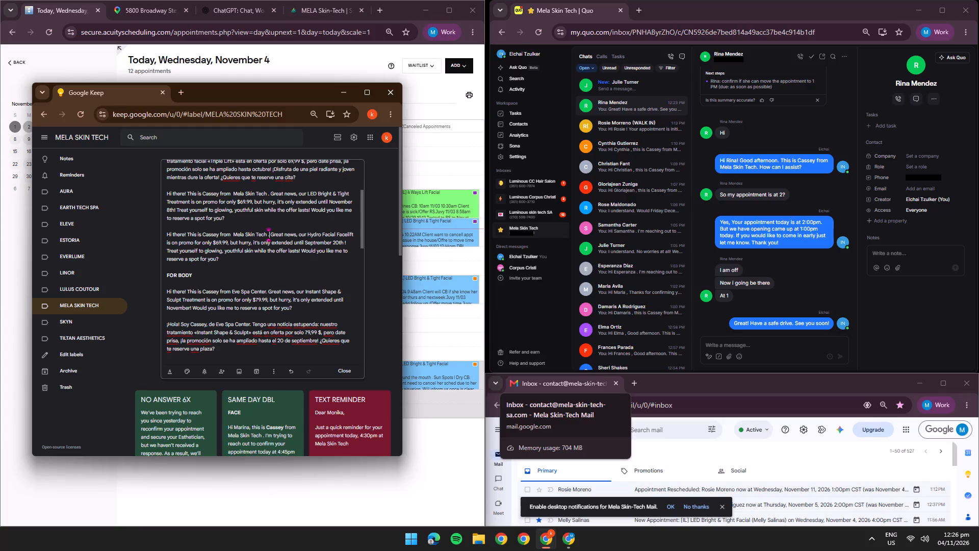
Replace the spa name with Mela Skin Tech in the English Instant Shape & Sculpt message and the DAY 3 message.
drag(233, 293, 265, 292)
key(ctrl+v)
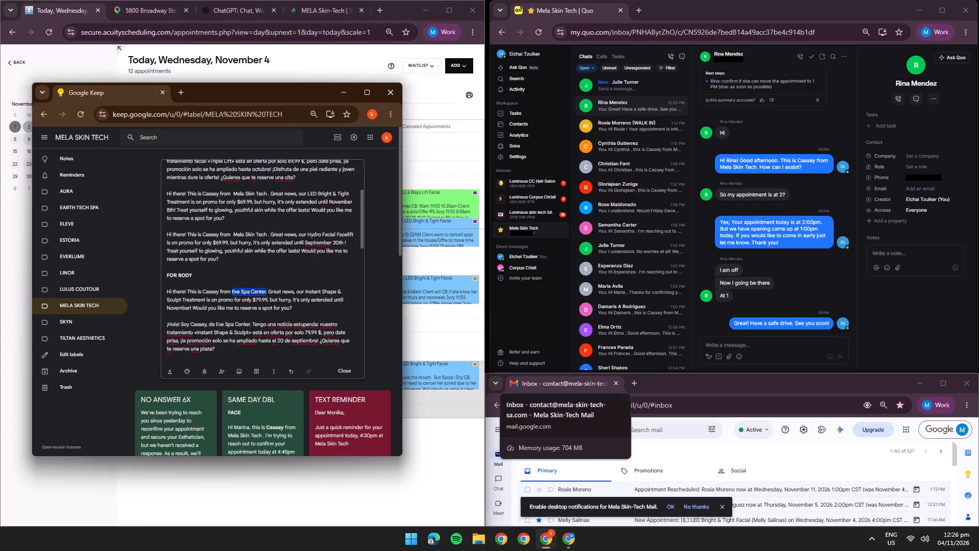
scroll(297, 316, down, 1)
scroll(251, 330, down, 1)
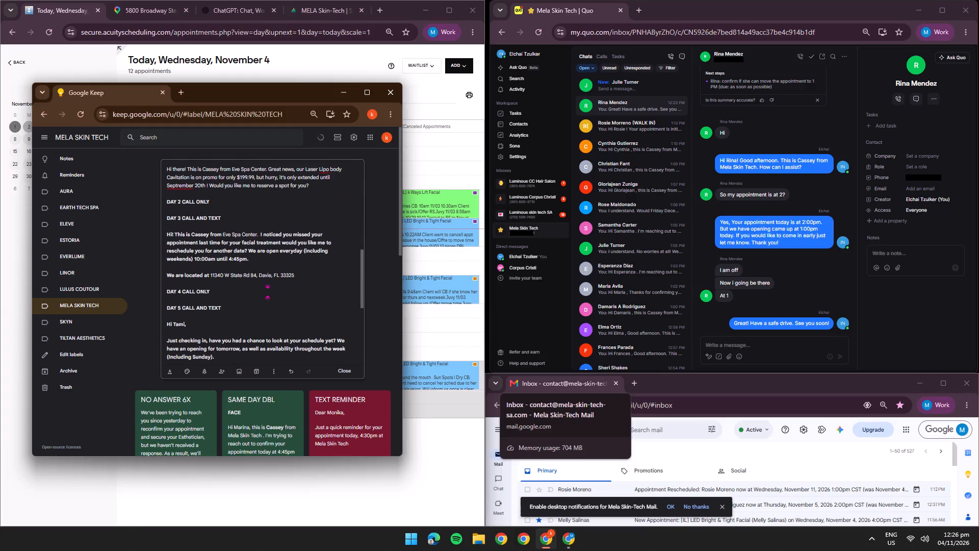
drag(224, 234, 259, 234)
key(ctrl+v)
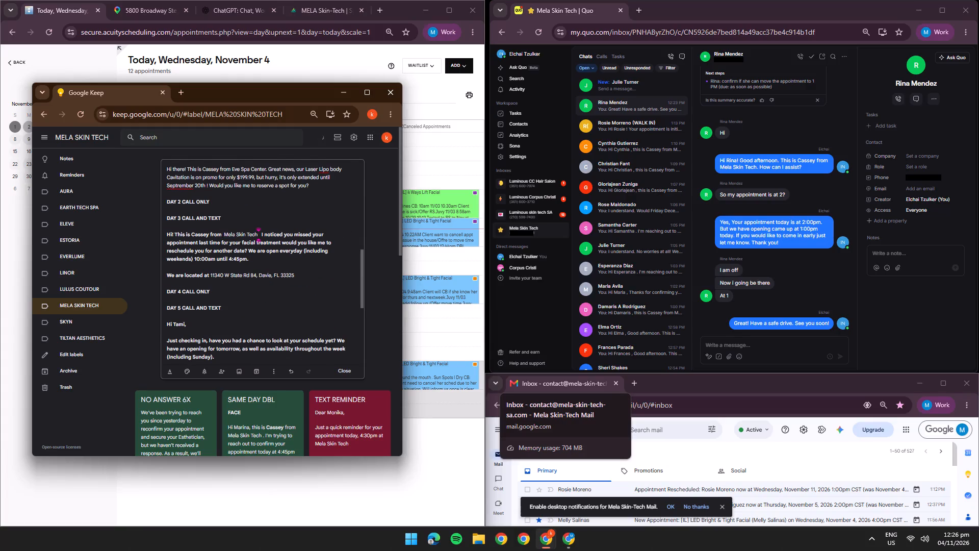
Copy the "We are located at 5800 Broadway Unit 105, San Antonio, TX 78209" line from the TEXT REMINDER note and close it.
click(351, 425)
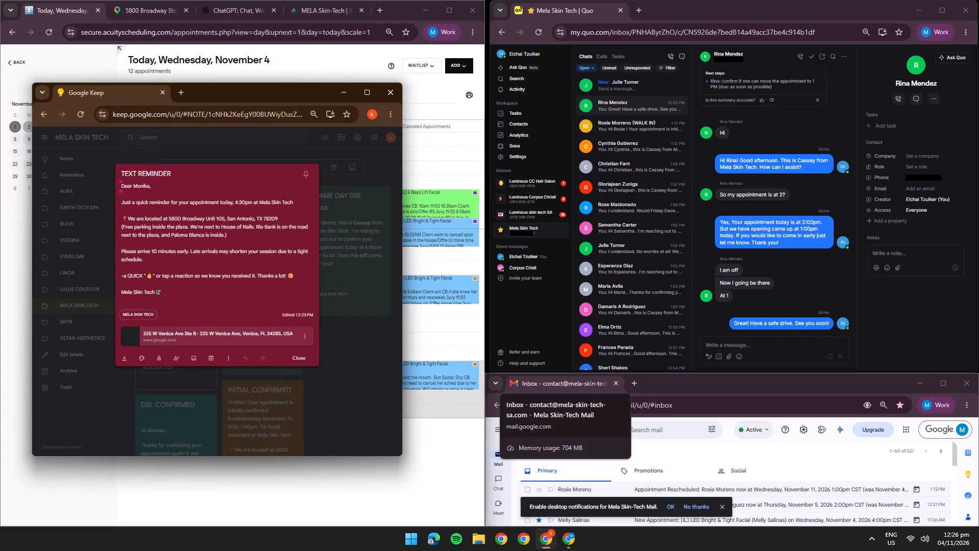
drag(130, 217, 288, 216)
key(ctrl+c)
click(332, 363)
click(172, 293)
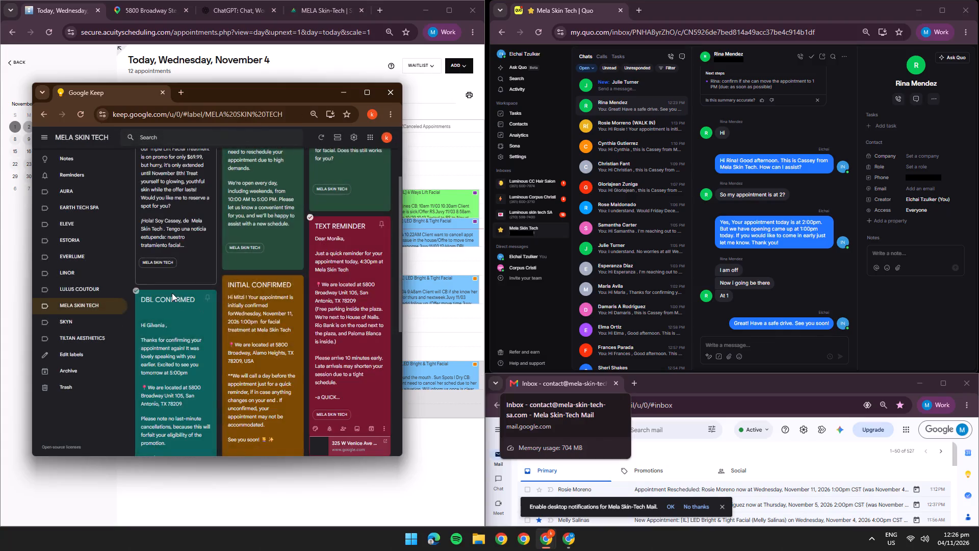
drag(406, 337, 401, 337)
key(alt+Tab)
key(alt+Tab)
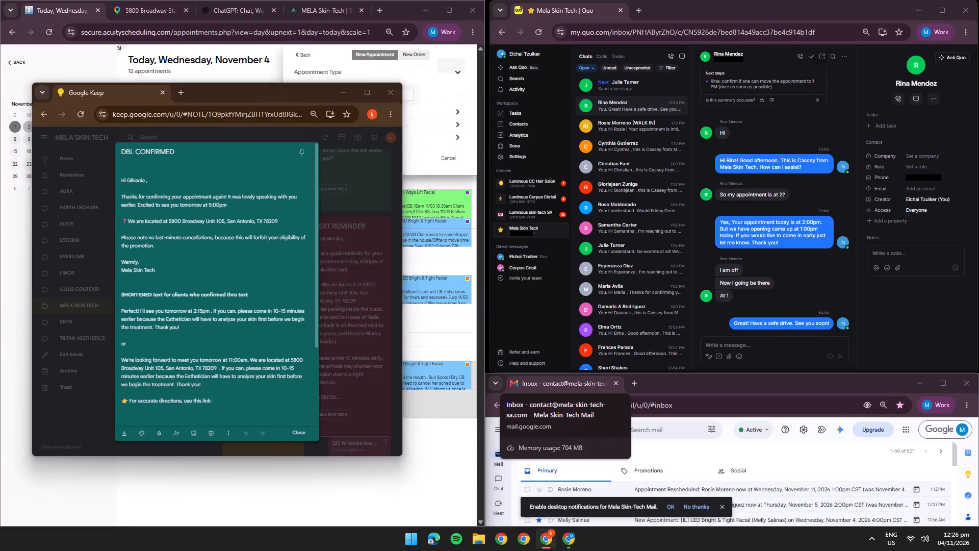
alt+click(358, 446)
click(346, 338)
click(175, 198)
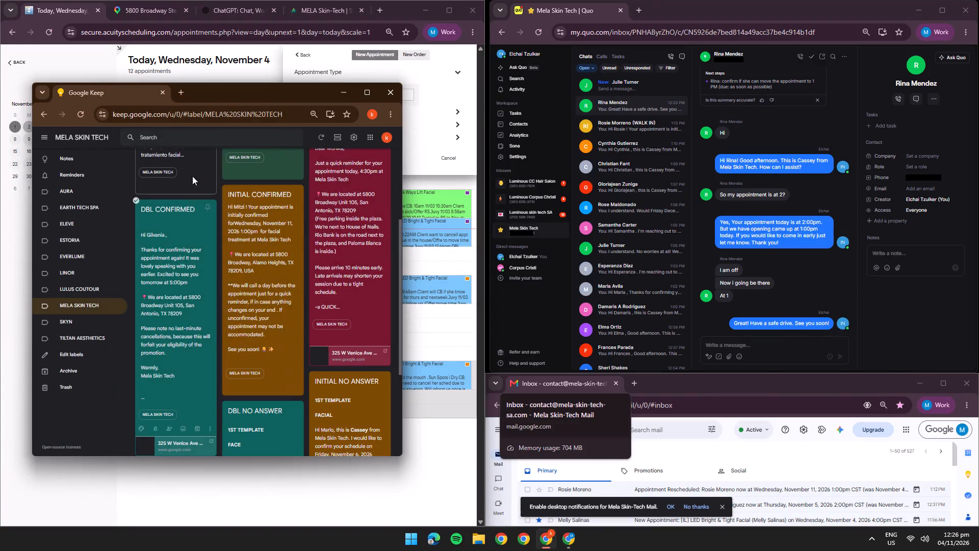
Reopen the FOR REBOOKING note and give it the purple park-scene background.
click(192, 175)
click(136, 433)
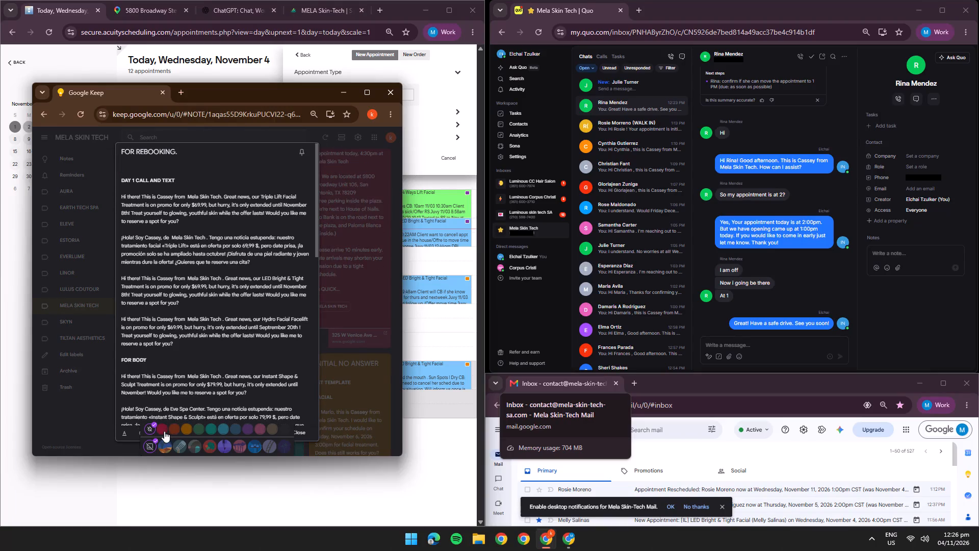
click(242, 449)
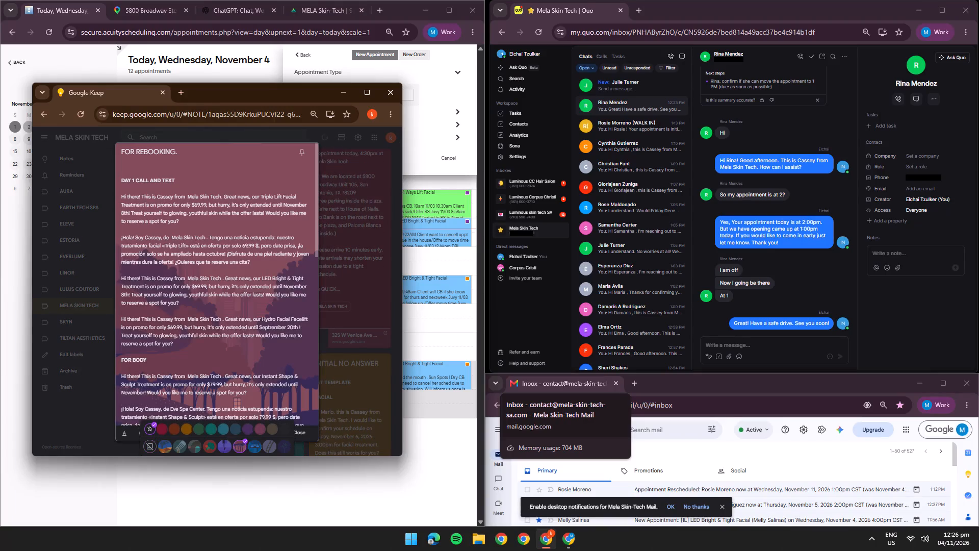
Replace the location line in the DAY 3 message with "We are located at 5800 Broadway Unit 105, San Antonio, TX 78209".
click(174, 258)
click(198, 318)
click(135, 240)
click(192, 243)
click(211, 302)
scroll(182, 325, down, 1)
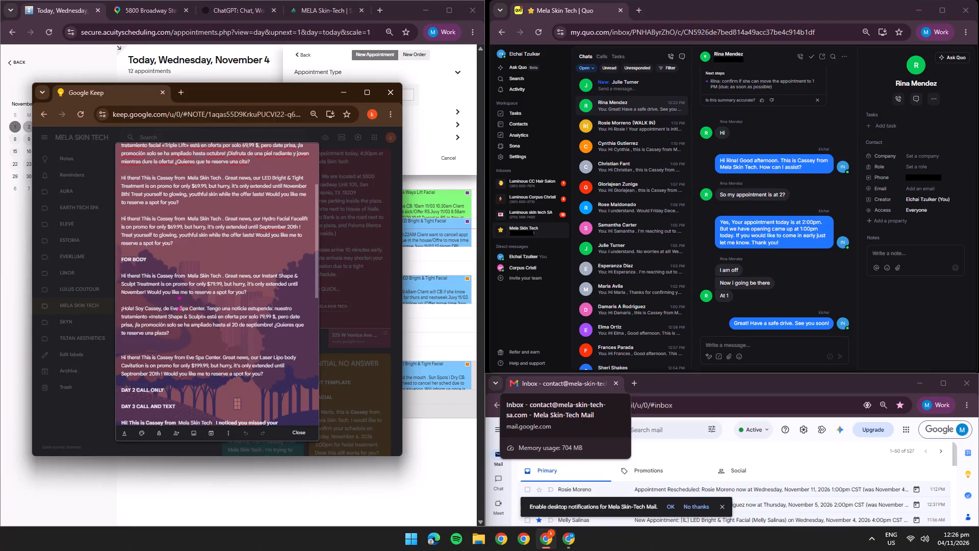
click(213, 285)
click(220, 326)
scroll(168, 302, down, 2)
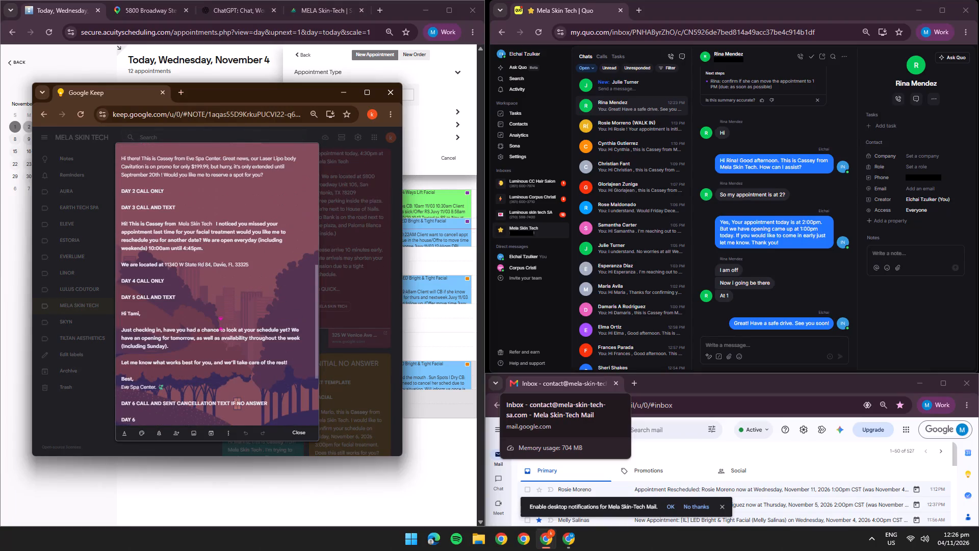
drag(261, 260, 119, 256)
key(ctrl+v)
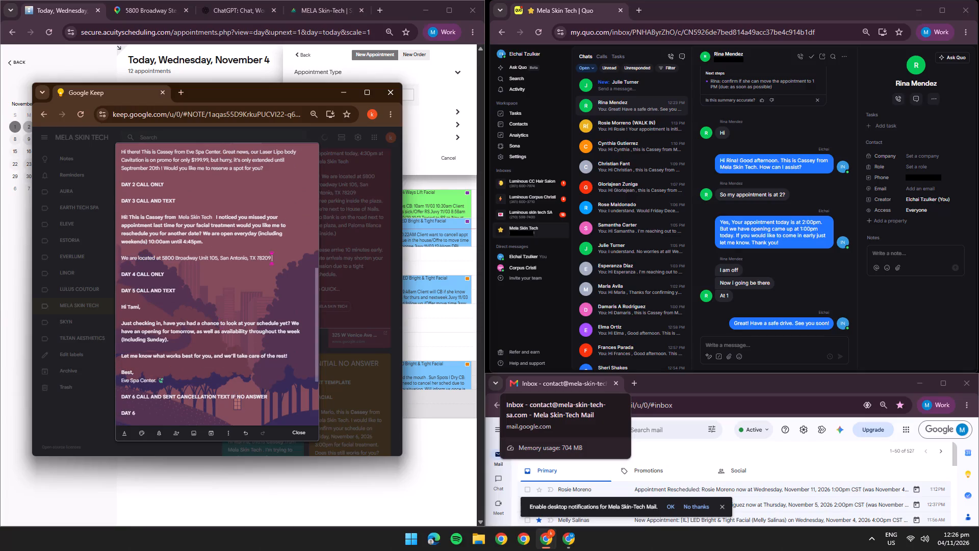
Replace the spa name in the DAY 5 message's sign-off with Mela Skin Tech, followed by a period.
click(250, 344)
click(239, 372)
click(174, 375)
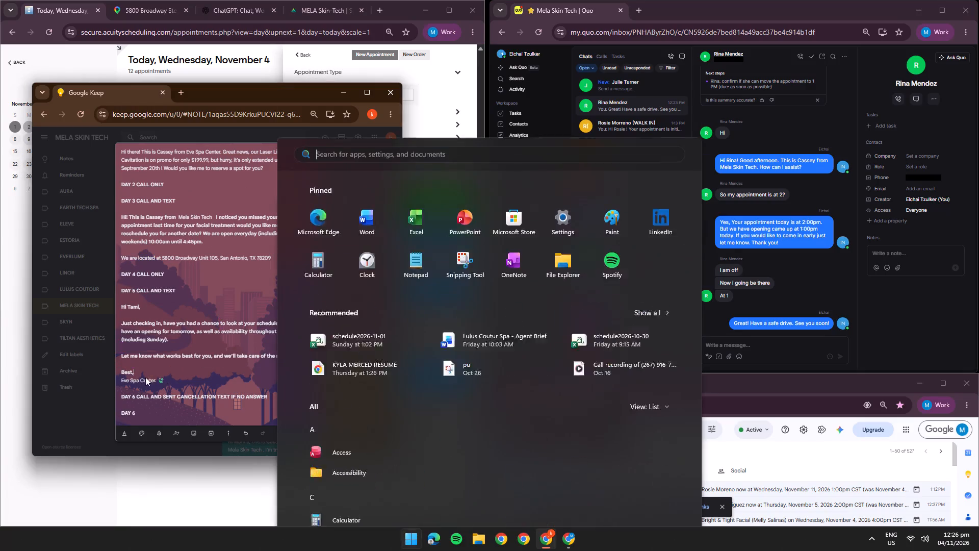
drag(155, 382, 114, 384)
key(super+v)
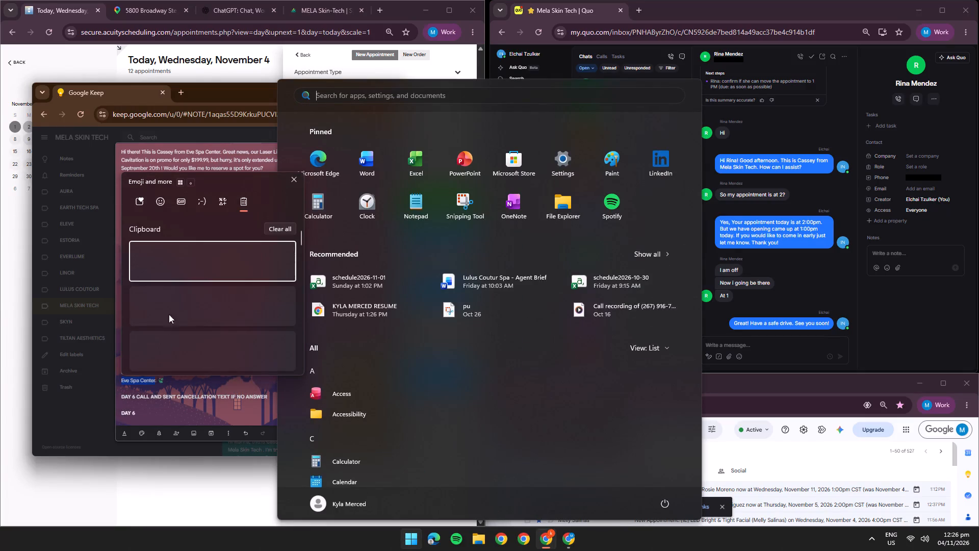
click(184, 328)
scroll(175, 363, down, 2)
click(204, 311)
key(ctrl+v)
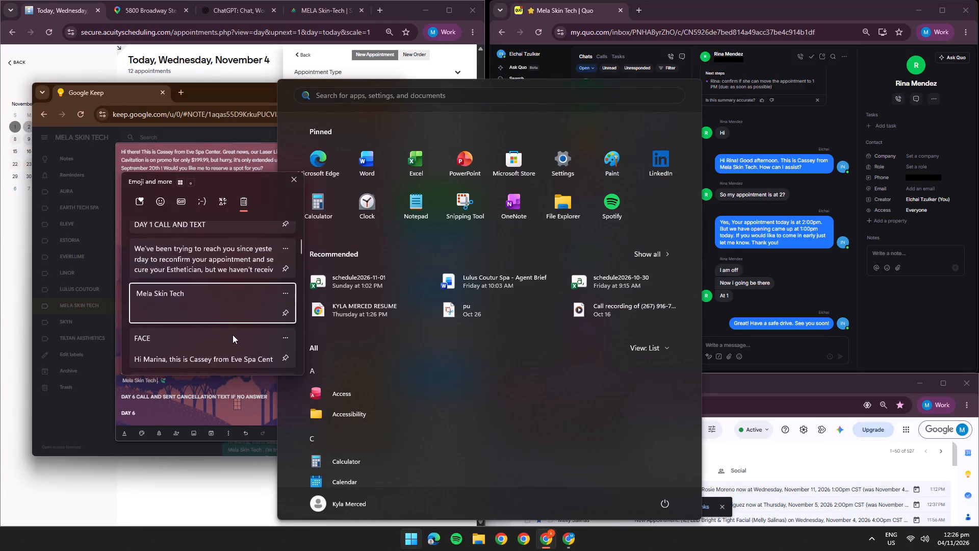
click(177, 405)
click(176, 327)
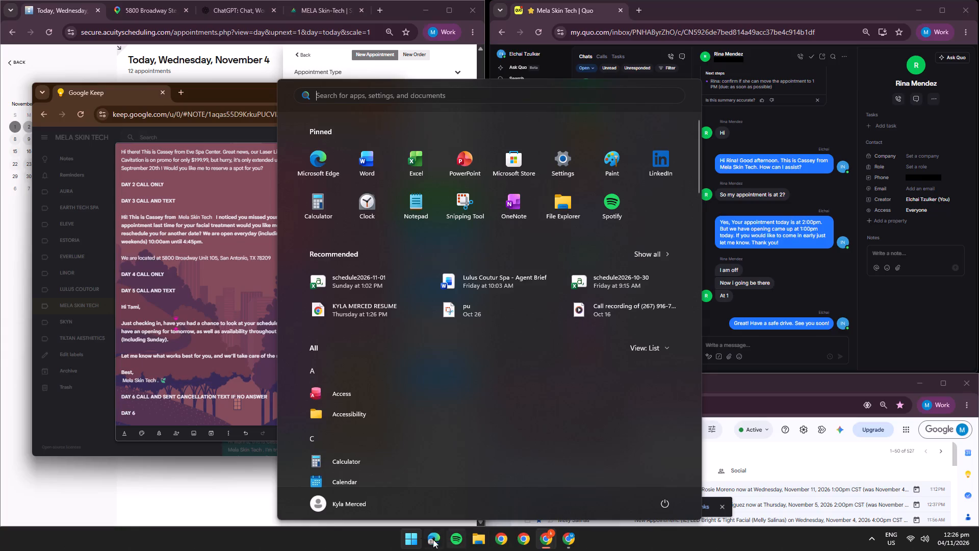
click(160, 381)
Copy Mela Skin Tech from the DAY 5 sign-off, check the rest of the FOR REBOOKING note and close it.
scroll(196, 388, down, 1)
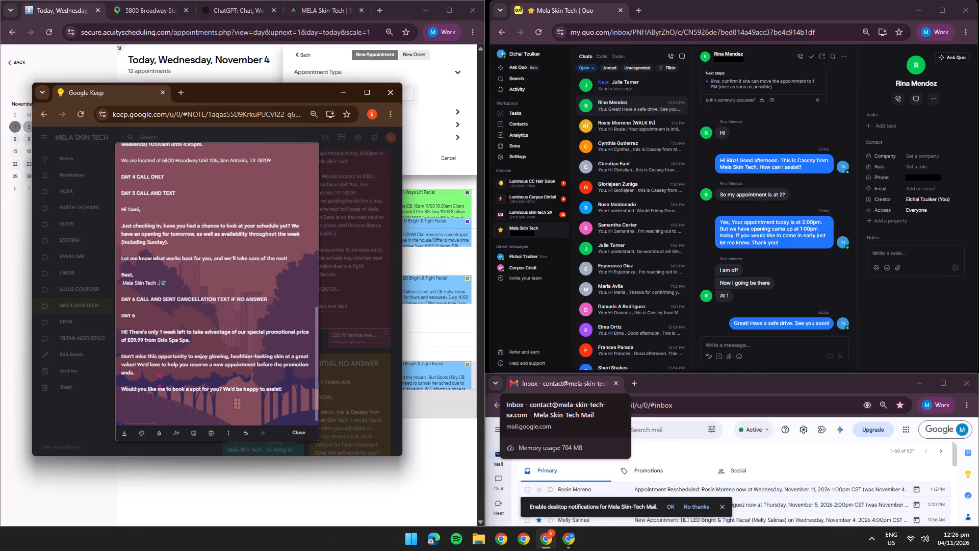
drag(122, 282, 156, 282)
key(ctrl+c)
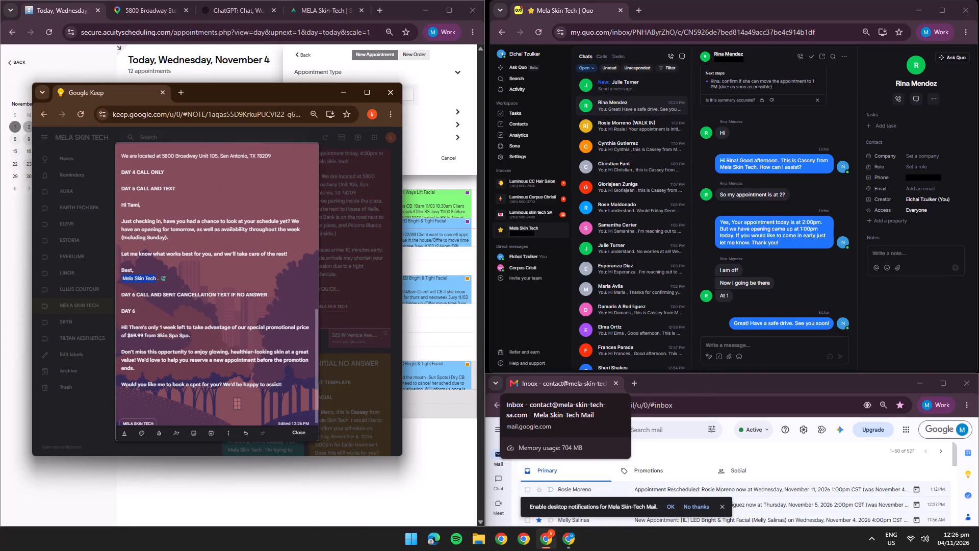
scroll(210, 340, down, 1)
click(241, 354)
click(292, 356)
scroll(236, 315, up, 3)
click(344, 329)
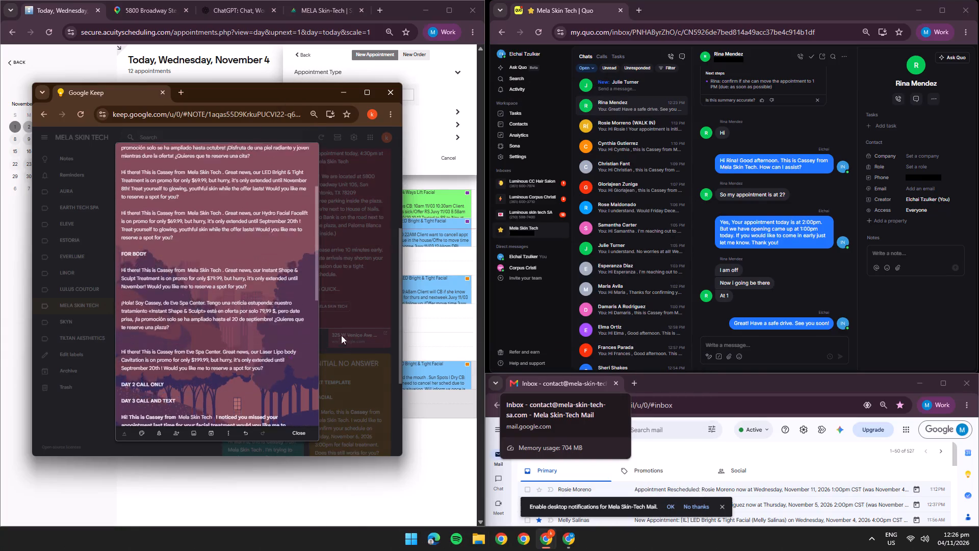
scroll(266, 356, up, 3)
scroll(265, 360, down, 3)
Copy the full body text of the ETA note under the ELEVE label and close the note.
click(89, 223)
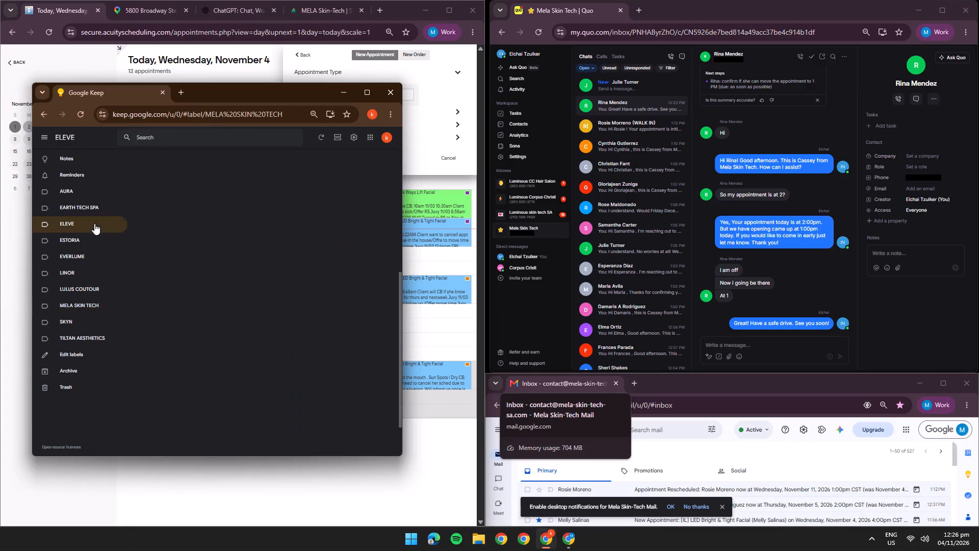
scroll(273, 264, down, 11)
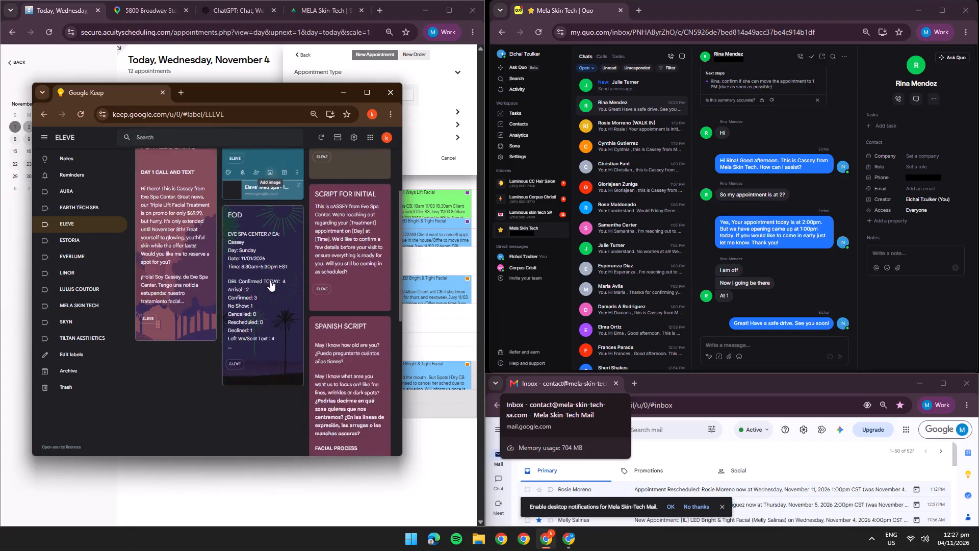
scroll(270, 280, down, 3)
scroll(209, 295, up, 1)
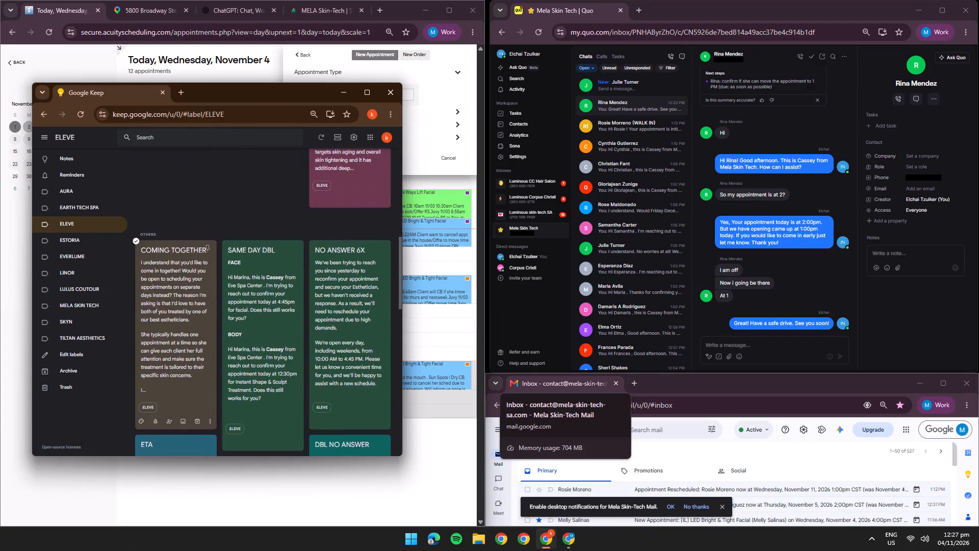
scroll(203, 296, down, 3)
scroll(203, 296, up, 1)
scroll(203, 296, down, 1)
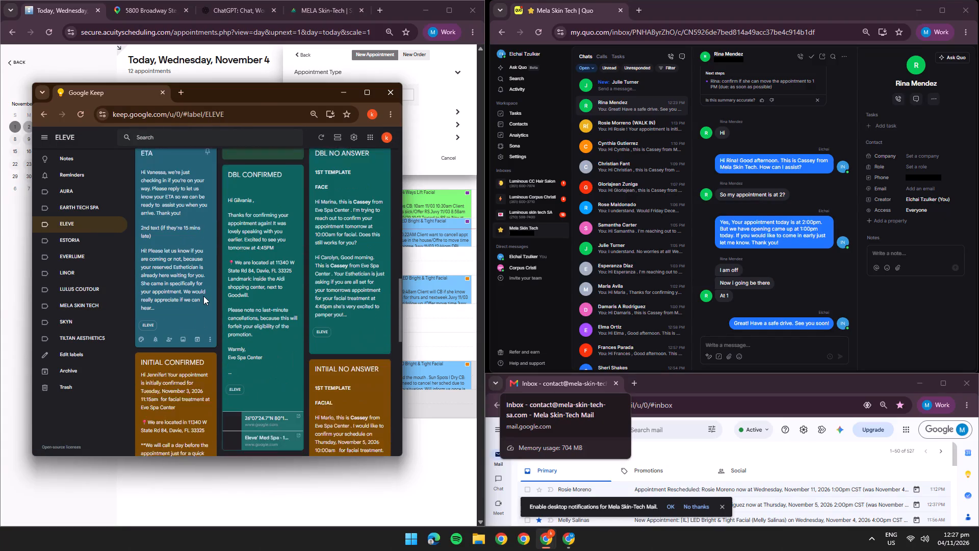
click(158, 256)
key(ctrl+a)
key(ctrl+c)
drag(190, 381, 190, 385)
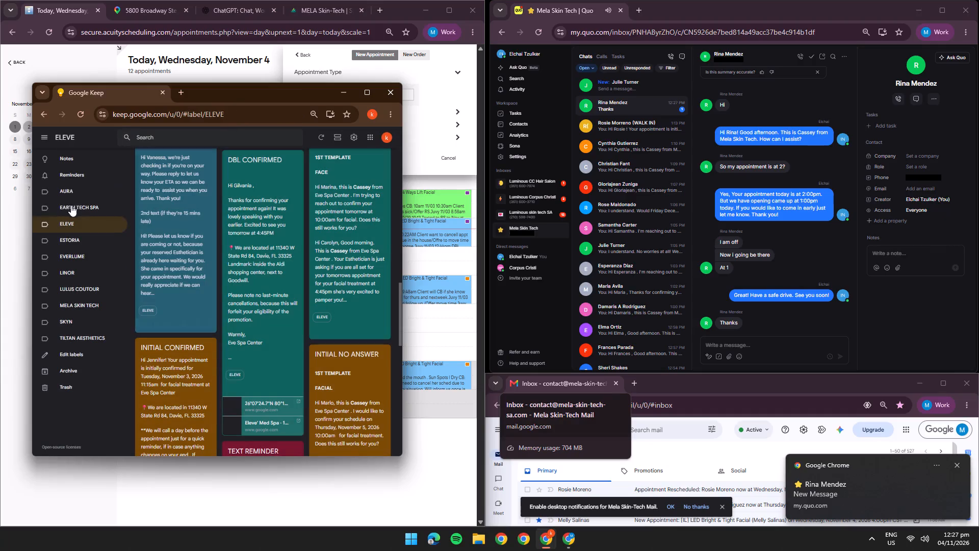
Create a MELA SKIN TECH note from the copied text, title it ETA, give it the lighter blue background and close it.
click(82, 305)
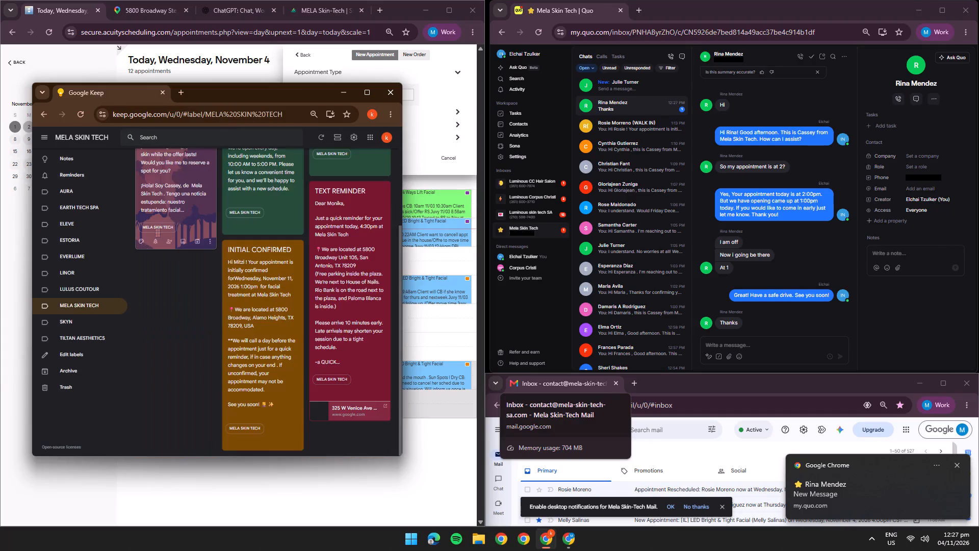
scroll(201, 200, up, 7)
click(221, 172)
key(ctrl+v)
scroll(219, 172, up, 1)
click(220, 170)
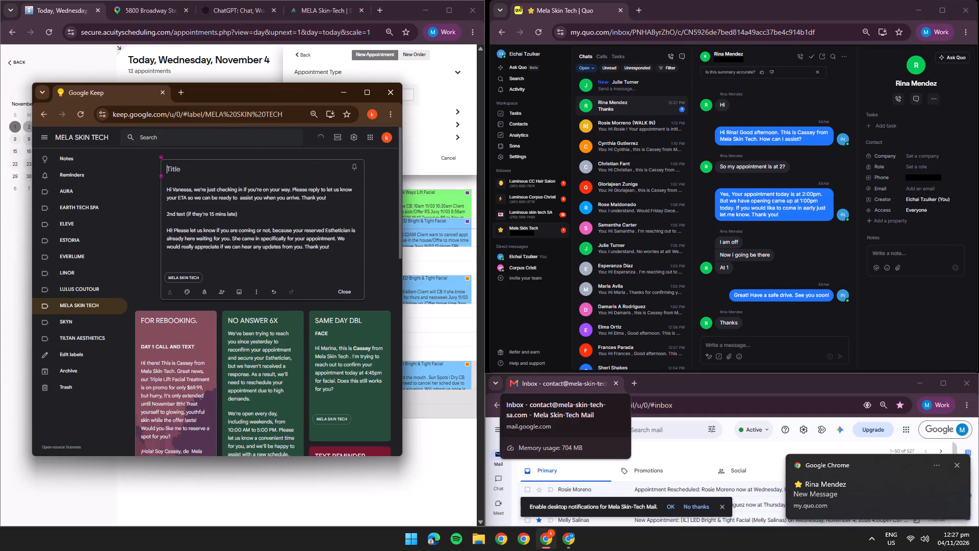
key(BackSpace)
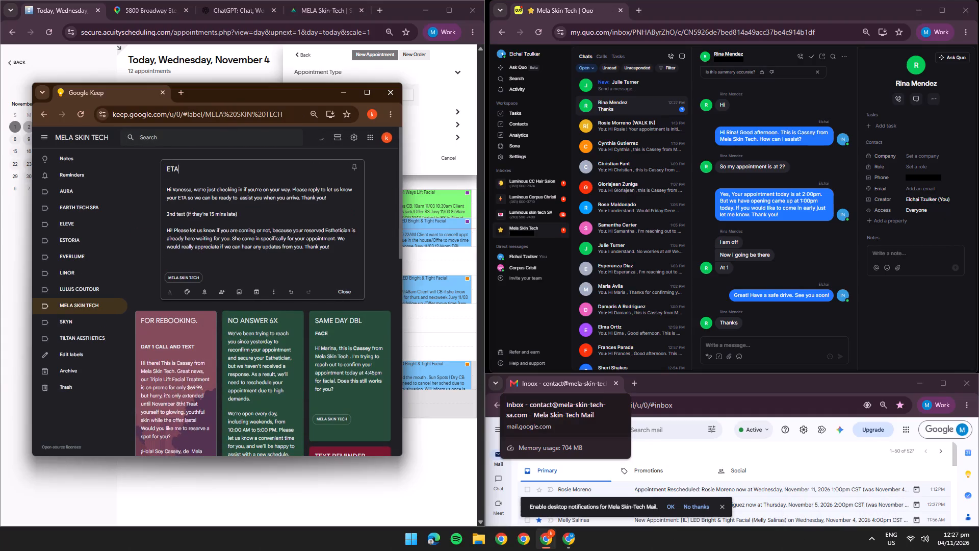
click(191, 288)
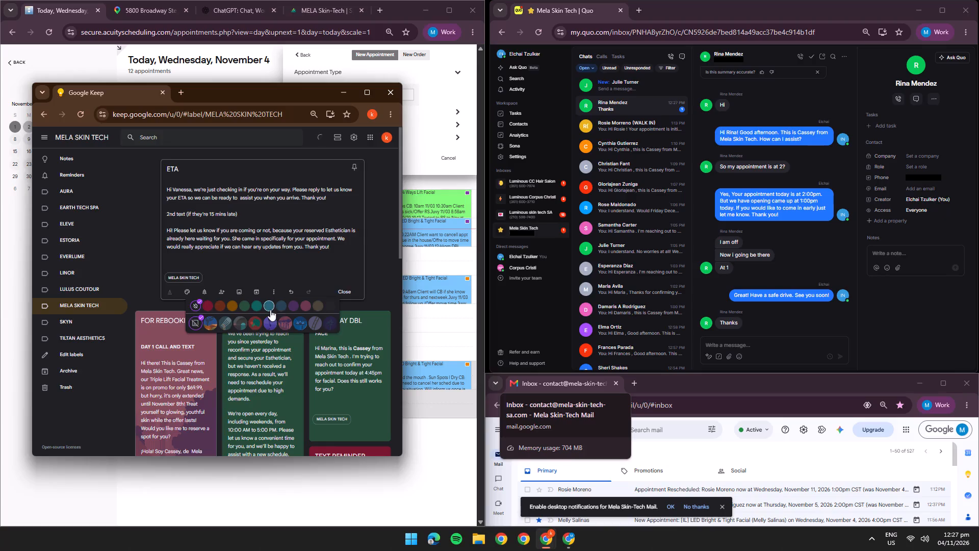
click(270, 310)
click(287, 360)
click(213, 313)
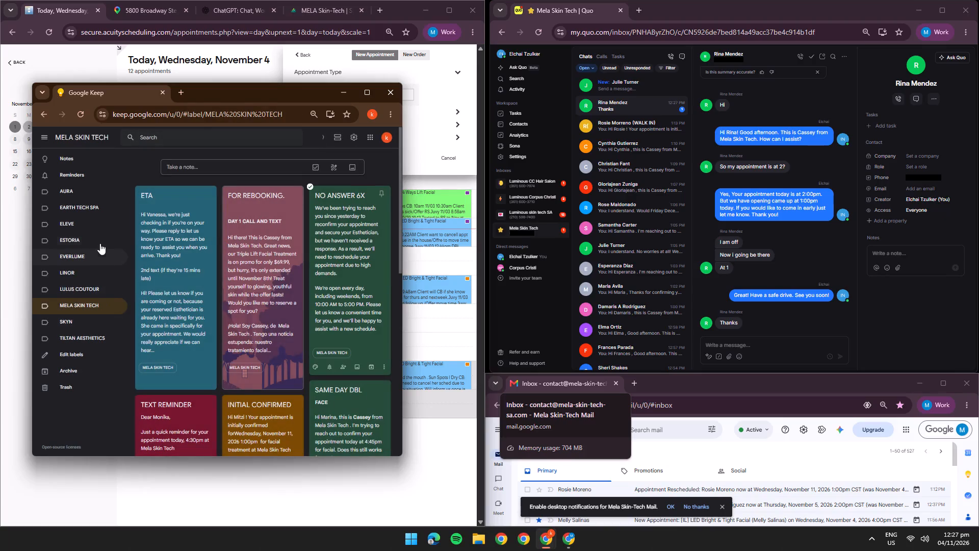
Copy the full body text of the WELCOME TEXT note under the ELEVE label.
click(91, 237)
click(99, 223)
click(186, 220)
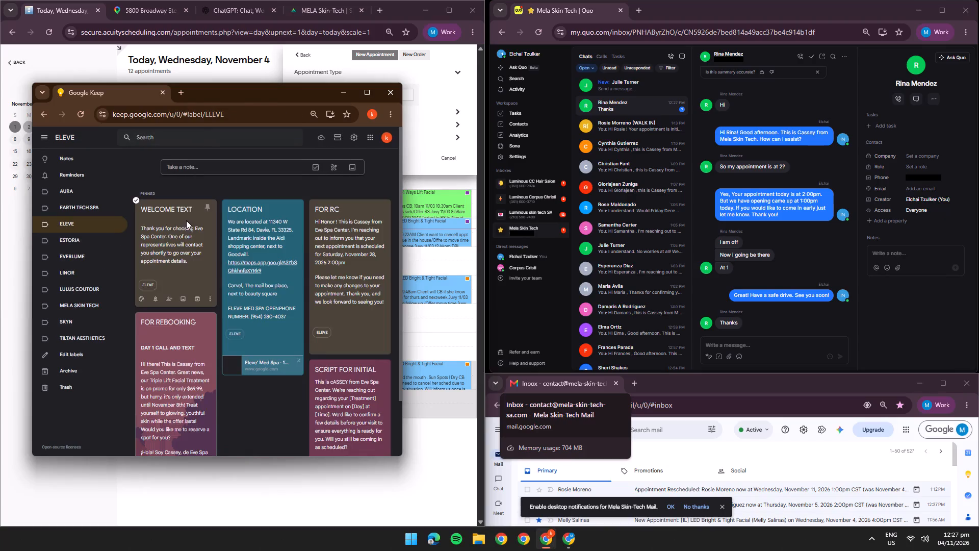
key(ctrl+a)
key(ctrl+c)
Create a new note under the MELA SKIN TECH label with the copied text and title it WELCOME TEXT.
click(78, 300)
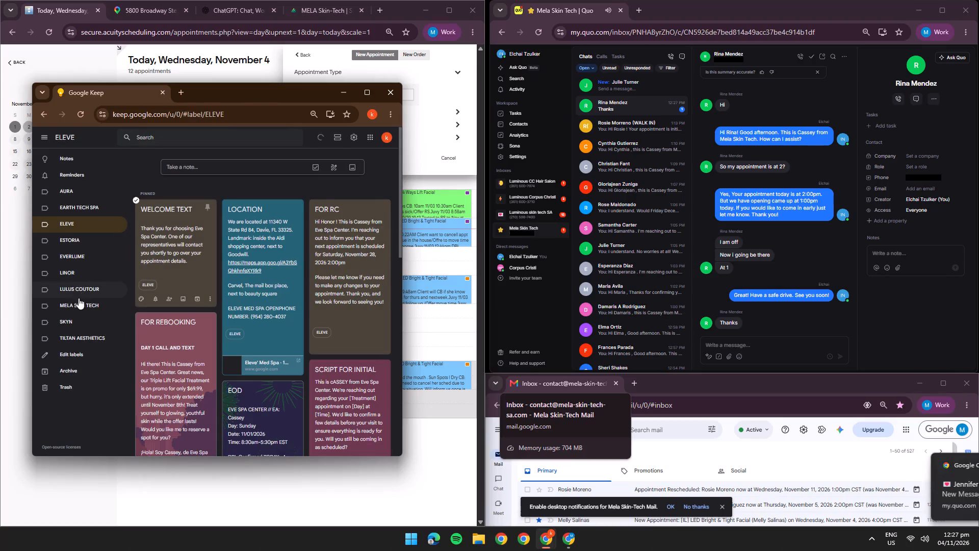
click(77, 305)
click(214, 171)
key(ctrl+v)
click(213, 172)
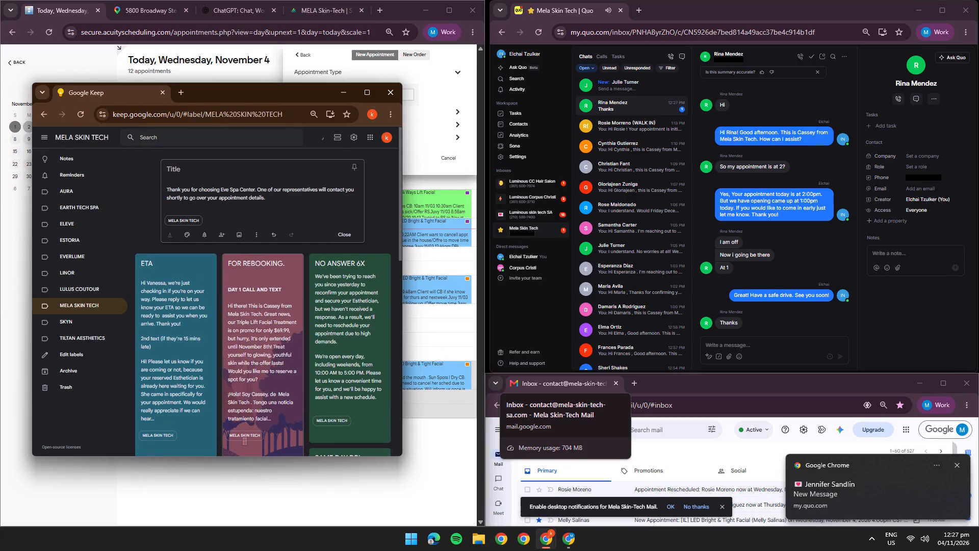
key(BackSpace)
key(space)
text(TEXT)
key(space)
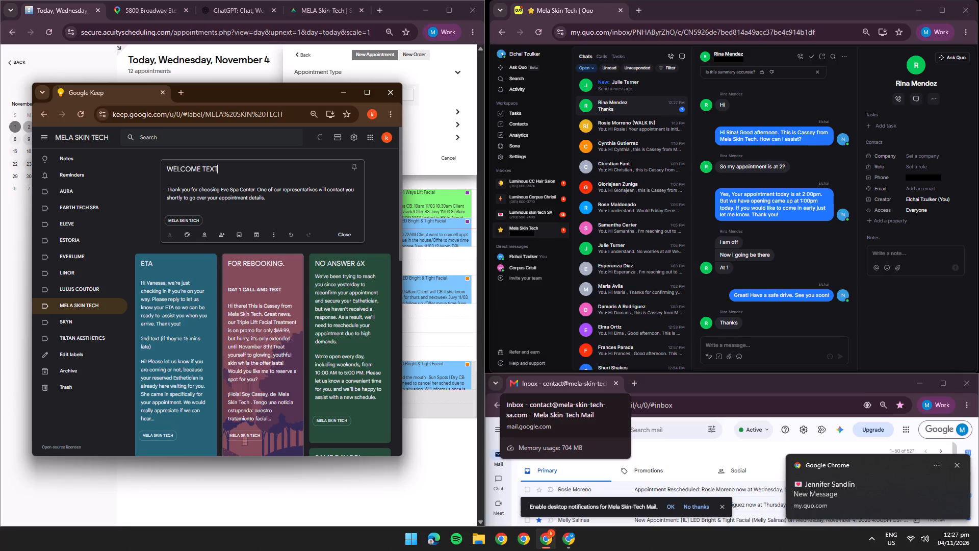
Replace the spa name in the WELCOME TEXT message with Mela Skin Tech.
click(259, 193)
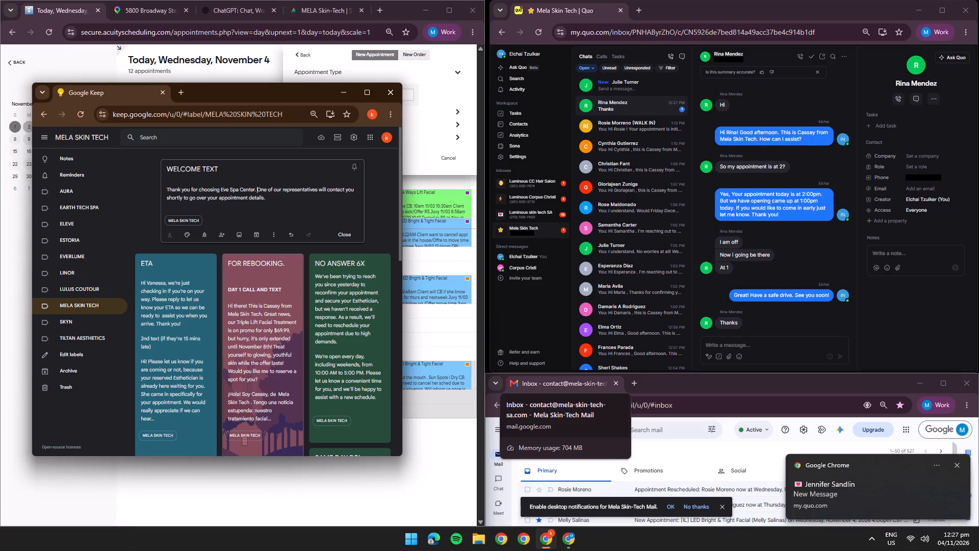
click(231, 193)
double_click(224, 189)
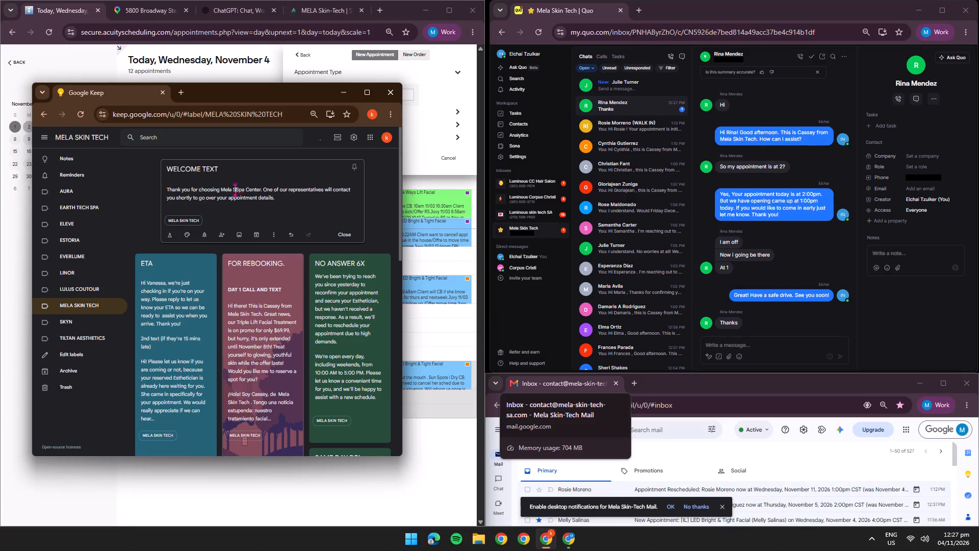
key(BackSpace)
key(t)
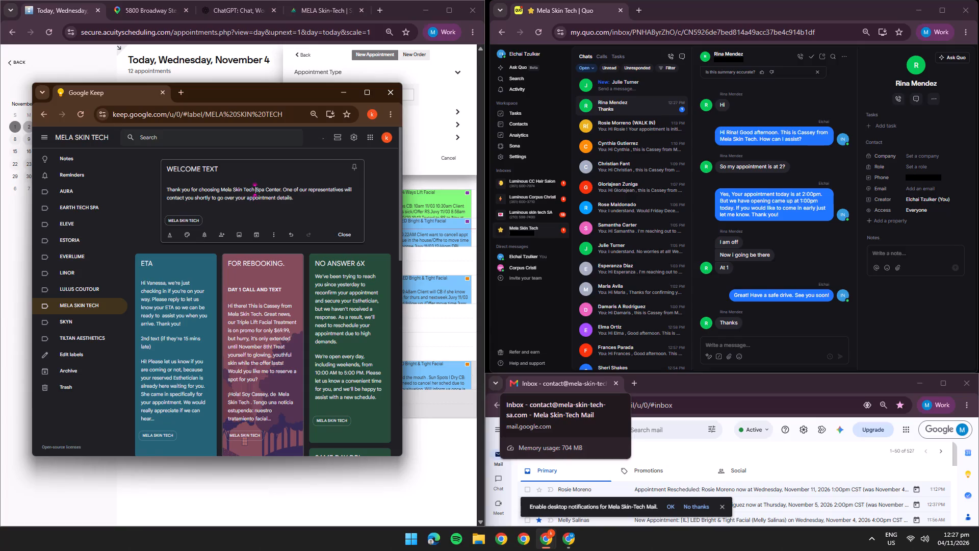
double_click(276, 191)
key(BackSpace)
double_click(261, 187)
key(BackSpace)
click(286, 197)
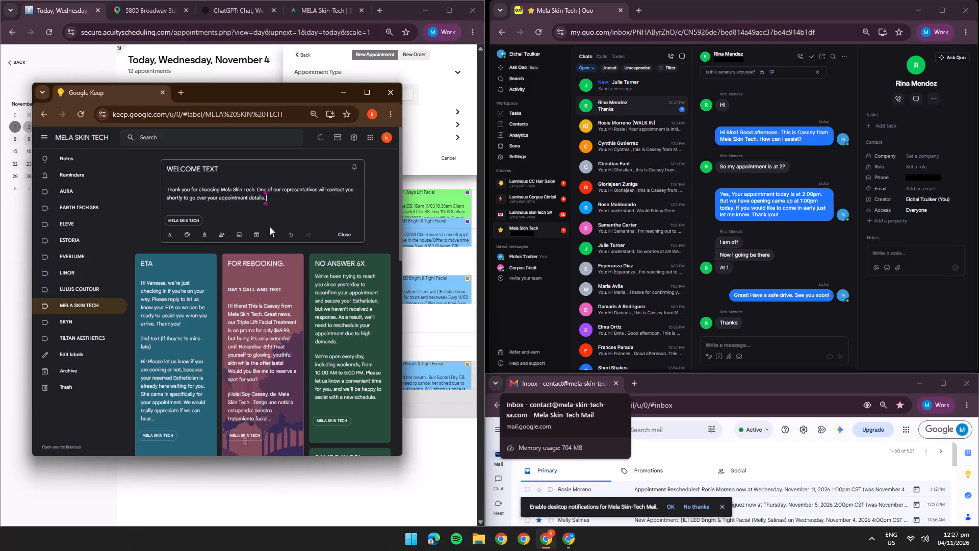
Give the WELCOME TEXT note a brown background, pin it and close it.
click(193, 235)
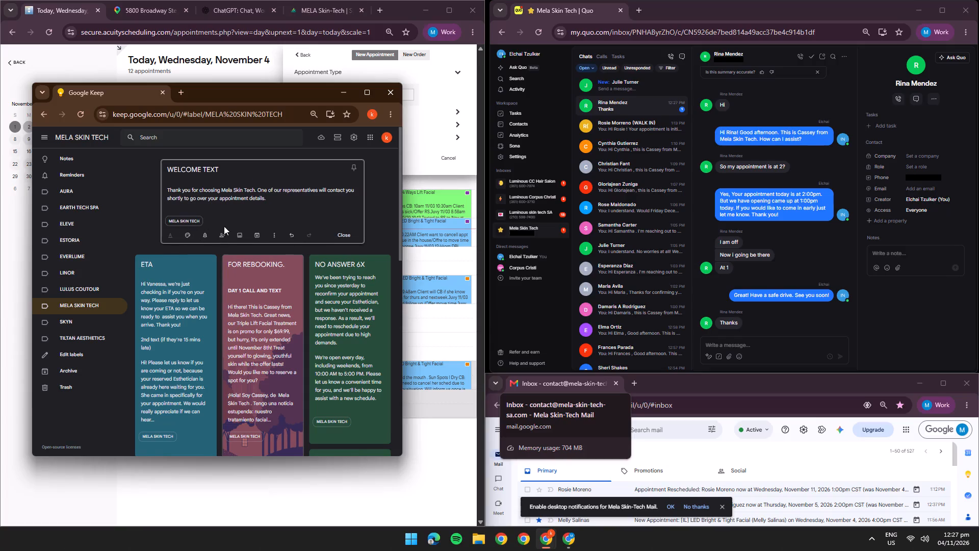
click(185, 229)
click(186, 236)
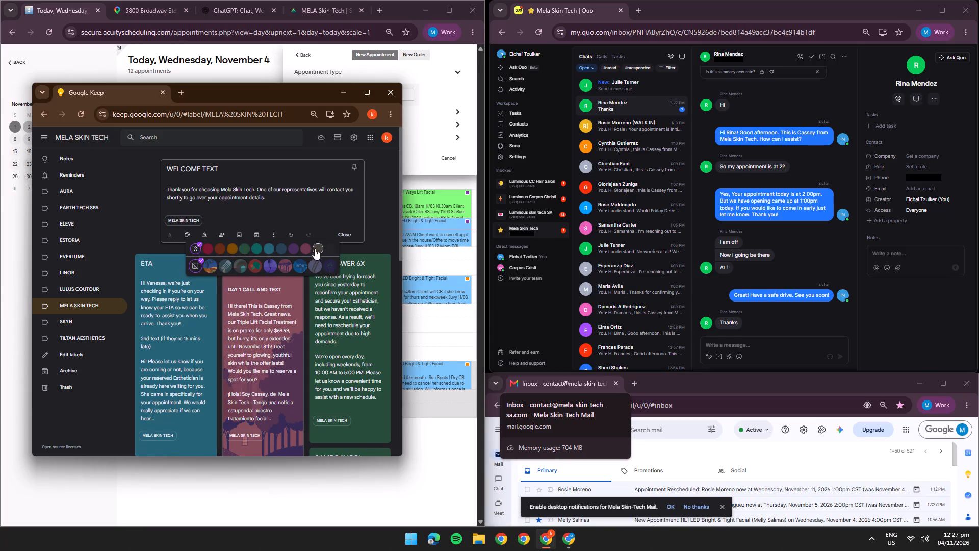
click(316, 248)
click(357, 166)
click(375, 199)
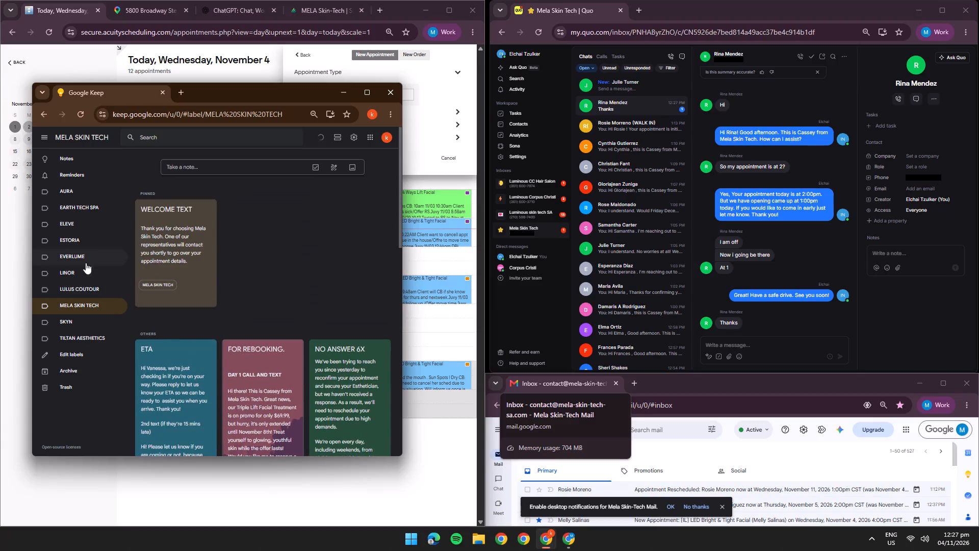
Copy the full body text of the FOR INQUIRES note under the ELEVE label and close the note.
click(97, 223)
scroll(312, 243, down, 6)
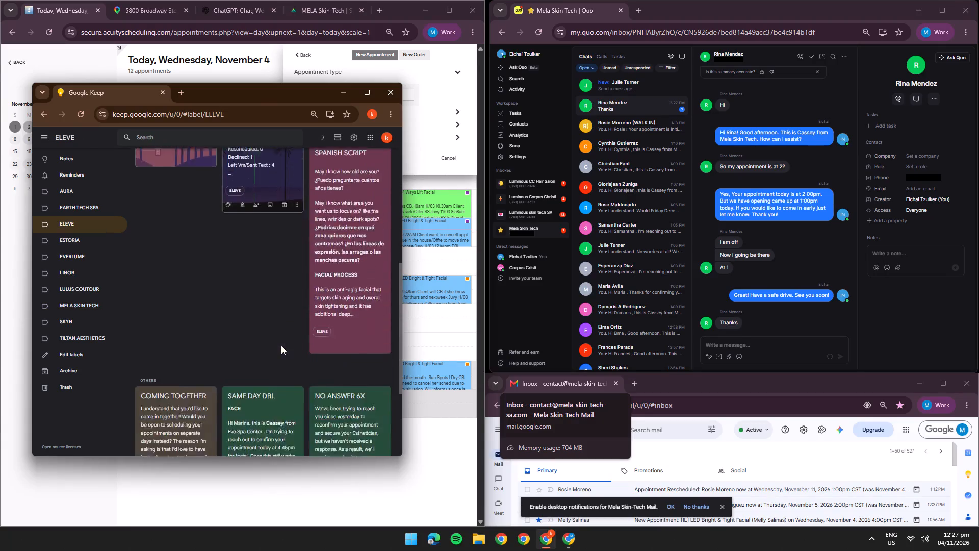
scroll(281, 345, down, 9)
scroll(281, 345, up, 2)
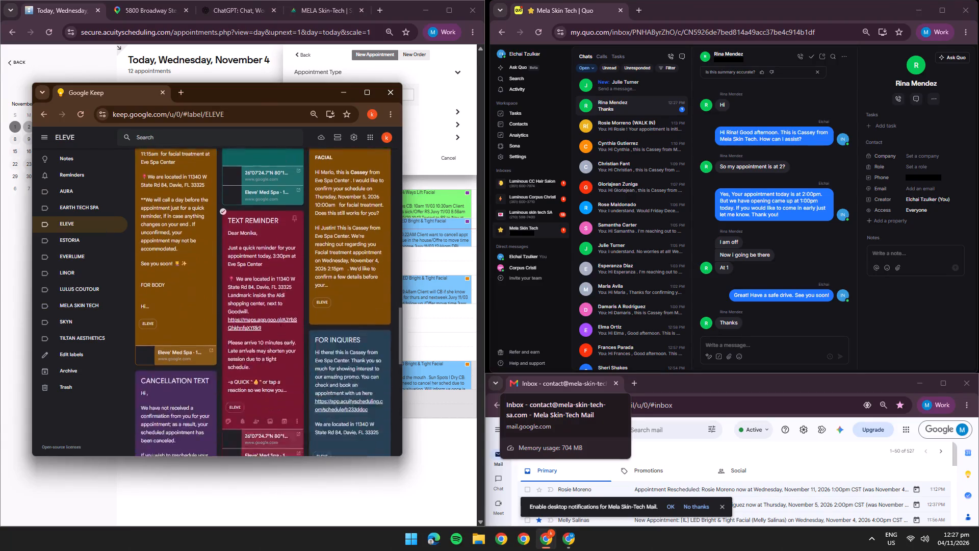
scroll(281, 345, up, 2)
scroll(281, 345, down, 5)
scroll(333, 323, down, 1)
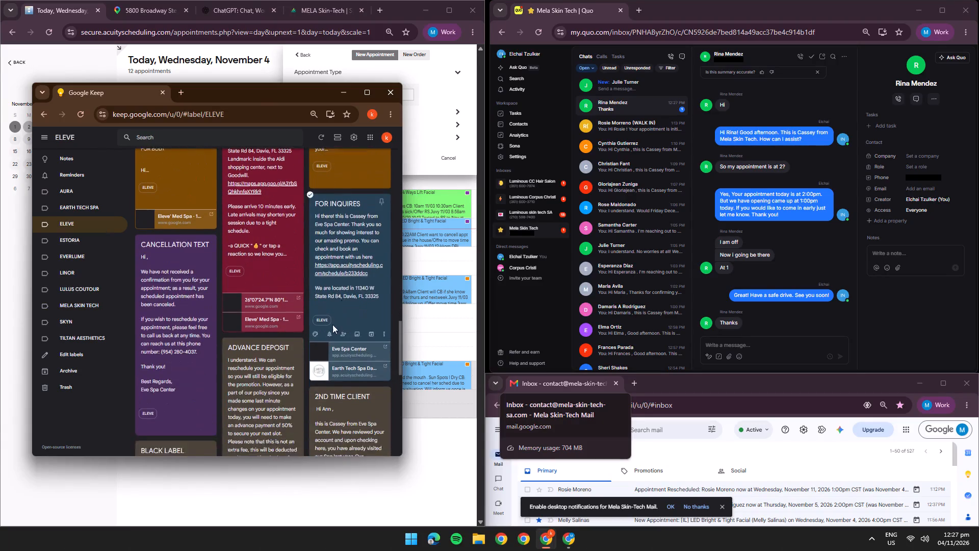
click(362, 231)
key(ctrl+a)
key(ctrl+c)
click(125, 344)
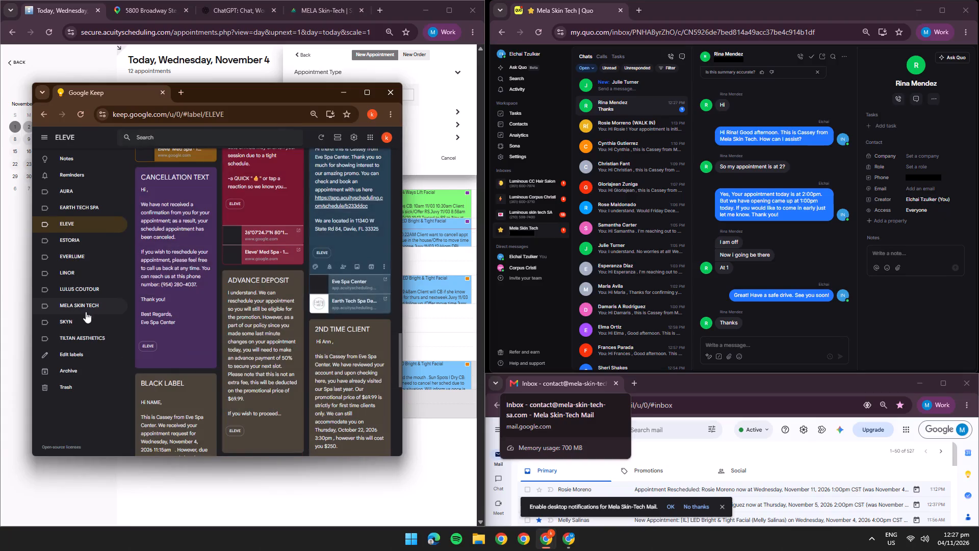
Create a new note under the MELA SKIN TECH label with the copied text and title it FOR INQUIRES.
click(91, 302)
scroll(210, 167, up, 5)
click(213, 155)
ctrl+click(215, 162)
key(ctrl+v)
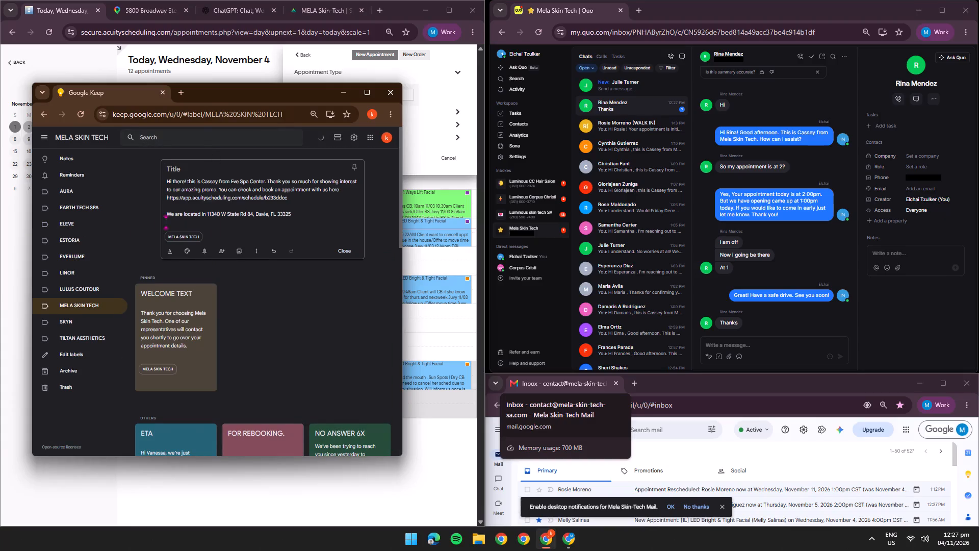
click(222, 162)
text(for i)
key(BackSpace)
key(BackSpace)
key(BackSpace)
key(BackSpace)
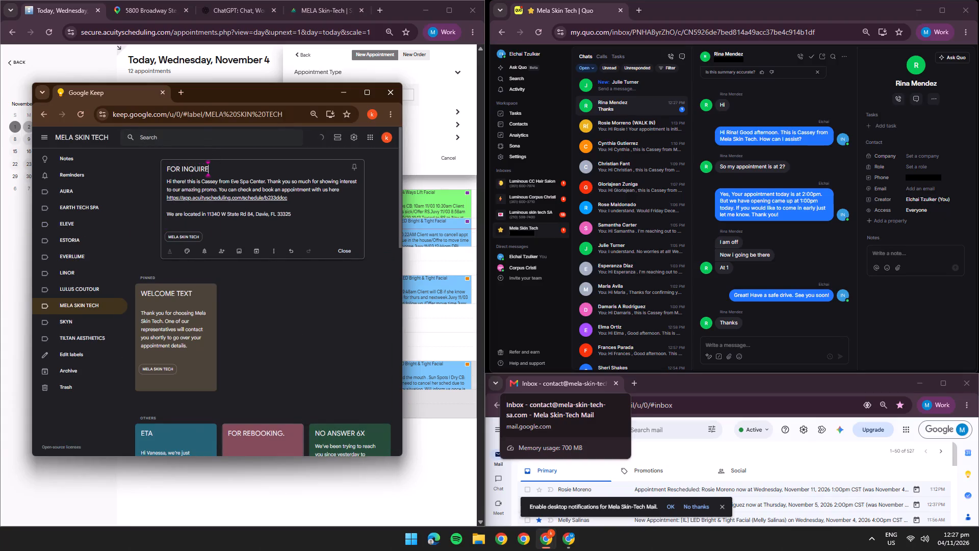
key(s)
key(Tab)
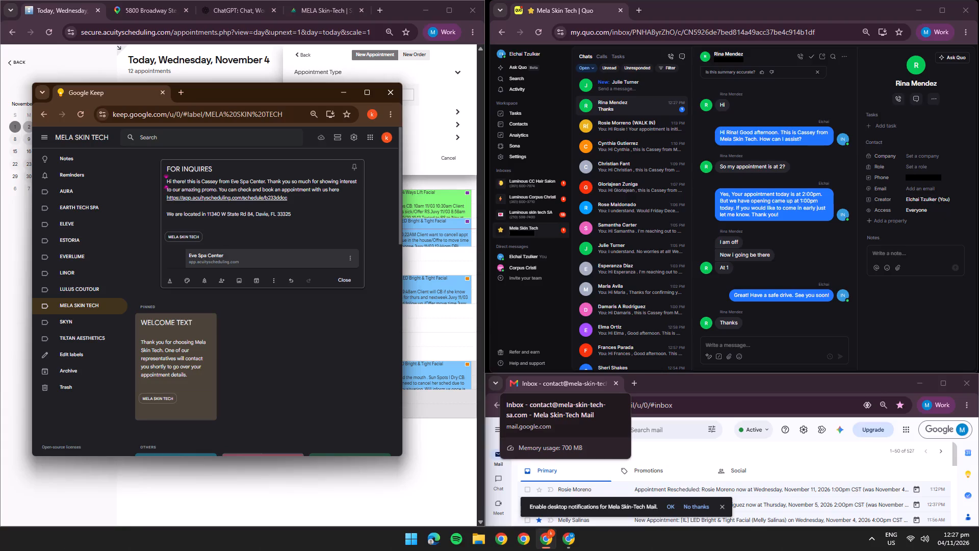
Replace the spa name in the FOR INQUIRES message's greeting with Mela Skin Tech.
double_click(229, 183)
double_click(234, 180)
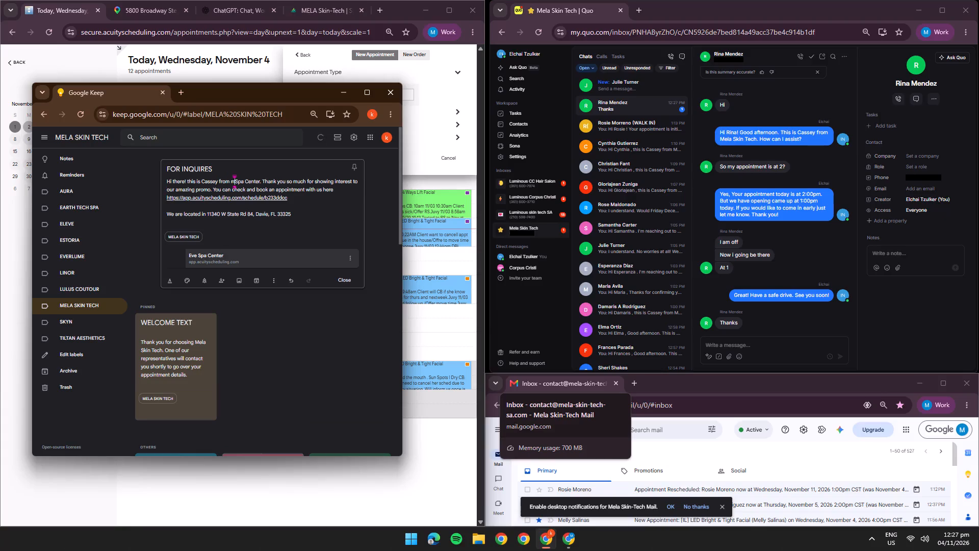
key(BackSpace)
key(m)
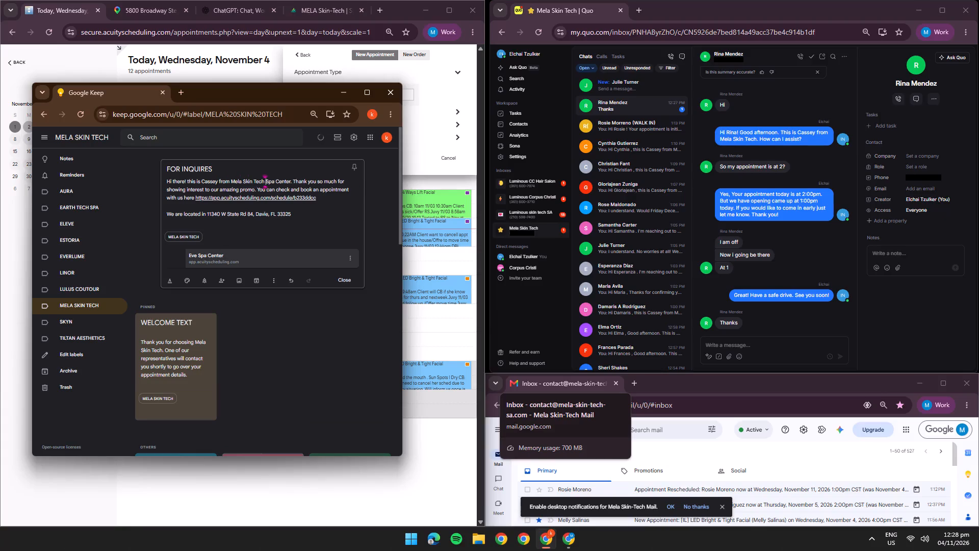
double_click(287, 182)
key(BackSpace)
double_click(268, 179)
key(BackSpace)
click(251, 241)
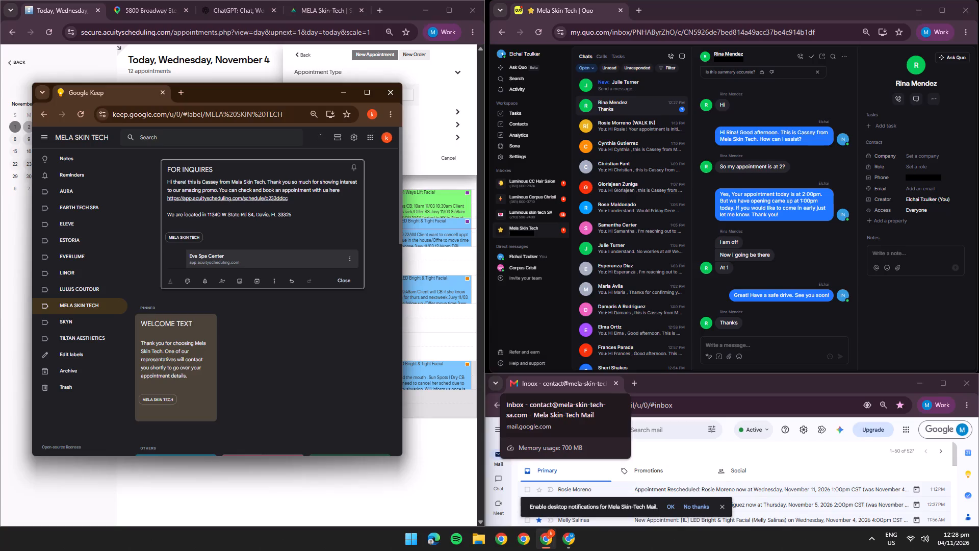
Replace the FOR INQUIRES location line with the previously copied "We are located at 5800 Broadway Unit 105, San Antonio, TX 78209".
drag(168, 214, 323, 218)
key(super+v)
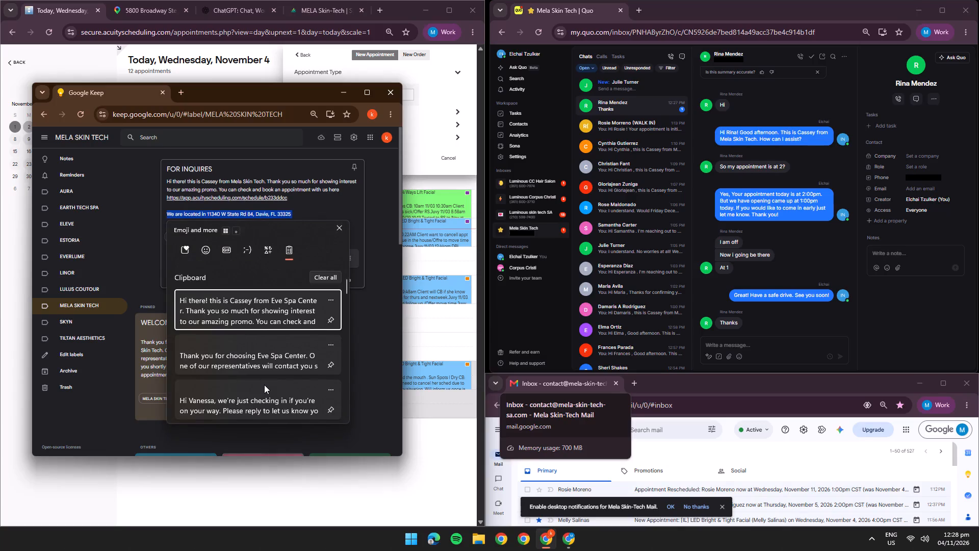
scroll(264, 384, down, 3)
click(280, 333)
key(ctrl+v)
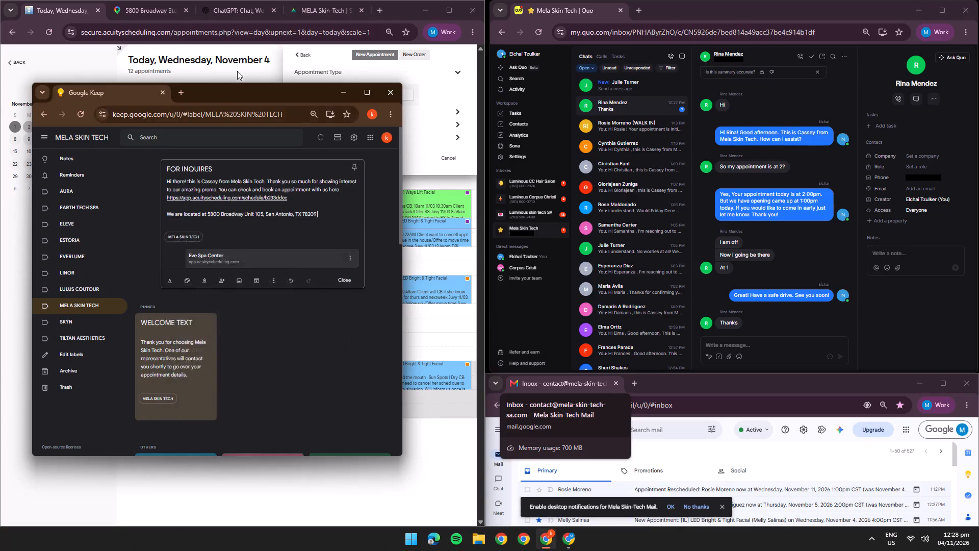
Switch to the Acuity window, open Mela Skin Tech's client booking page and copy its address, melaskintech.as.me/schedule/276cdd03.
click(238, 70)
key(ctrl+shift+s)
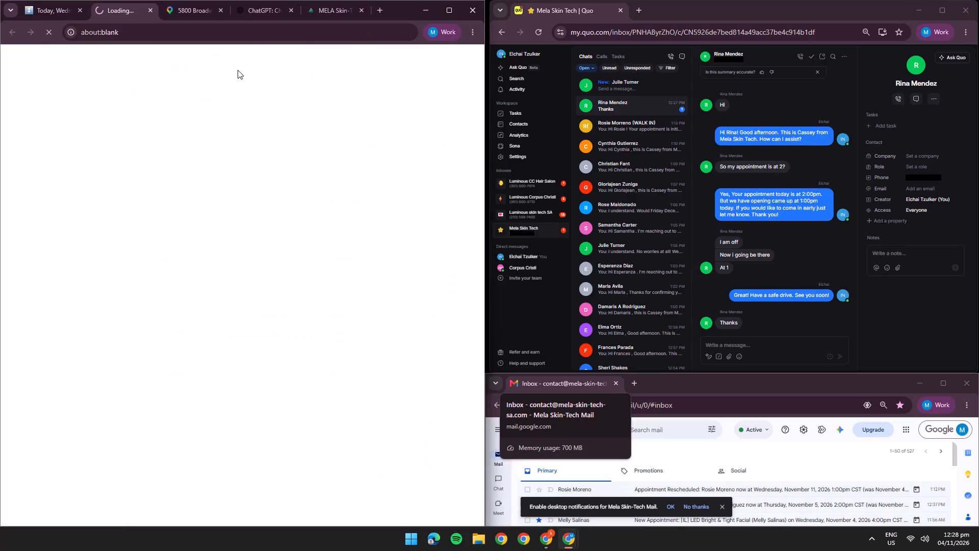
click(280, 32)
key(ctrl+c)
key(ctrl+c)
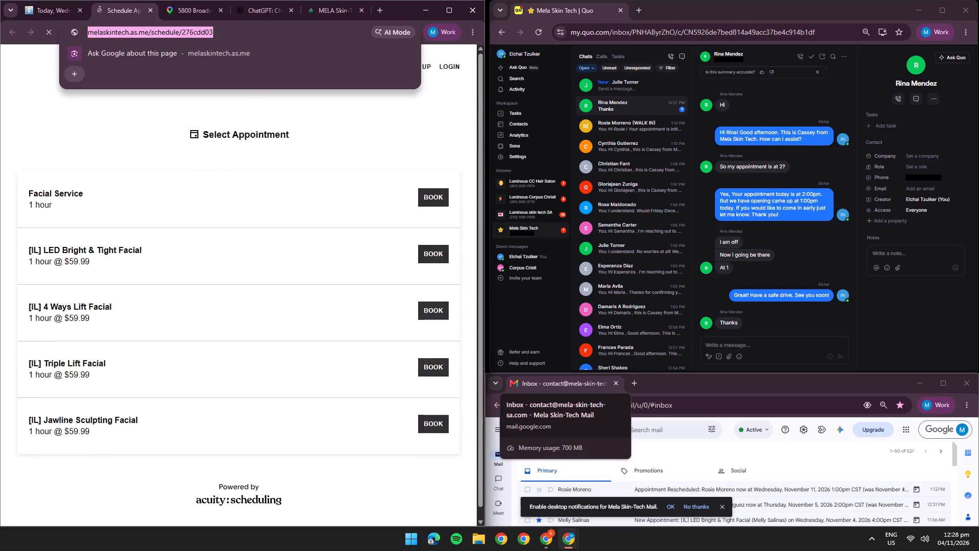
Switch back to Keep and replace the booking link in the FOR INQUIRES note with the copied melaskintech.as.me/schedule/276cdd03 address.
key(alt+Tab)
alt+click(493, 196)
click(301, 207)
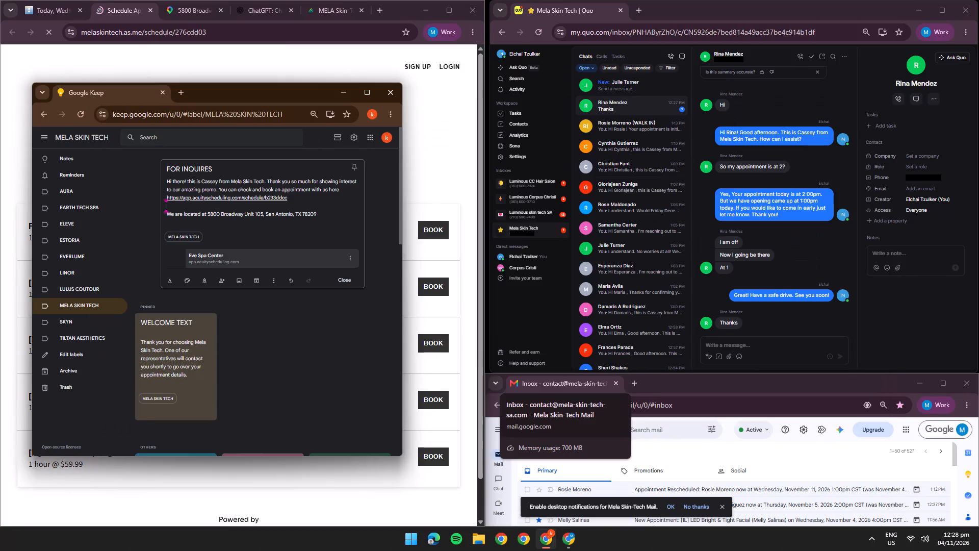
drag(297, 200, 150, 199)
key(ctrl+v)
click(296, 245)
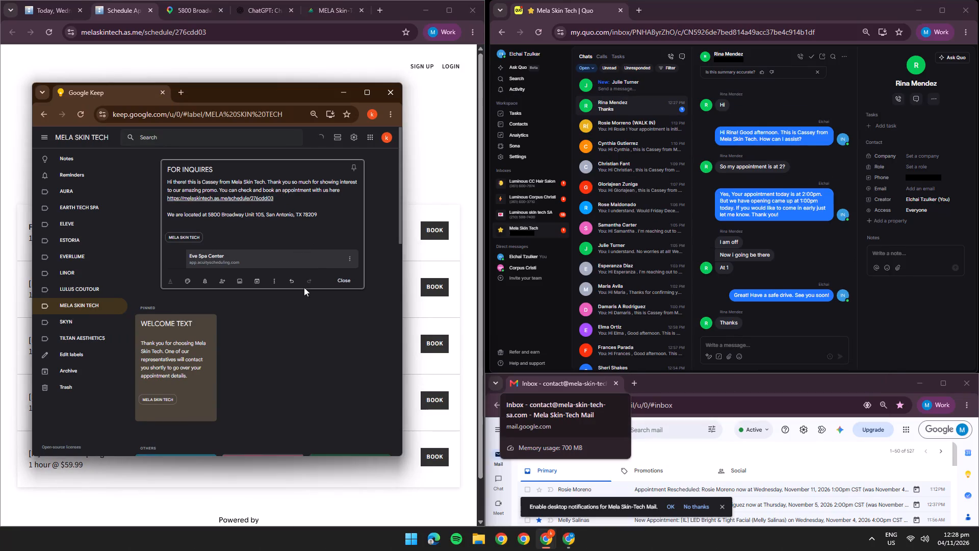
Give the FOR INQUIRES note the same brown background as the WELCOME TEXT note and close it.
click(188, 278)
click(188, 278)
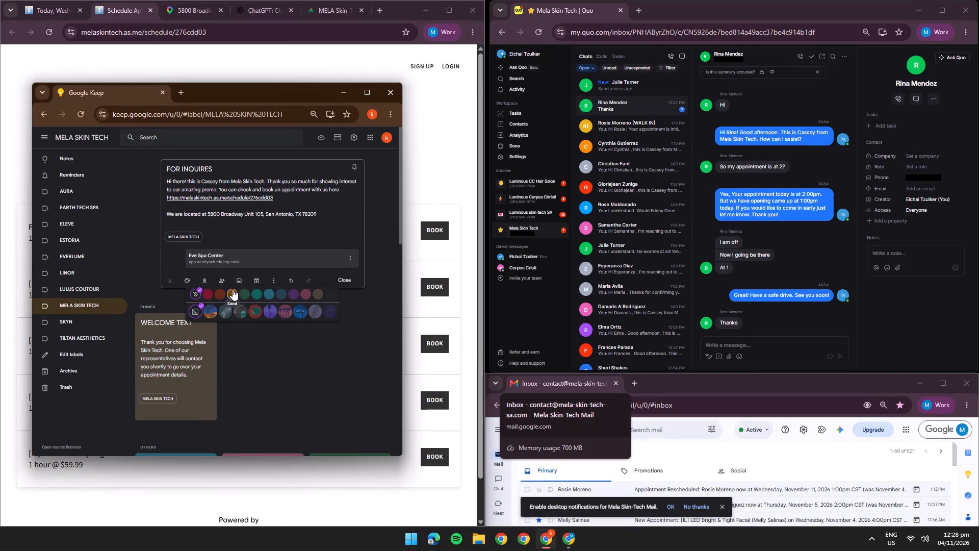
click(316, 294)
click(318, 370)
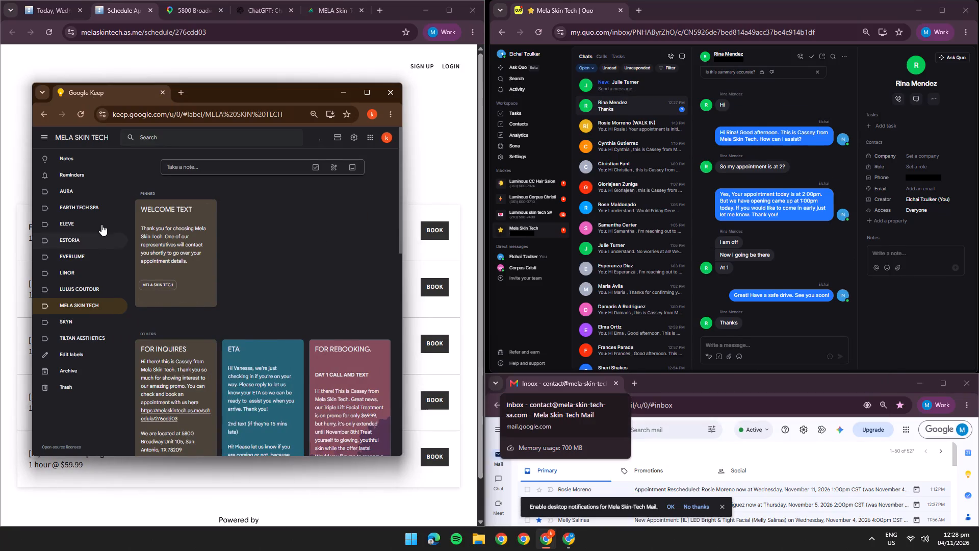
Copy the full message text of the 2ND TIME CLIENT note under the ELEVE label.
click(101, 224)
scroll(249, 323, down, 10)
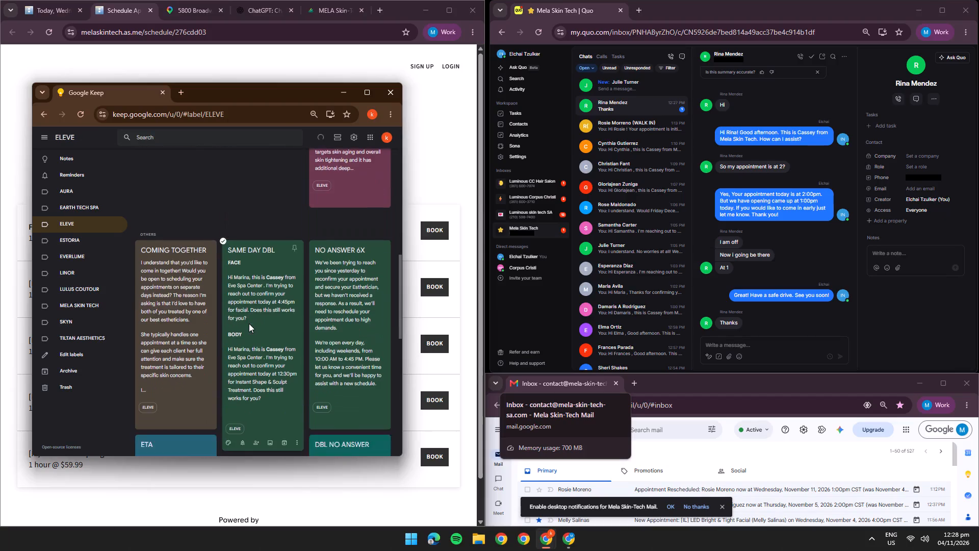
scroll(249, 323, down, 8)
click(338, 323)
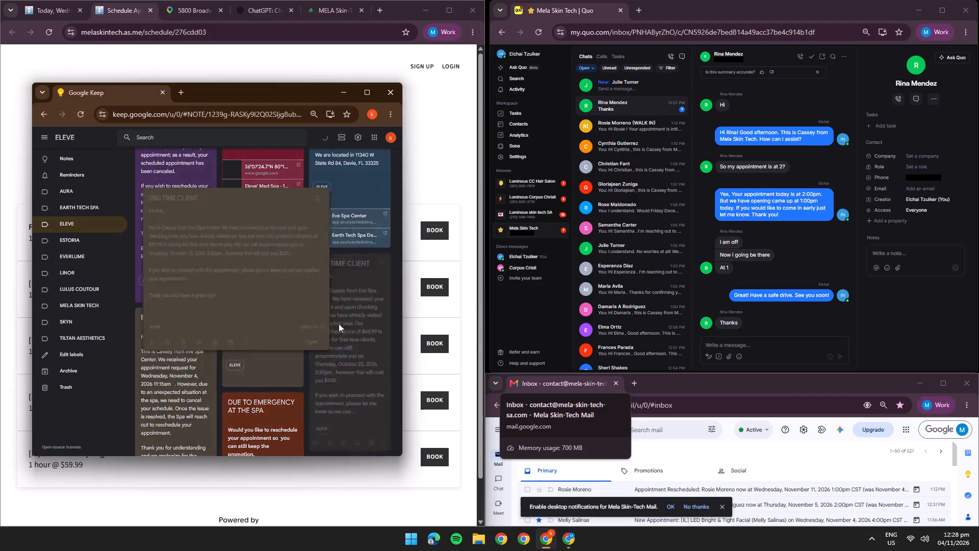
key(ctrl+a)
key(ctrl+c)
click(261, 397)
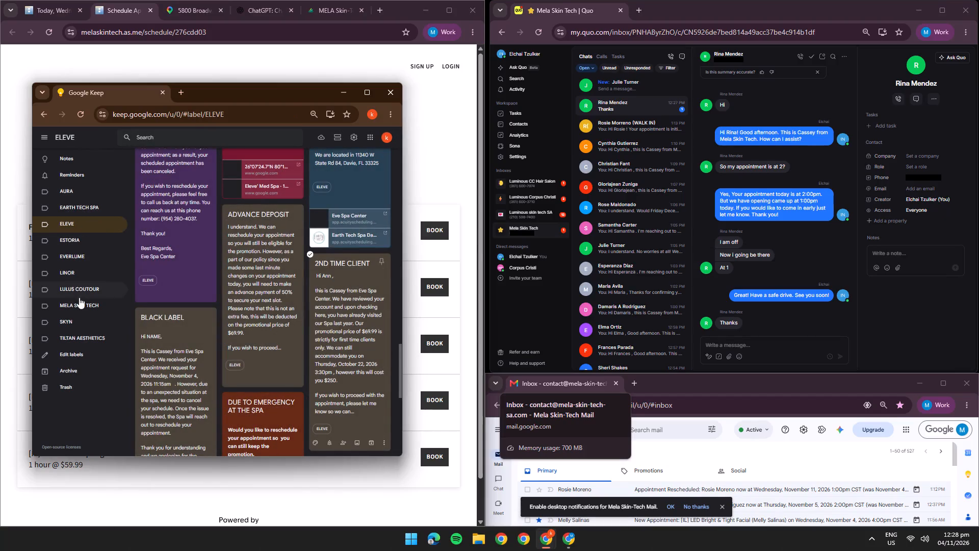
Create a new note under the MELA SKIN TECH label with the copied text and title it 2ND TIME CLIENT.
click(79, 307)
scroll(192, 220, up, 8)
click(237, 168)
key(ctrl+v)
click(237, 168)
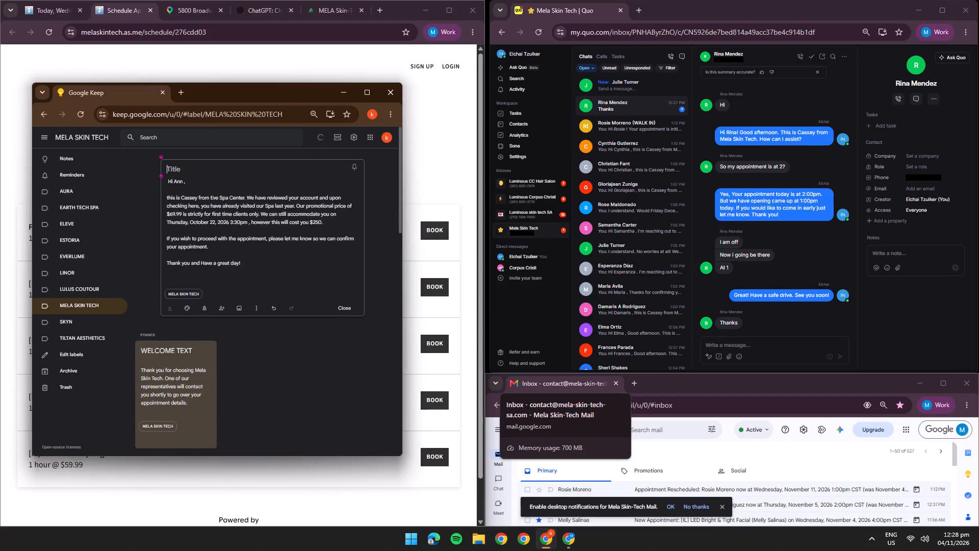
text(2nd time)
key(BackSpace)
key(BackSpace)
key(BackSpace)
key(BackSpace)
key(BackSpace)
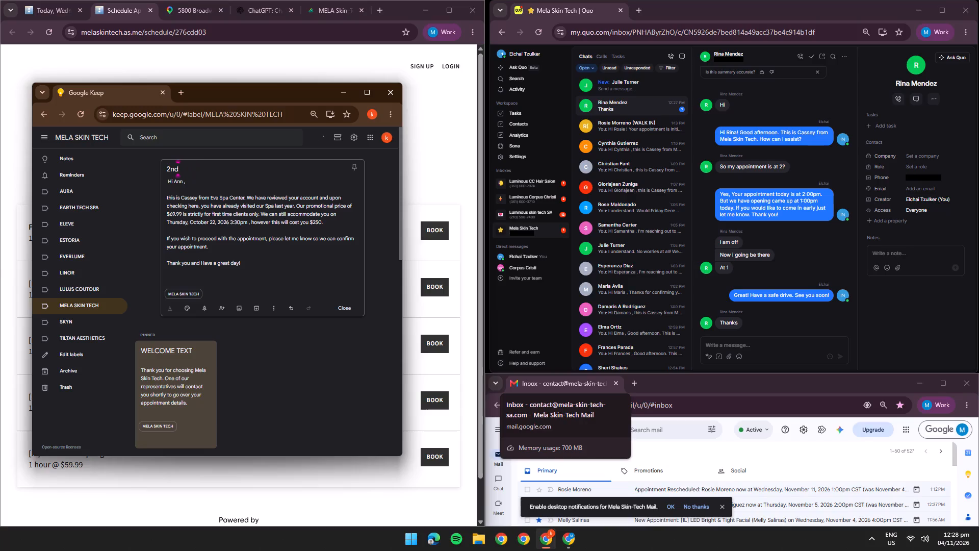
key(BackSpace)
text(D TIME CLIENT)
key(space)
key(Tab)
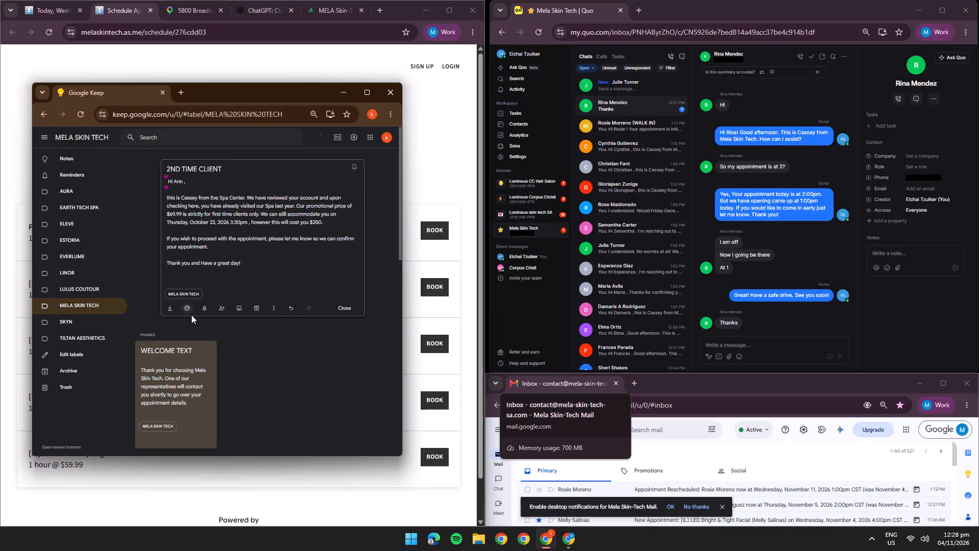
Give the new 2ND TIME CLIENT note a brown background.
click(191, 311)
click(312, 318)
click(314, 321)
Replace Eve Spa Center with Mela Skin Tech in the 2ND TIME CLIENT message and close the note.
click(293, 229)
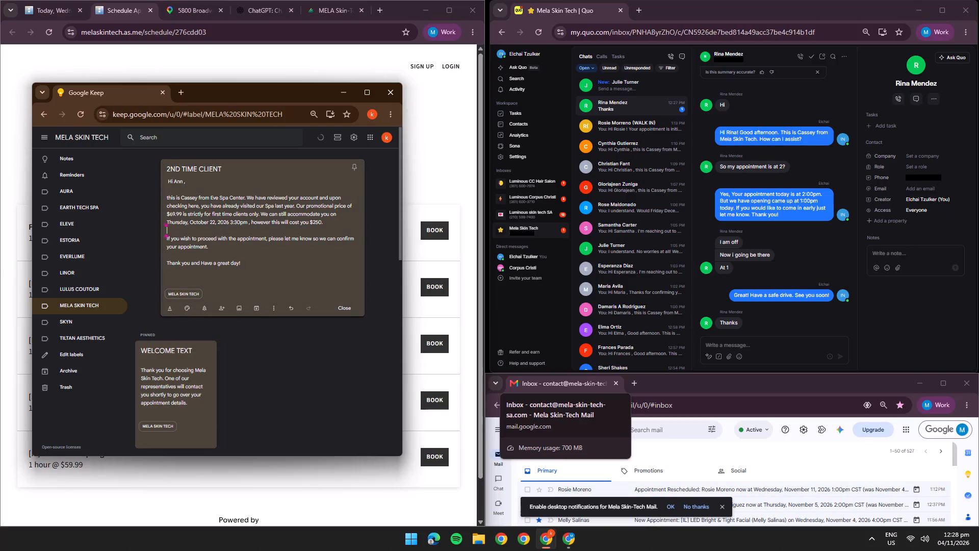
double_click(213, 196)
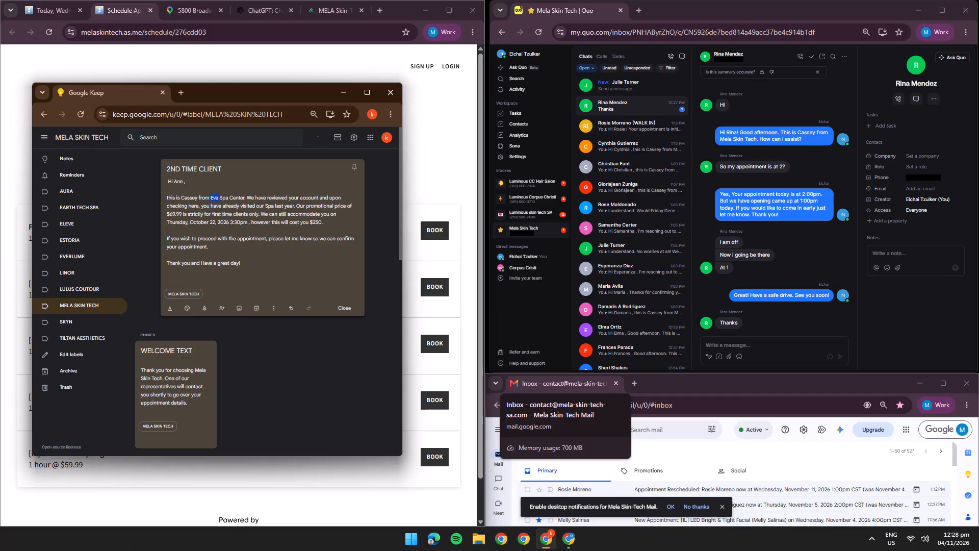
key(BackSpace)
key(BackSpace)
key(BackSpace)
key(BackSpace)
key(BackSpace)
key(BackSpace)
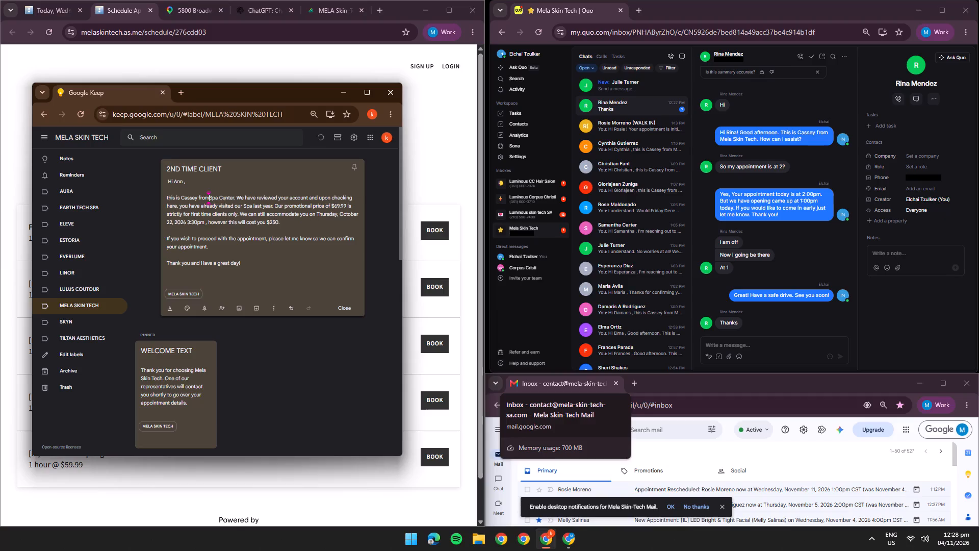
text(me)
key(BackSpace)
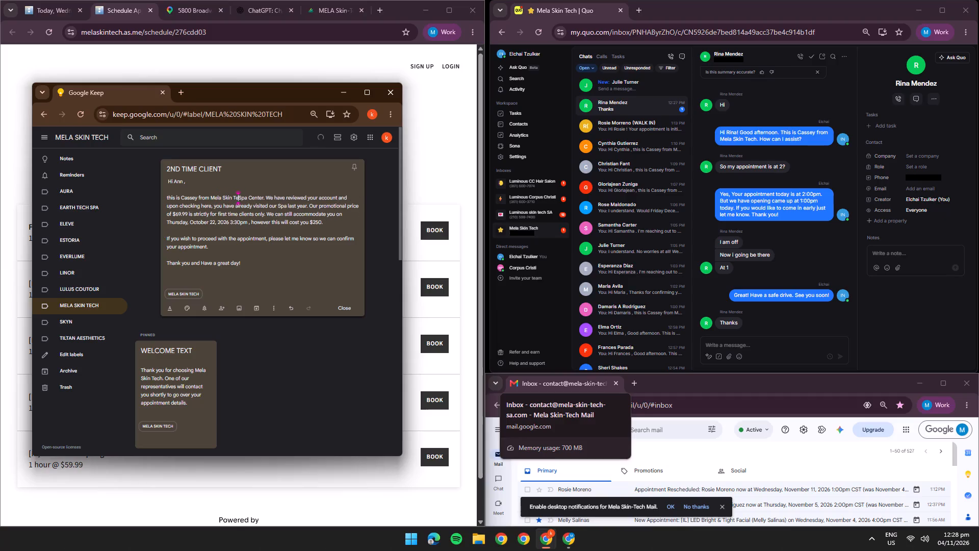
click(268, 191)
double_click(262, 196)
key(BackSpace)
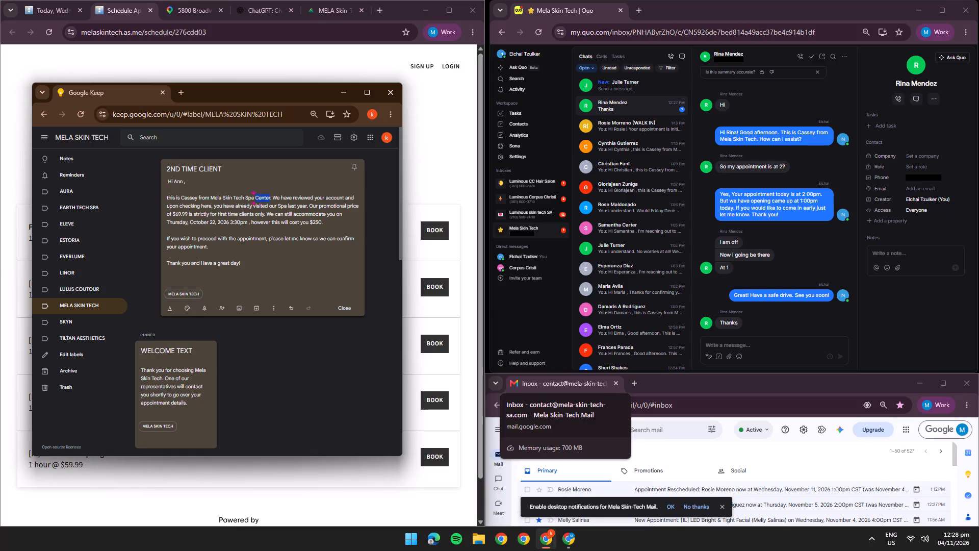
double_click(252, 196)
key(BackSpace)
click(265, 222)
click(302, 222)
click(253, 271)
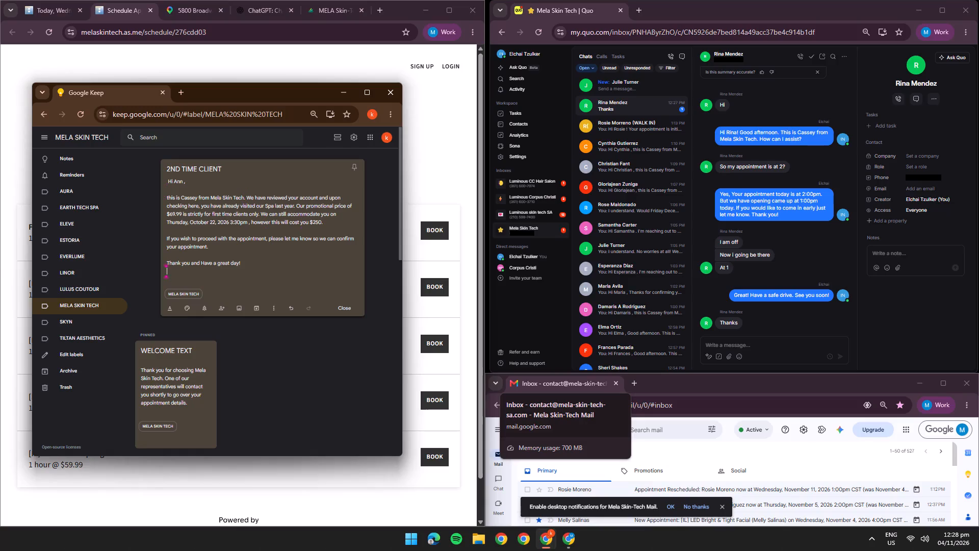
click(307, 270)
click(300, 222)
click(285, 281)
key(Return)
click(274, 360)
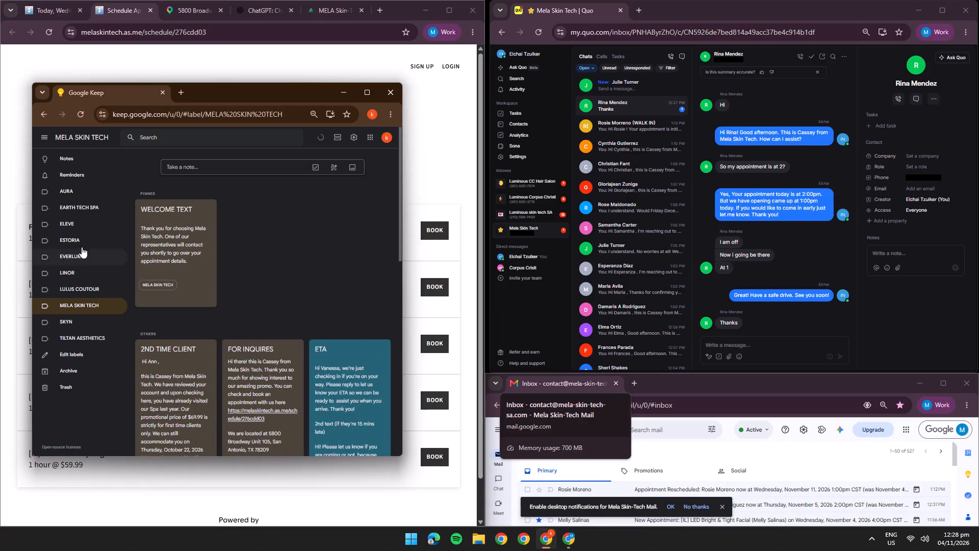
Copy the full message text of the FACIAL OVERVIEW note under the ELEVE label.
click(80, 224)
scroll(327, 412, down, 5)
scroll(302, 341, down, 7)
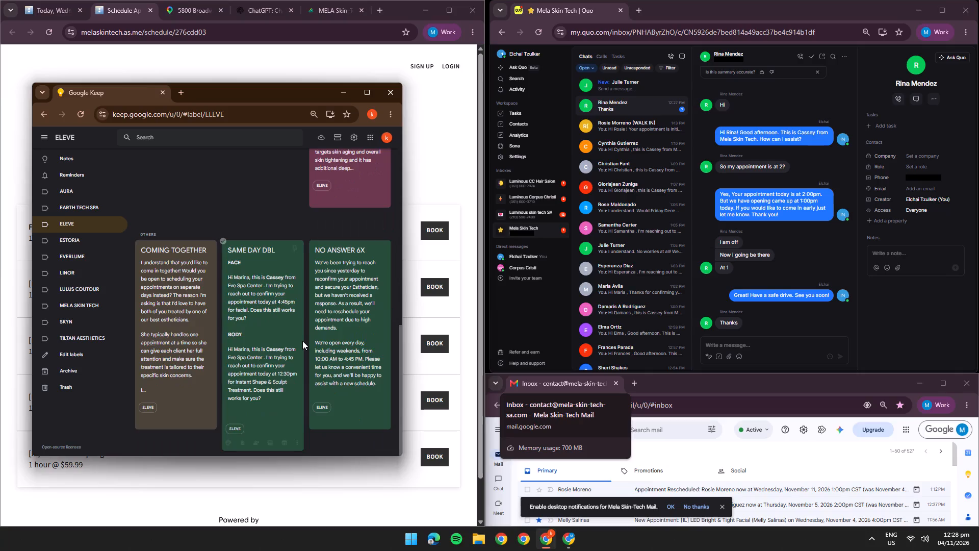
scroll(302, 341, down, 13)
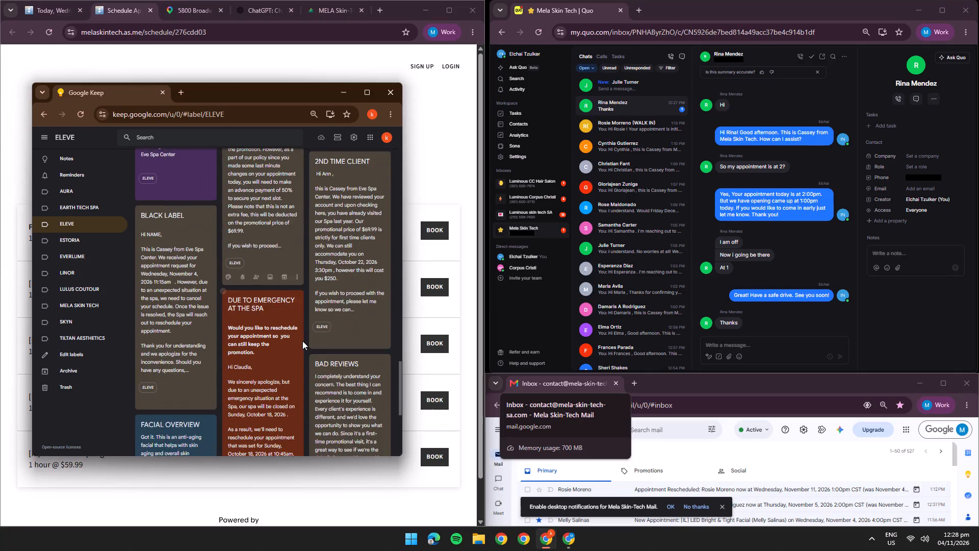
scroll(302, 341, up, 2)
scroll(302, 341, down, 5)
click(153, 237)
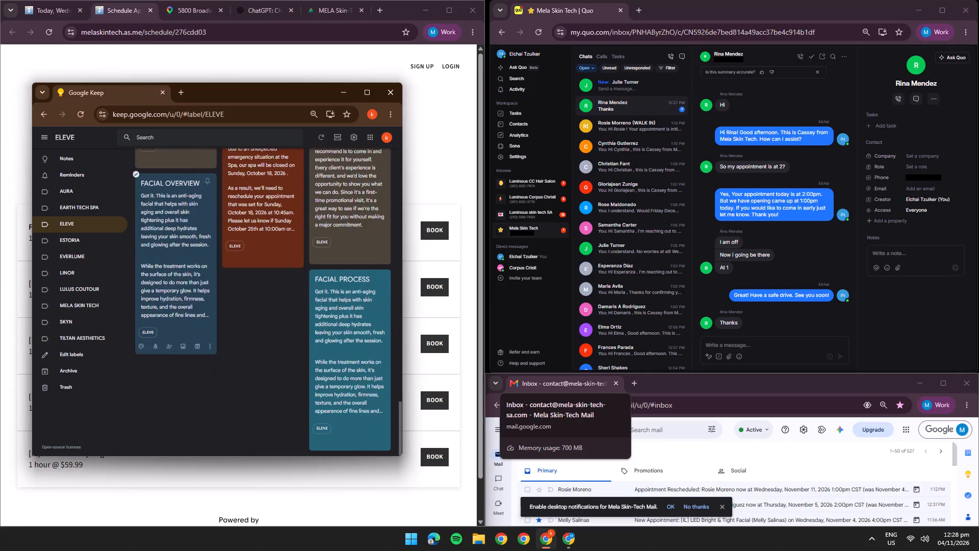
key(ctrl+a)
key(ctrl+c)
key(ctrl+c)
key(ctrl+c)
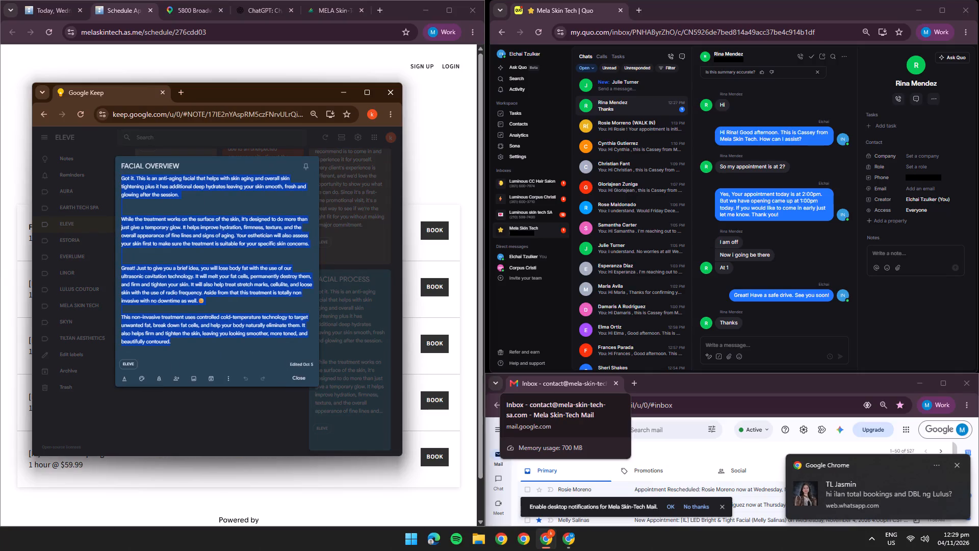
click(160, 420)
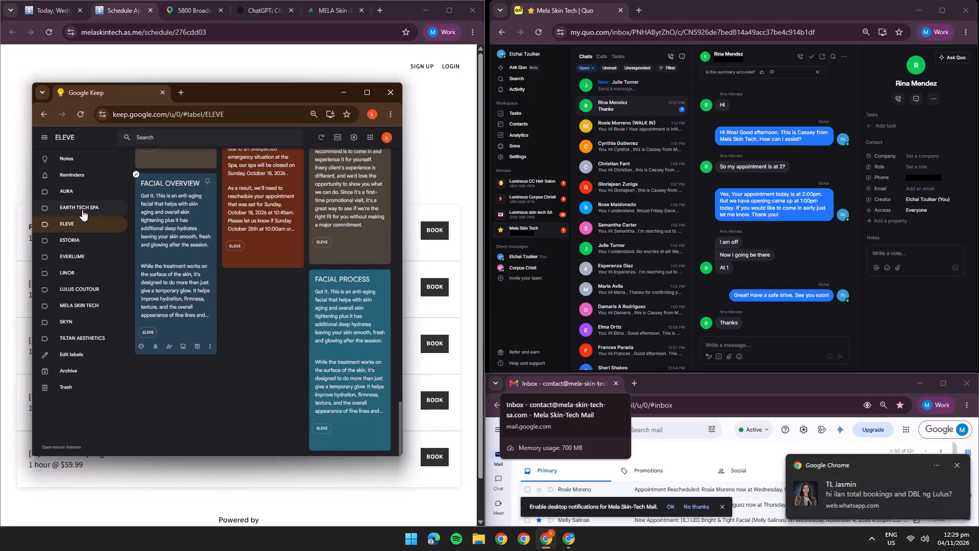
Create a new note under the MELA SKIN TECH label with the copied text and title it FACIAL OVERVIEW.
click(84, 286)
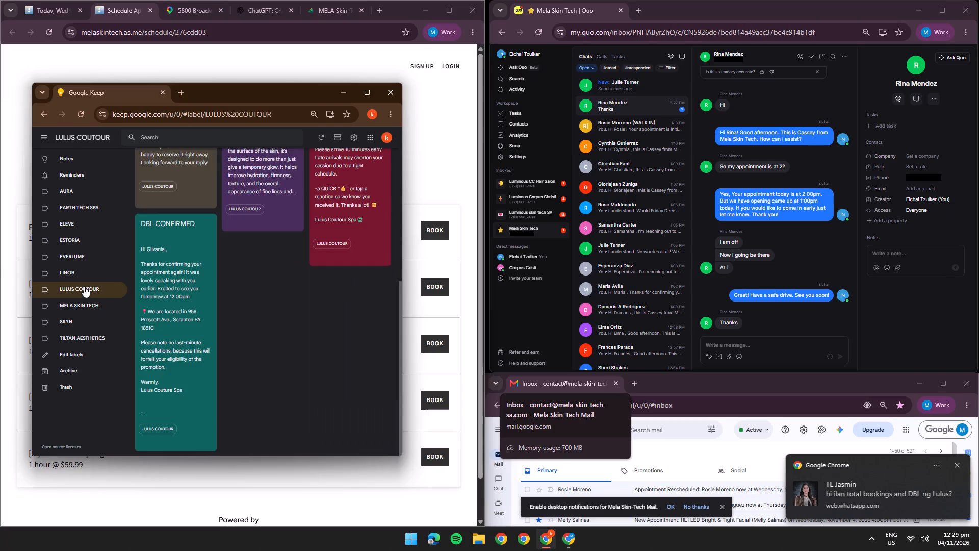
click(85, 302)
scroll(211, 191, up, 5)
click(234, 167)
key(ctrl+v)
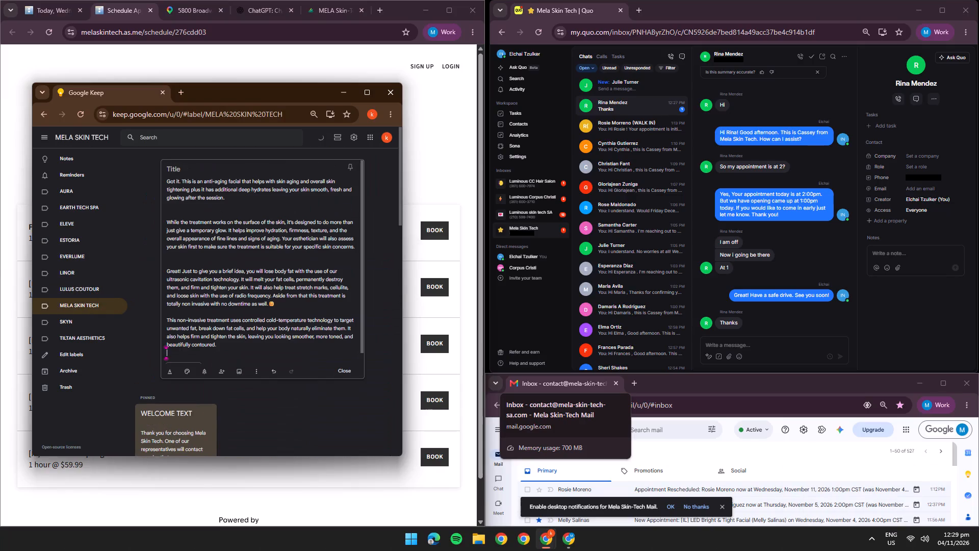
click(226, 167)
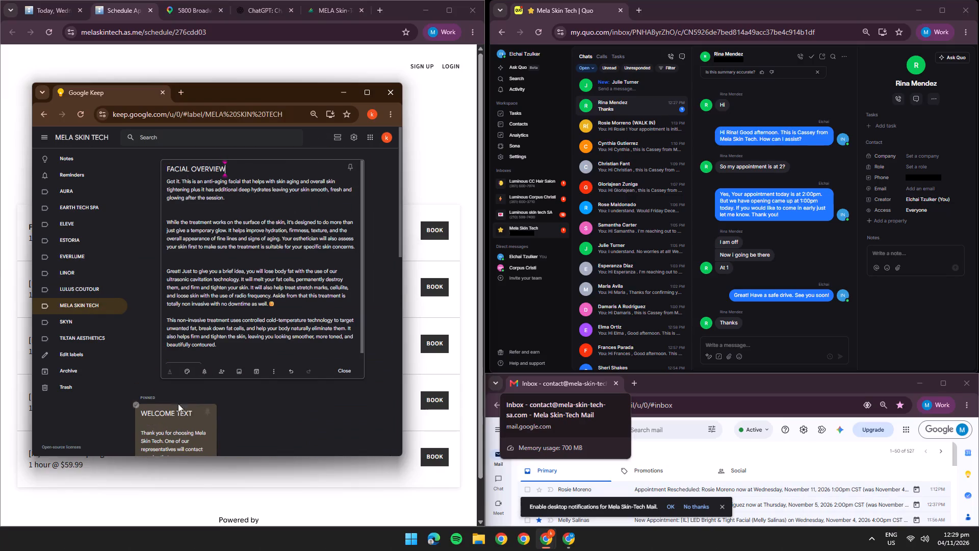
Give the new FACIAL OVERVIEW note a purple background and close it.
click(191, 368)
click(297, 387)
click(335, 439)
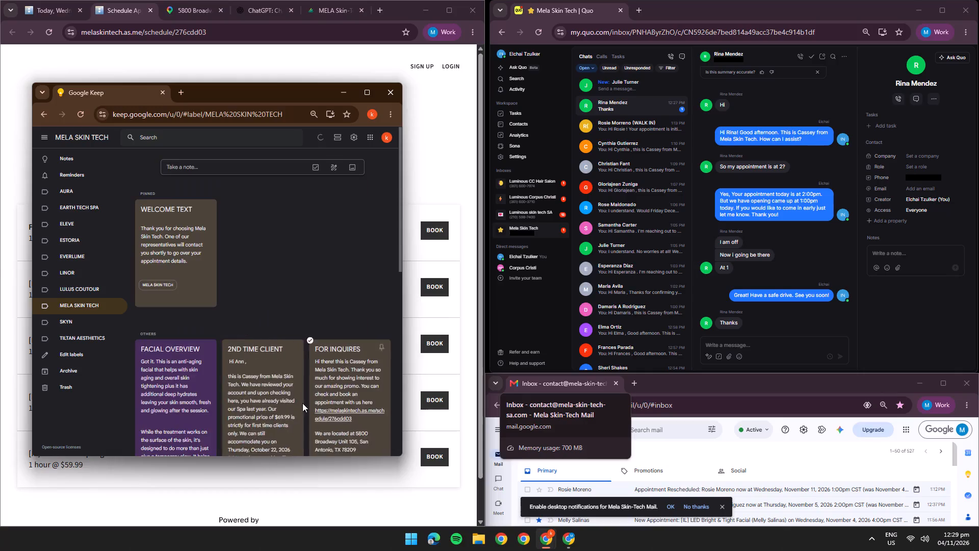
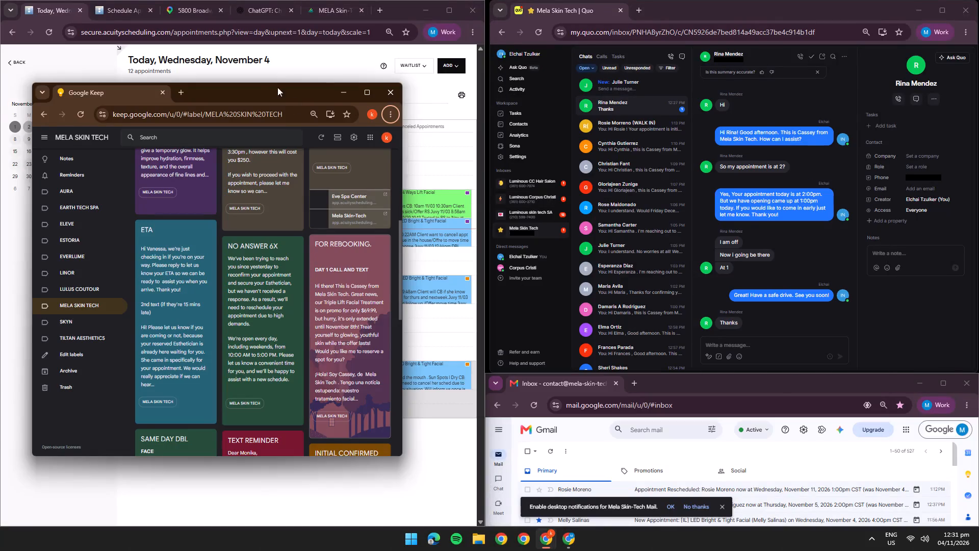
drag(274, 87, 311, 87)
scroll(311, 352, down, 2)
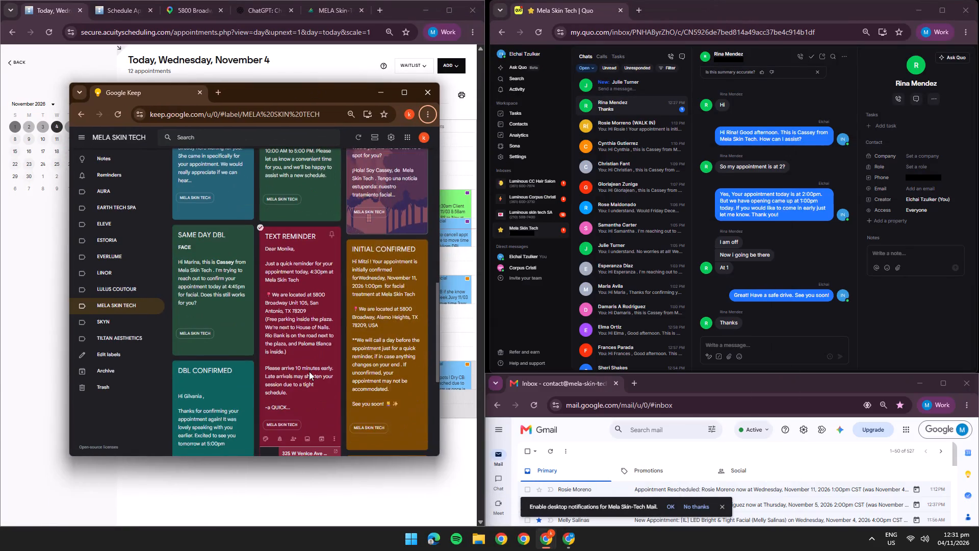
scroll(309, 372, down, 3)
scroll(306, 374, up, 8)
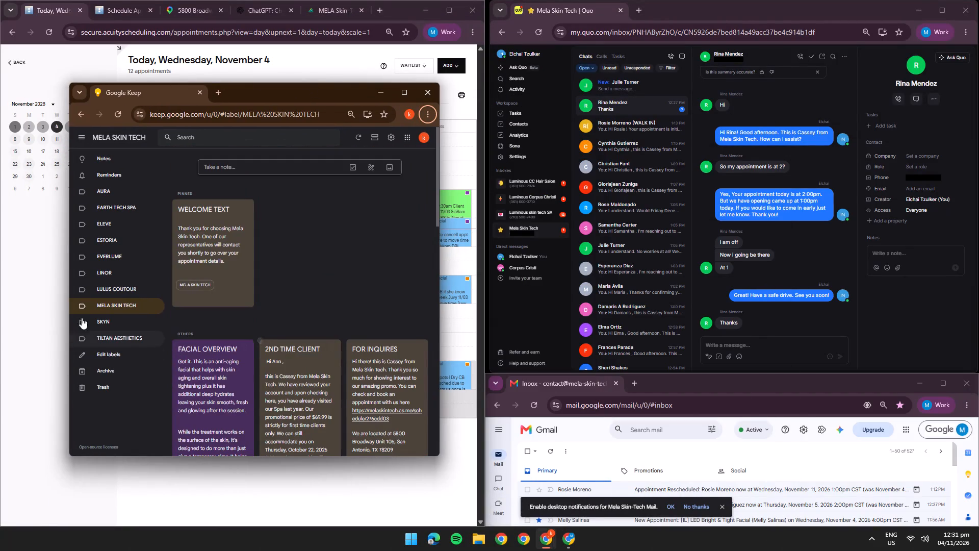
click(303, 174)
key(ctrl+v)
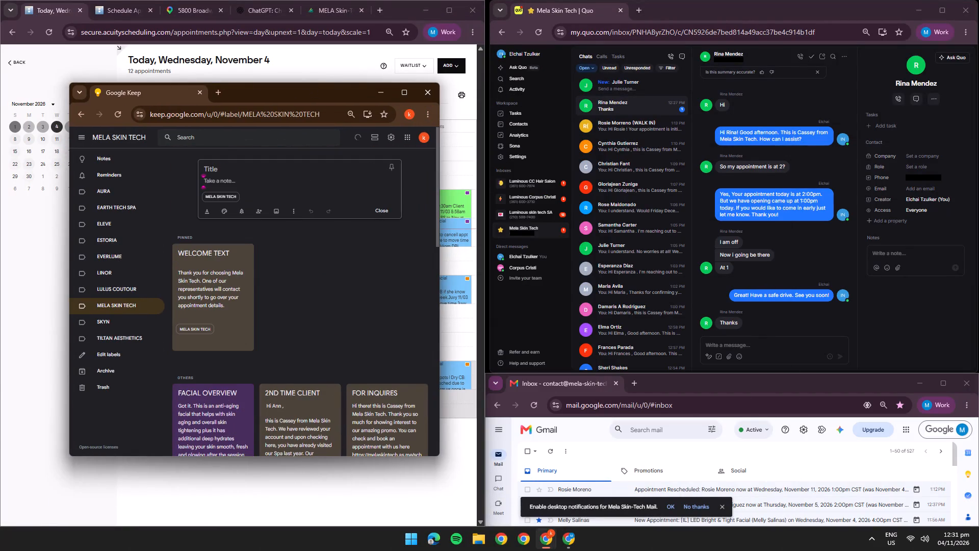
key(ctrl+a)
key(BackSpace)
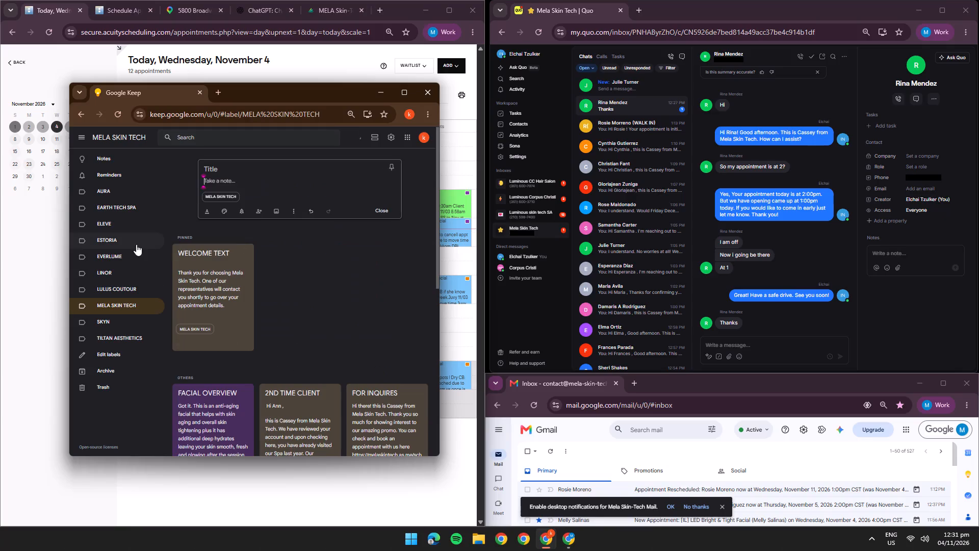
Copy the full text of the BAD REVIEWS note under the ELEVE label.
click(133, 226)
scroll(279, 282, down, 16)
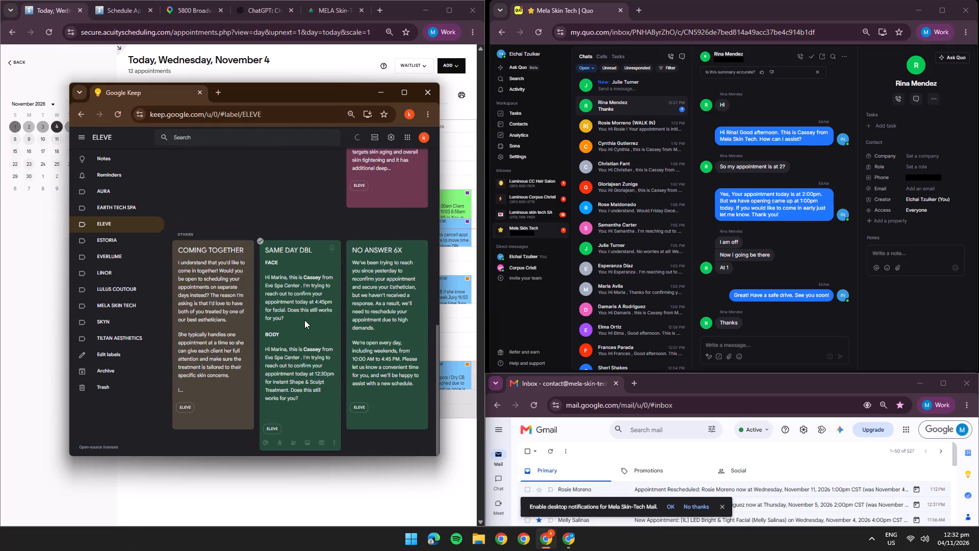
scroll(304, 320, down, 8)
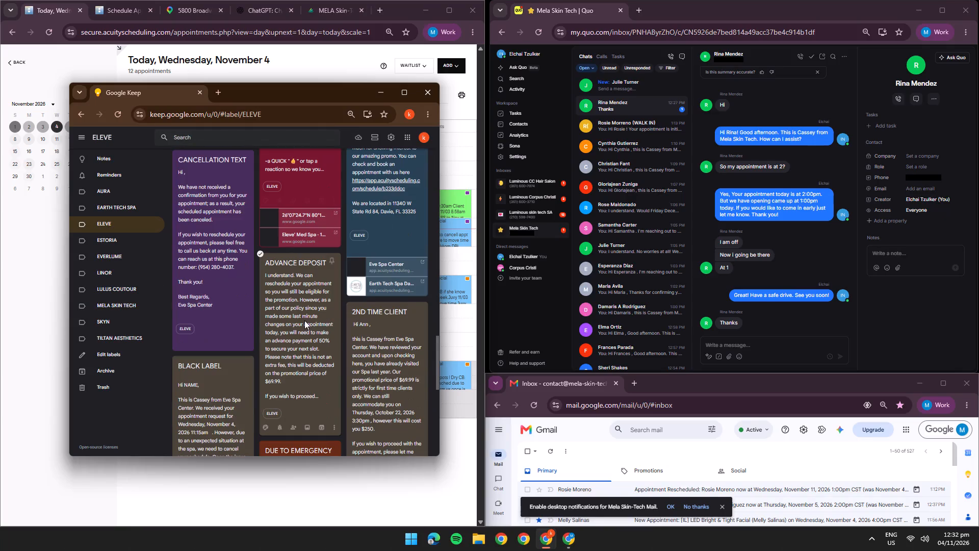
scroll(304, 320, down, 4)
scroll(304, 320, up, 3)
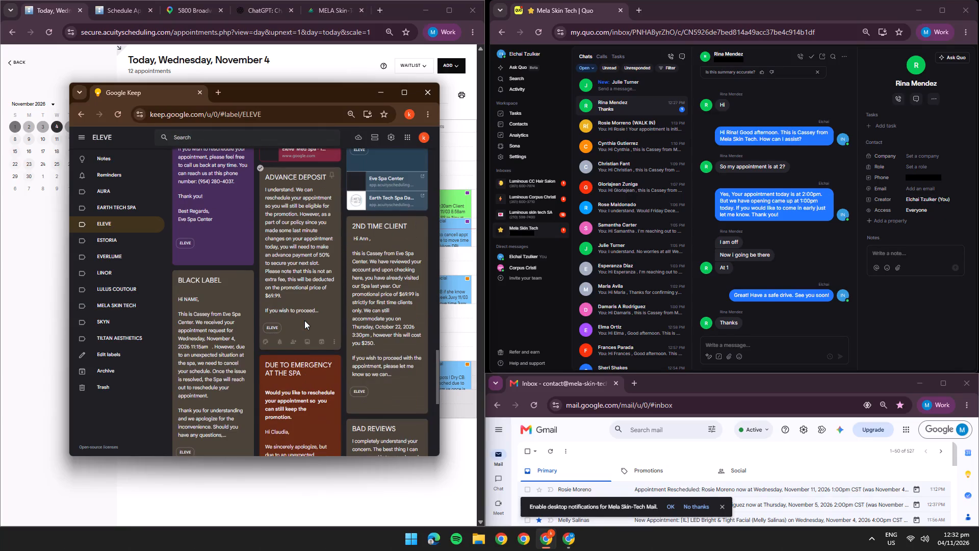
scroll(304, 320, down, 2)
click(414, 281)
key(ctrl+a)
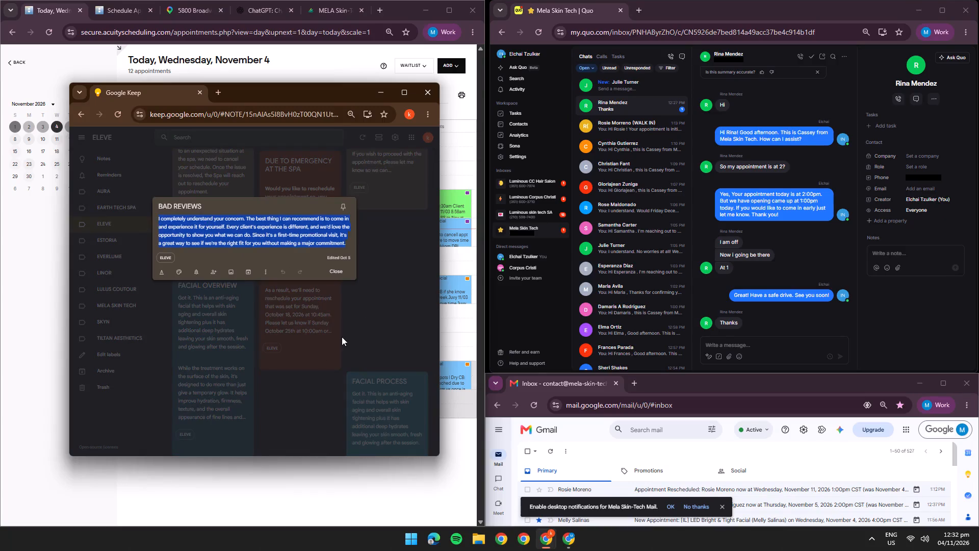
key(ctrl+c)
click(256, 378)
Copy the full text of the ELEVE note titled DUE TO EMERGENCY AT THE SPA.
click(270, 271)
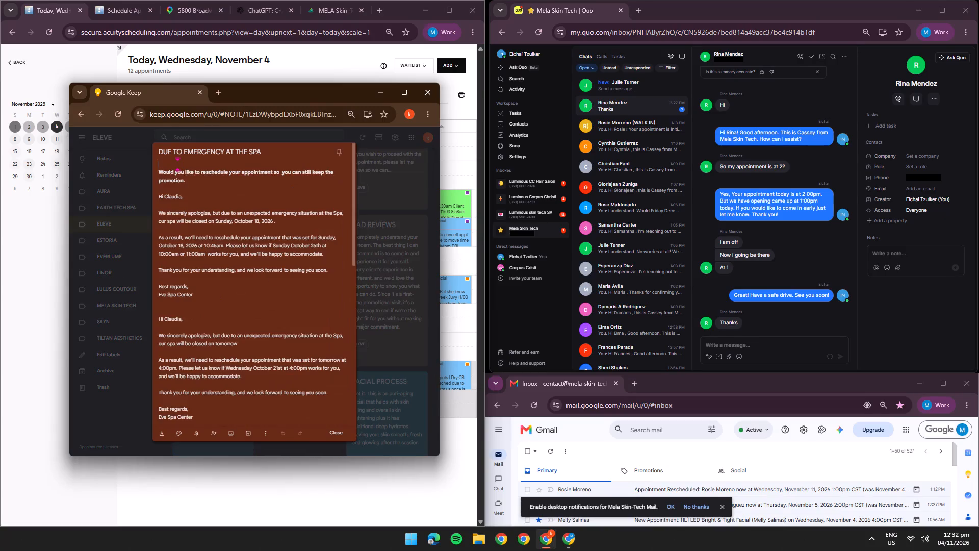
key(ctrl+a)
key(ctrl+c)
click(352, 338)
click(427, 382)
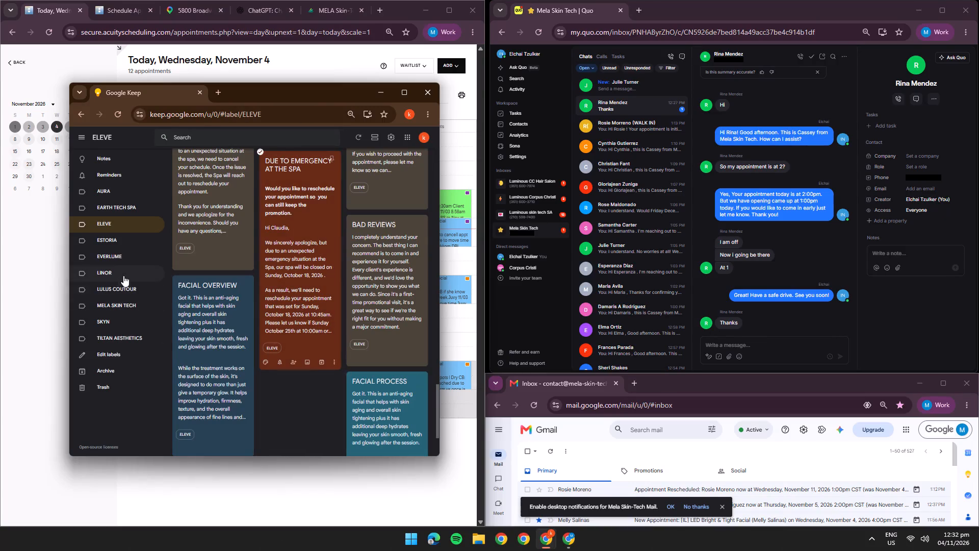
Under the MELA SKIN TECH label, create a note titled BAD REVIEWS containing the copied bad-reviews reply.
click(122, 308)
scroll(292, 331, up, 5)
click(318, 166)
key(super+v)
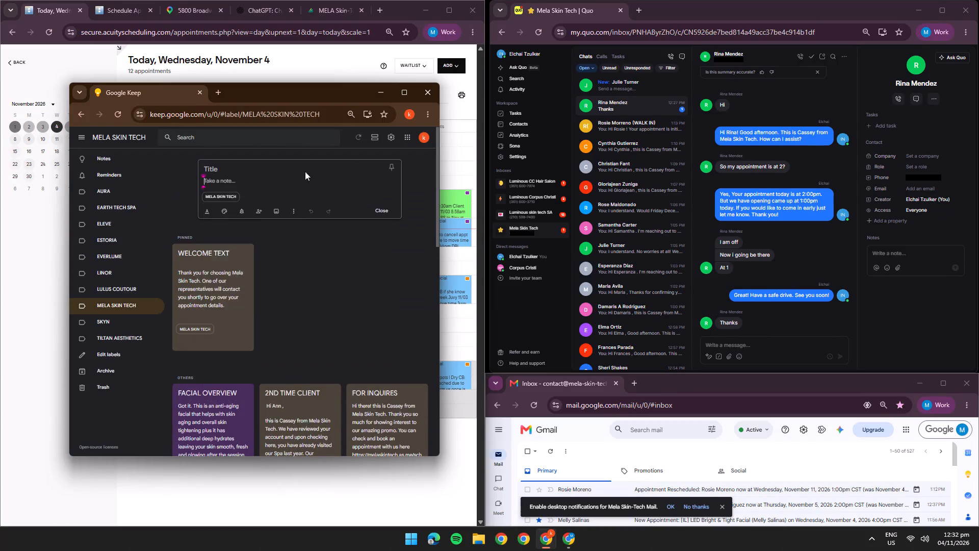
click(250, 309)
key(ctrl+v)
click(284, 167)
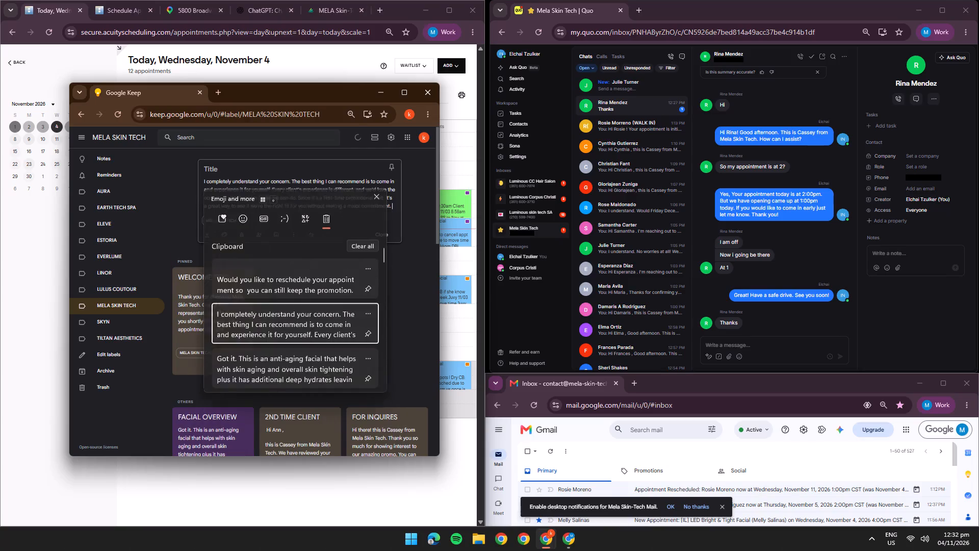
click(284, 167)
text(bad)
key(space)
key(BackSpace)
key(BackSpace)
key(BackSpace)
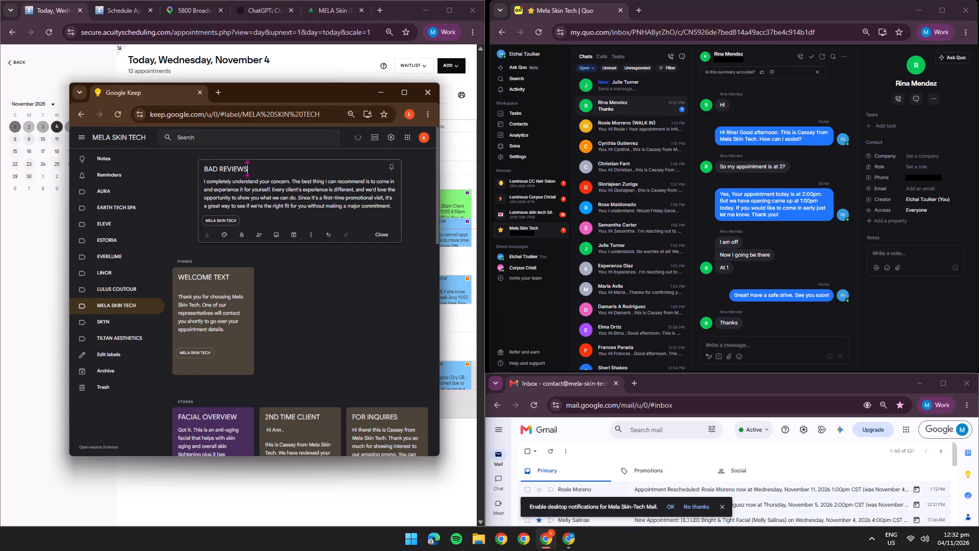
click(223, 236)
click(351, 246)
drag(346, 309, 346, 315)
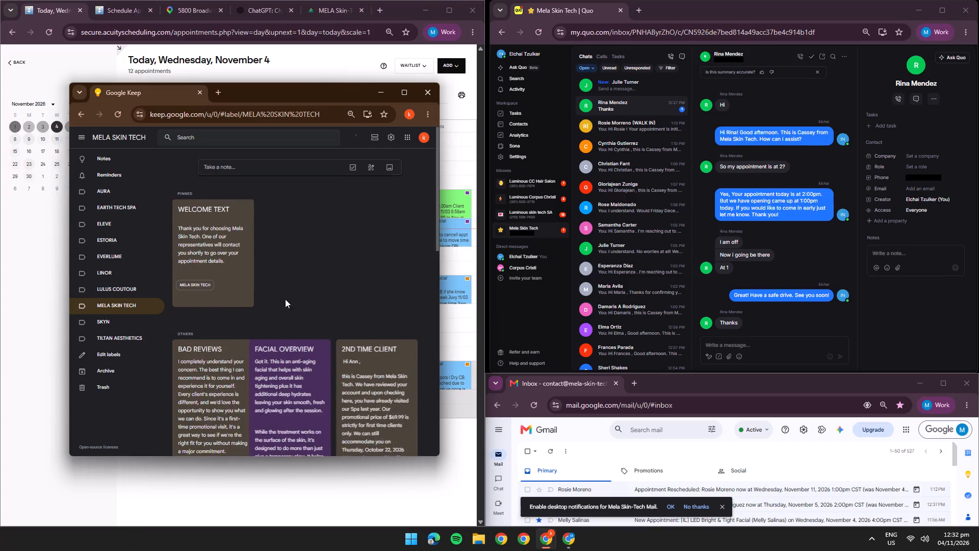
Create another MELA SKIN TECH note containing the copied emergency rescheduling messages from the clipboard history.
click(268, 165)
key(ctrl+v)
key(ctrl+a)
key(super+v)
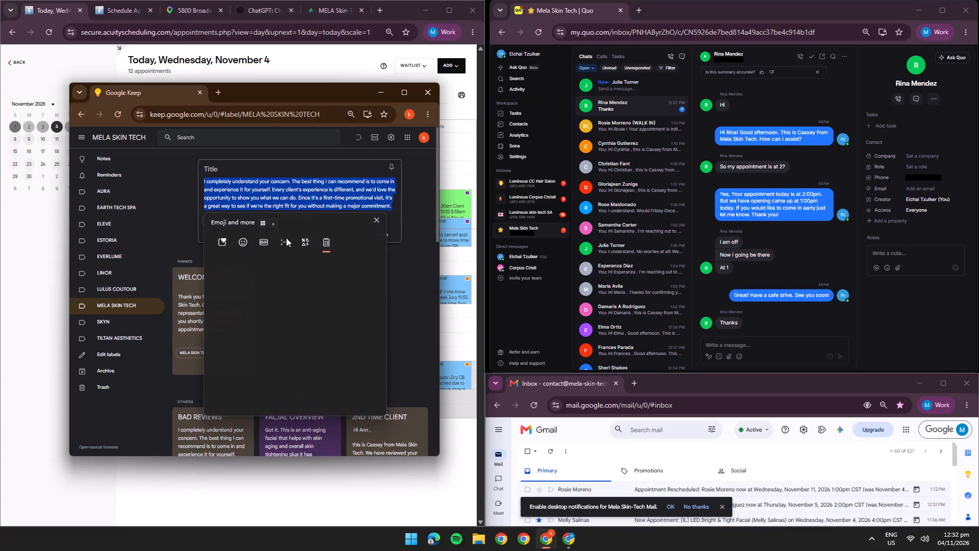
click(298, 313)
key(ctrl+v)
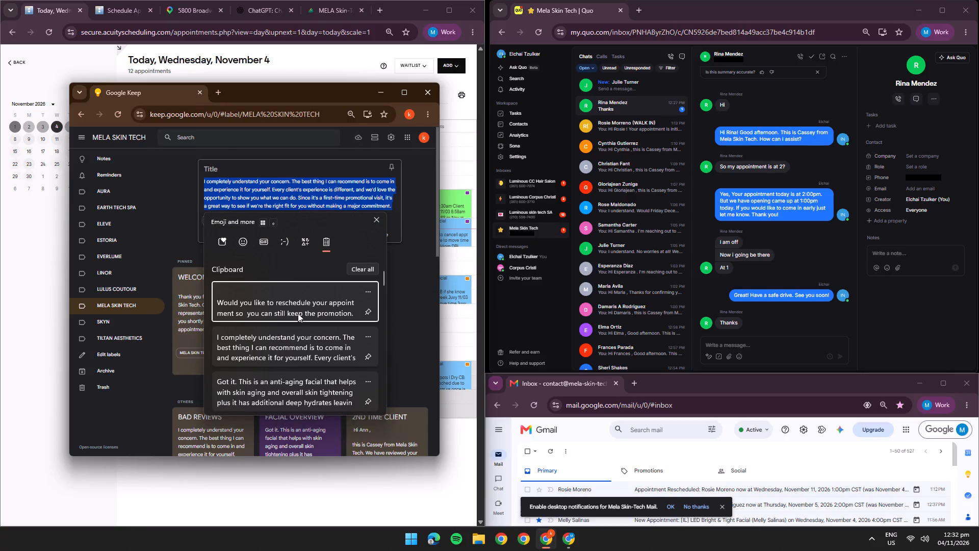
scroll(224, 214, up, 9)
click(269, 156)
click(266, 167)
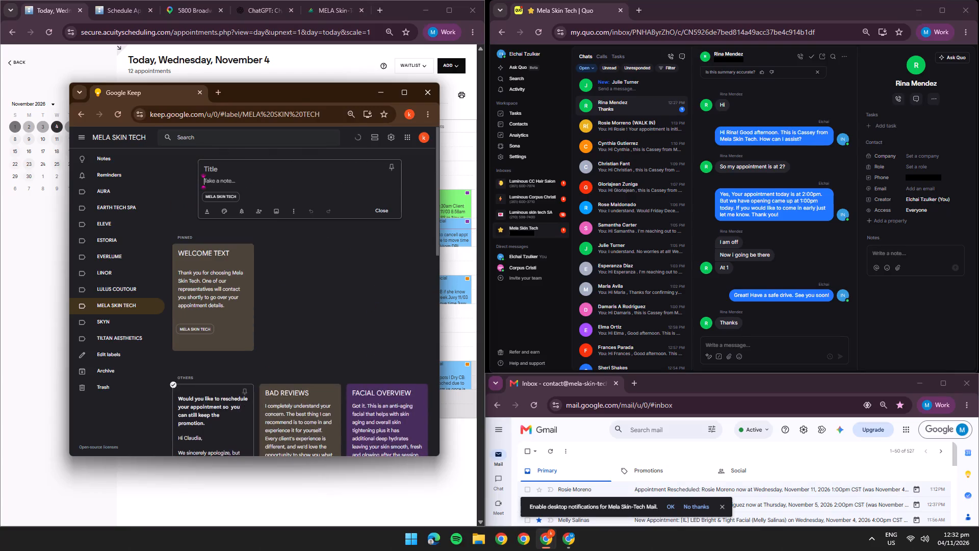
Title the new emergency rescheduling note "SPA UNEXPECTED EMERGENCY".
click(211, 406)
click(255, 161)
click(261, 153)
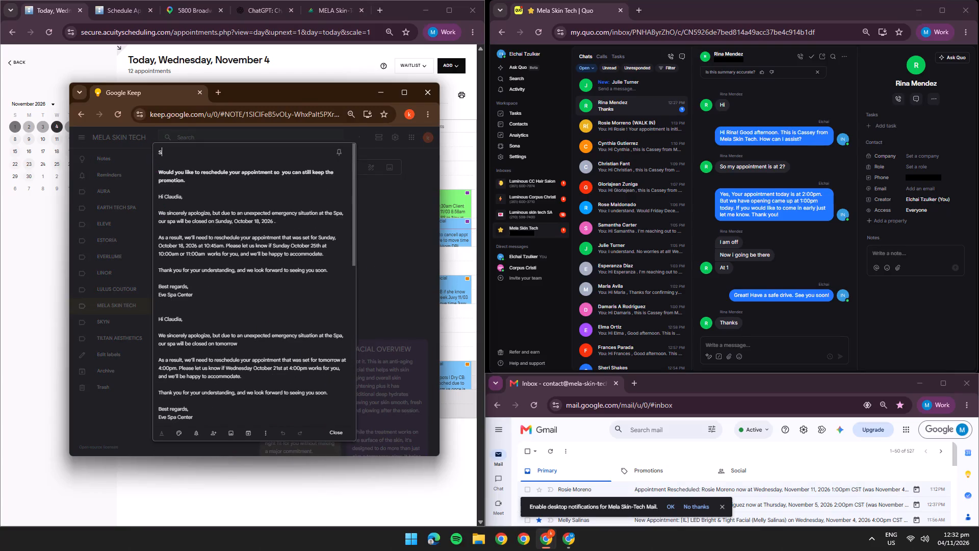
key(BackSpace)
key(BackSpace)
key(BackSpace)
key(BackSpace)
text(SPA UNEXPECTED EMERGENCY)
key(Tab)
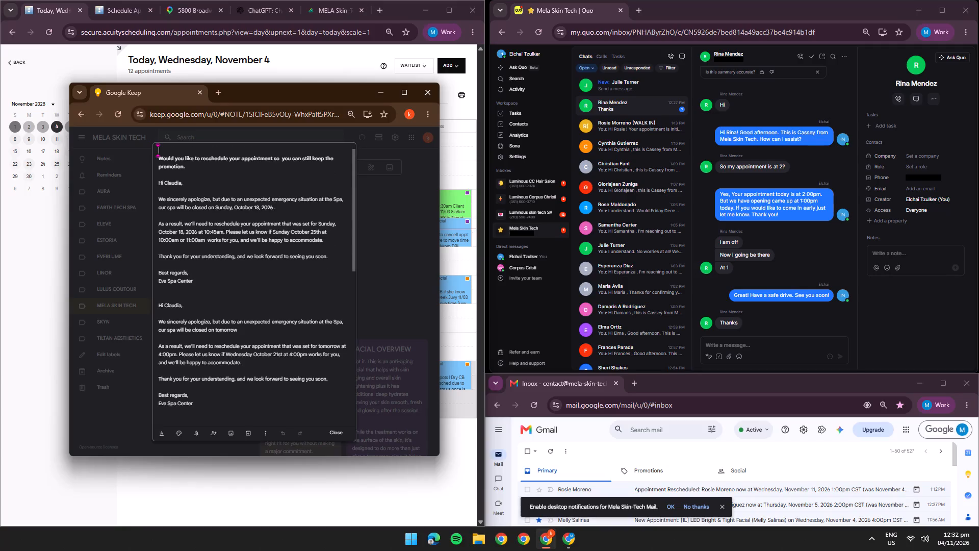
Set the SPA UNEXPECTED EMERGENCY note's background colour to dark orange-red.
click(178, 435)
click(215, 433)
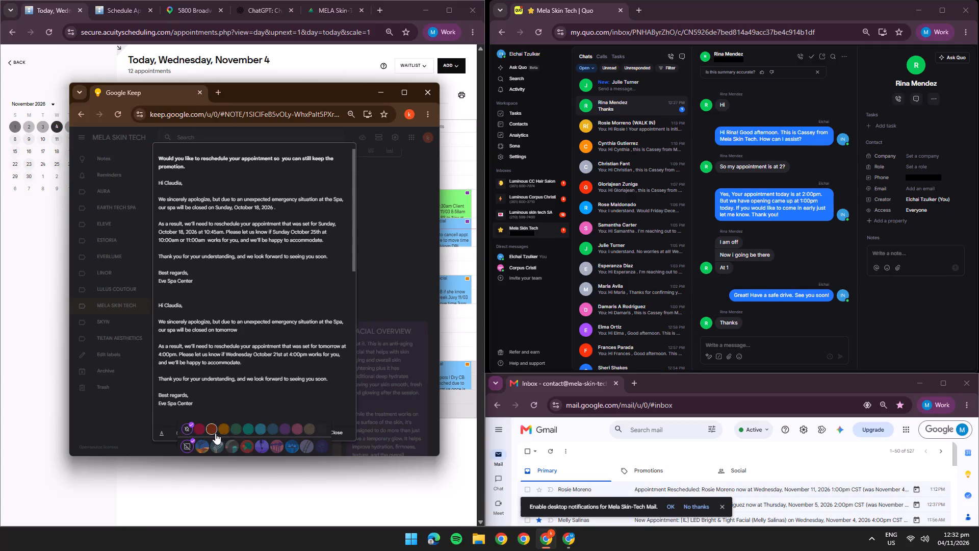
click(374, 408)
scroll(280, 372, down, 2)
scroll(280, 372, up, 1)
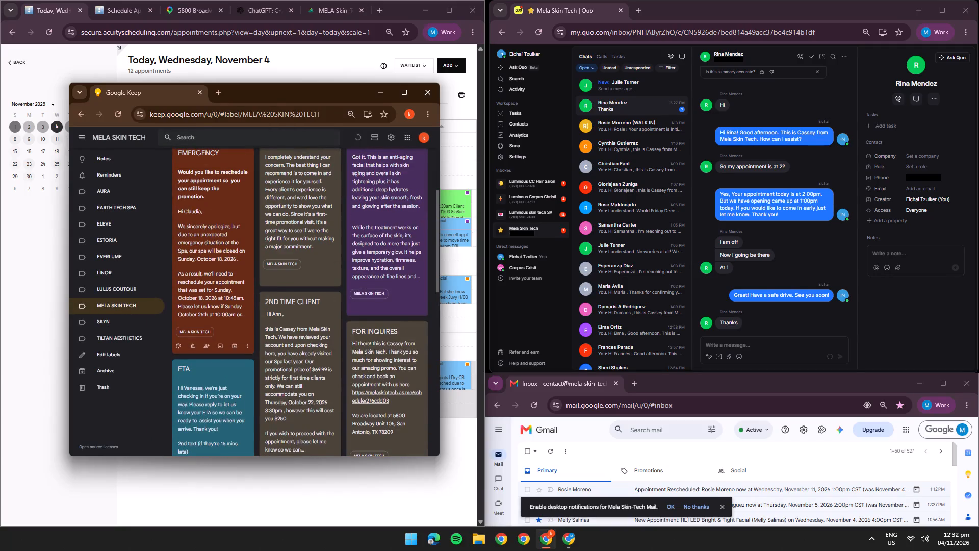
In the SPA UNEXPECTED EMERGENCY note, replace "Eve Spa Center" in the first message's sign-off with "Mela Skin Tech".
click(217, 274)
click(218, 218)
click(241, 226)
click(211, 272)
drag(160, 296, 211, 293)
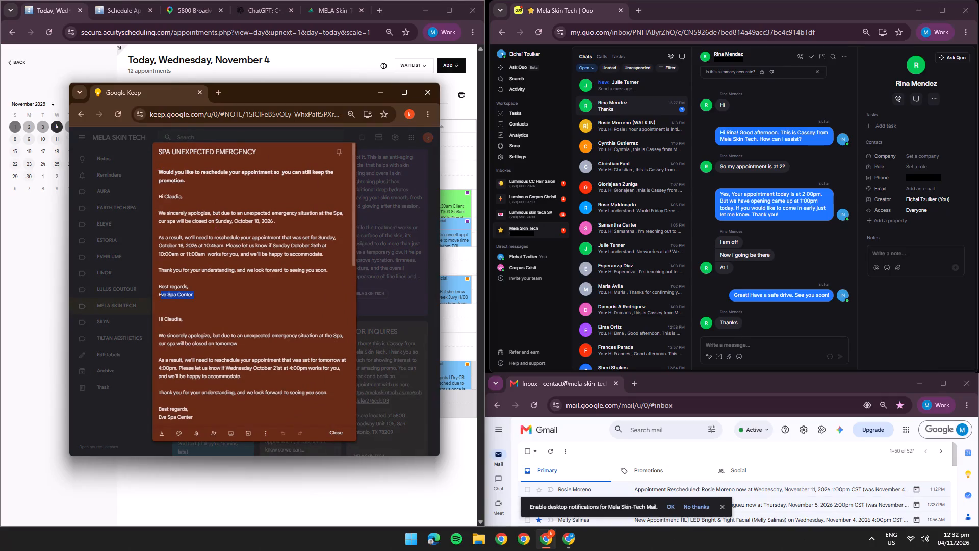
key(BackSpace)
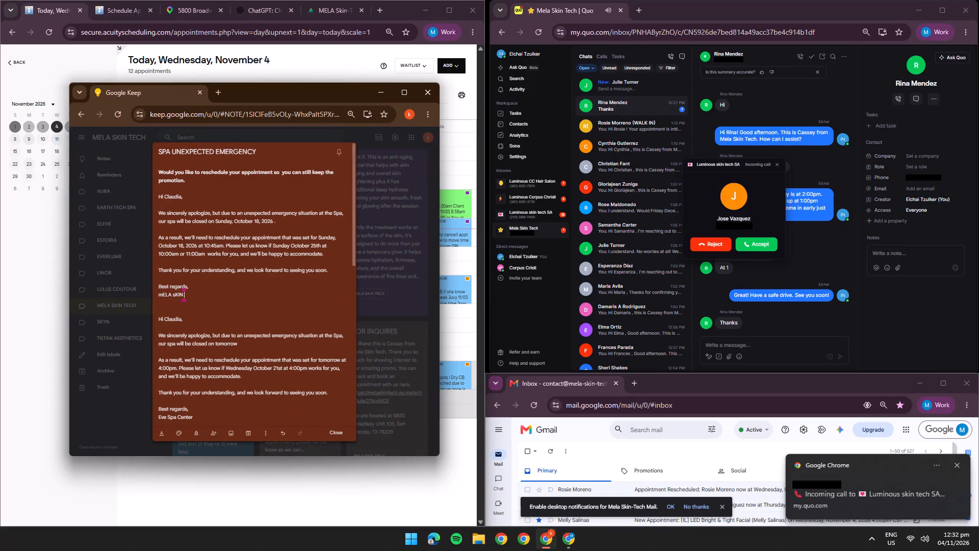
key(BackSpace)
key(BackSpace)
key(BackSpace)
key(BackSpace)
key(BackSpace)
key(BackSpace)
key(BackSpace)
key(BackSpace)
key(BackSpace)
key(BackSpace)
key(m)
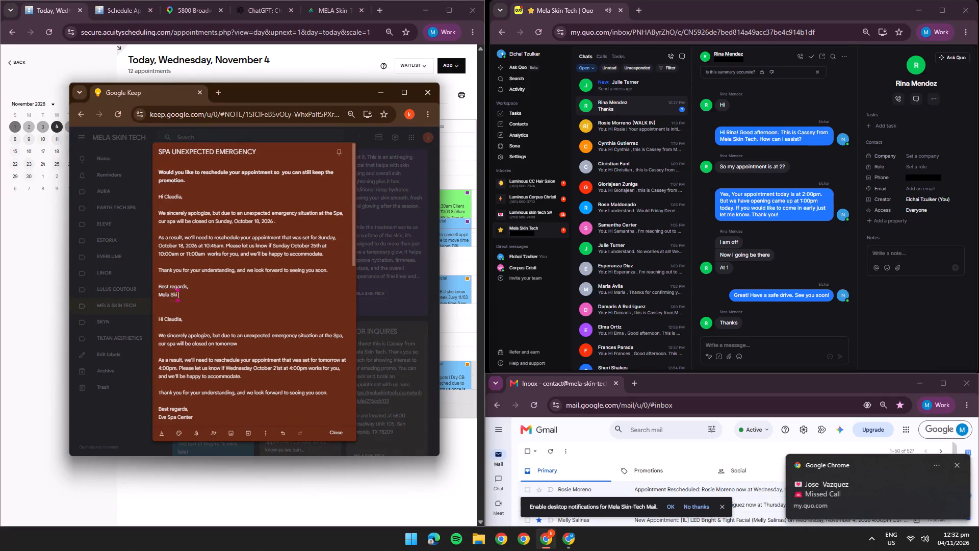
key(BackSpace)
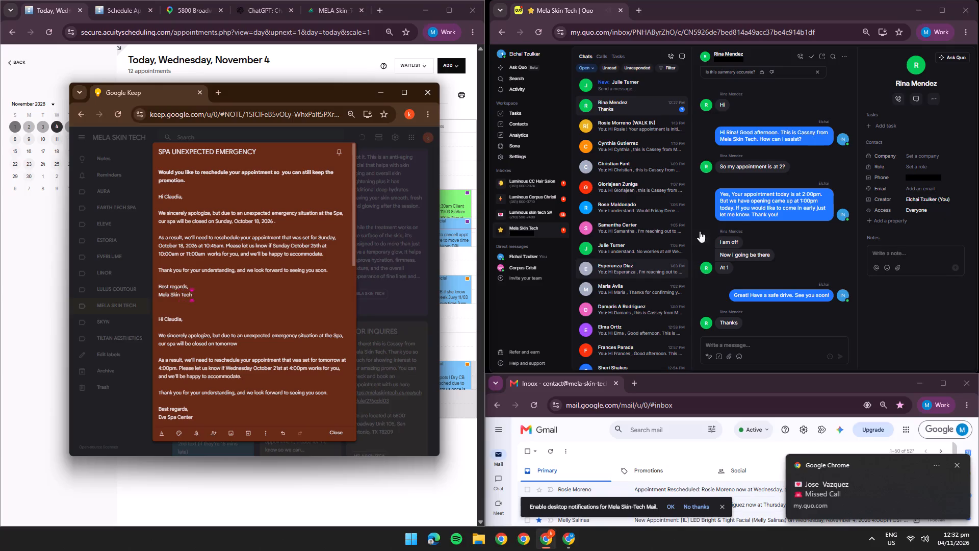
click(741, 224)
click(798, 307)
Replace the second message's sign-off with the copied "Best regards, Mela Skin Tech" and put a blank line before it.
click(238, 305)
click(237, 352)
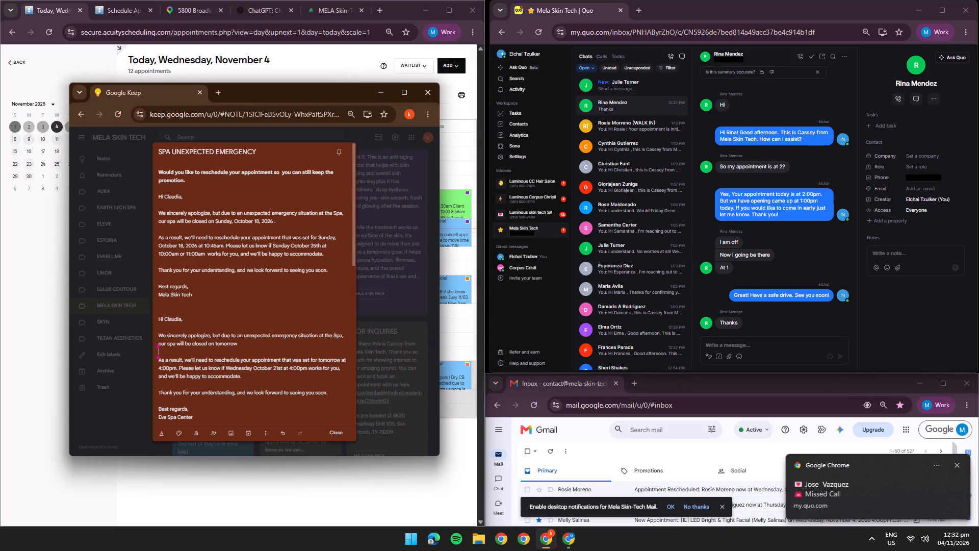
scroll(244, 317, down, 1)
drag(198, 195, 128, 187)
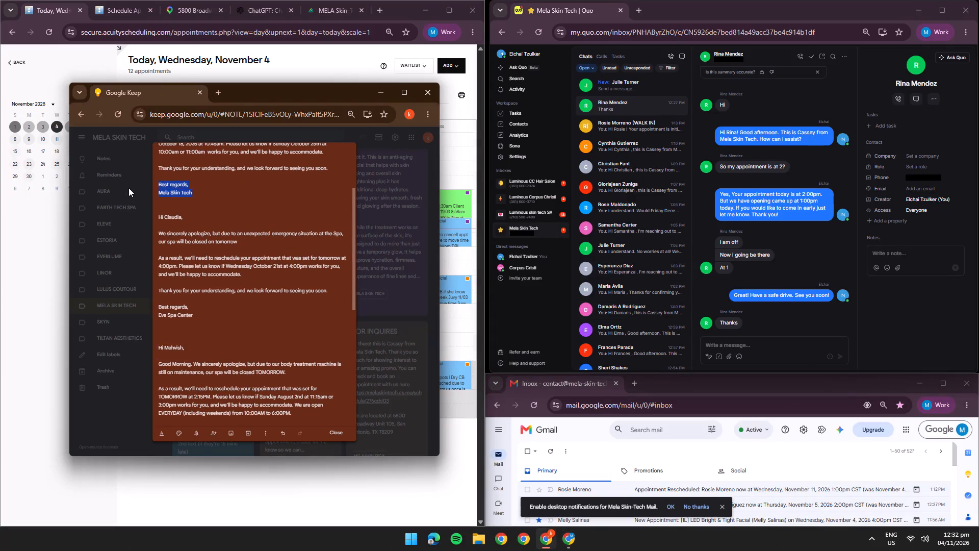
key(ctrl+c)
drag(212, 316, 149, 303)
key(ctrl+v)
scroll(243, 324, down, 1)
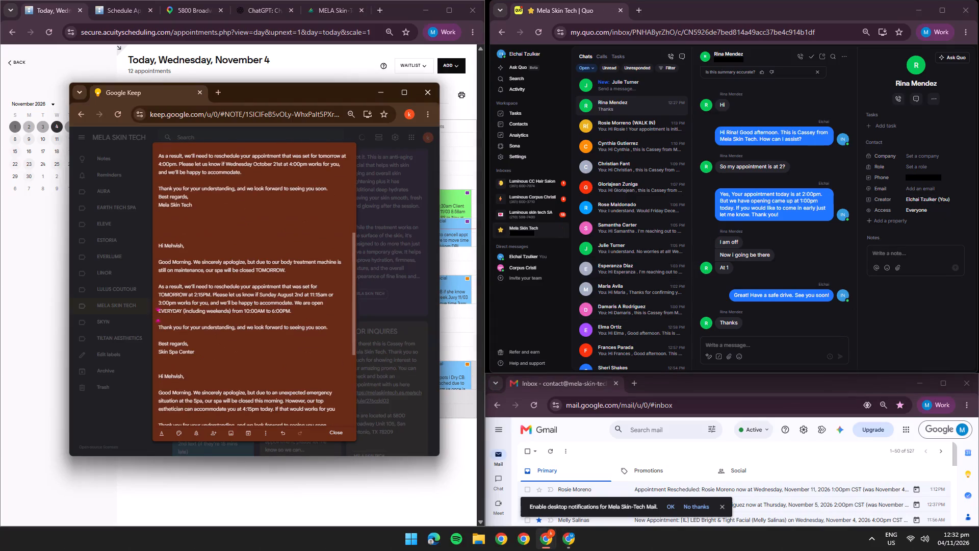
click(347, 190)
key(Return)
Replace the "Skin Spa Center" sign-off of the body treatment machine message with the copied "Best regards, Mela Skin Tech".
scroll(301, 265, down, 1)
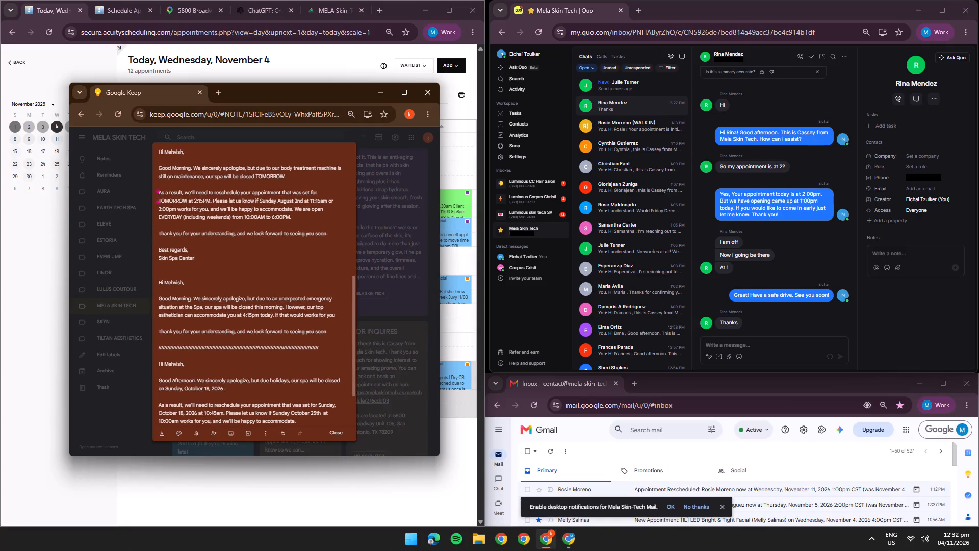
drag(200, 253, 158, 248)
click(163, 250)
click(158, 249)
drag(157, 249, 193, 260)
key(ctrl+v)
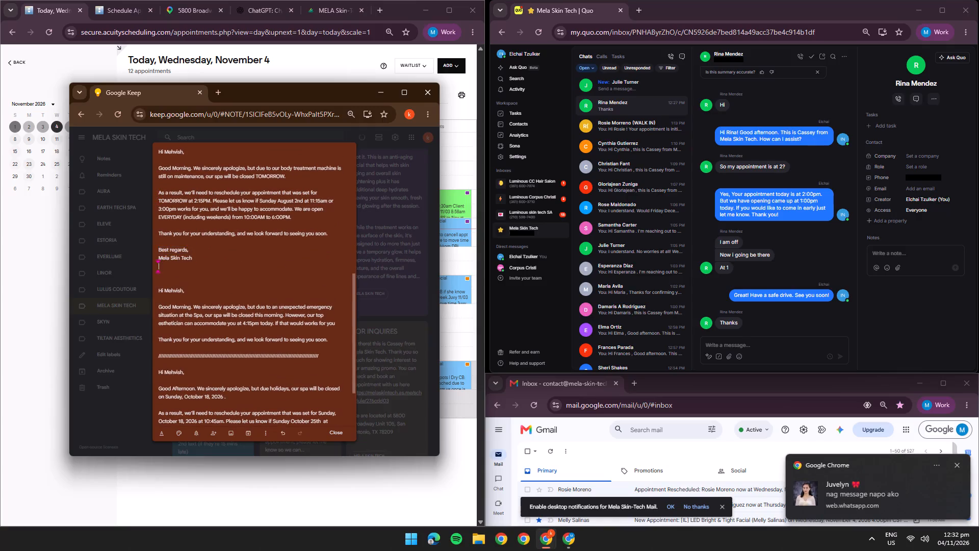
Replace the sign-off of the holiday closure message with the copied "Best regards, Mela Skin Tech".
scroll(215, 365, down, 1)
drag(154, 386, 186, 399)
key(ctrl+v)
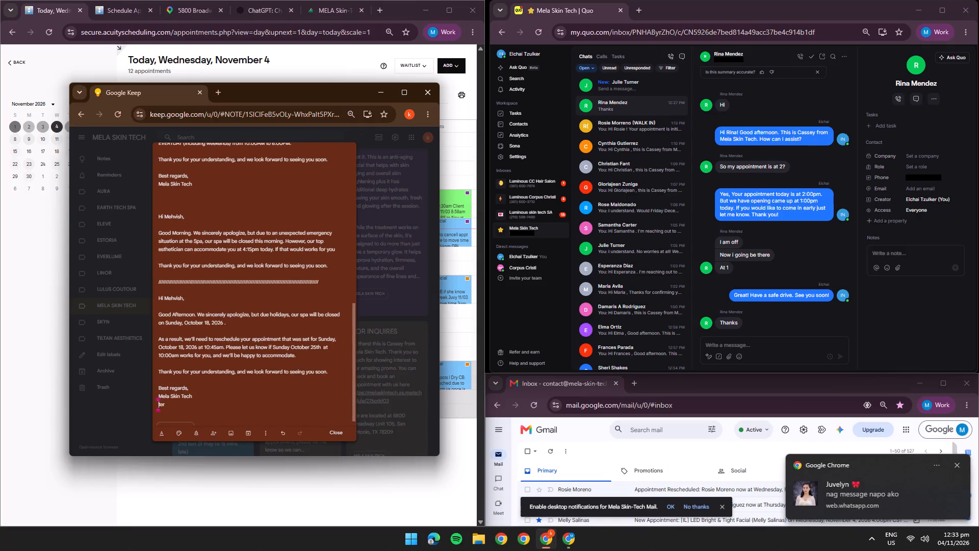
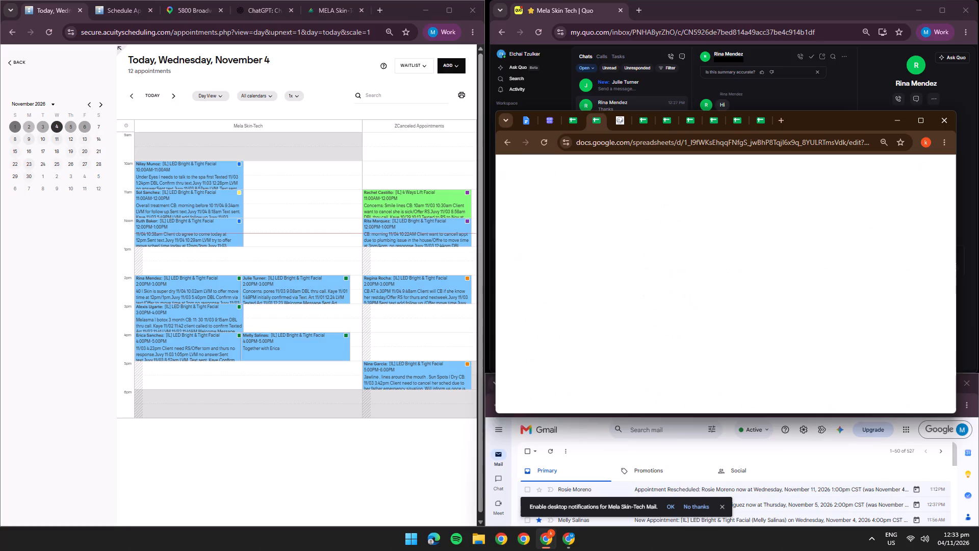
Bring up the HOURS KO BAKET spreadsheet and widen its window so the date column shows.
click(571, 118)
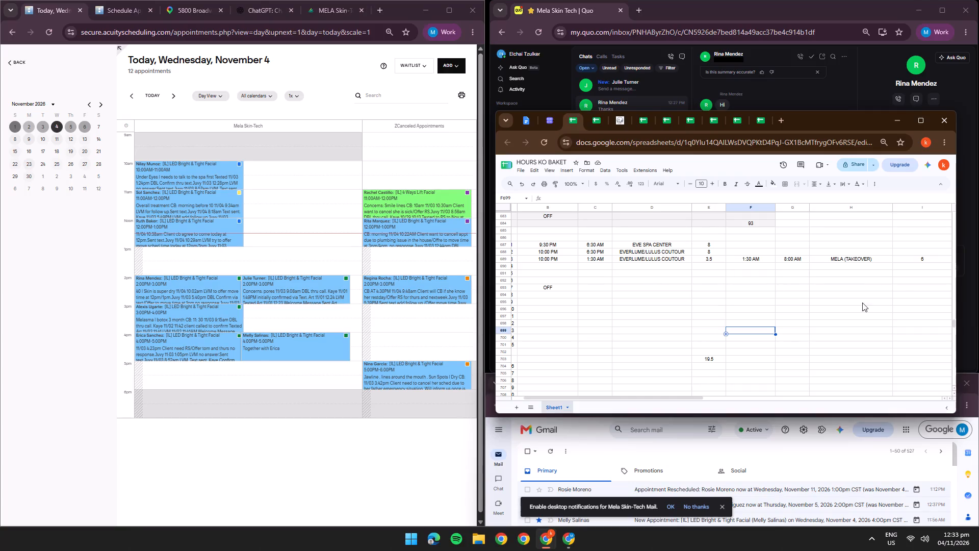
drag(698, 399, 714, 399)
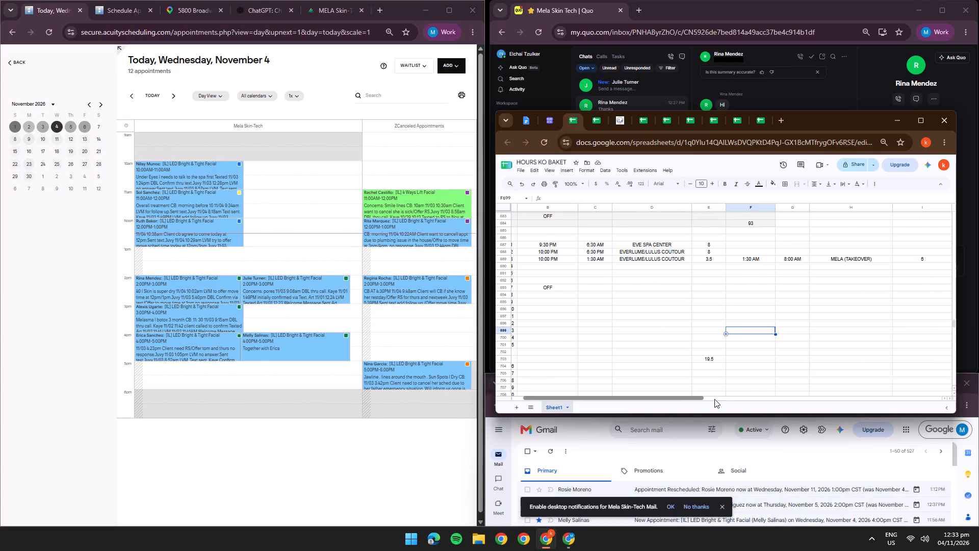
drag(714, 399, 715, 399)
drag(494, 248, 407, 251)
drag(681, 399, 581, 400)
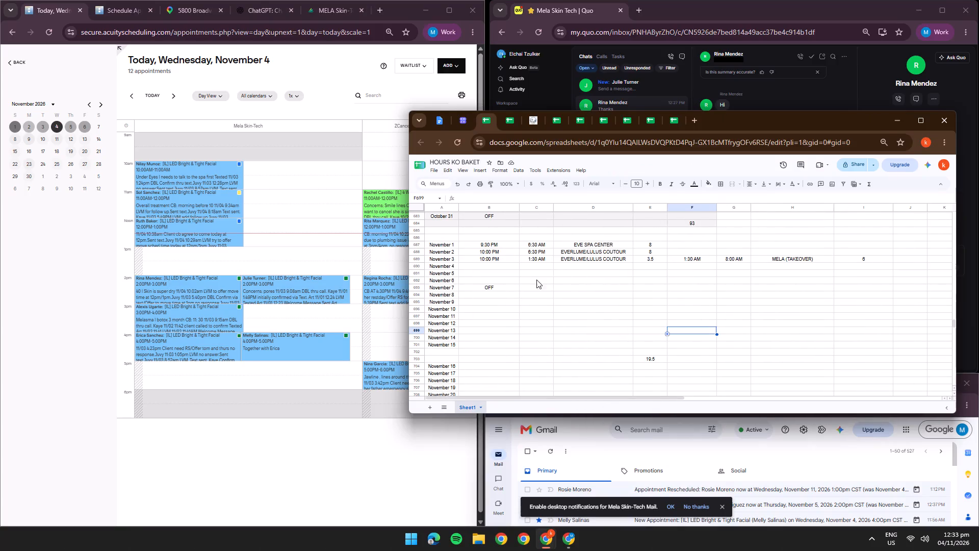
In cell I703, sum the MELA (TAKEOVER) hours for November 1 to 15, range I687:I701.
drag(529, 264, 718, 265)
click(890, 270)
drag(904, 244, 905, 336)
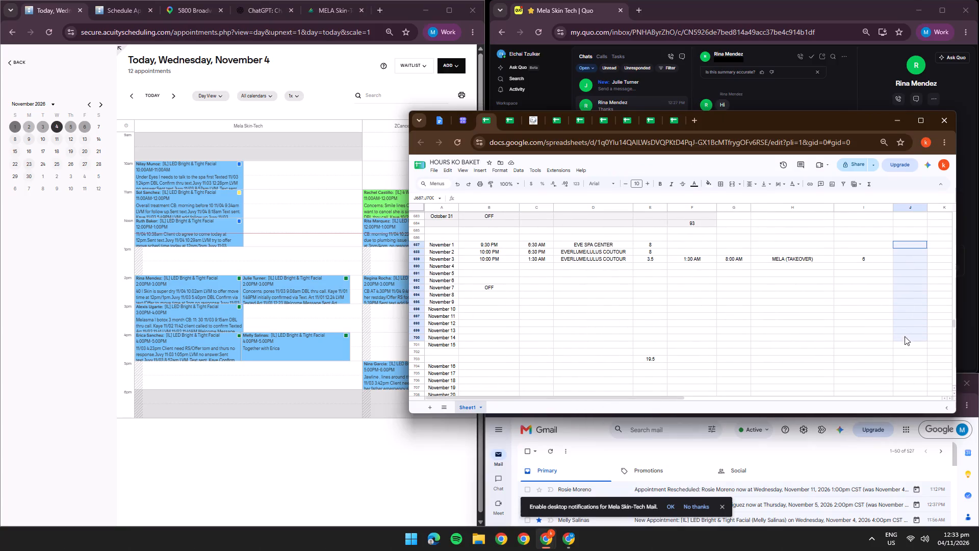
drag(905, 336, 902, 342)
drag(665, 355, 837, 367)
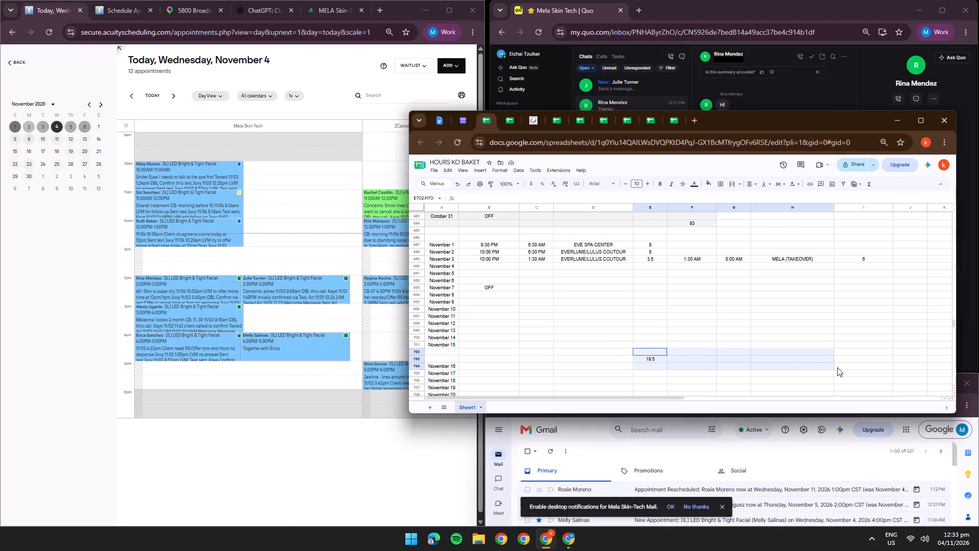
drag(837, 367, 895, 357)
click(900, 360)
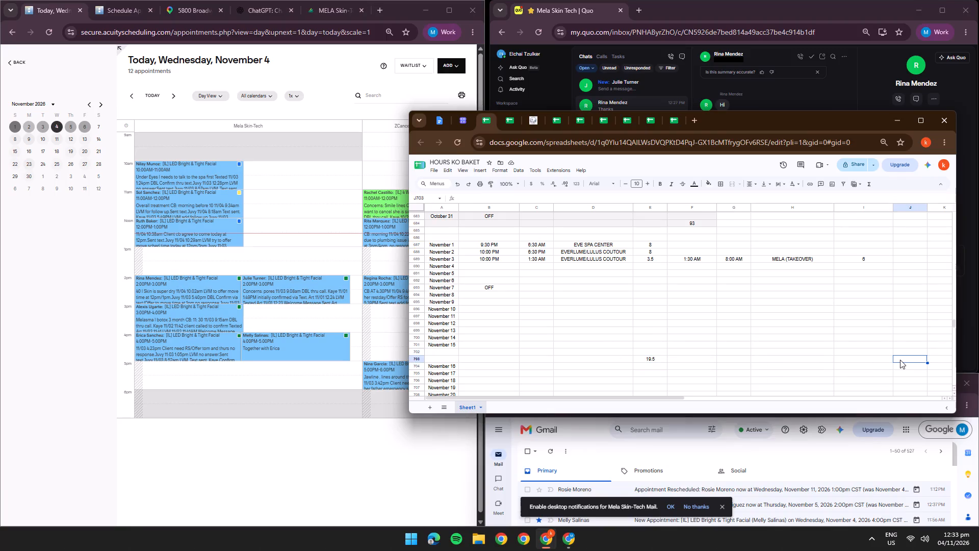
click(878, 360)
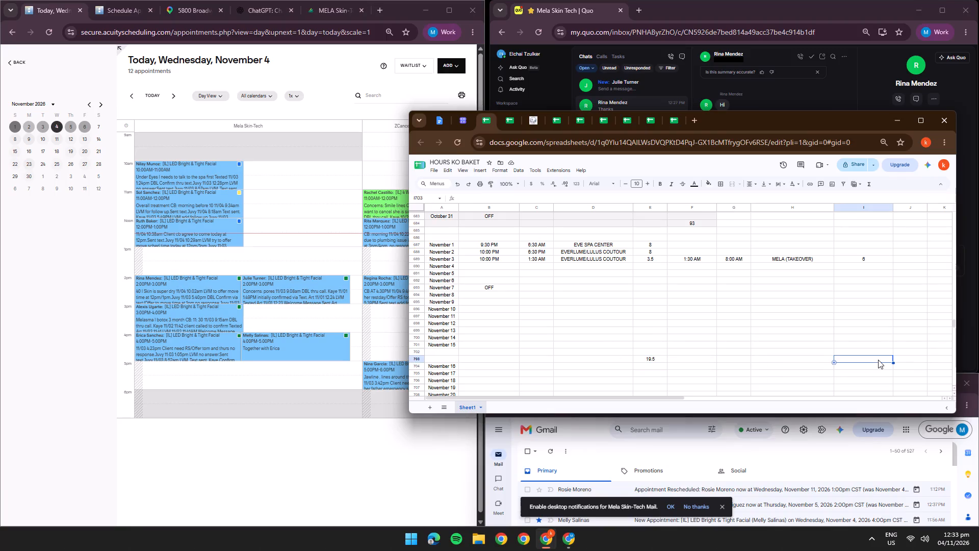
text(=sum)
key(Return)
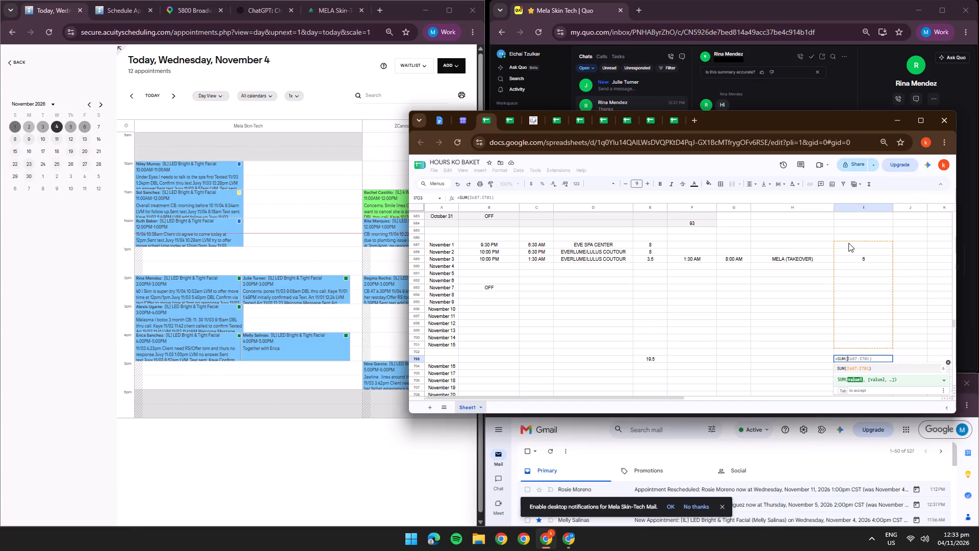
drag(849, 244, 846, 348)
key(Return)
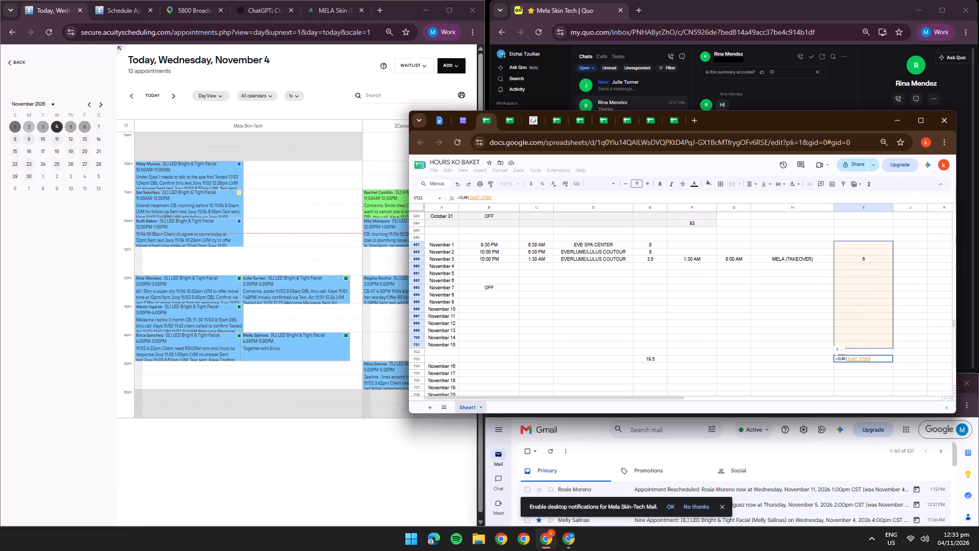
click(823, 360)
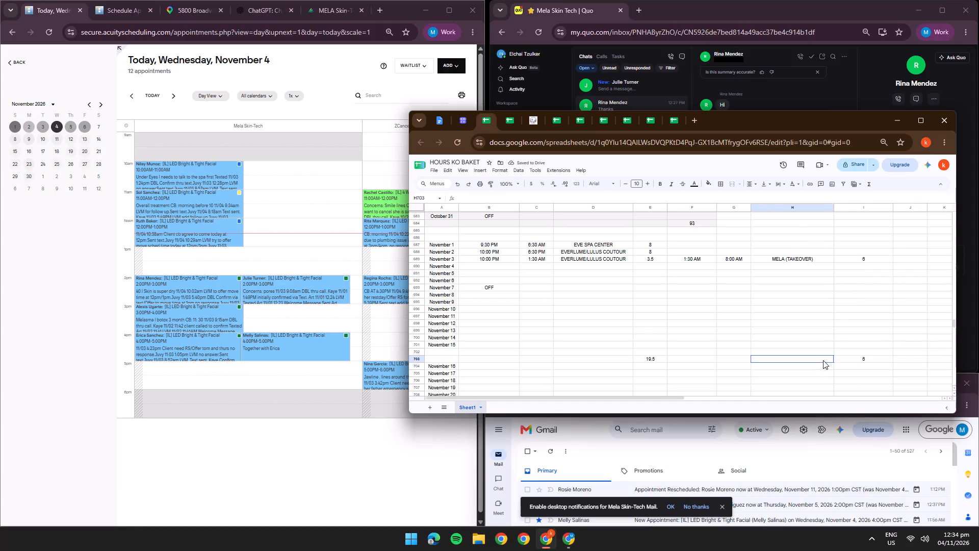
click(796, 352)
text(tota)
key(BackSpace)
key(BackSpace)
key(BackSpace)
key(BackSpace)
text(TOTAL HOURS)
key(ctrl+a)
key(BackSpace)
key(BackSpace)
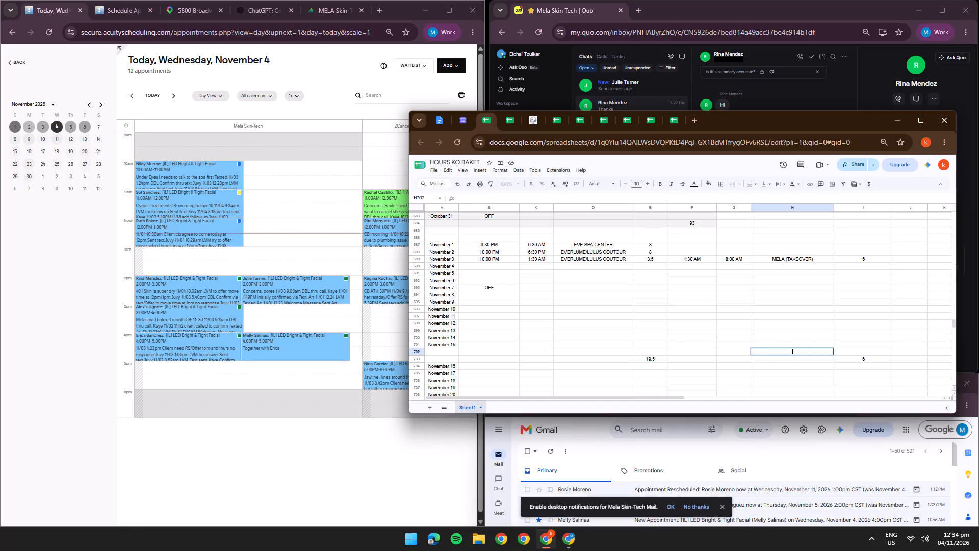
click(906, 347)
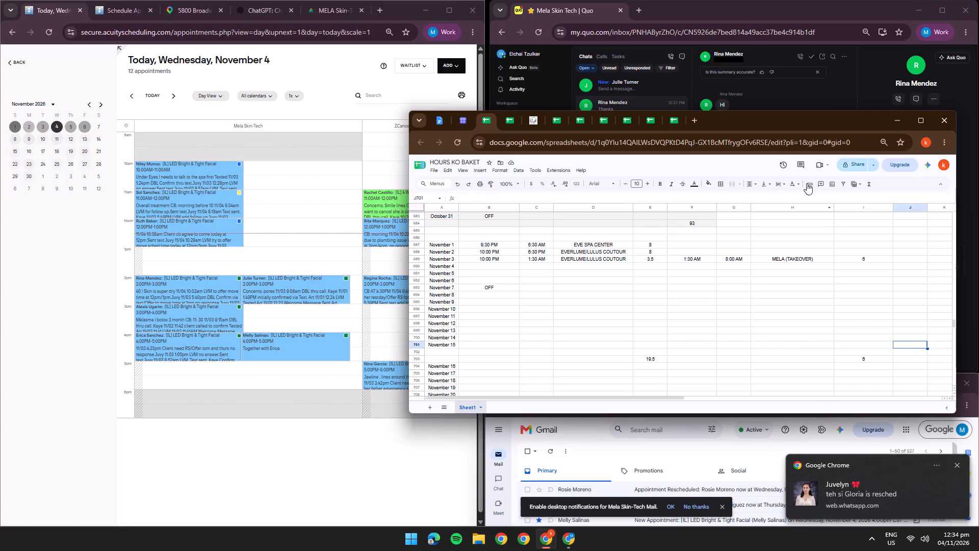
Narrow columns H and I so they fit closer to their contents.
drag(833, 208, 797, 212)
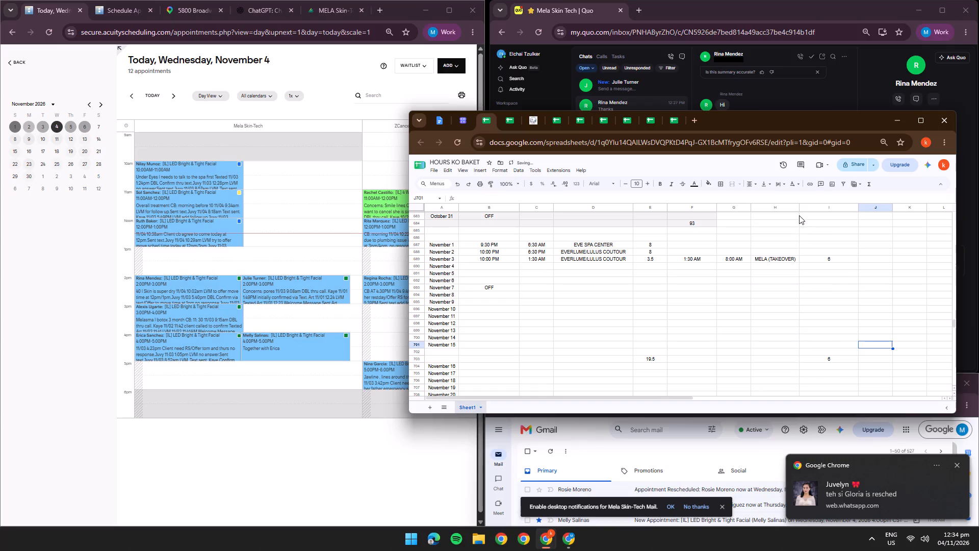
drag(857, 208, 826, 213)
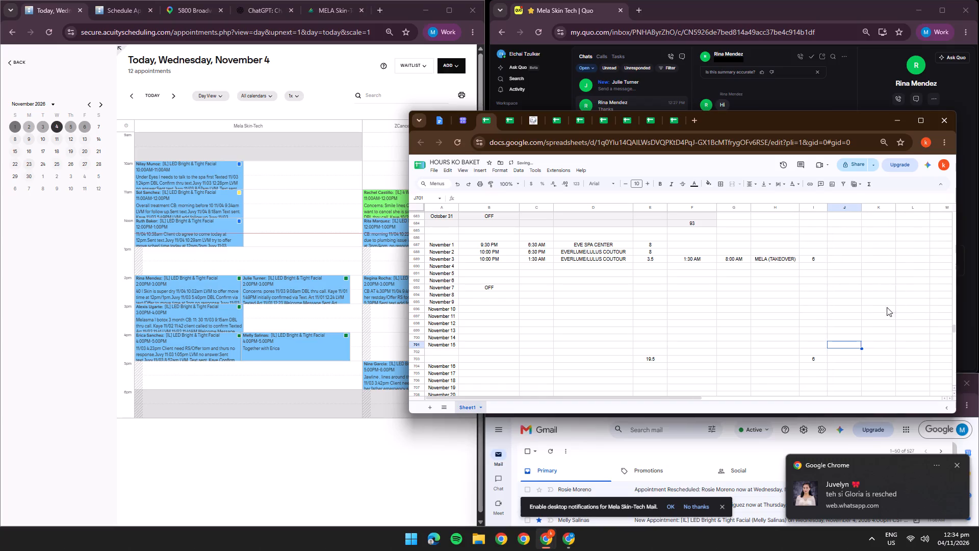
Enter the label "TOTAL HOURS:" in cell J702 and widen column J to fit it on one line.
click(849, 350)
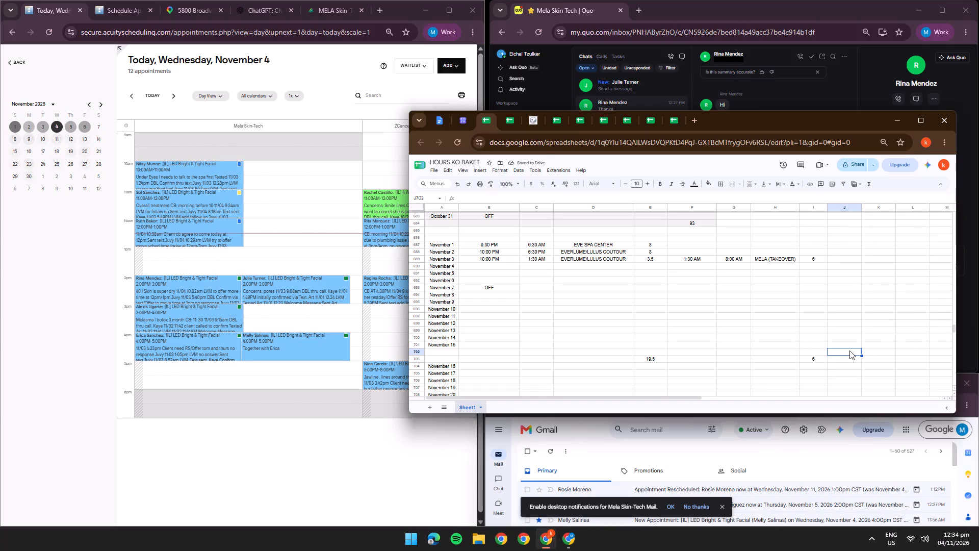
text(TOTAL HOURS:)
key(space)
key(Tab)
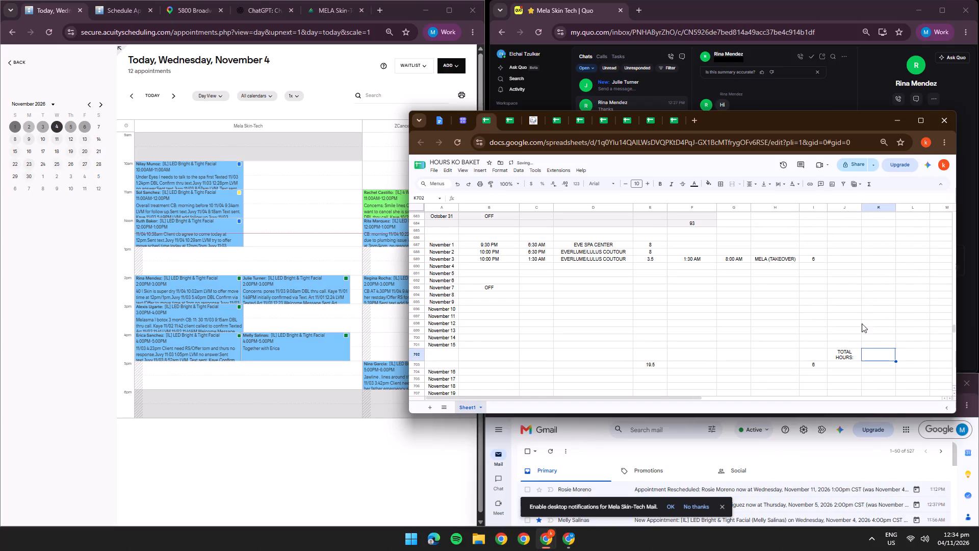
drag(863, 206, 882, 206)
In cell J703, below the total hours label, enter a SUM formula adding only the two subtotals E703 and I703.
click(860, 365)
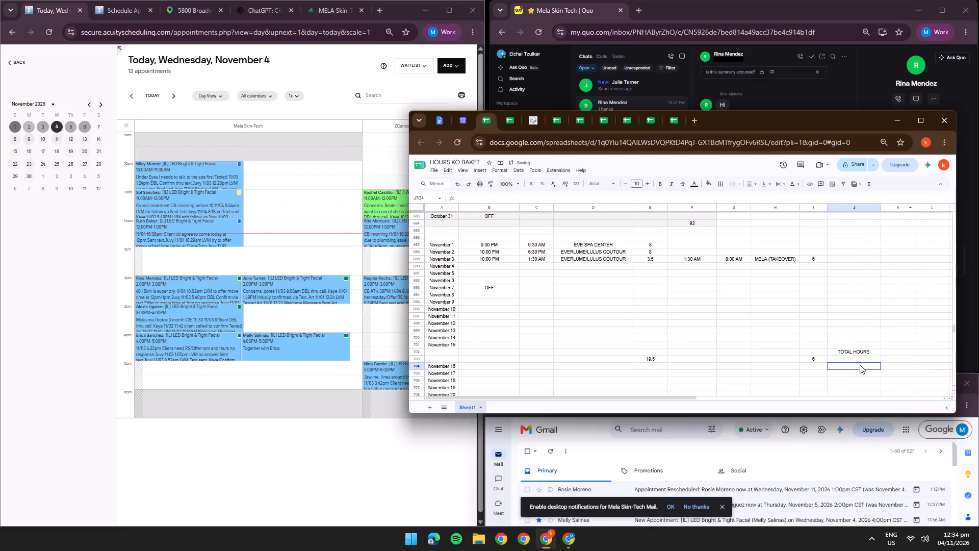
click(868, 359)
text(=SUM)
key(Return)
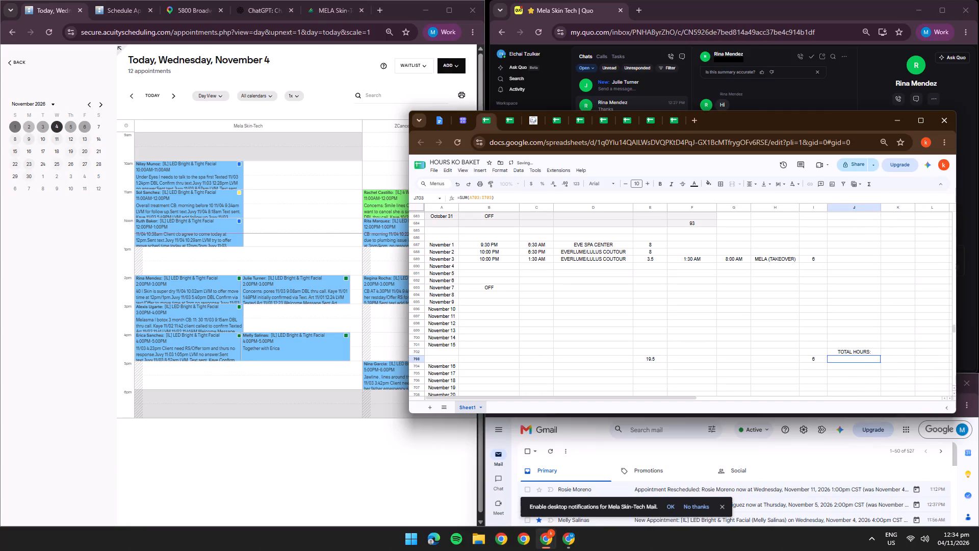
click(858, 360)
key(ctrl+a)
double_click(858, 360)
key(BackSpace)
key(BackSpace)
key(BackSpace)
key(BackSpace)
key(BackSpace)
key(BackSpace)
key(BackSpace)
key(BackSpace)
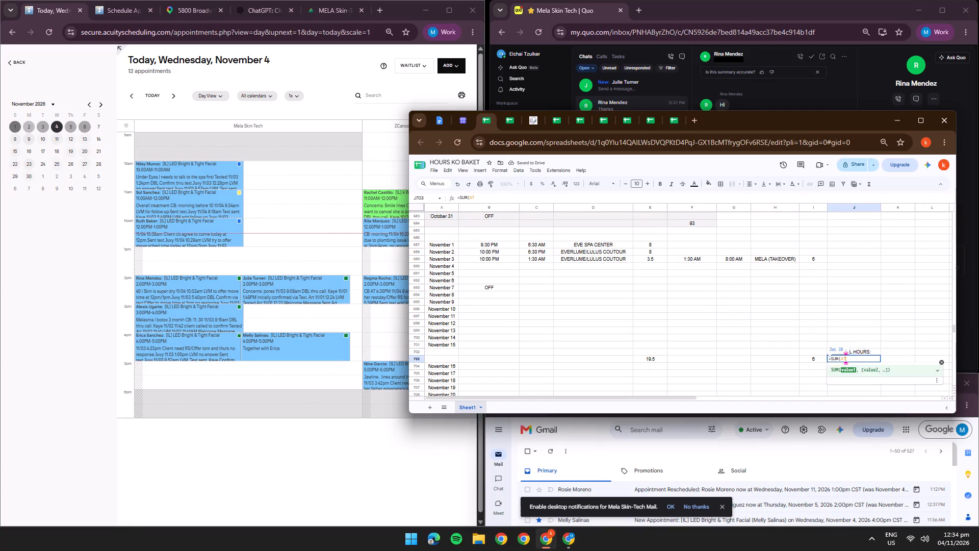
key(BackSpace)
key(BackSpace)
ctrl+click(648, 361)
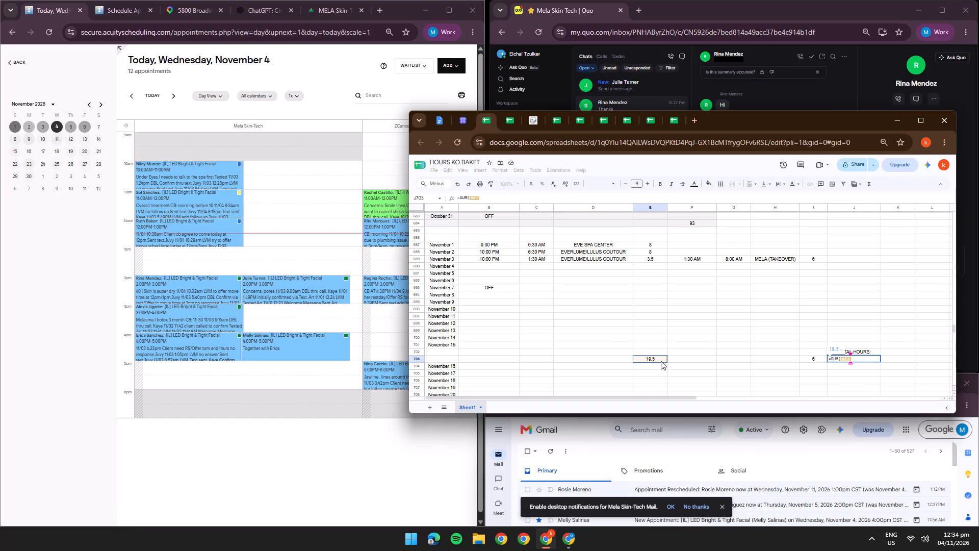
ctrl+click(811, 360)
key(Return)
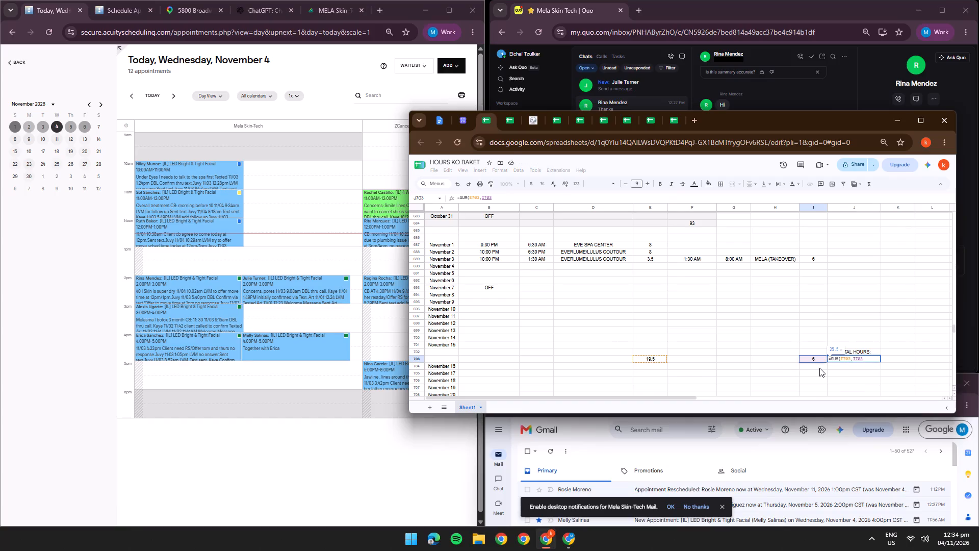
Fill the total hours label and its value, cells J702:J703, with a light pink background.
click(862, 357)
click(909, 342)
drag(848, 345, 853, 356)
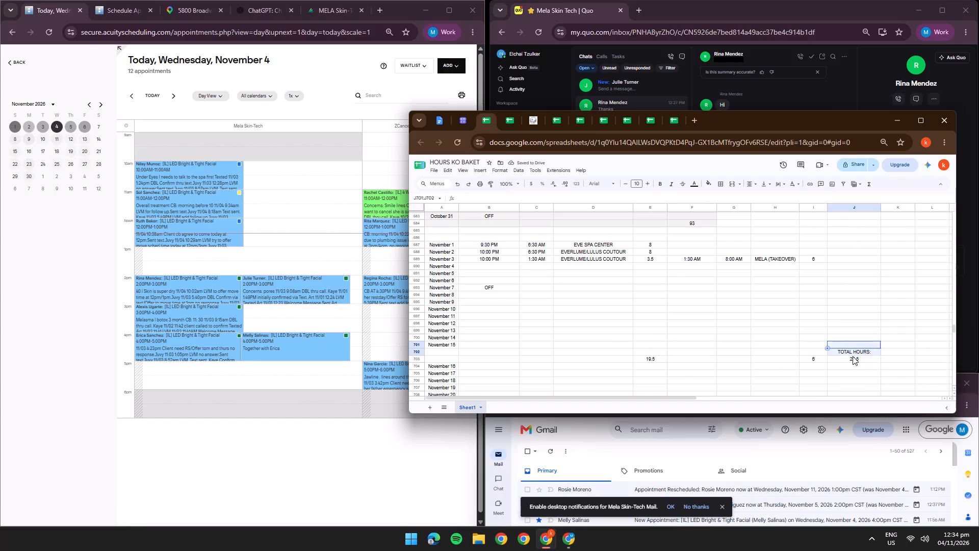
drag(853, 356, 854, 358)
click(868, 360)
drag(872, 348, 871, 356)
drag(875, 351, 872, 357)
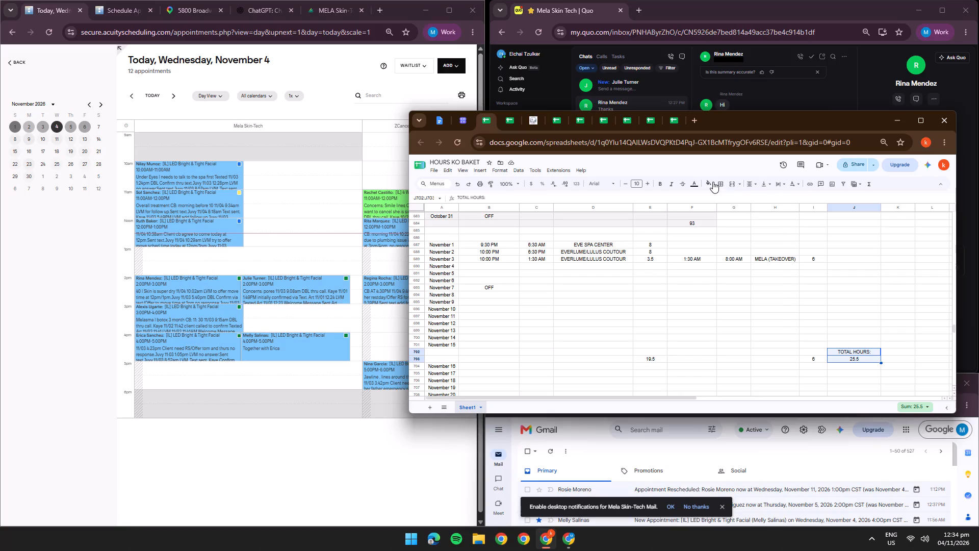
click(713, 182)
click(774, 221)
click(851, 287)
click(898, 345)
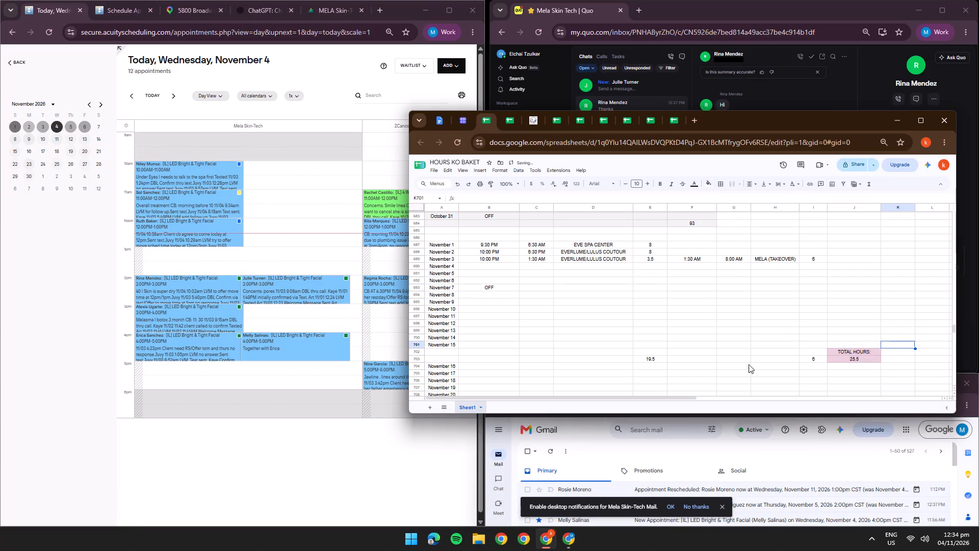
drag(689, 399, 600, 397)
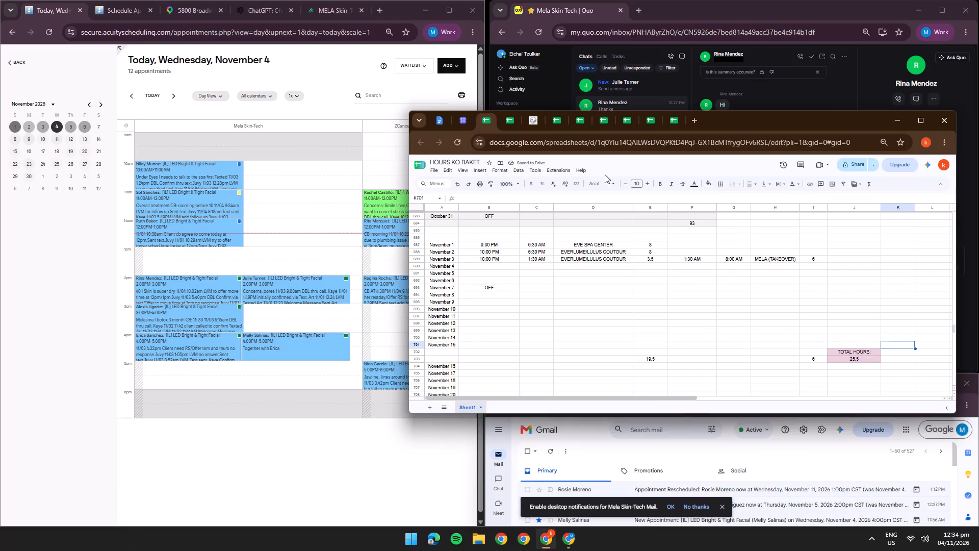
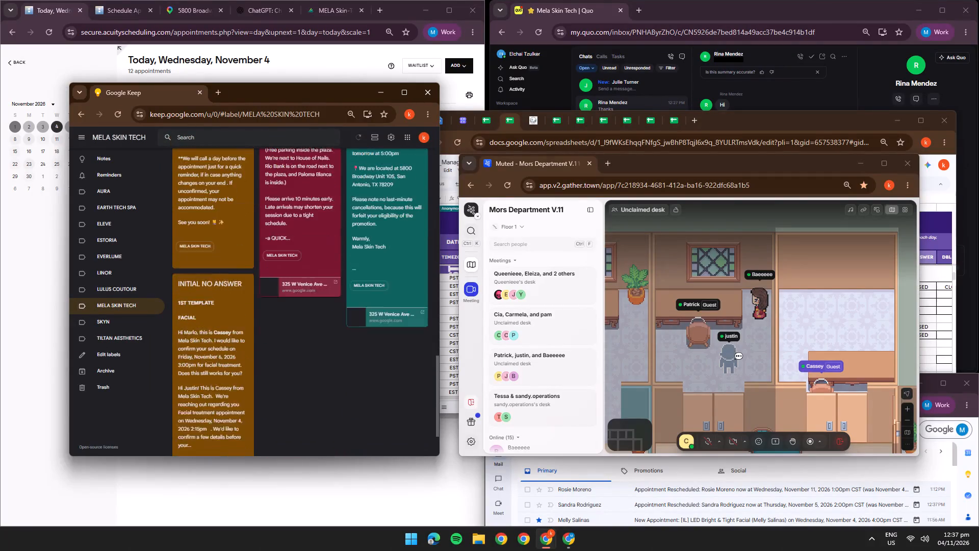
Pin the INITIAL NO ANSWER, DBL CONFIRMED, TEXT REMINDER and INITIAL CONFIRMED notes under the MELA SKIN TECH label.
alt+click(243, 323)
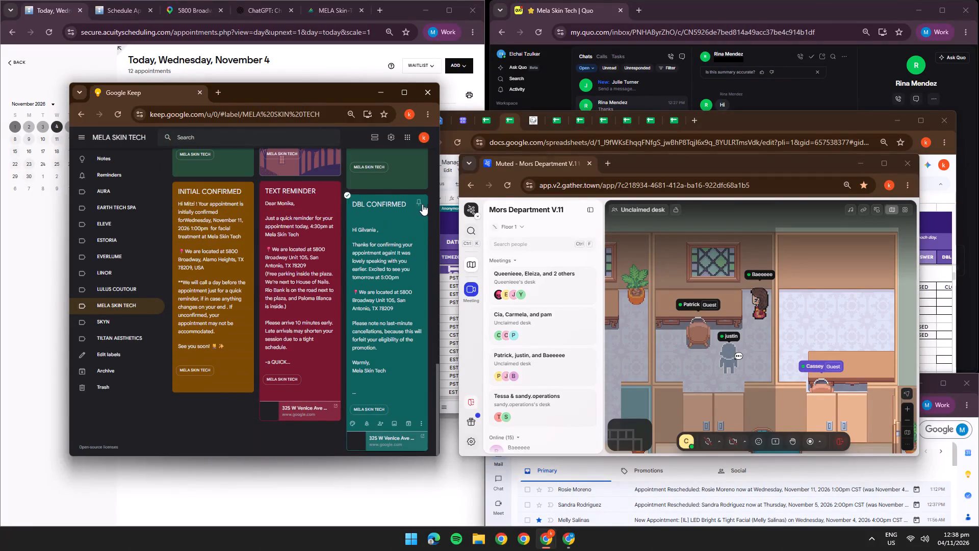
alt+click(423, 204)
alt+click(333, 295)
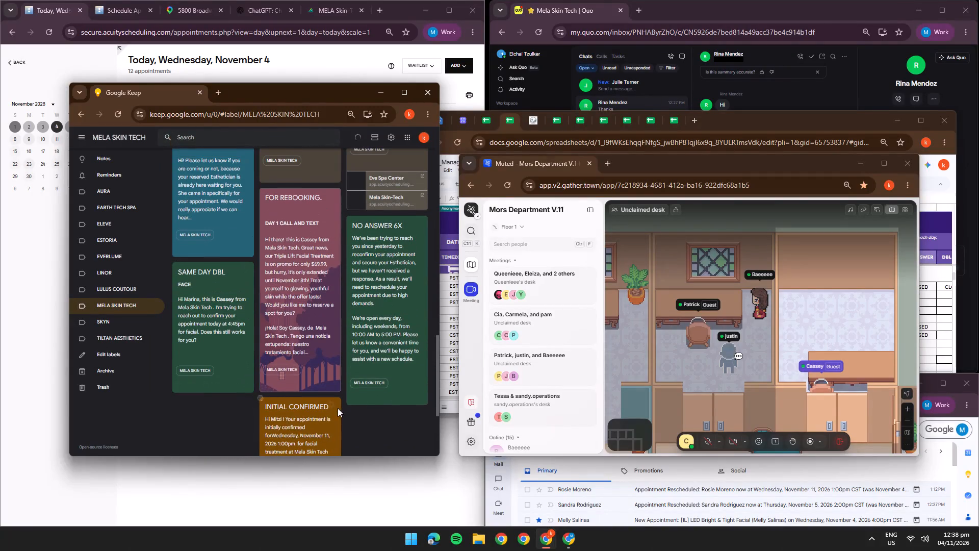
alt+click(330, 404)
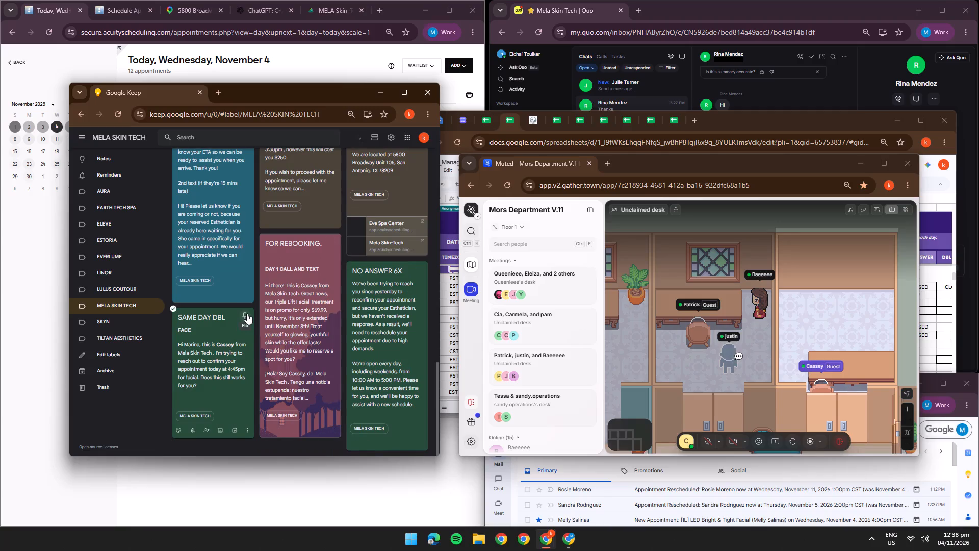
Unpin the INITIAL NO ANSWER, INITIAL CONFIRMED, DBL CONFIRMED, DBL NO ANSWER and TEXT REMINDER notes, leaving WELCOME TEXT pinned.
alt+scroll(329, 322, up, 4)
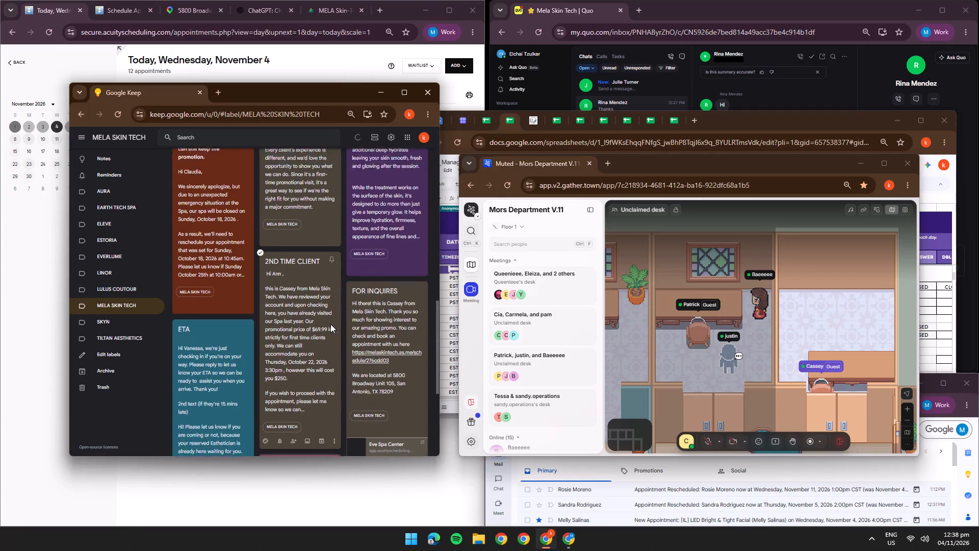
alt+scroll(330, 324, up, 3)
alt+click(244, 316)
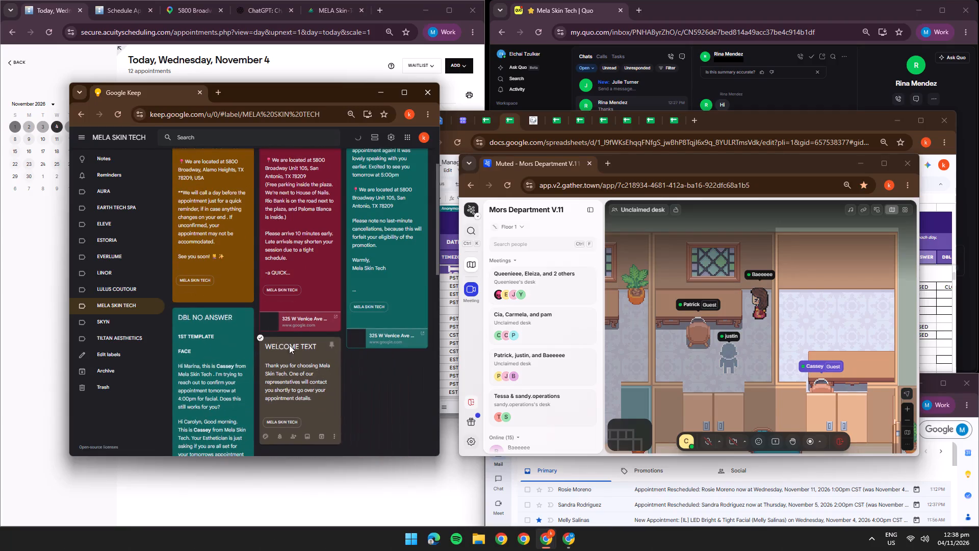
alt+scroll(257, 227, up, 1)
alt+click(245, 205)
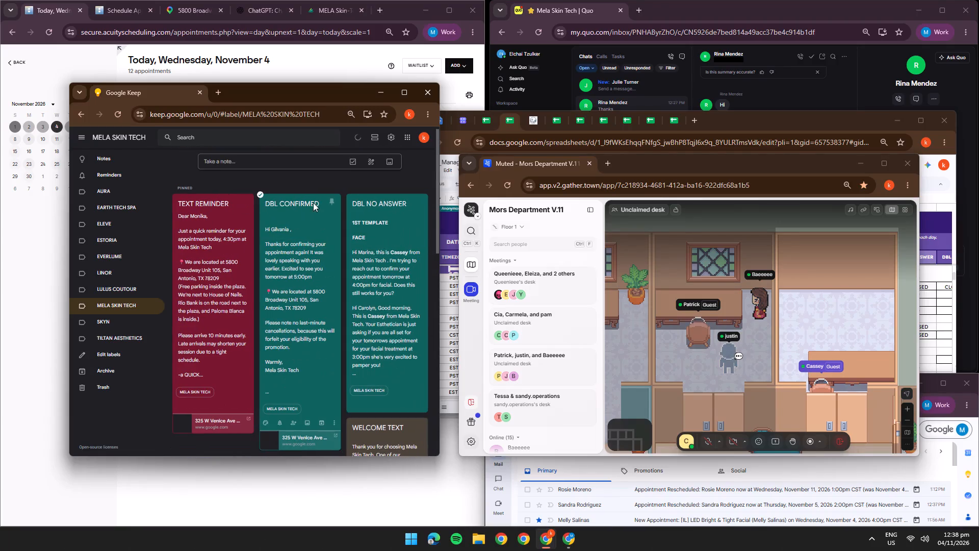
alt+click(331, 204)
alt+click(343, 200)
alt+click(333, 200)
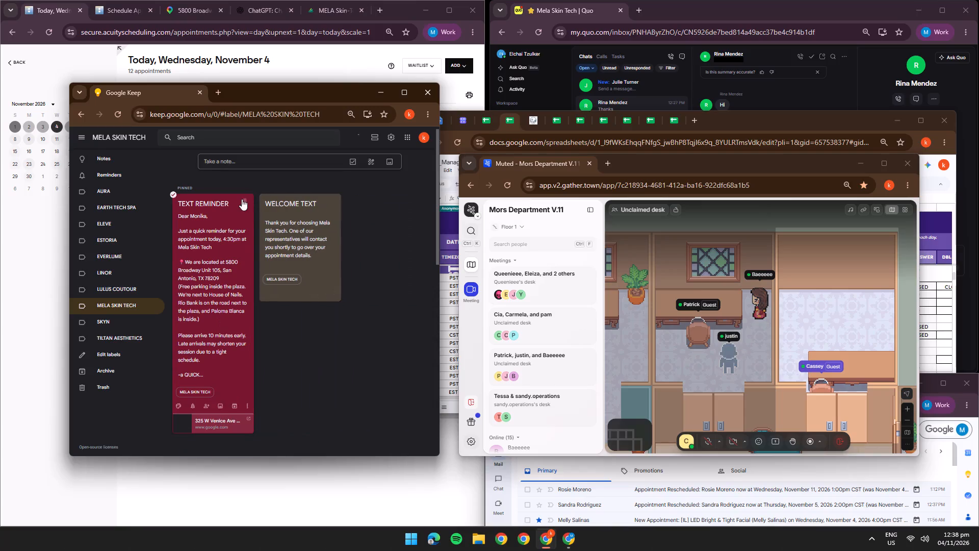
alt+click(243, 199)
Create a note titled LOCATION with the Fog background colour under the MELA SKIN TECH label, and pin it.
alt+scroll(327, 345, down, 3)
alt+scroll(327, 345, up, 4)
alt+click(236, 162)
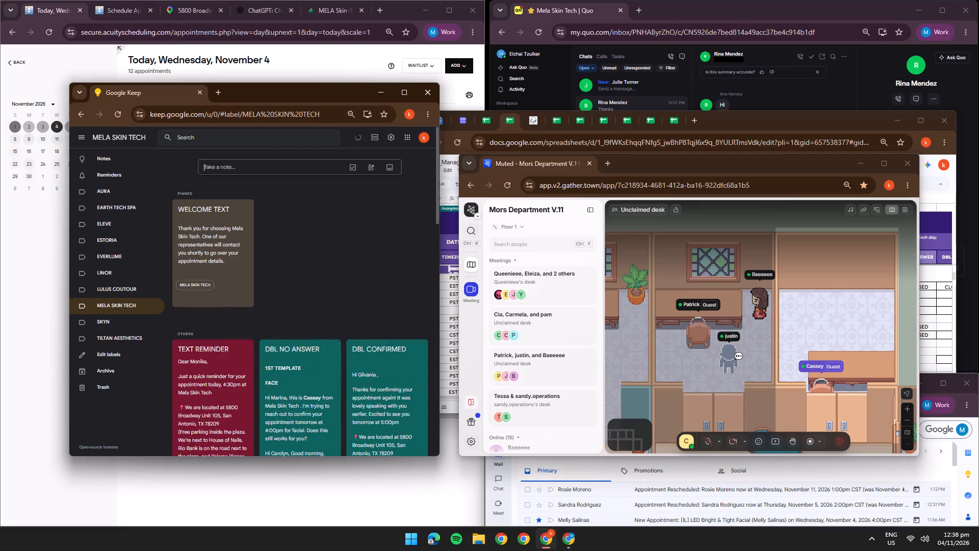
alt+click(250, 168)
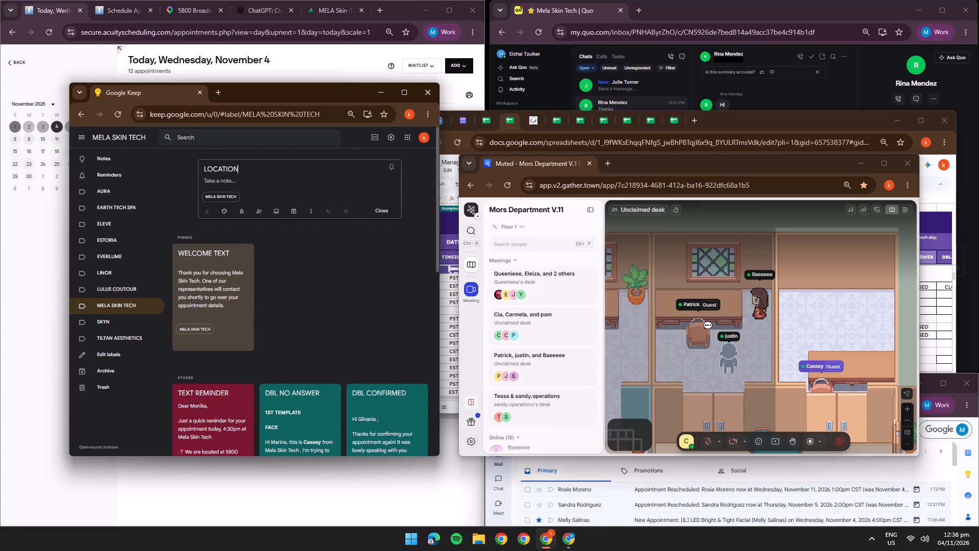
key(Tab)
click(224, 214)
click(305, 222)
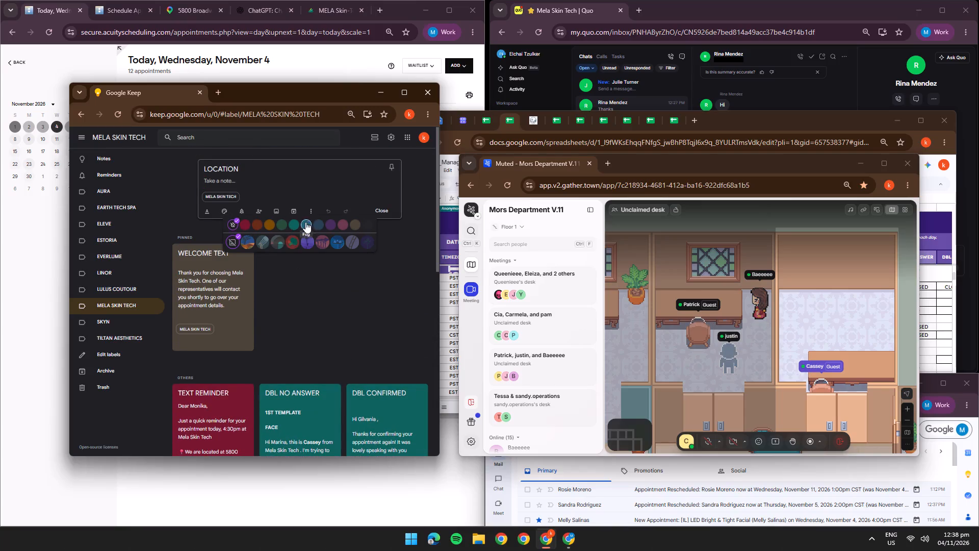
click(365, 296)
click(242, 345)
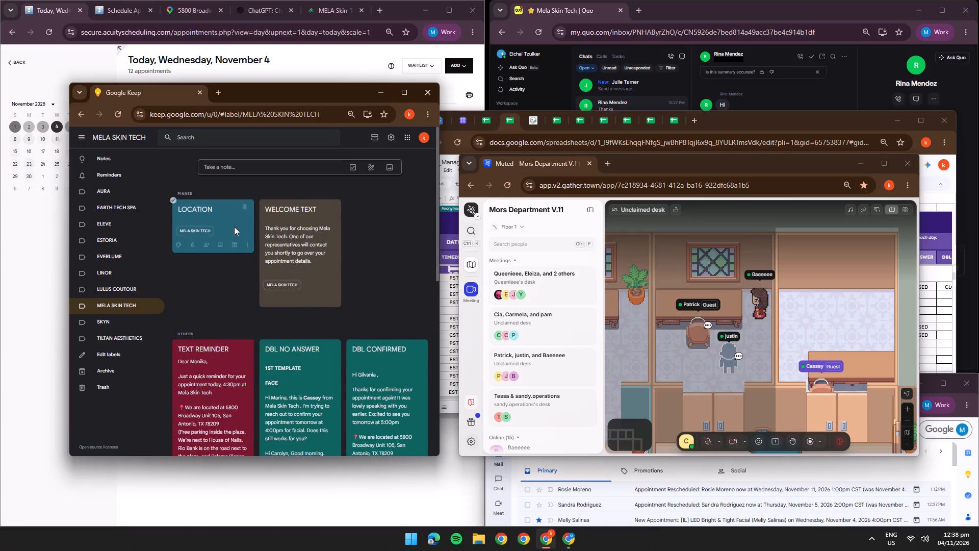
Unpin the WELCOME TEXT note.
key(alt+Tab)
alt+click(339, 23)
click(332, 206)
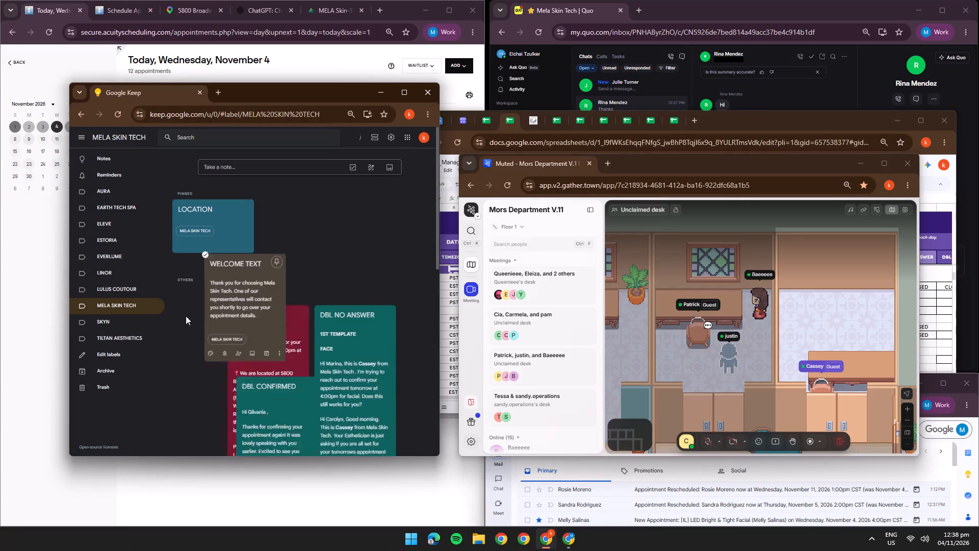
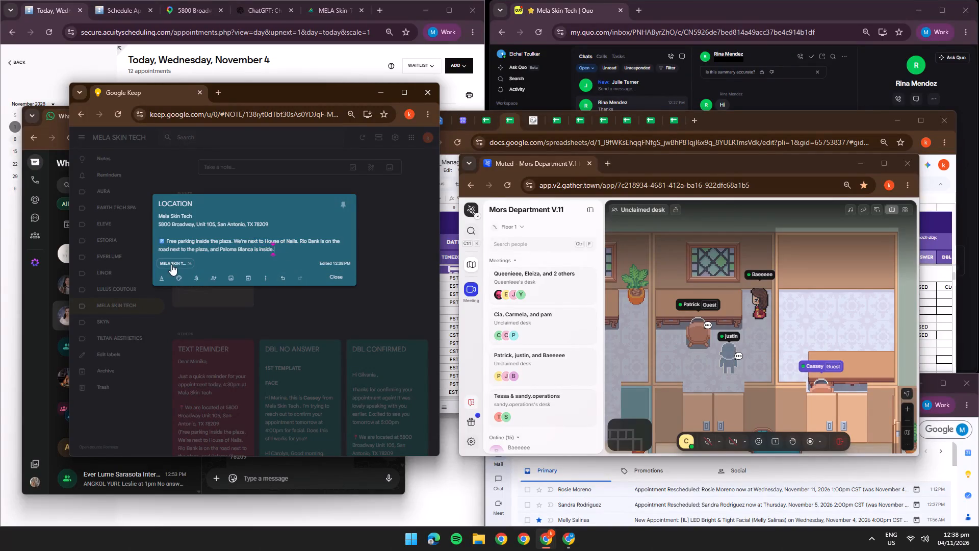
Close the LOCATION note and shift the Google Keep window slightly.
alt+click(342, 315)
alt+scroll(234, 363, down, 3)
alt+scroll(207, 410, up, 3)
alt+scroll(201, 420, down, 4)
alt+scroll(201, 420, up, 4)
key(alt+Tab)
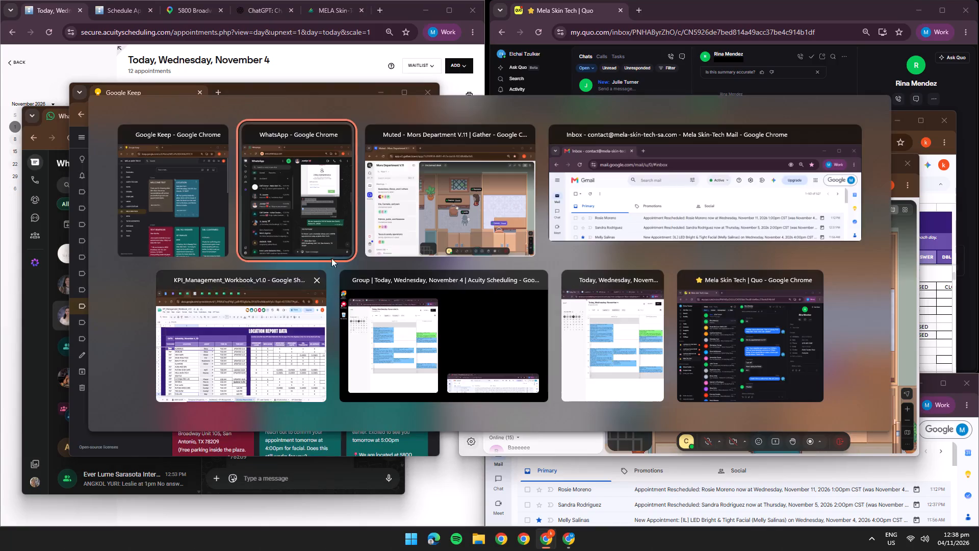
alt+click(295, 0)
drag(277, 89, 300, 98)
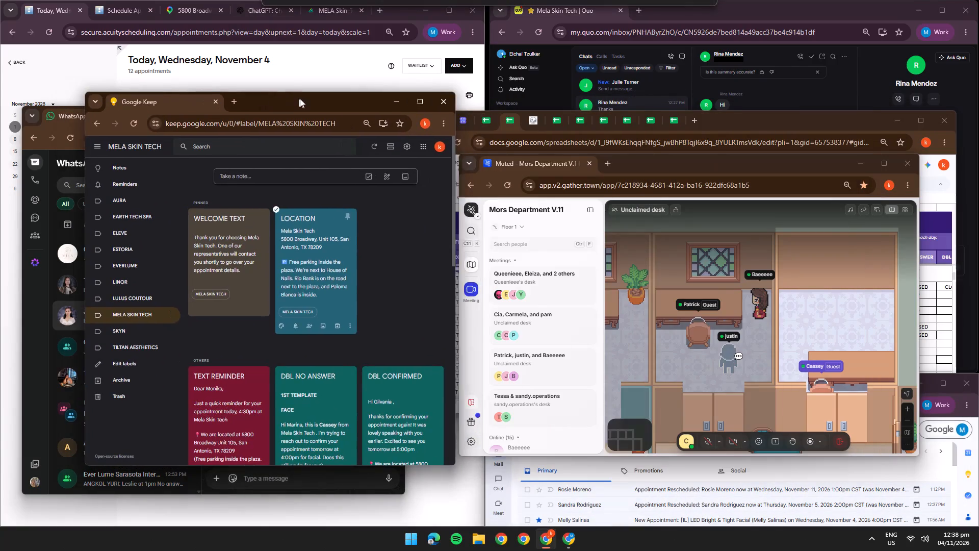
drag(300, 98, 301, 98)
Review the address wording in the INITIAL CONFIRMED note under the MELA SKIN TECH label.
click(394, 315)
scroll(345, 390, down, 5)
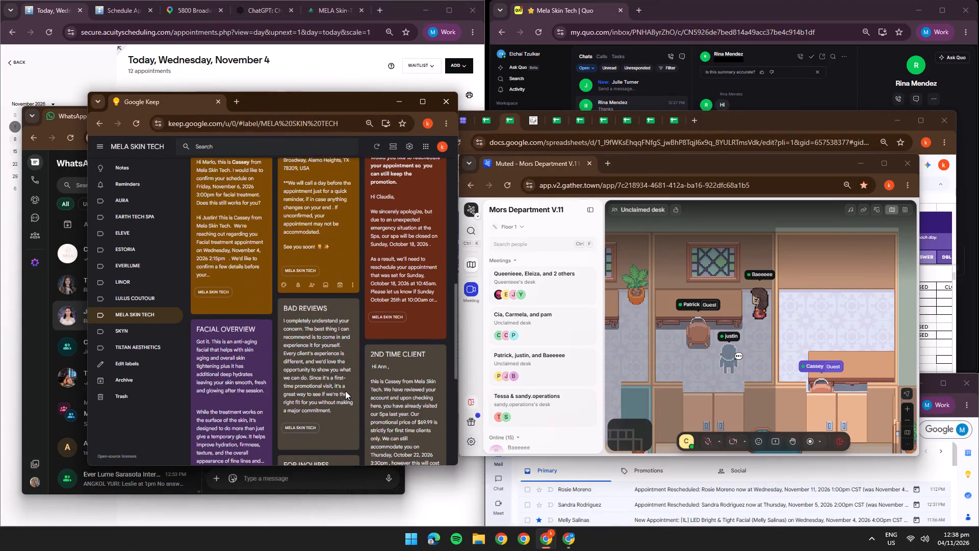
click(313, 213)
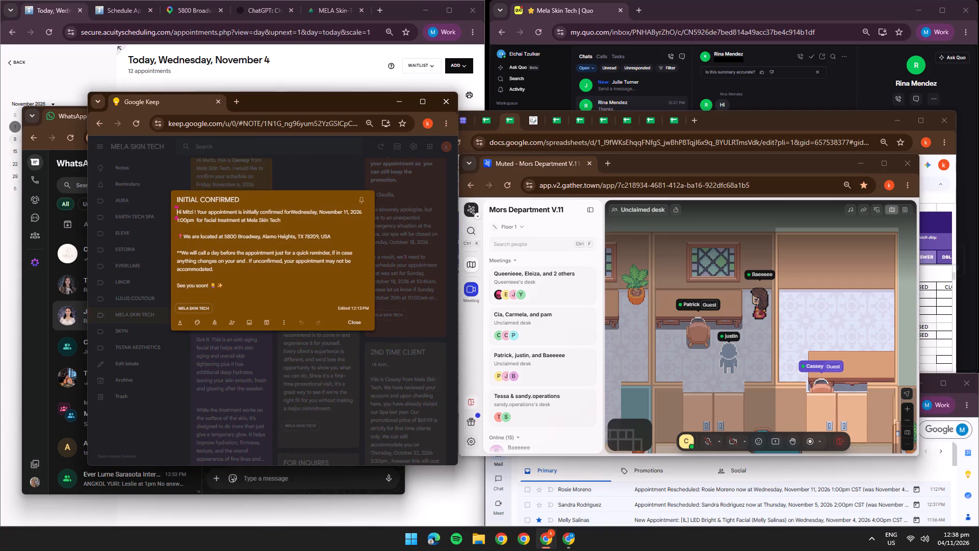
click(242, 238)
click(277, 255)
click(244, 380)
click(301, 194)
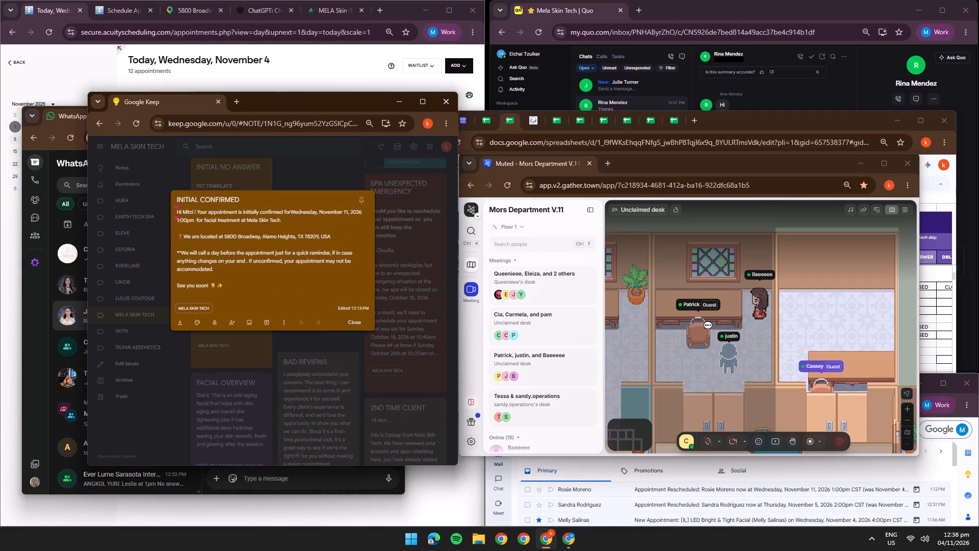
click(306, 240)
click(237, 363)
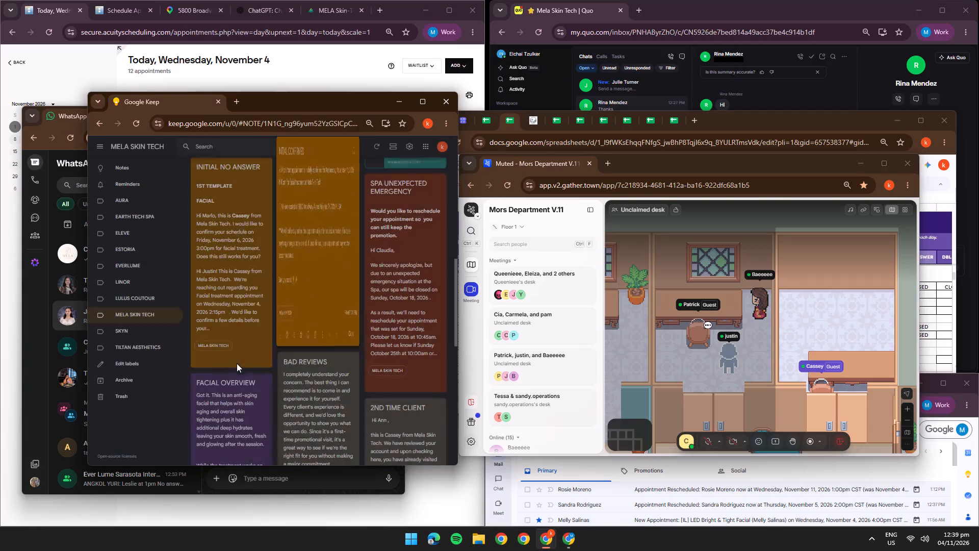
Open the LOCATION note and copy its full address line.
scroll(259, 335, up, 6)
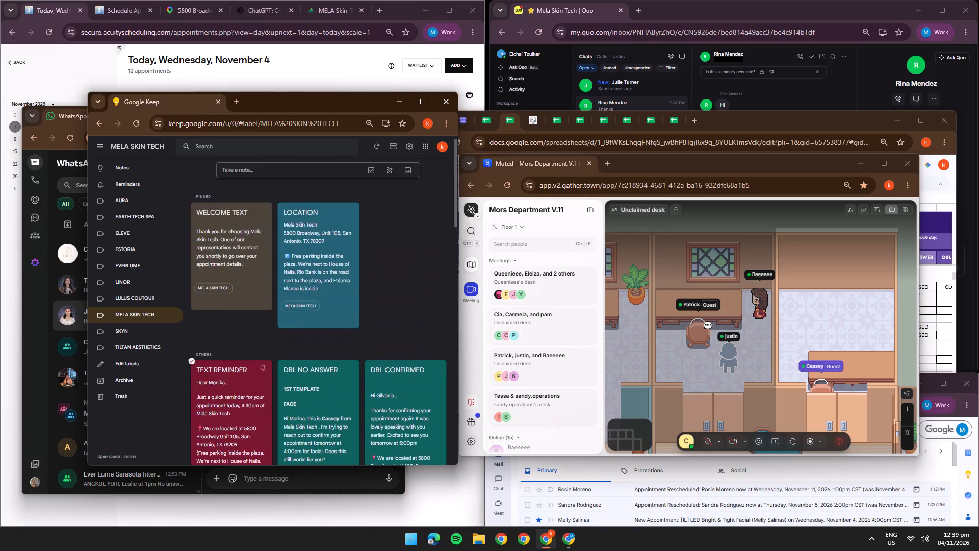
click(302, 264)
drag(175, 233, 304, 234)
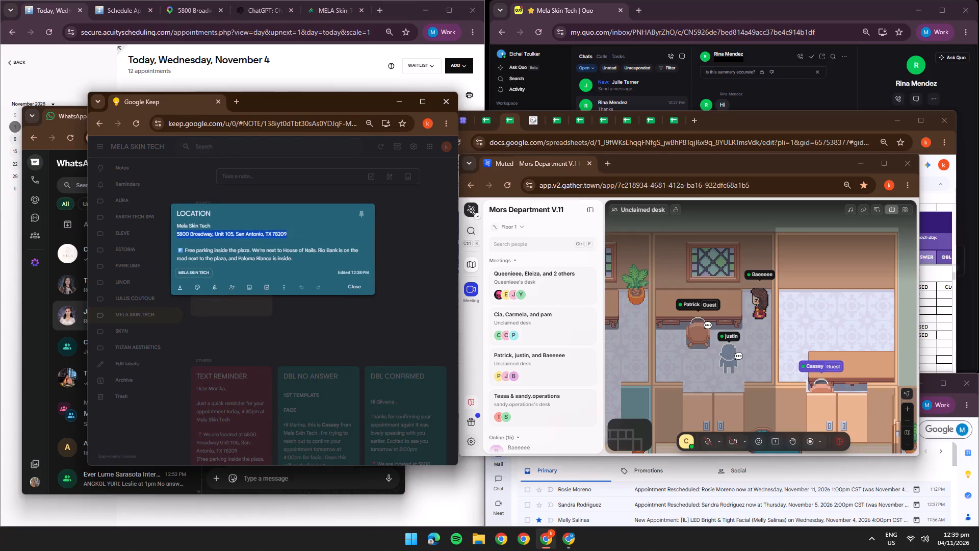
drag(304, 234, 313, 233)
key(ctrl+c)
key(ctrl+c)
Switch to Quo and copy the location sentence from the confirmation message sent to the walk-in client.
click(796, 102)
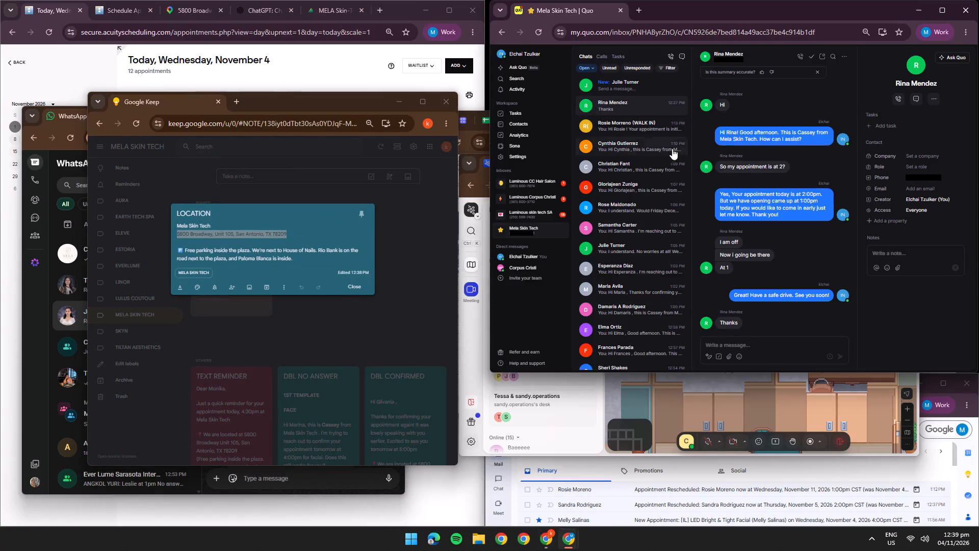
click(664, 128)
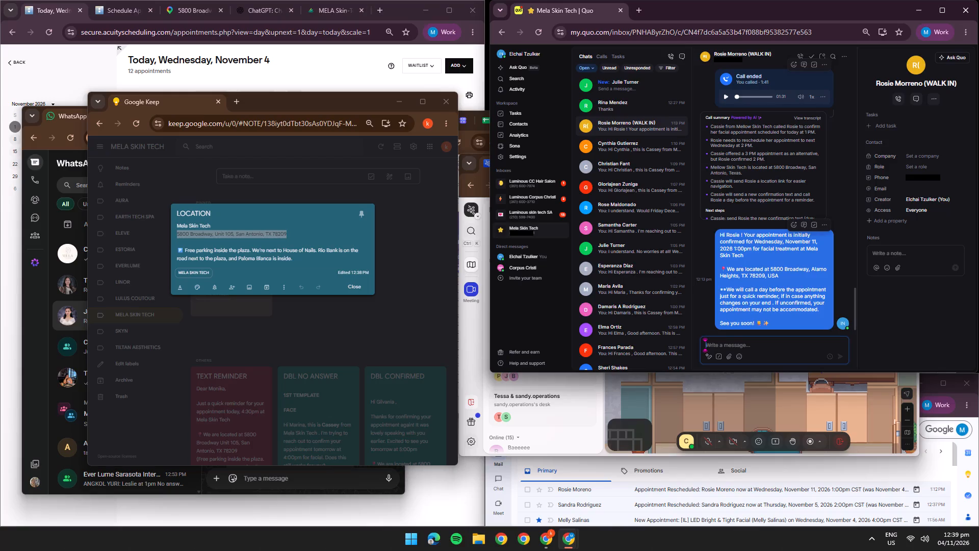
drag(731, 269, 784, 275)
key(ctrl+c)
key(ctrl+c)
key(ctrl+c)
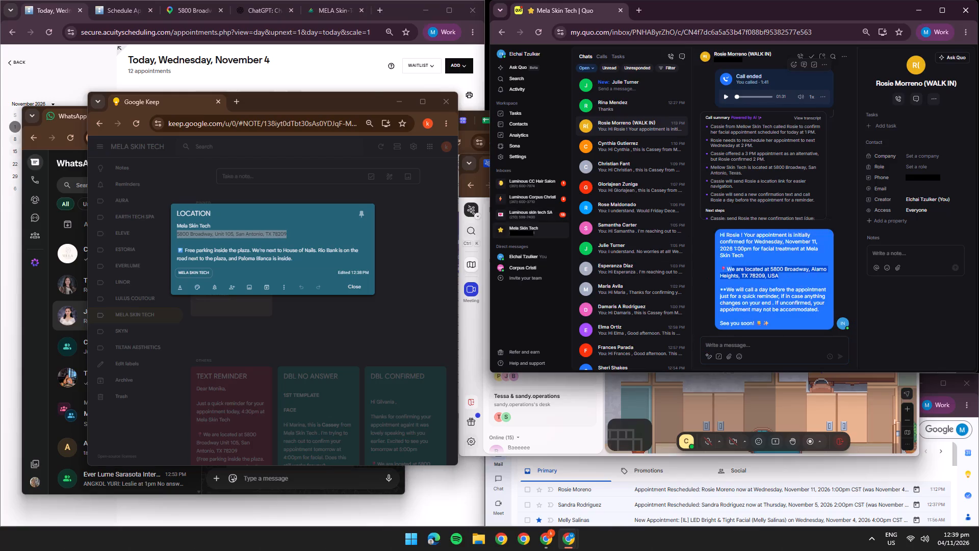
Search Google in a new tab for the location sentence copied from the message.
click(316, 6)
click(169, 12)
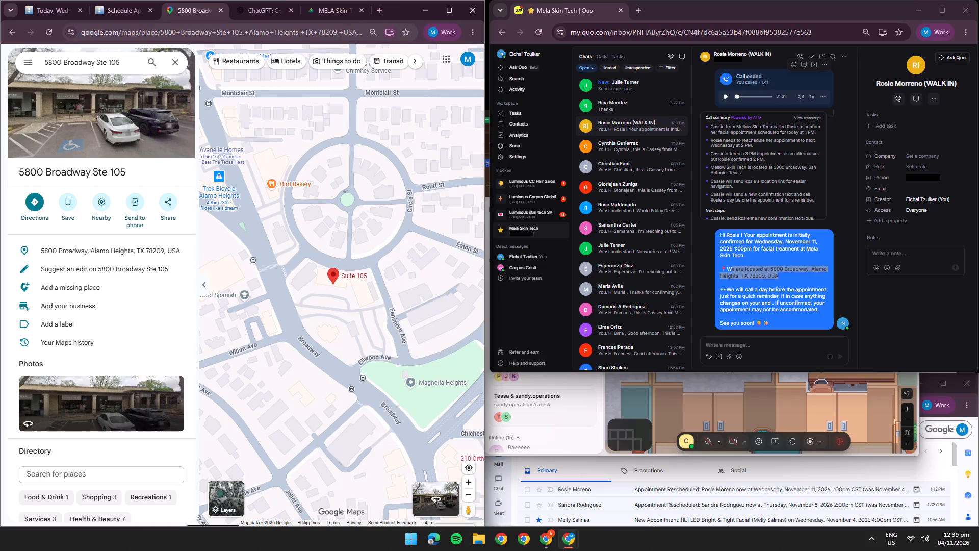
click(374, 12)
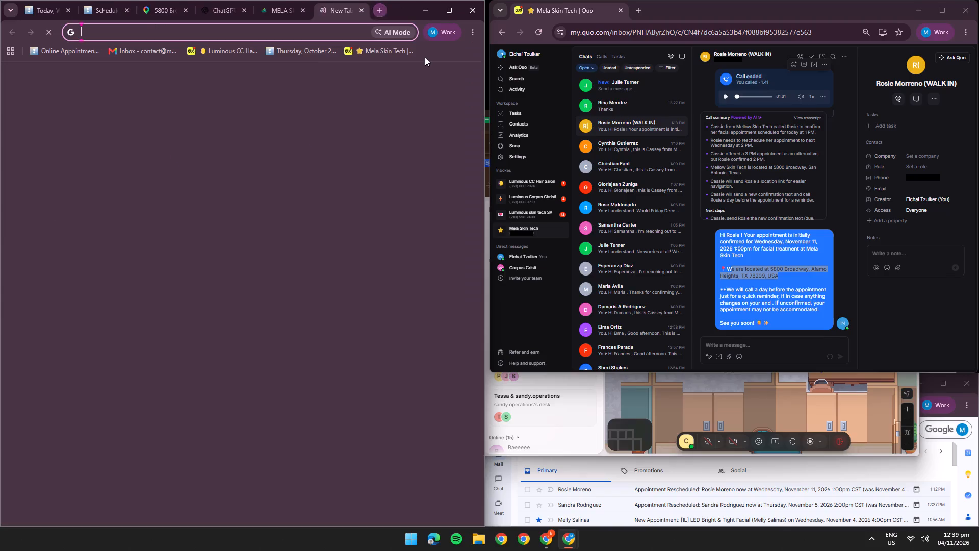
key(ctrl+v)
key(Return)
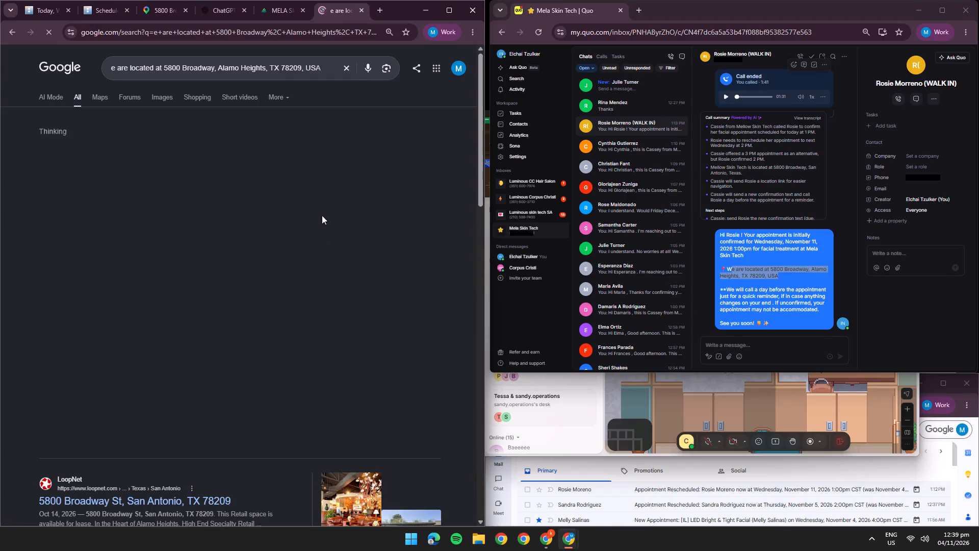
Switch to Google Keep and place its window with the open LOCATION note beside the search results.
key(alt+Tab)
alt+click(478, 206)
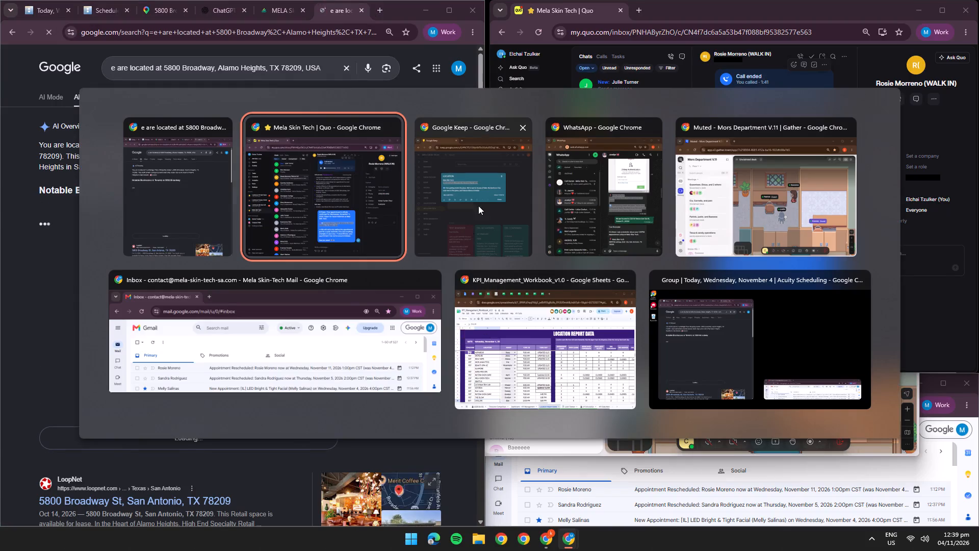
drag(366, 105, 784, 86)
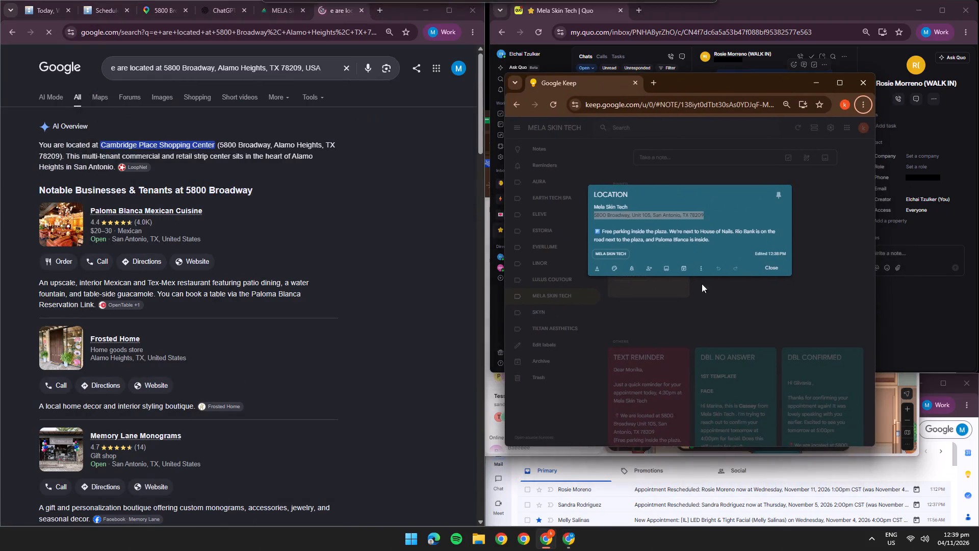
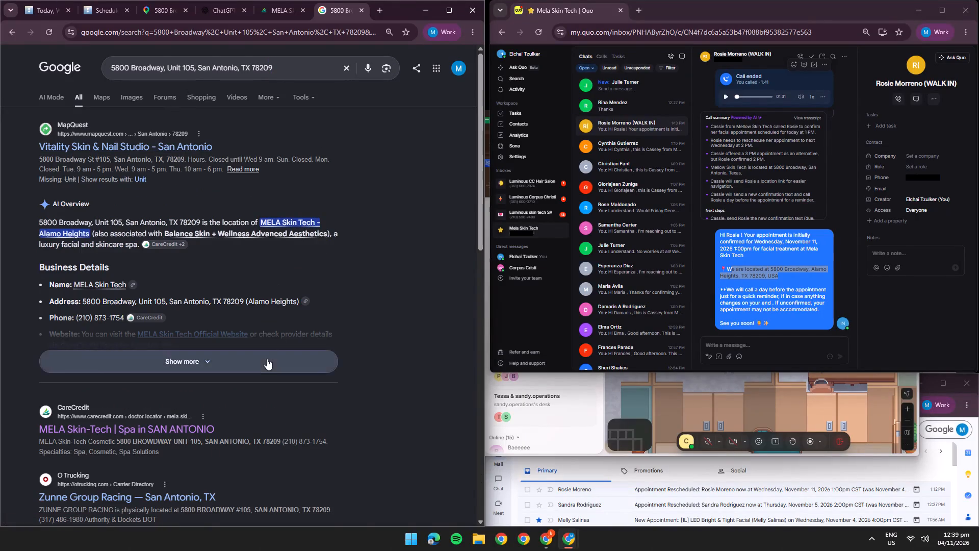
Examine the spa's address and business details in the Google search overview for 5800 Broadway, Unit 105.
alt+drag(84, 300, 170, 305)
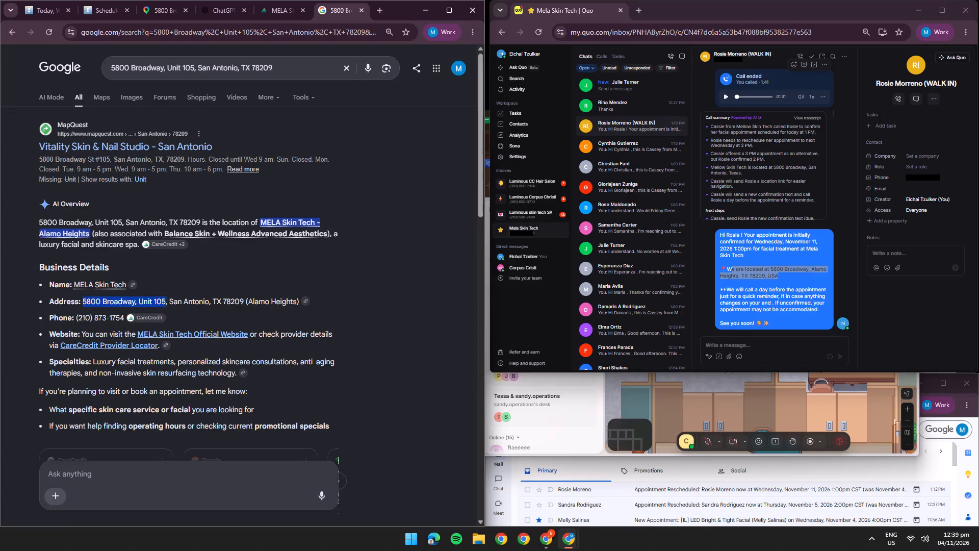
alt+drag(170, 305, 243, 302)
click(252, 313)
click(341, 333)
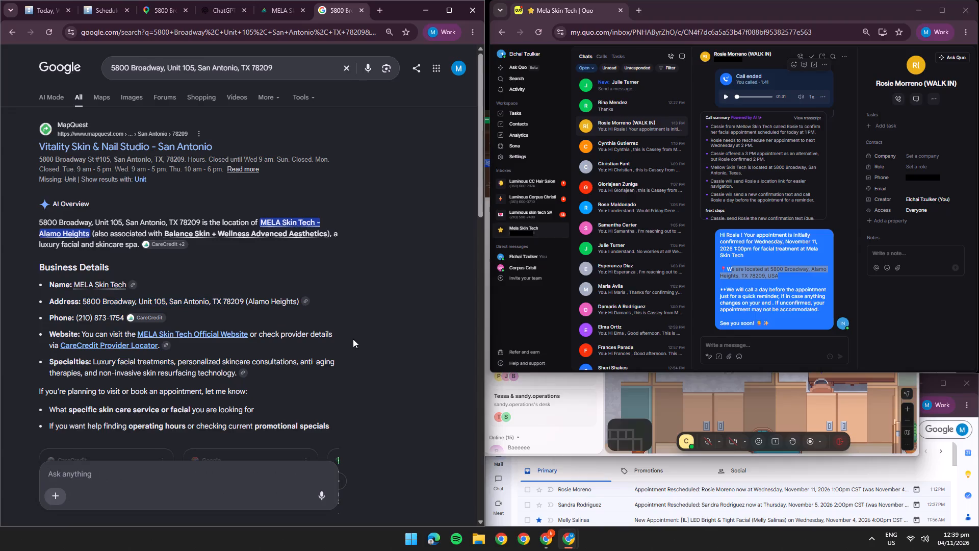
click(275, 308)
click(350, 309)
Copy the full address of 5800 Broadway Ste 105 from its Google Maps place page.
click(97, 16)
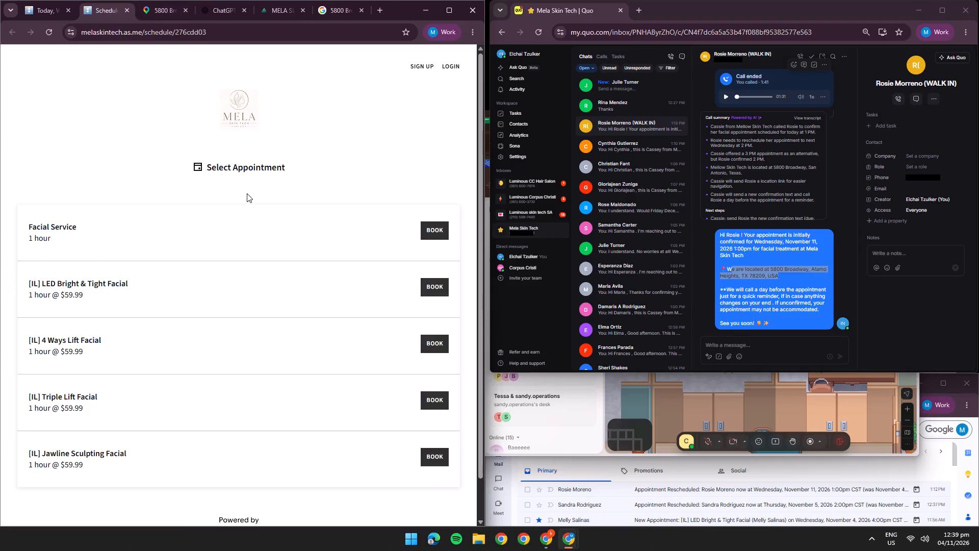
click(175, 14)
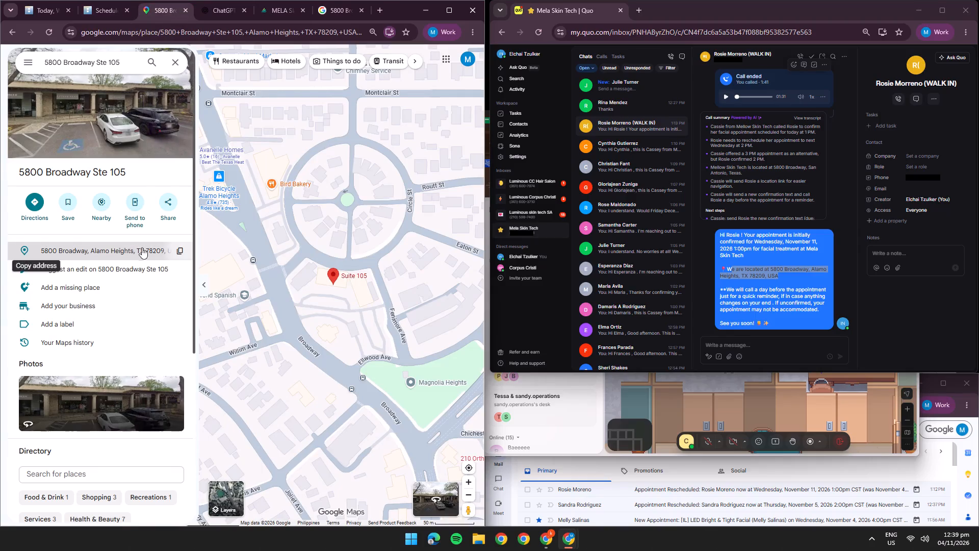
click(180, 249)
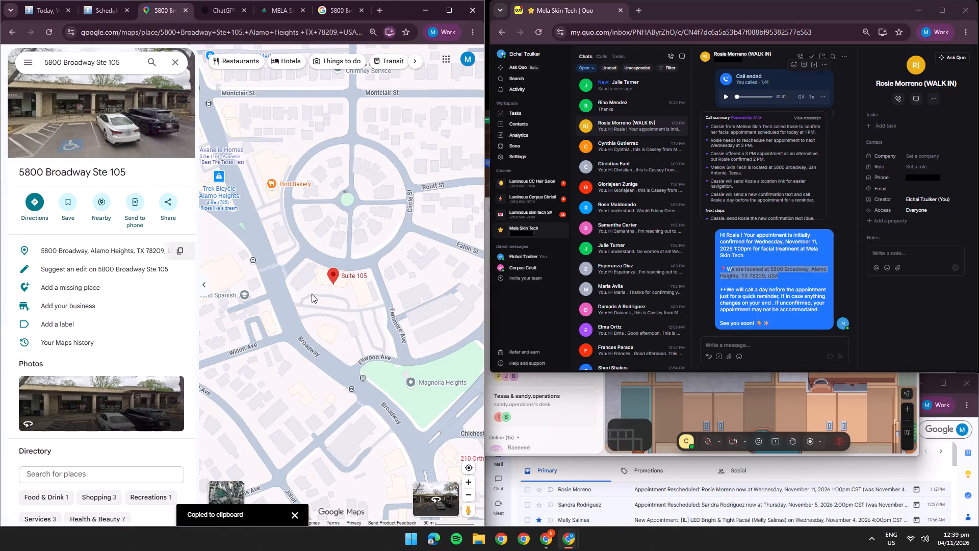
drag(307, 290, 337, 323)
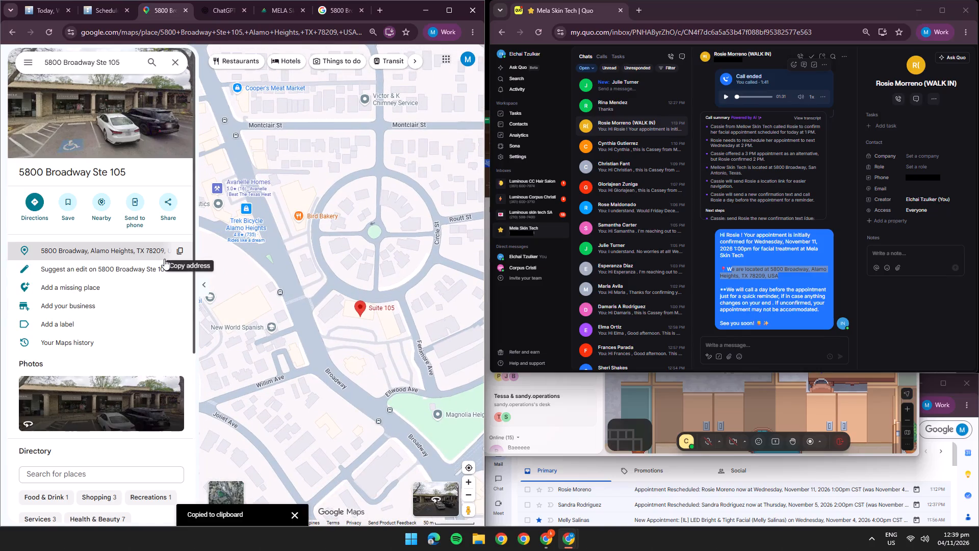
Switch to Google Keep, check the address line in the LOCATION note against the map, and close the note.
key(alt+Tab)
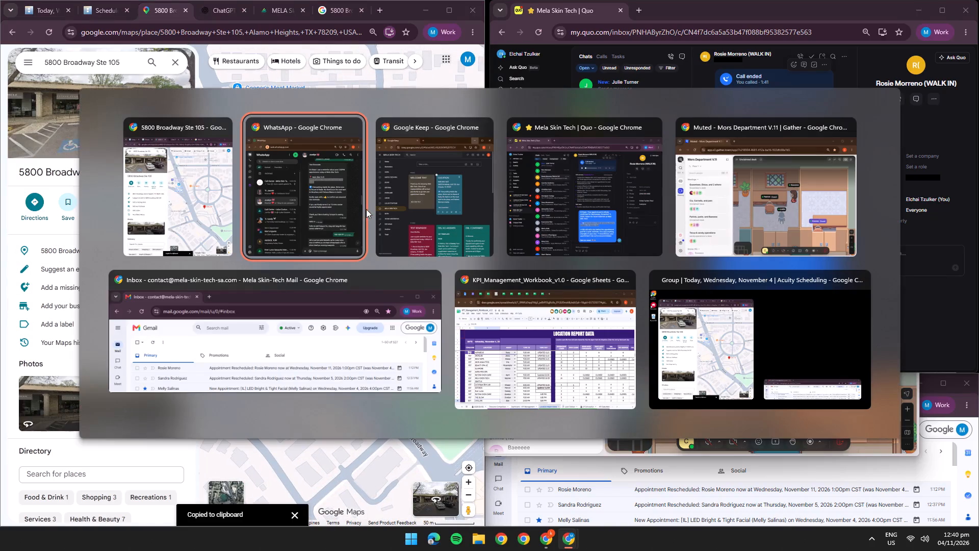
alt+click(433, 216)
click(725, 246)
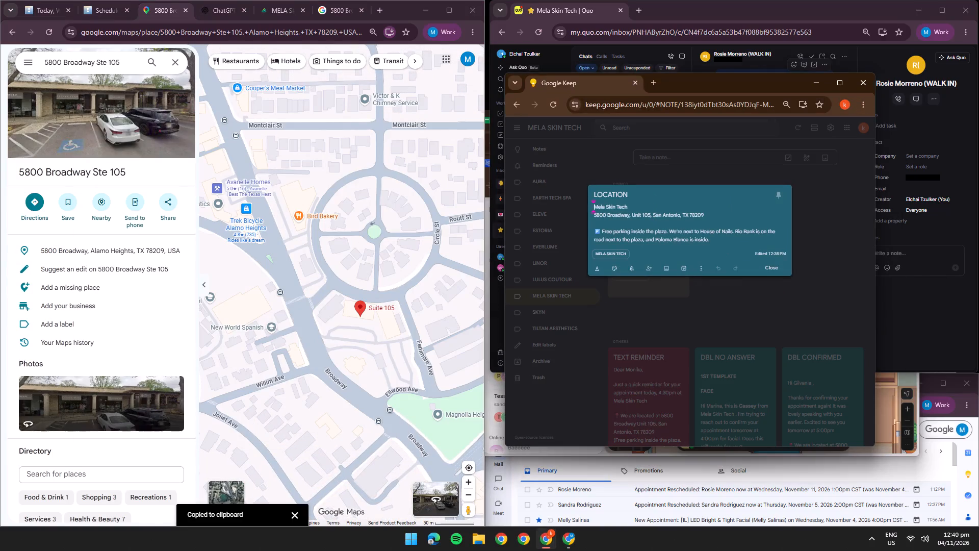
drag(686, 216, 715, 214)
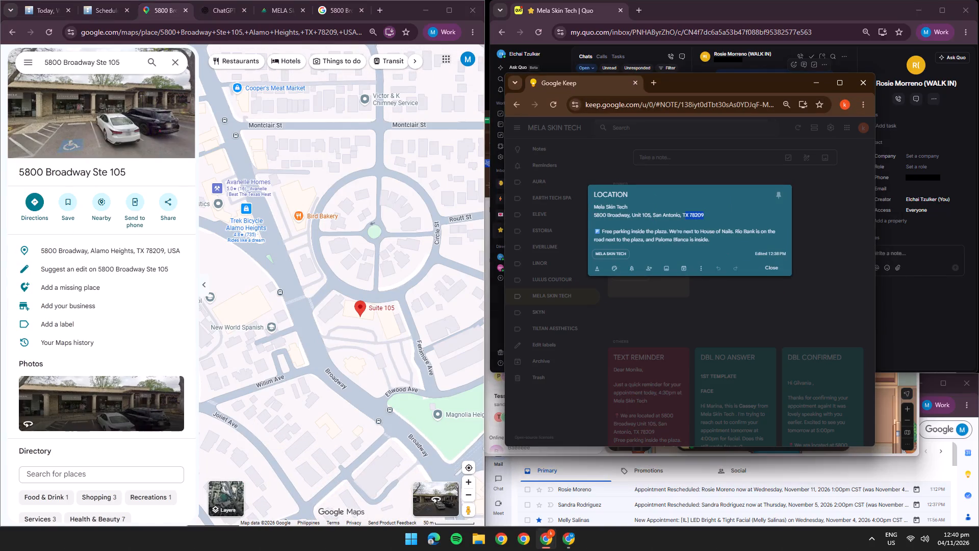
click(699, 244)
click(791, 313)
Switch to Acuity Scheduling and open two of the November 4 noon appointments to check the location listed.
key(alt+Tab)
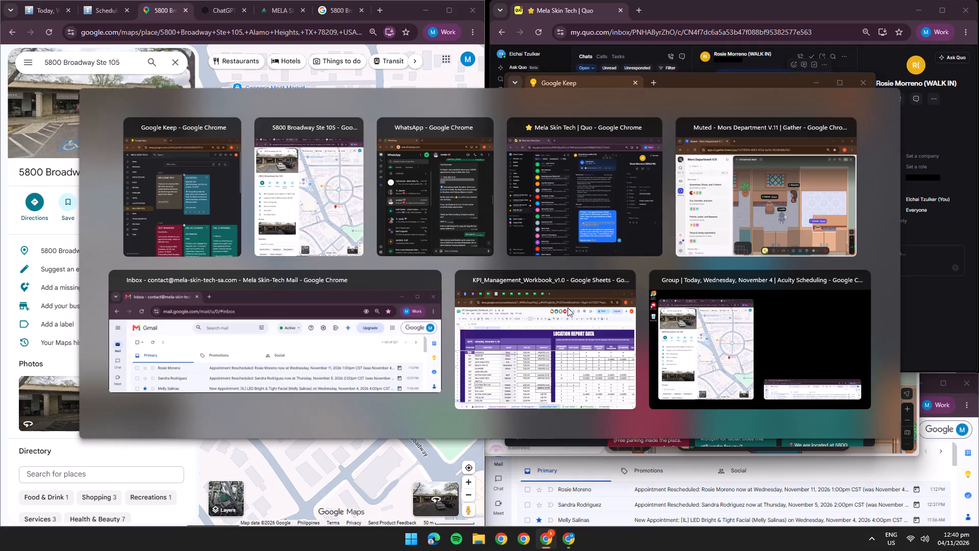
alt+click(409, 30)
click(49, 11)
click(413, 230)
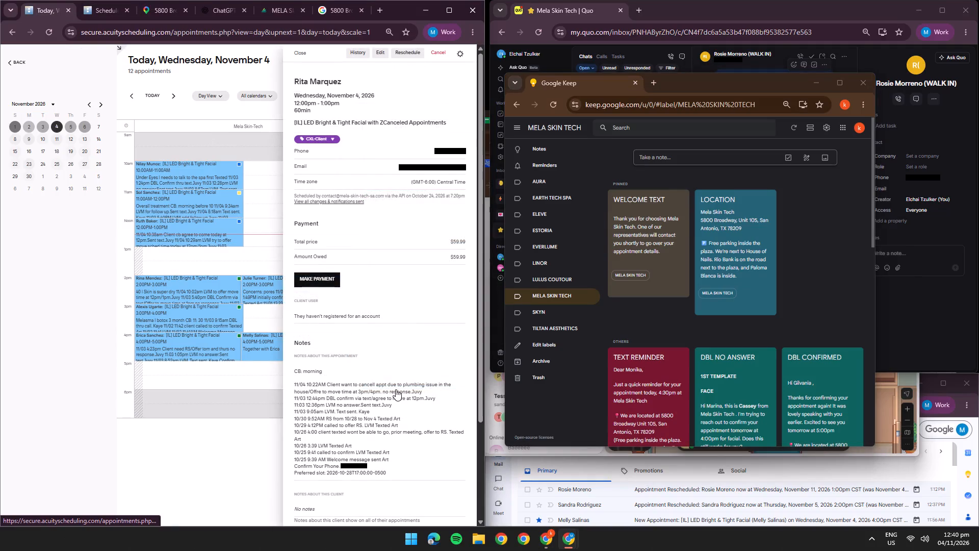
click(208, 223)
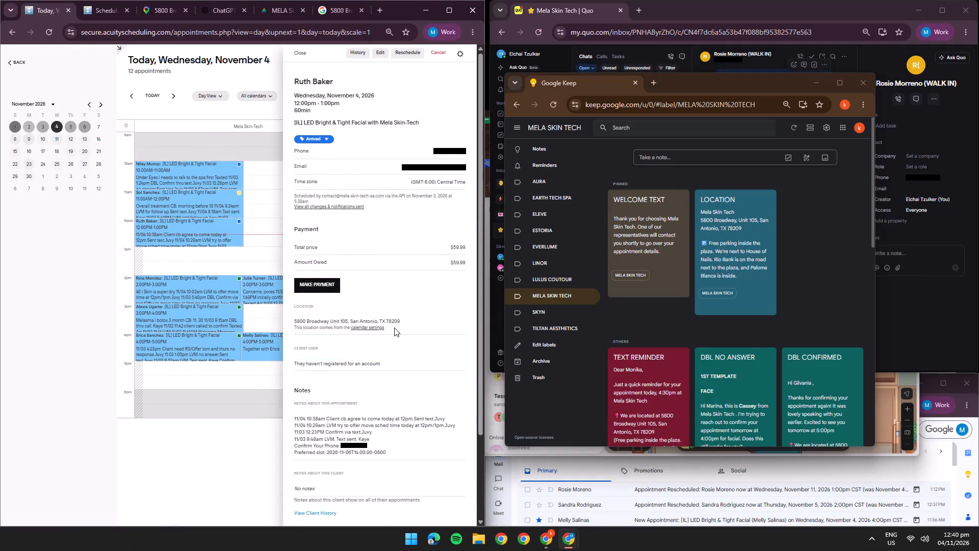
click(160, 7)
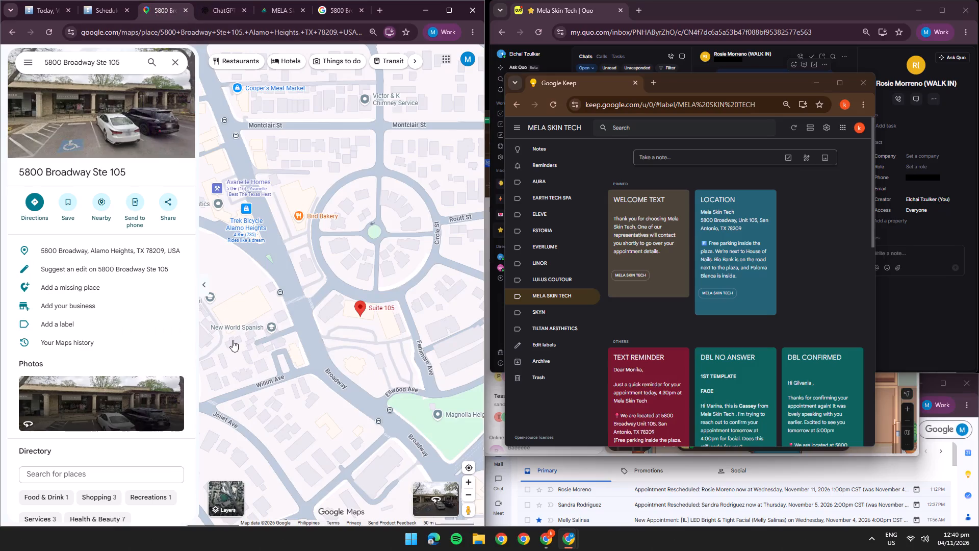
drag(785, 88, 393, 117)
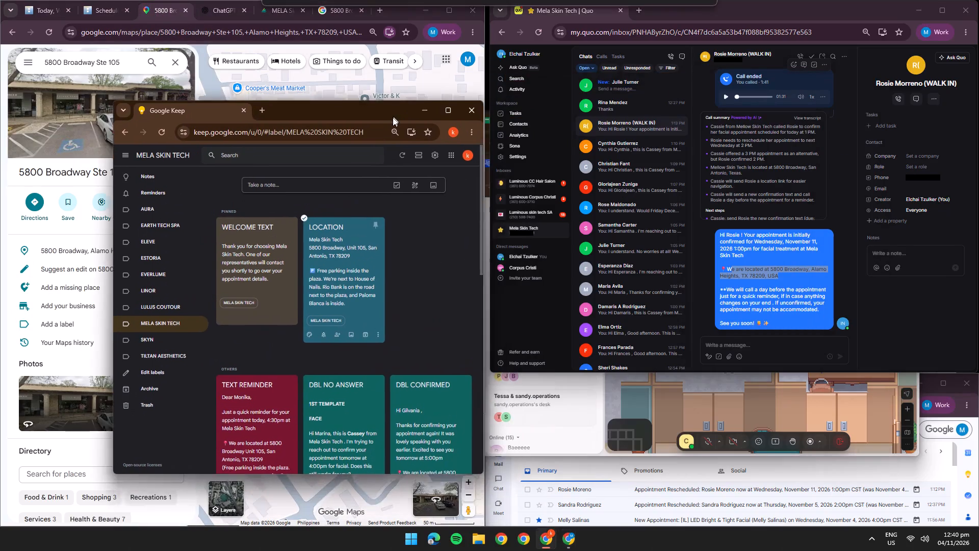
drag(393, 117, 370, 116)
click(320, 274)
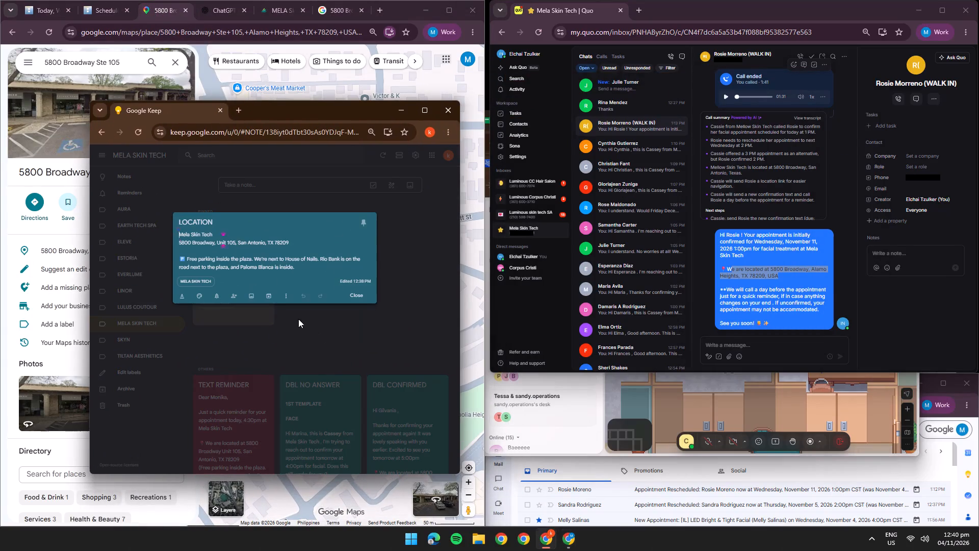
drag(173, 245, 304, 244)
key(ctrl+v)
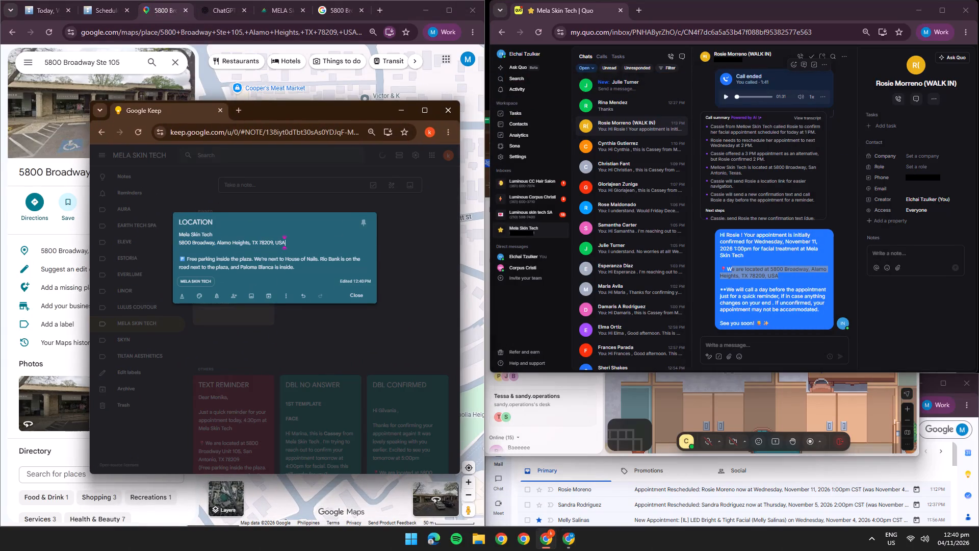
Replace the LOCATION note's address line with "We are located at 5800 Broadway, Alamo Heights, TX 78209, USA" copied from the Quo confirmation message.
click(804, 280)
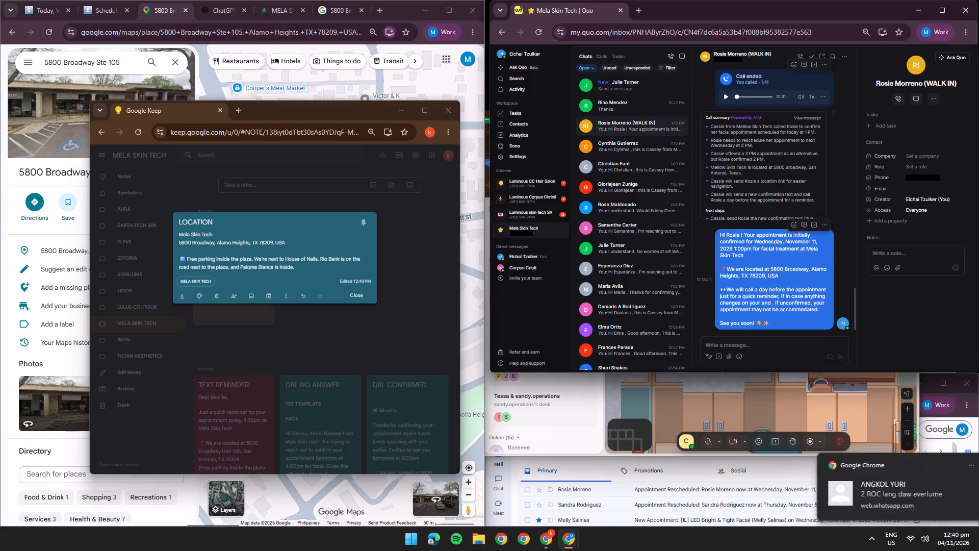
drag(727, 268, 802, 282)
key(ctrl+c)
key(ctrl+c)
click(227, 244)
click(183, 240)
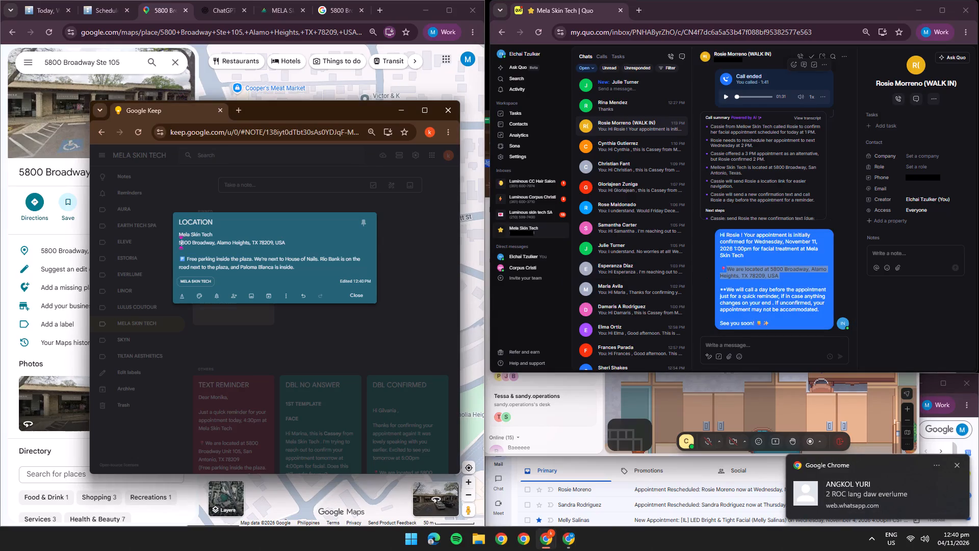
drag(175, 242, 305, 245)
key(ctrl+v)
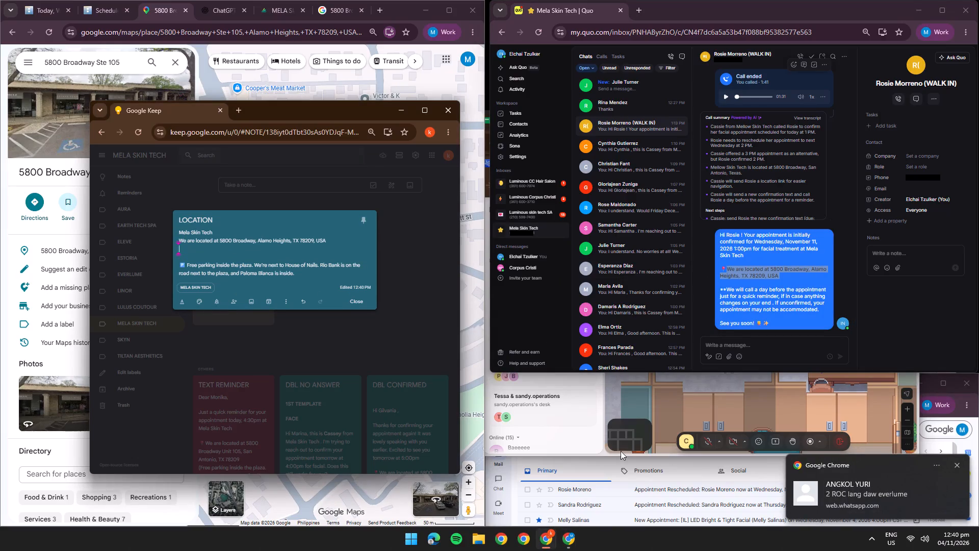
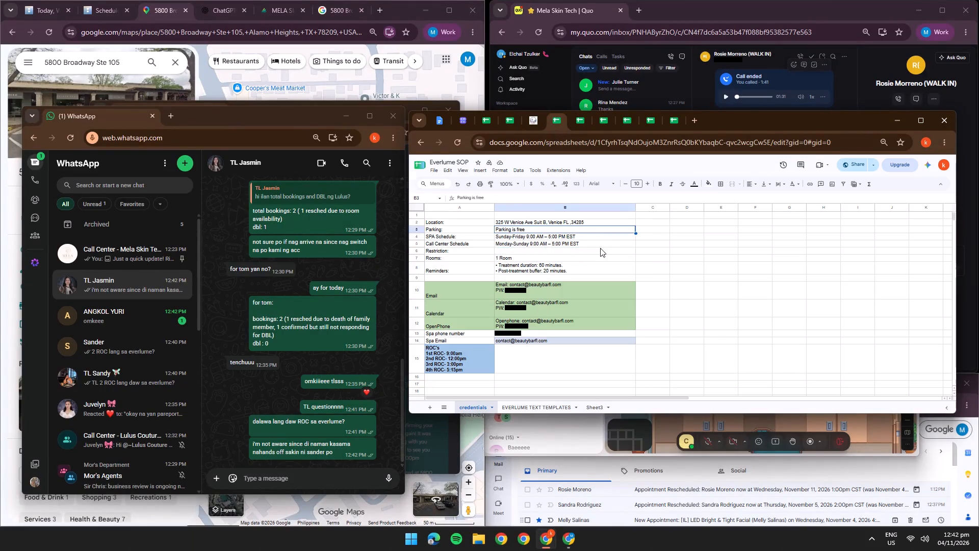
Review the spa details and ROC times in the Everlume SOP credentials sheet, briefly checking the KPI workbook's Location Report Data.
click(600, 248)
click(608, 293)
click(607, 349)
scroll(627, 382, up, 2)
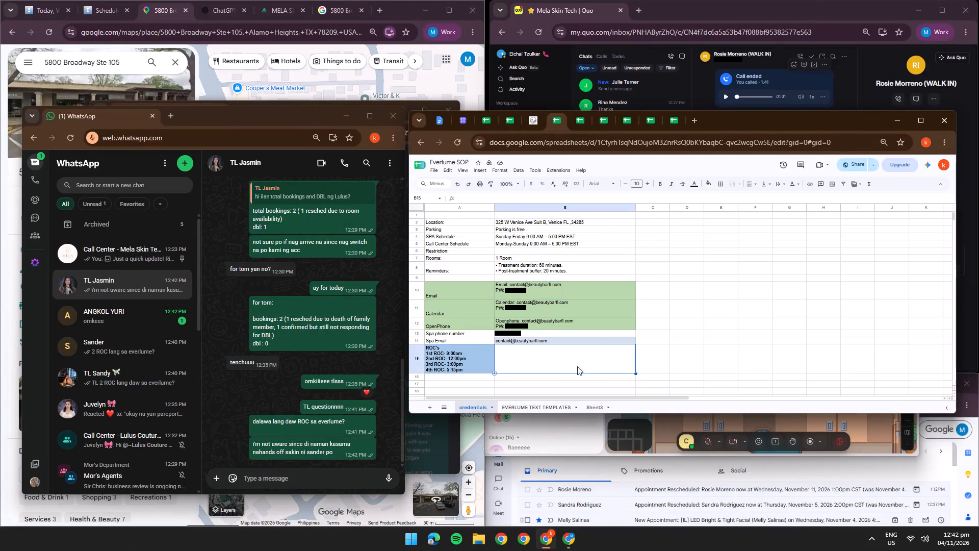
click(742, 358)
click(646, 338)
click(651, 285)
click(506, 125)
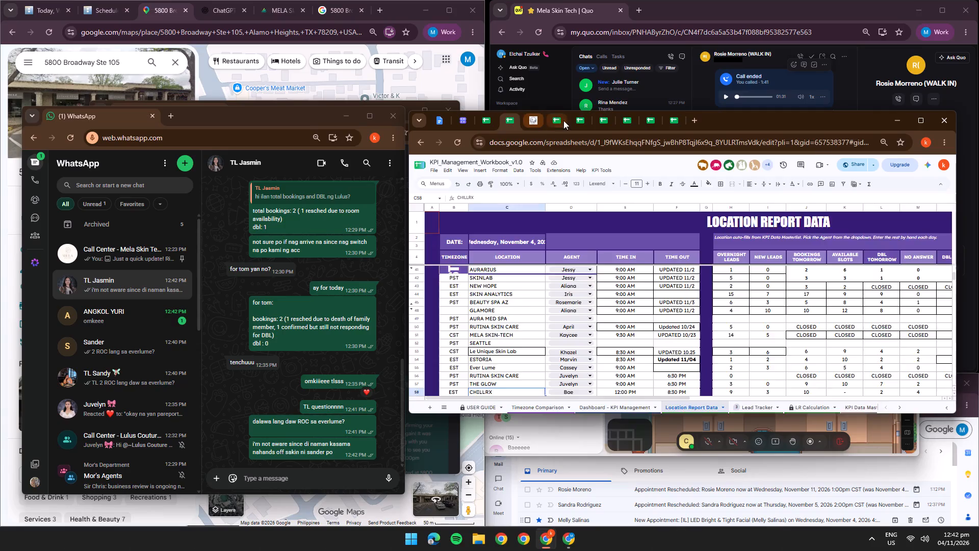
click(563, 120)
click(572, 129)
click(554, 130)
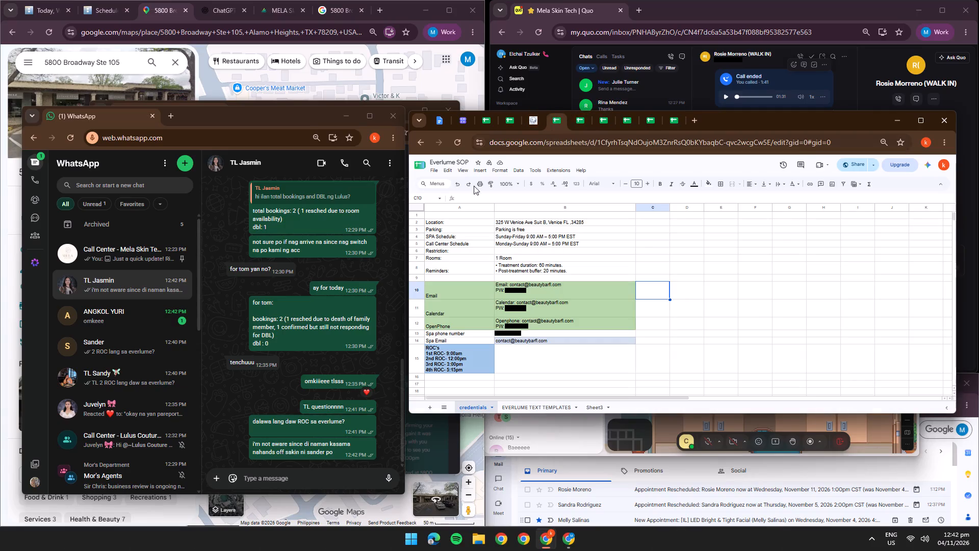
Look through the older conversations in the WhatsApp chat list.
scroll(160, 398, down, 2)
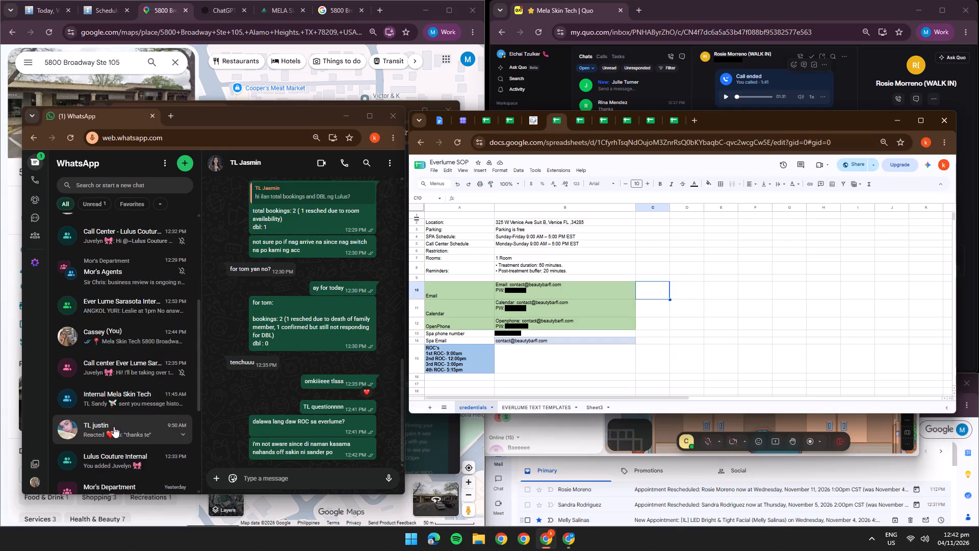
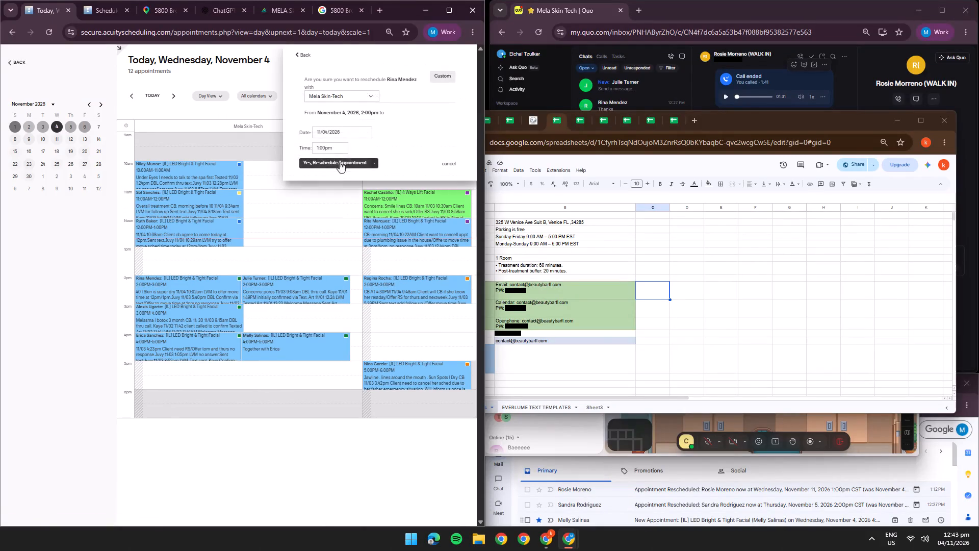
click(340, 162)
click(900, 122)
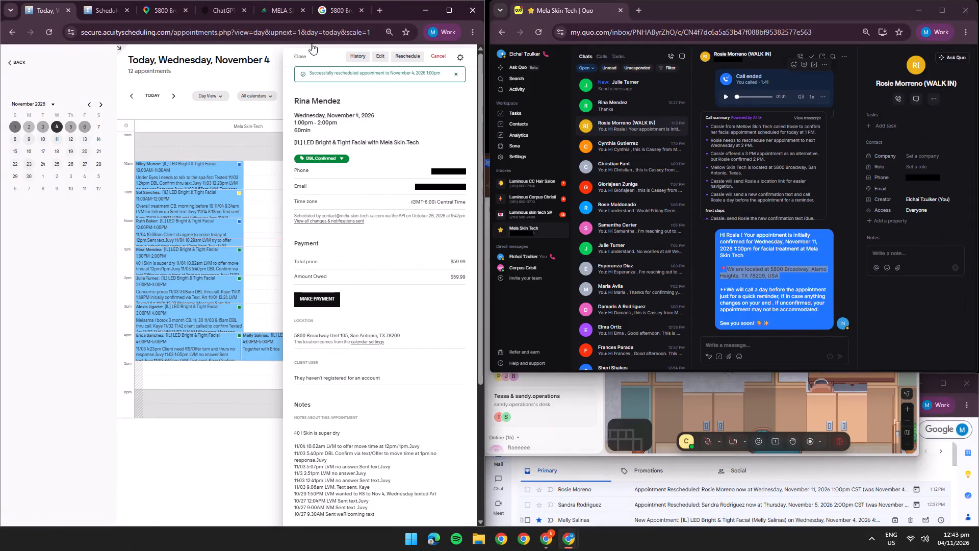
click(307, 60)
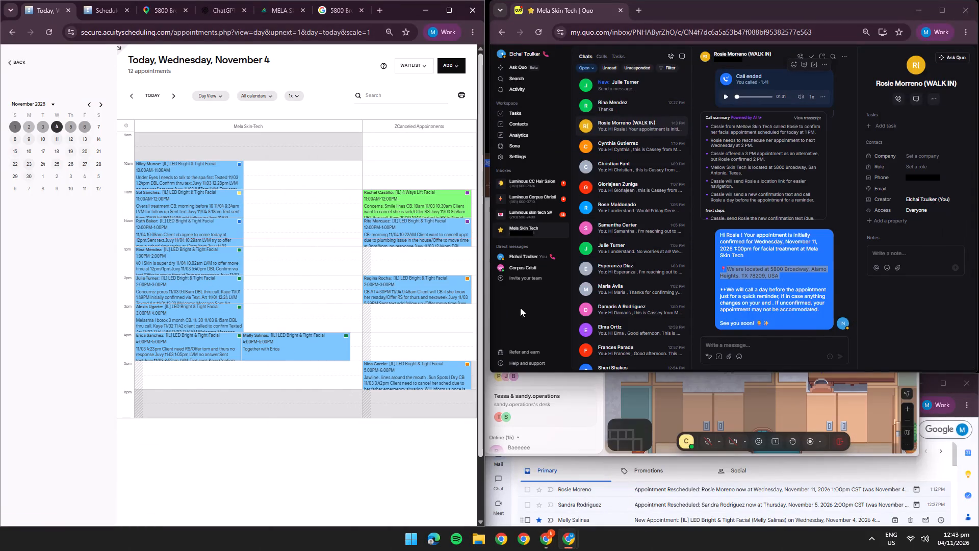
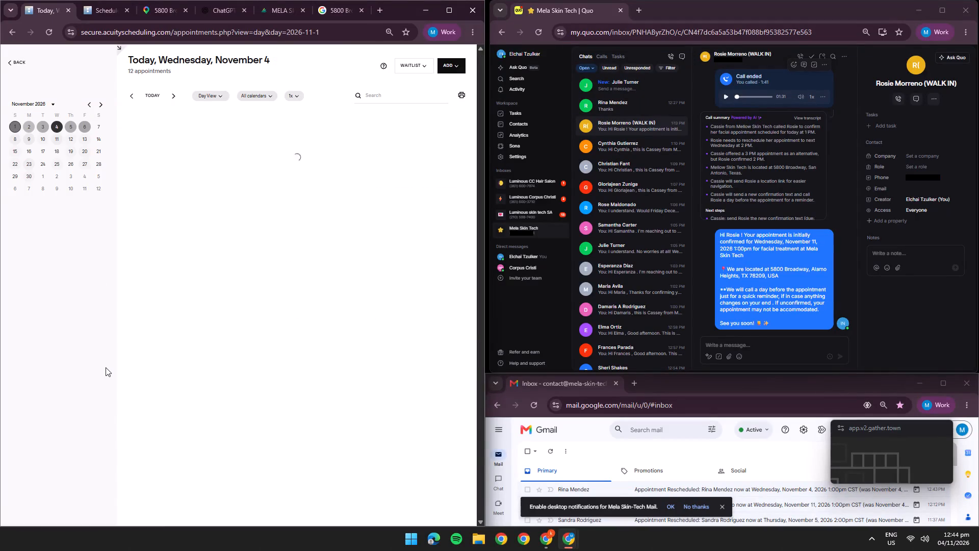
Open the day view for Monday, November 2, 2026 in the appointment calendar.
click(33, 121)
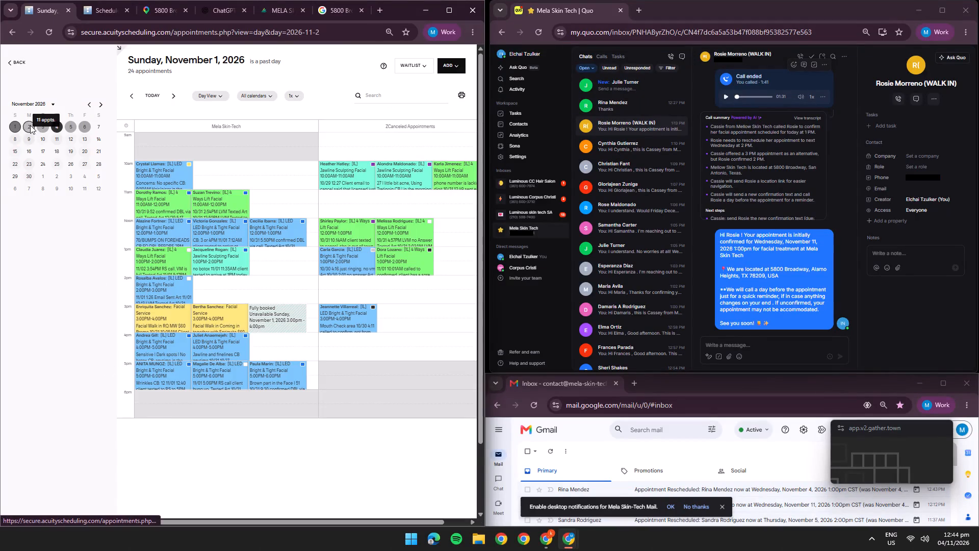
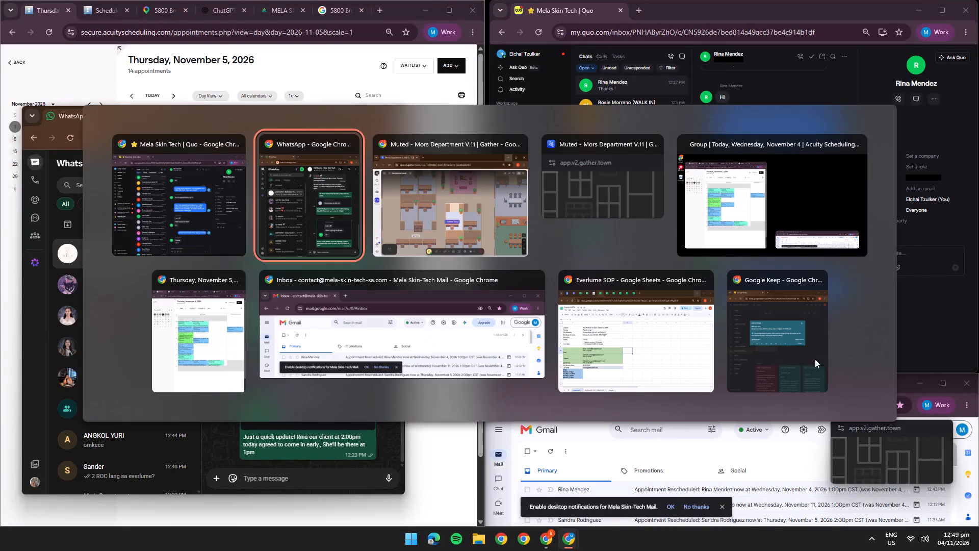
In Google Keep, move the ETA note to the top of the unpinned MELA SKIN TECH notes by pinning and unpinning it.
alt+click(757, 333)
click(301, 411)
scroll(334, 346, down, 1)
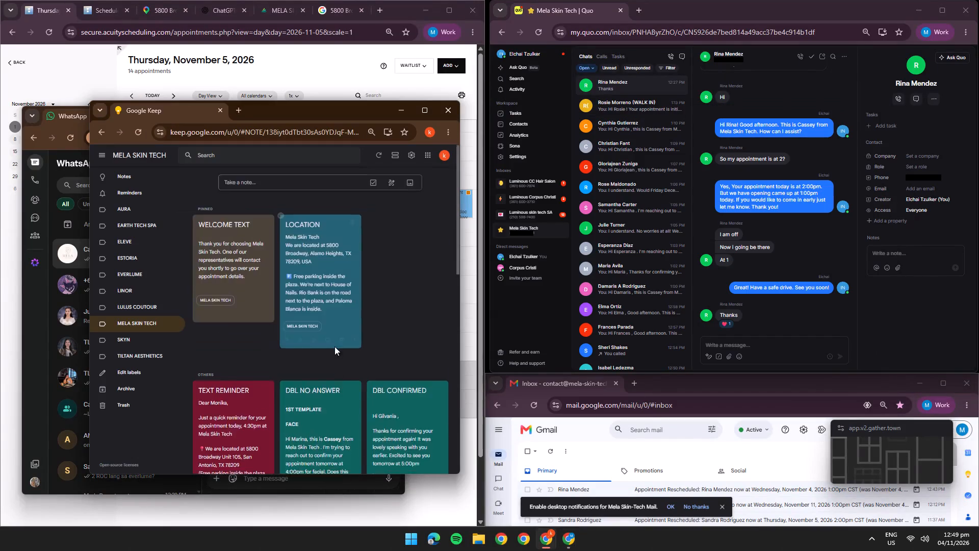
scroll(334, 346, down, 1)
scroll(387, 304, down, 2)
scroll(305, 378, down, 3)
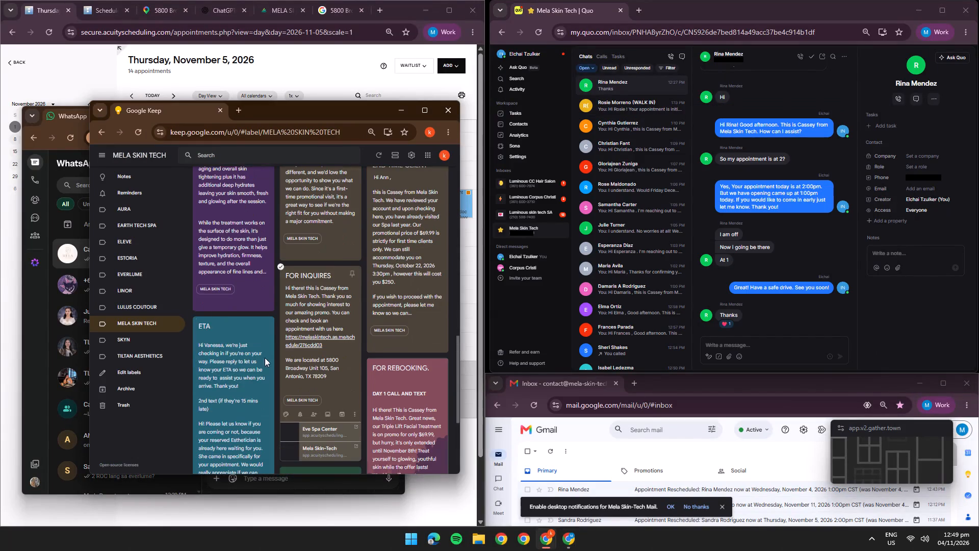
click(260, 326)
scroll(264, 329, up, 11)
click(264, 221)
Copy the first check-in message from the ETA note and paste it as a draft reply in the open Quo client chat.
scroll(299, 294, down, 3)
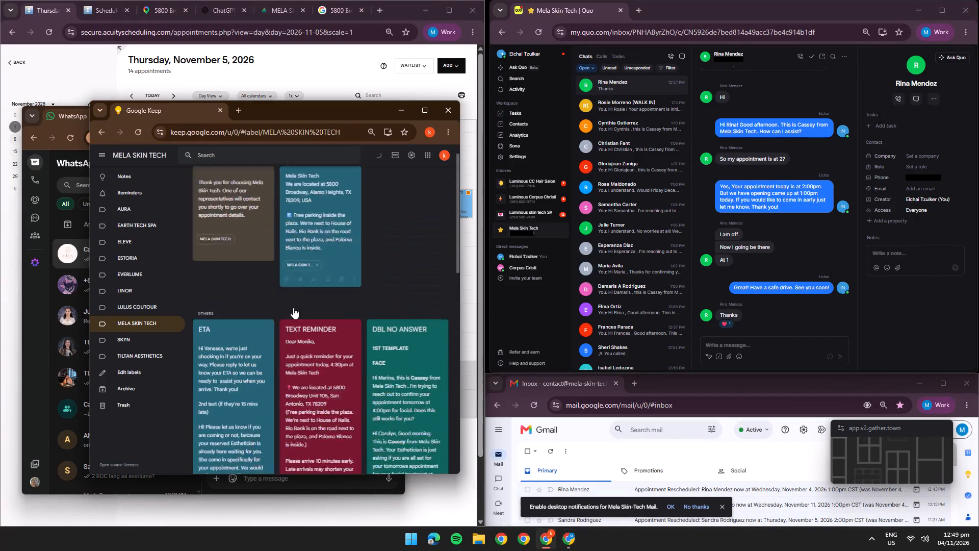
click(237, 218)
drag(174, 228, 379, 235)
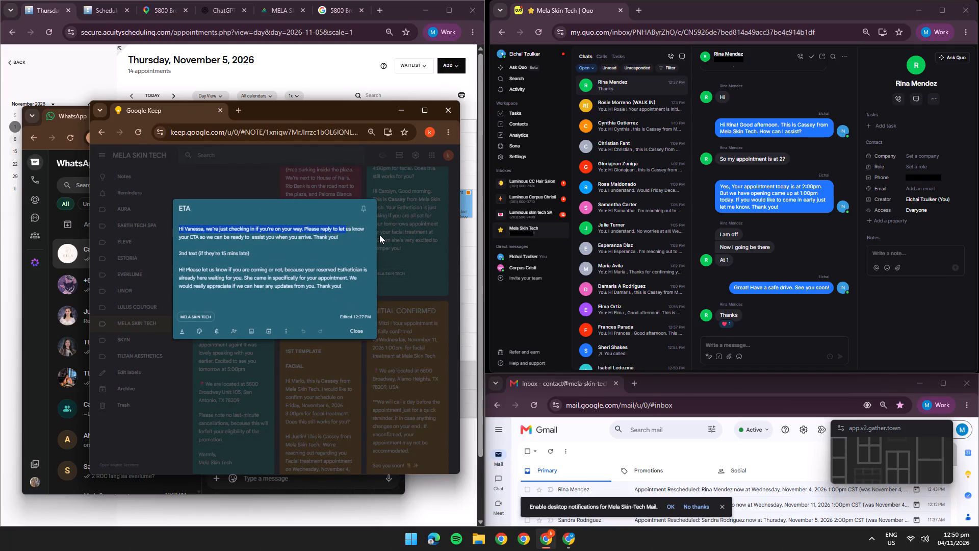
drag(379, 235, 382, 235)
key(ctrl+c)
key(ctrl+c)
ctrl+click(778, 349)
key(ctrl+v)
key(ctrl+v)
Replace the name Vanessa in the draft greeting with the first name copied from the client's contact details.
click(914, 83)
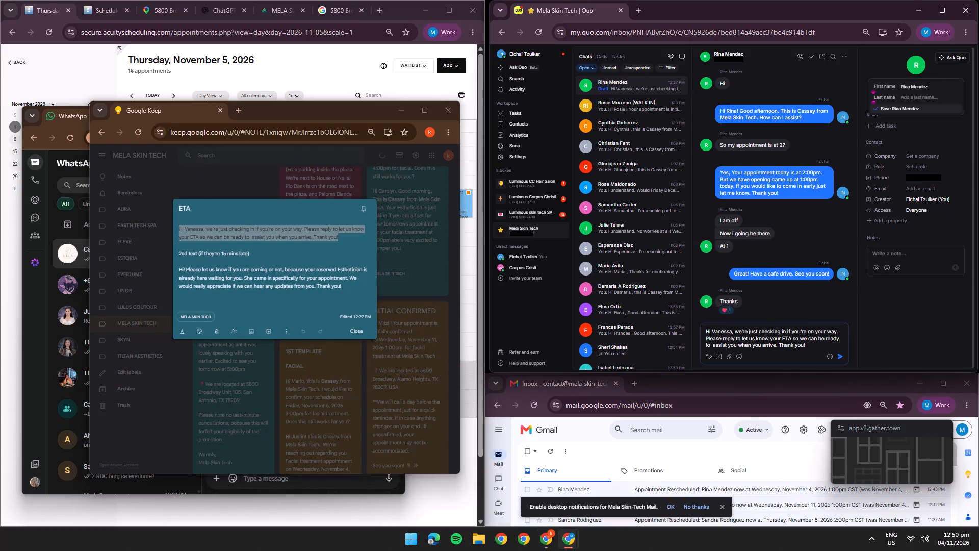
double_click(907, 88)
key(ctrl+c)
drag(810, 343, 802, 353)
double_click(721, 330)
key(ctrl+v)
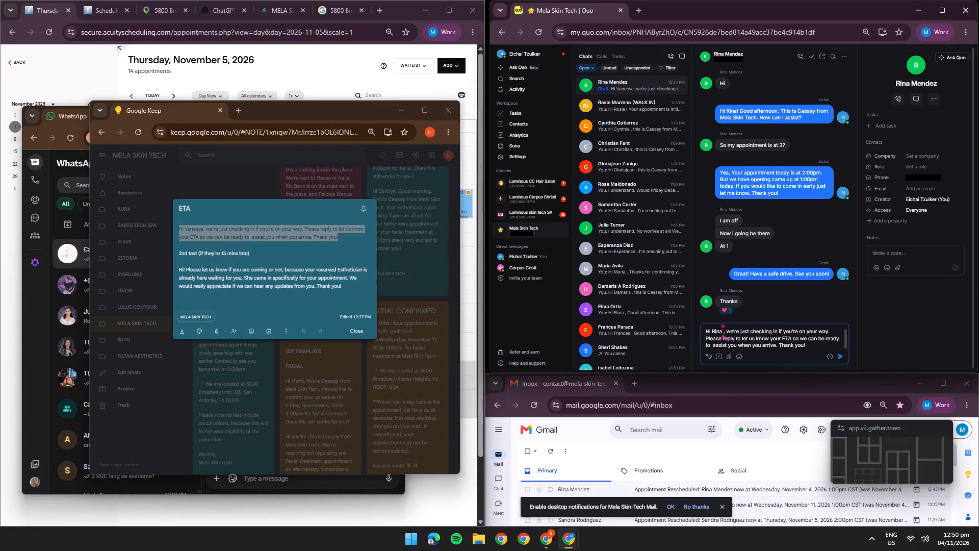
Reword the draft's first sentence to end with "almost at the spa now.", leaving "Please reply" to start the following sentence.
double_click(802, 331)
text(almost at the spa now)
key(space)
double_click(737, 338)
key(BackSpace)
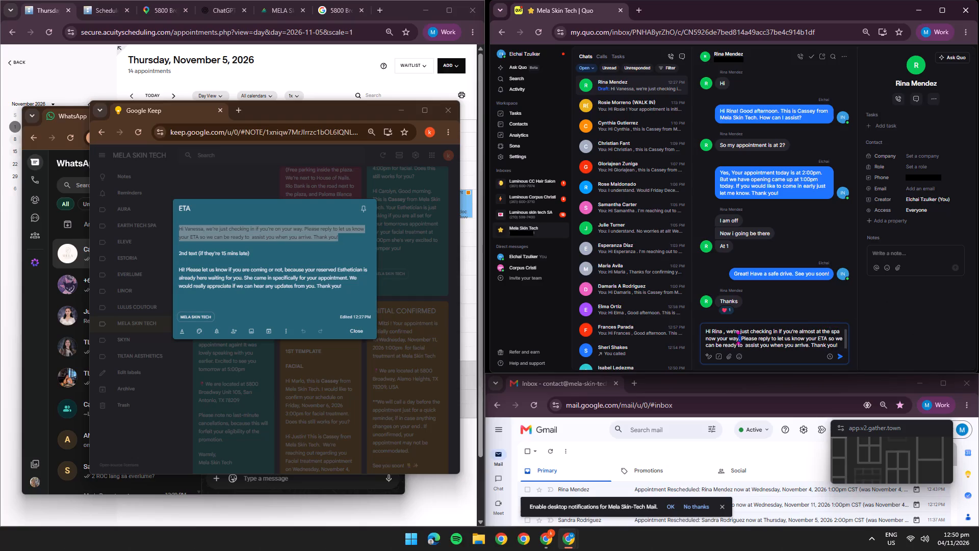
double_click(737, 338)
key(BackSpace)
double_click(724, 341)
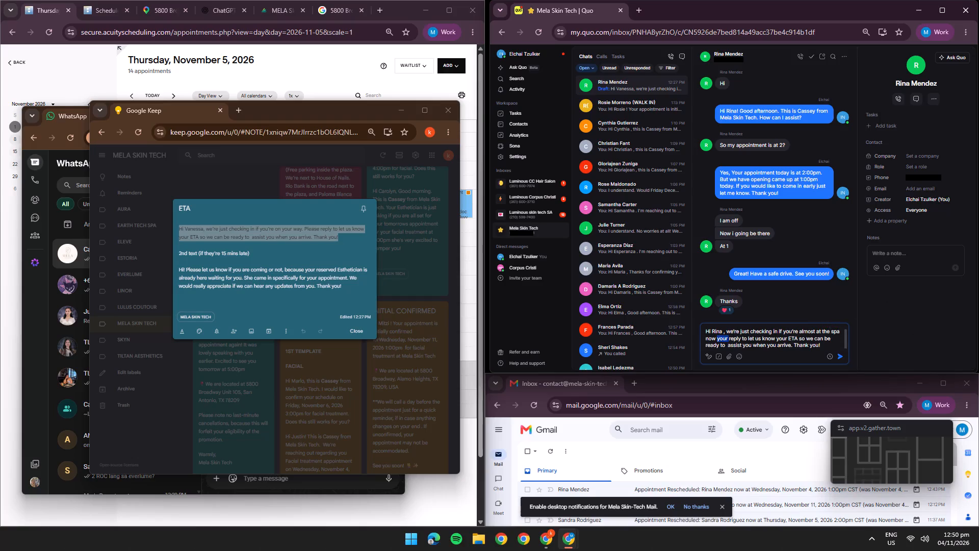
key(BackSpace)
key(BackSpace)
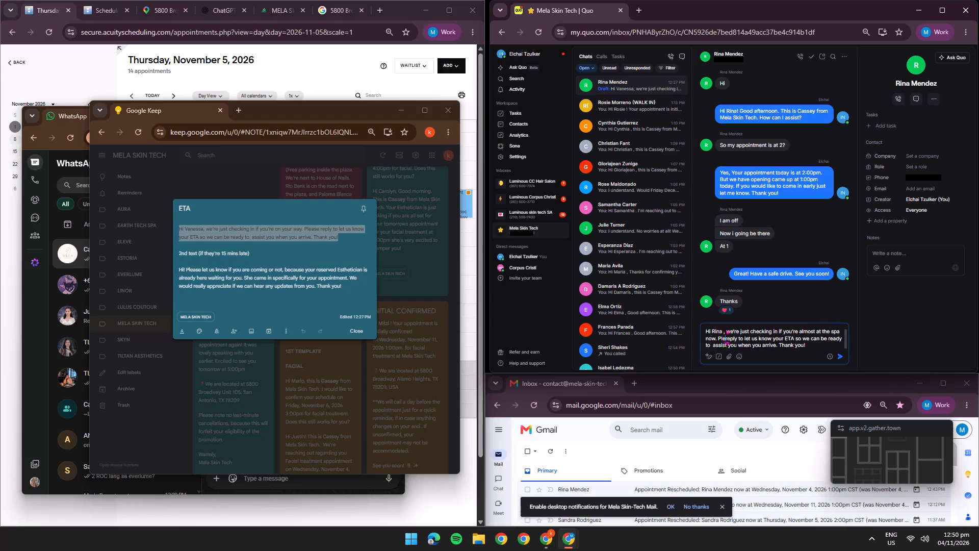
key(BackSpace)
key(space)
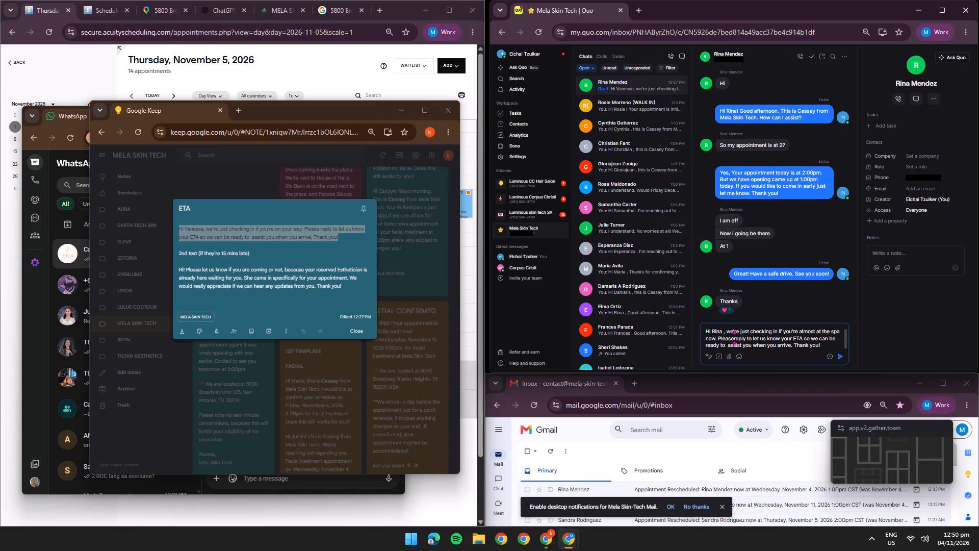
Send the ETA check-in message to the client.
click(840, 340)
click(805, 342)
key(Return)
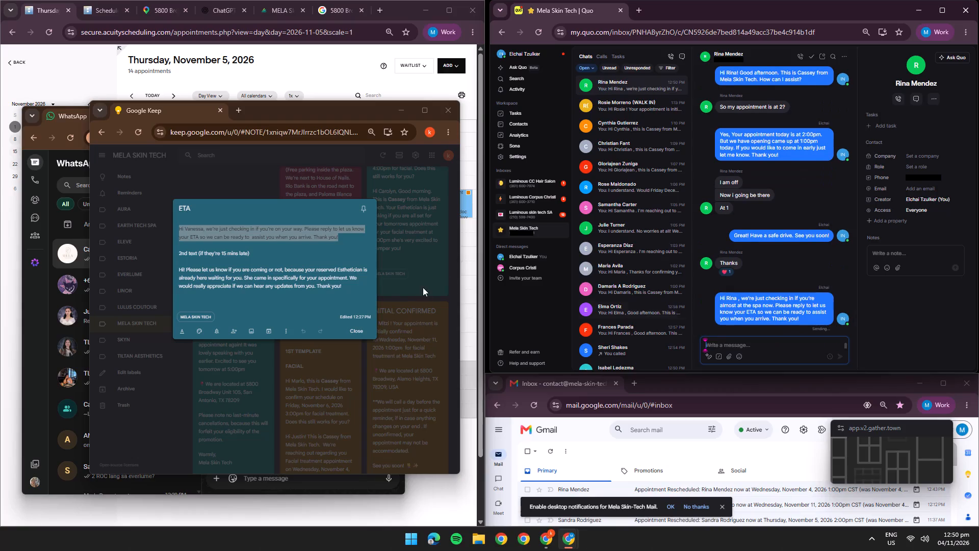
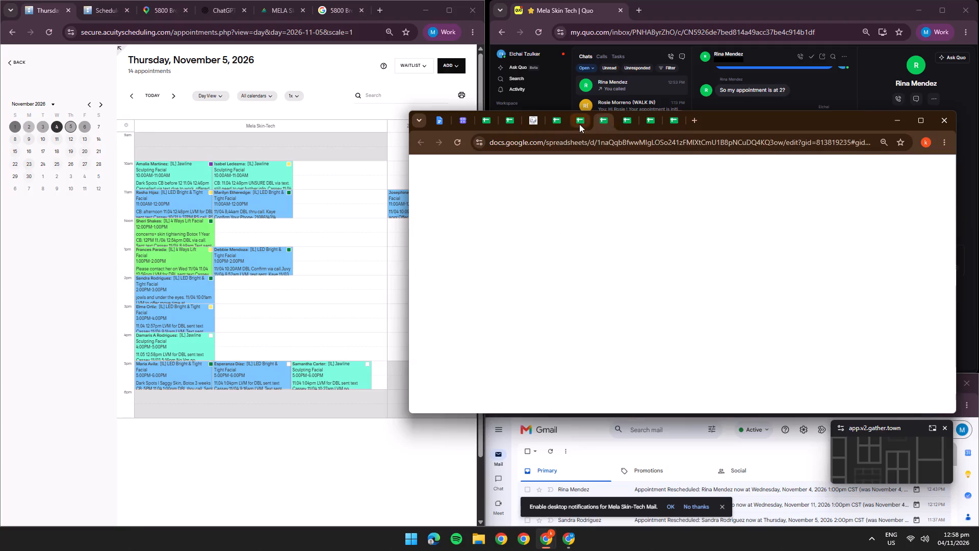
Switch to the Everlume SOP spreadsheet and review the spa details and ROC times on its credentials sheet.
click(564, 126)
click(814, 336)
click(671, 344)
click(577, 314)
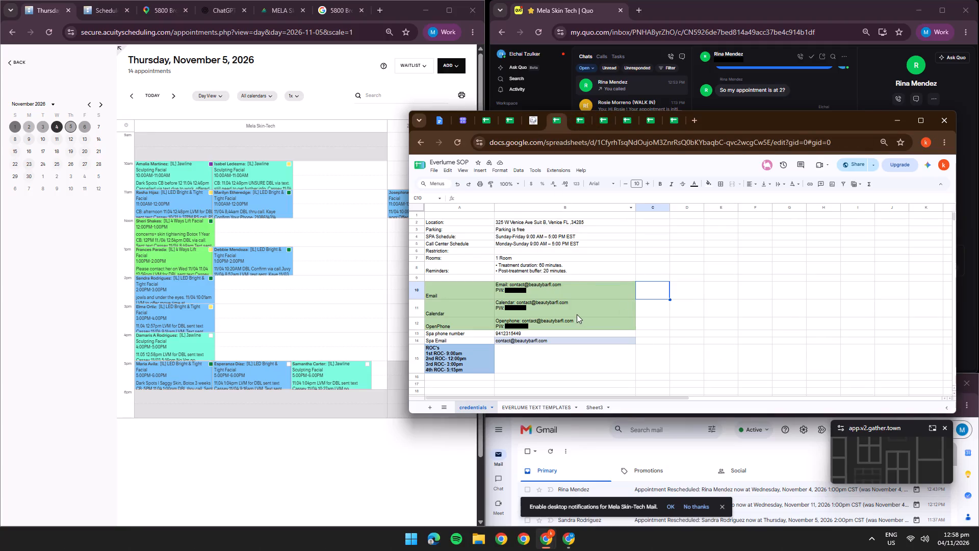
click(464, 237)
click(616, 278)
click(653, 321)
Reveal the hidden system tray icons and open one of the background apps.
click(869, 534)
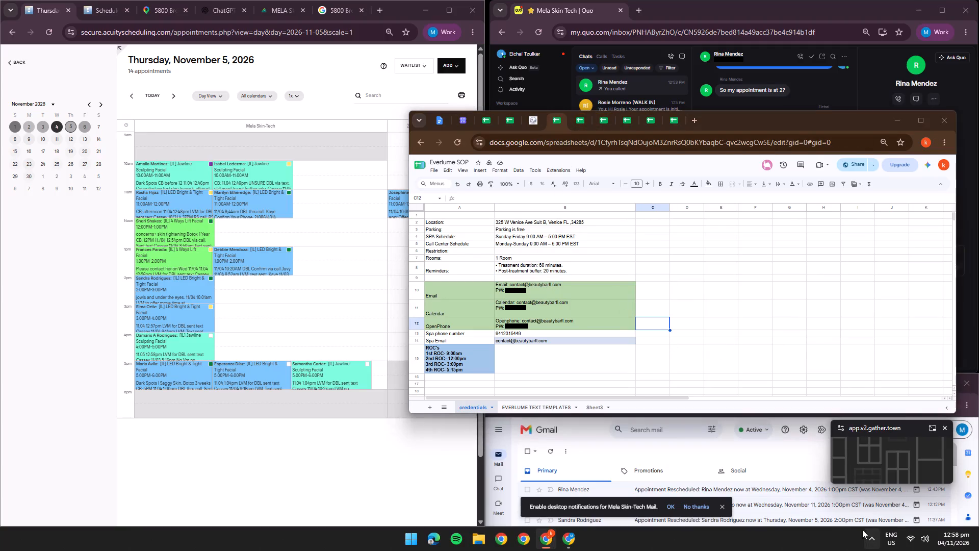
click(832, 488)
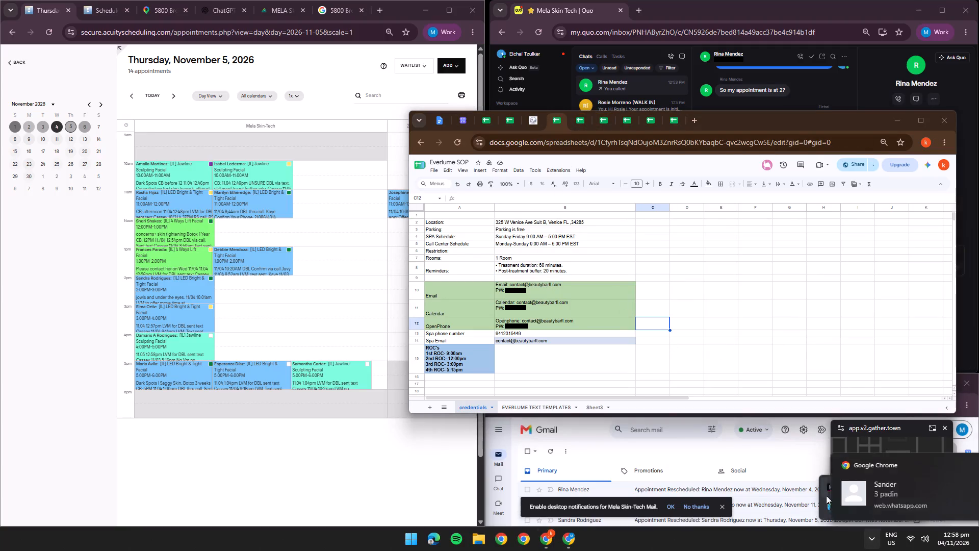
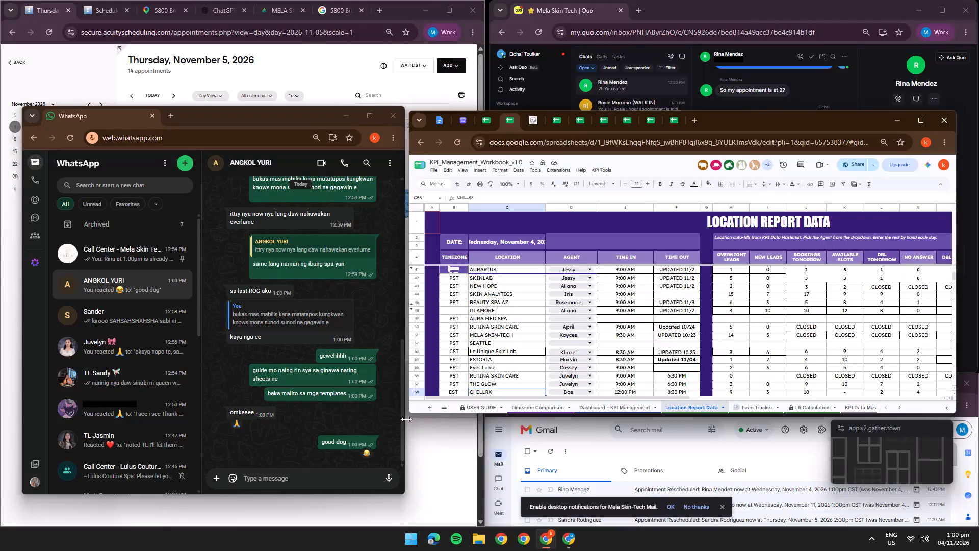
Narrow the KPI_Management_Workbook spreadsheet window from its WhatsApp-facing edge to uncover the scheduling calendar behind it.
drag(407, 415, 502, 415)
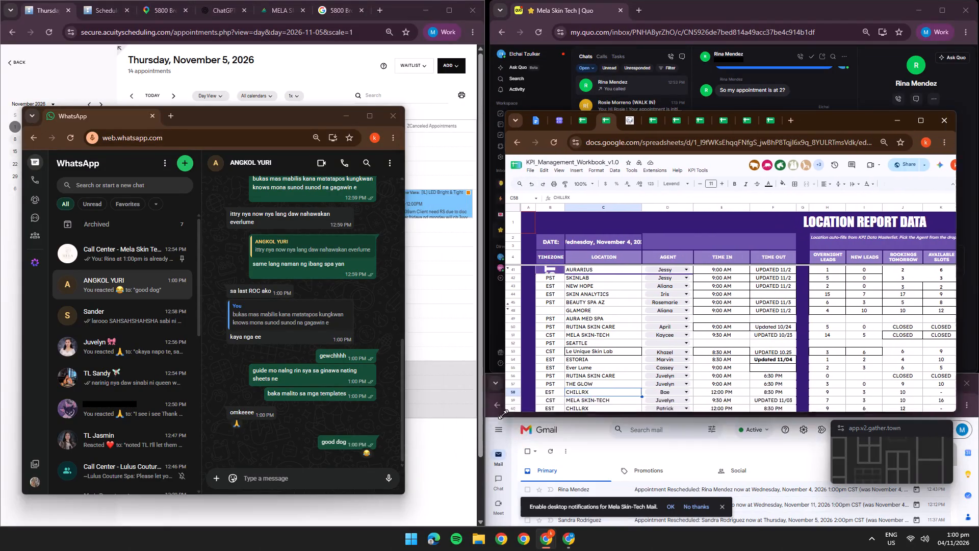
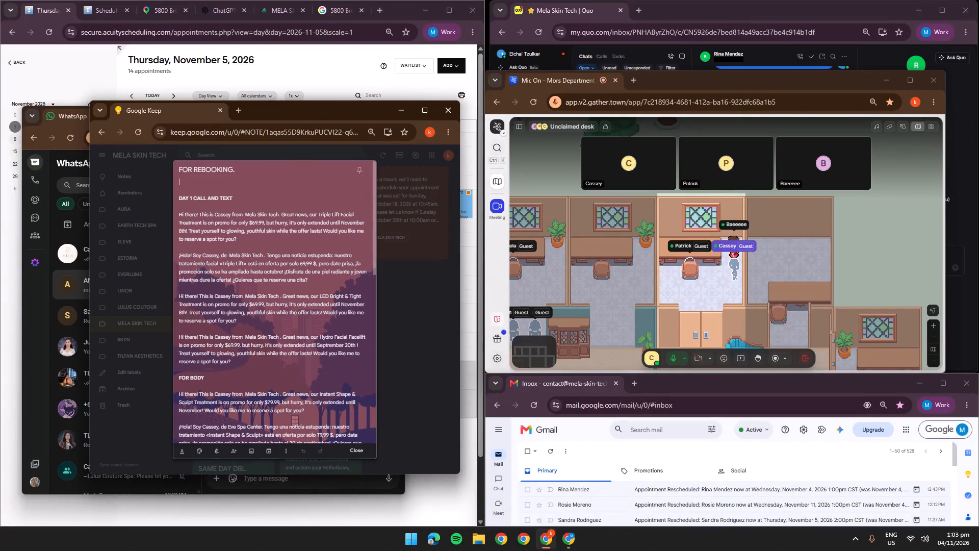
Set the promo price to $59.99 in the English Triple Lift Facial message of the FOR REBOOKING note.
click(253, 223)
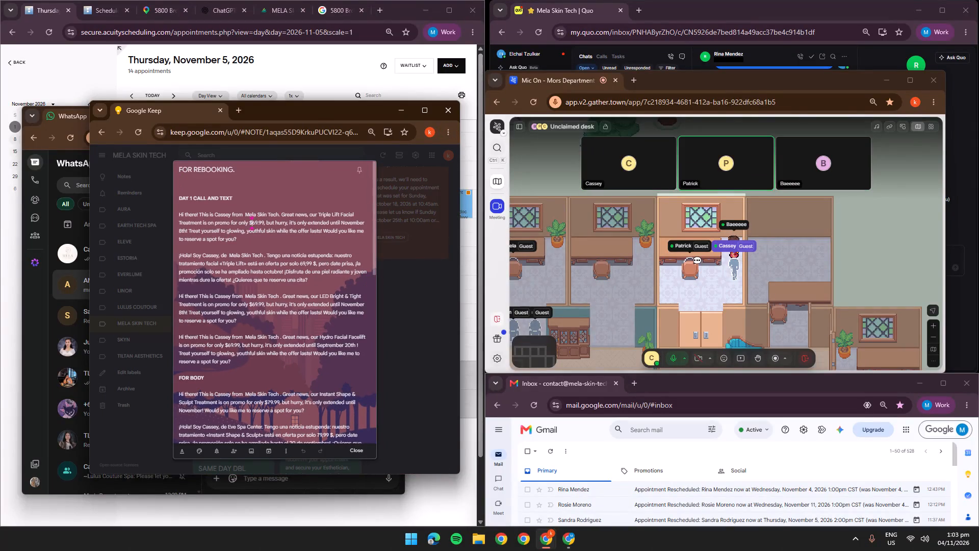
key(Right)
key(BackSpace)
key(5)
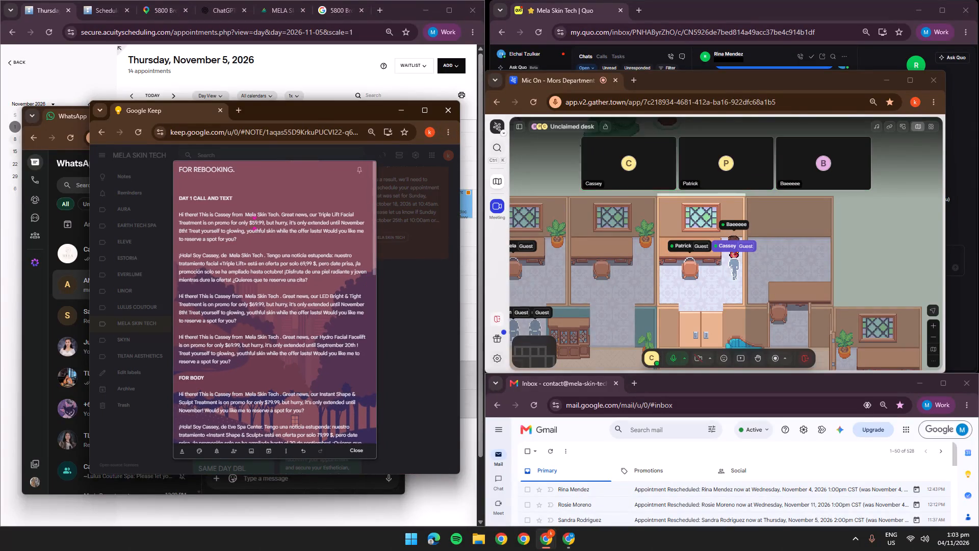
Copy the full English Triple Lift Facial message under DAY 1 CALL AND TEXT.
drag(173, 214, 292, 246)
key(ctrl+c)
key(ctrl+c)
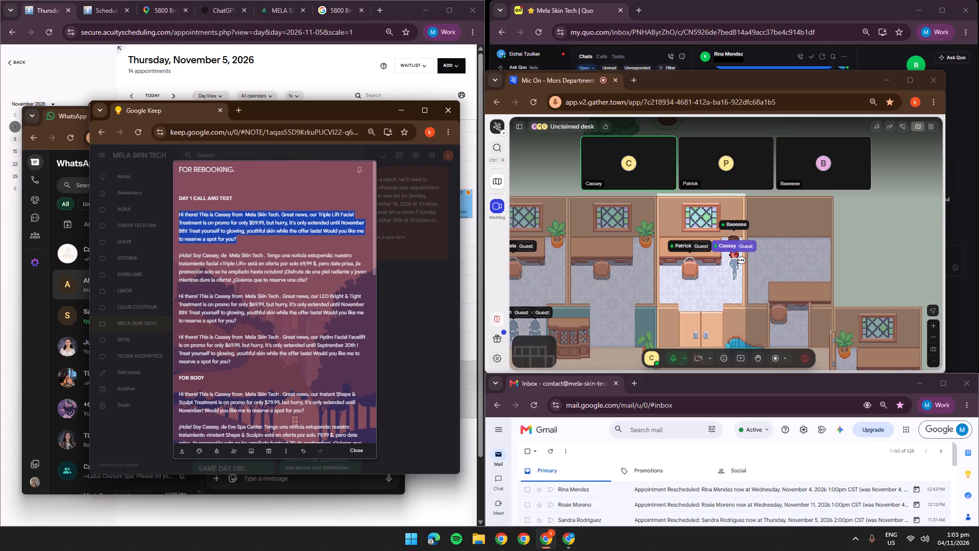
Replace the November 8th deadline in the English Triple Lift Facial message with "the end of the month".
click(337, 223)
click(341, 226)
text(the end)
key(space)
text(of th)
key(space)
key(BackSpace)
text(e month)
key(space)
click(212, 237)
double_click(216, 232)
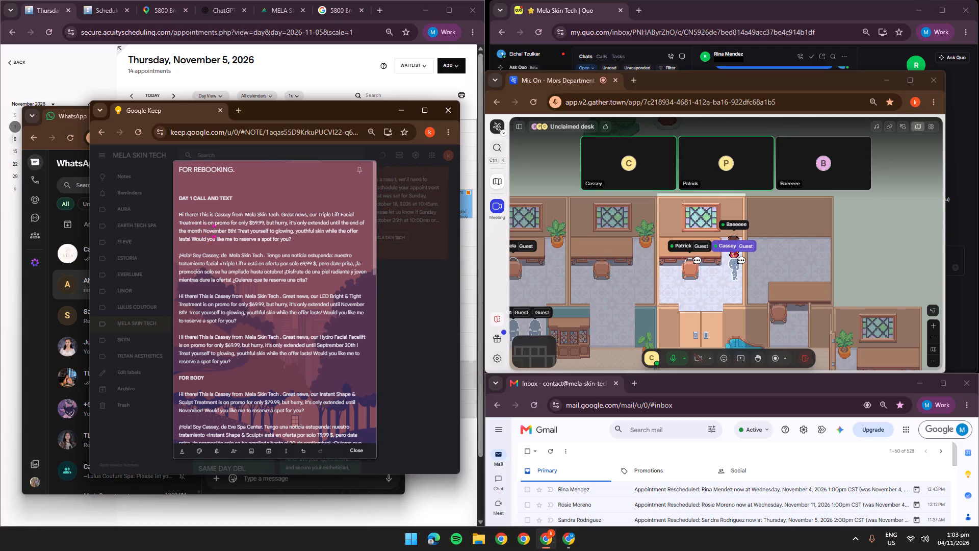
key(BackSpace)
double_click(203, 234)
key(BackSpace)
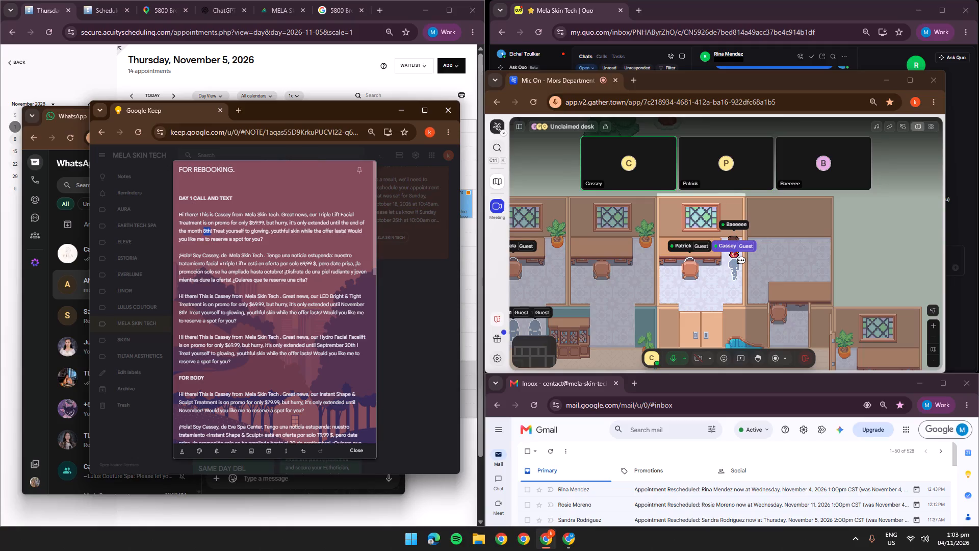
Check the system's November 2026 calendar and copy the entire edited English Triple Lift Facial message.
click(957, 546)
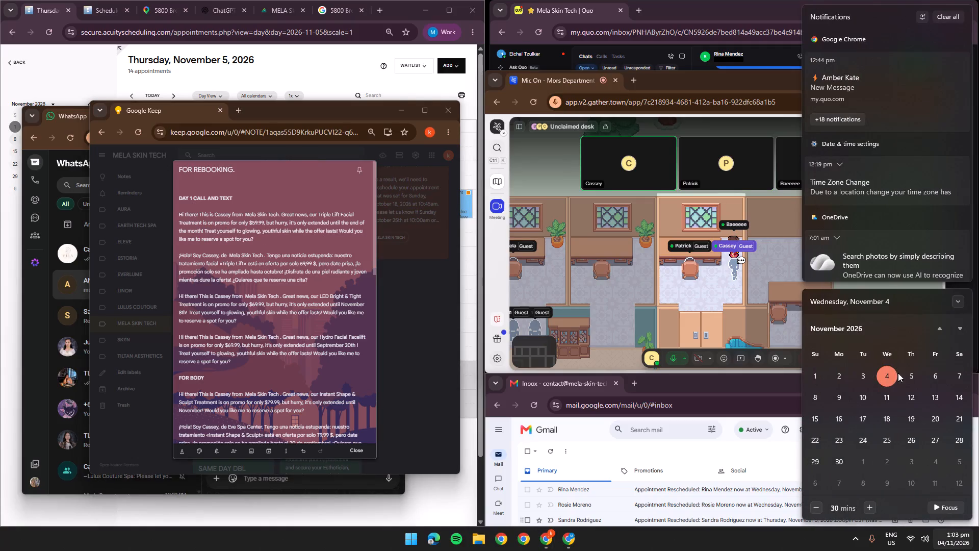
click(327, 259)
drag(310, 243, 151, 211)
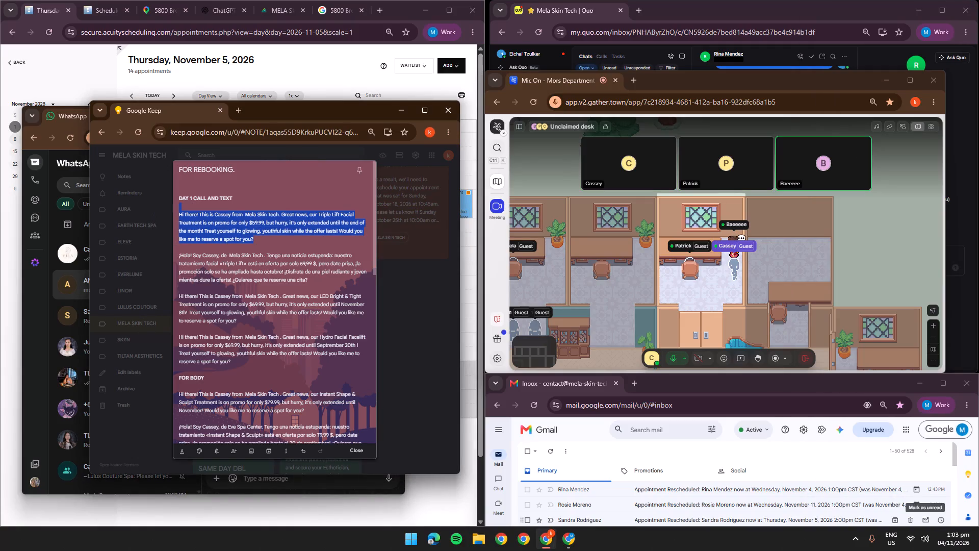
key(ctrl+c)
key(ctrl+c)
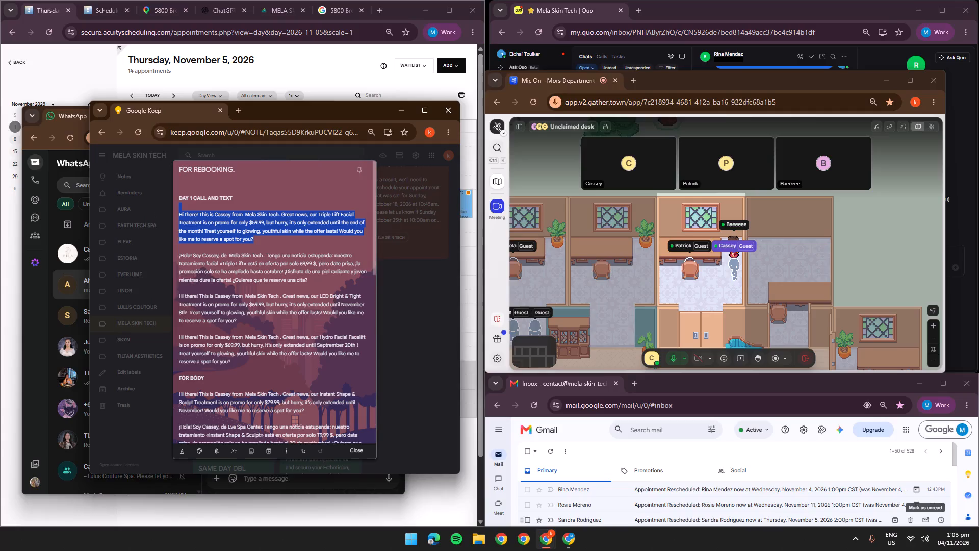